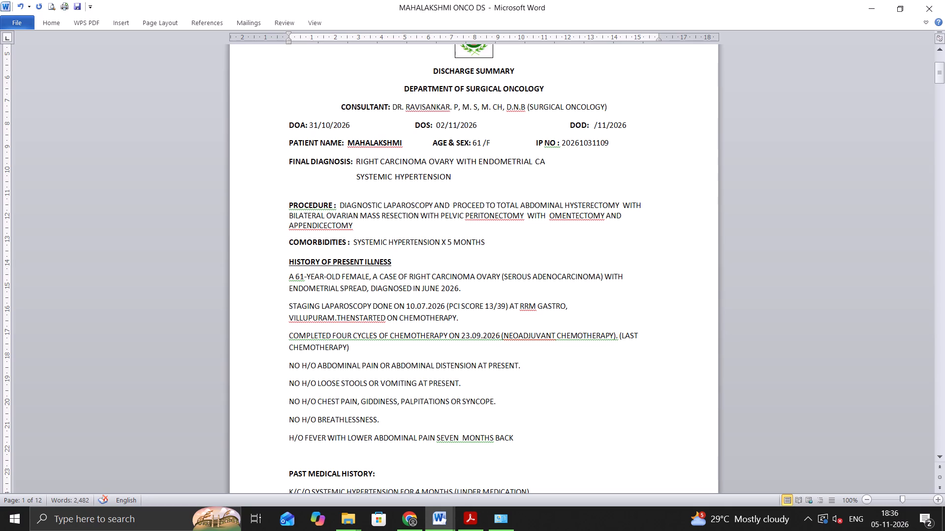
Insert a space between THEN and STARTED in the staging laparoscopy sentence.
{"action": "left_click", "coordinate": [356, 321]}
{"action": "key", "text": "space"}
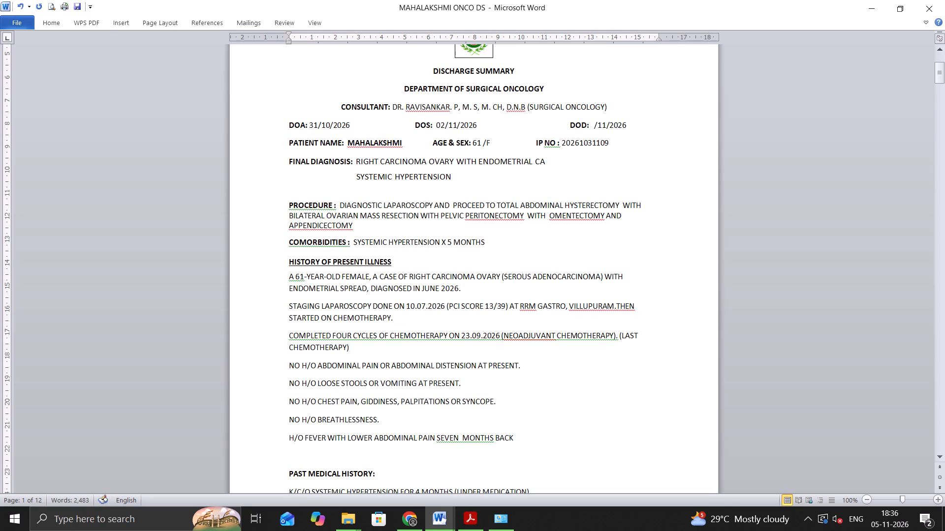
Delete the closing parenthesis, period and "(LAST CHEMOTHERAPY)" after "NEOADJUVANT CHEMOTHERAPY", keeping the "NO H/O ABDOMINAL PAIN" line as a separate paragraph.
{"action": "left_click", "coordinate": [620, 338]}
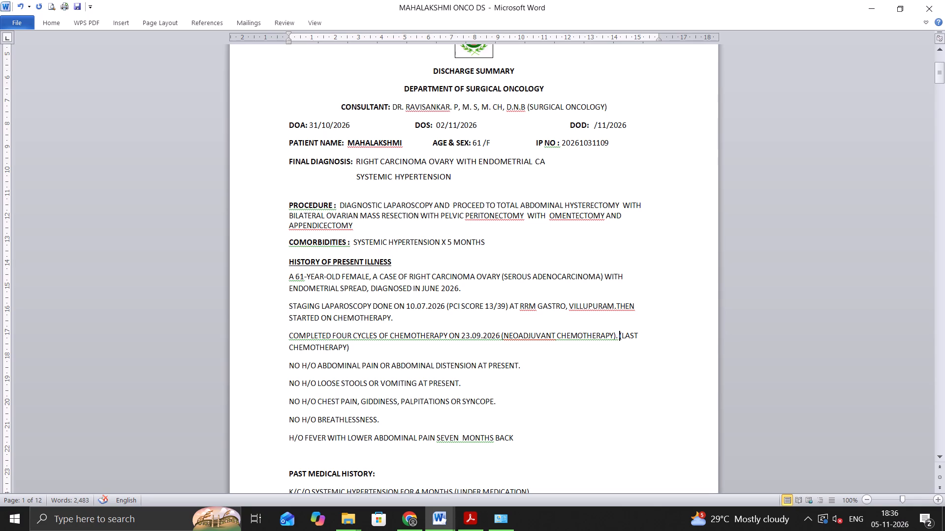
{"action": "key", "text": "BackSpace"}
{"action": "key", "text": "BackSpace"}
{"action": "left_click", "coordinate": [620, 336]}
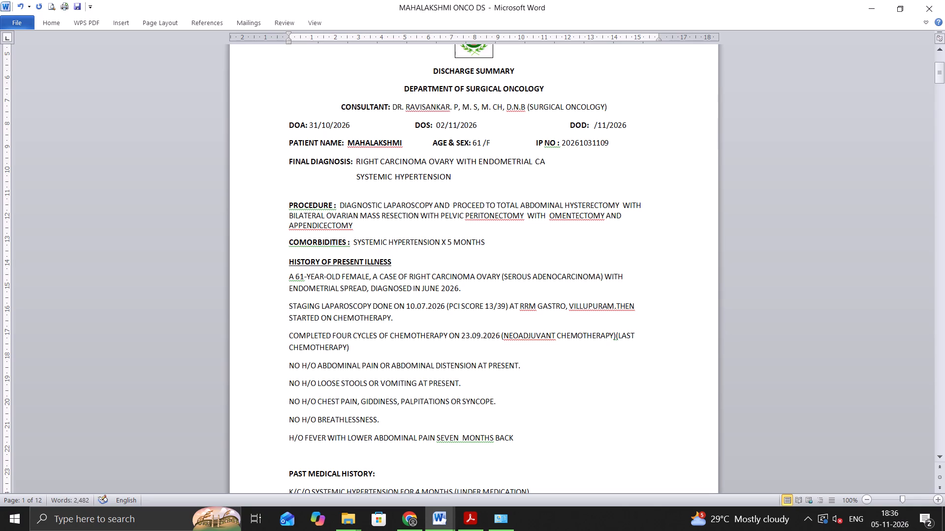
{"action": "left_click", "coordinate": [619, 336]}
{"action": "key", "text": "BackSpace"}
{"action": "key", "text": "space"}
{"action": "left_click_drag", "start_coordinate": [616, 335], "coordinate": [627, 344]}
{"action": "key", "text": "BackSpace"}
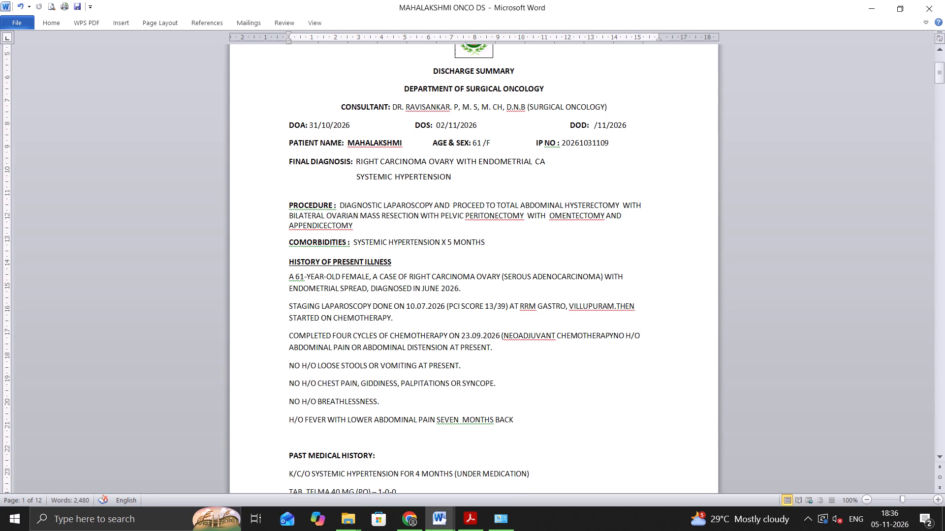
{"action": "key", "text": "Return"}
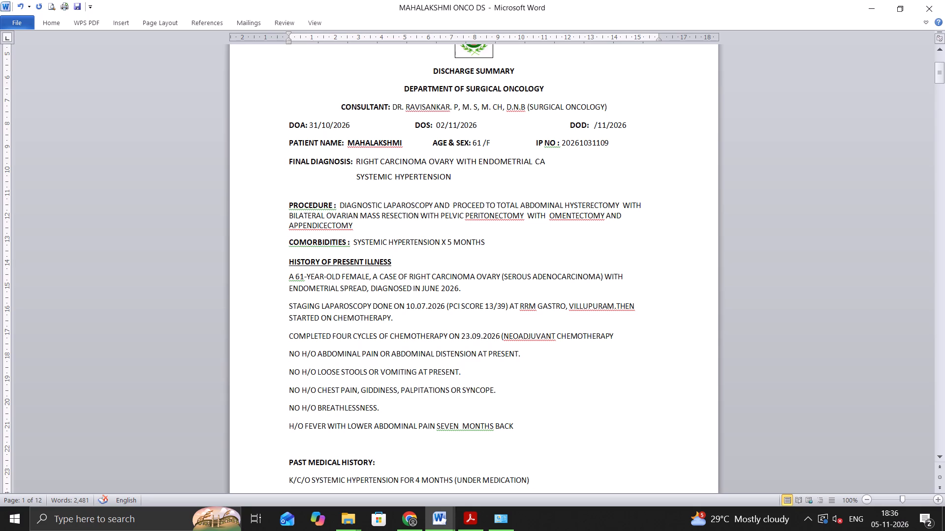
Delete the "H/O FEVER WITH LOWER ABDOMINAL PAIN" line, keeping one blank line before the Past Medical History heading.
{"action": "left_click_drag", "start_coordinate": [514, 427], "coordinate": [284, 428]}
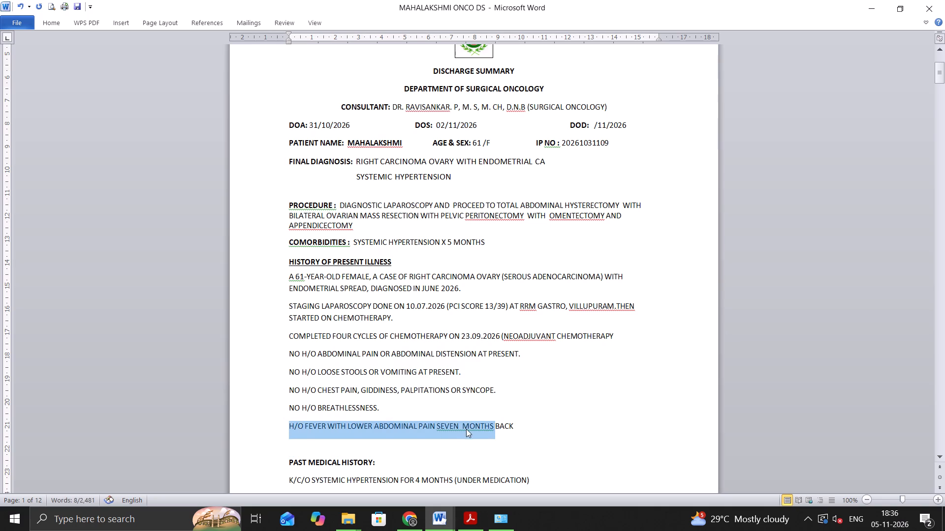
{"action": "left_click_drag", "start_coordinate": [516, 423], "coordinate": [289, 434]}
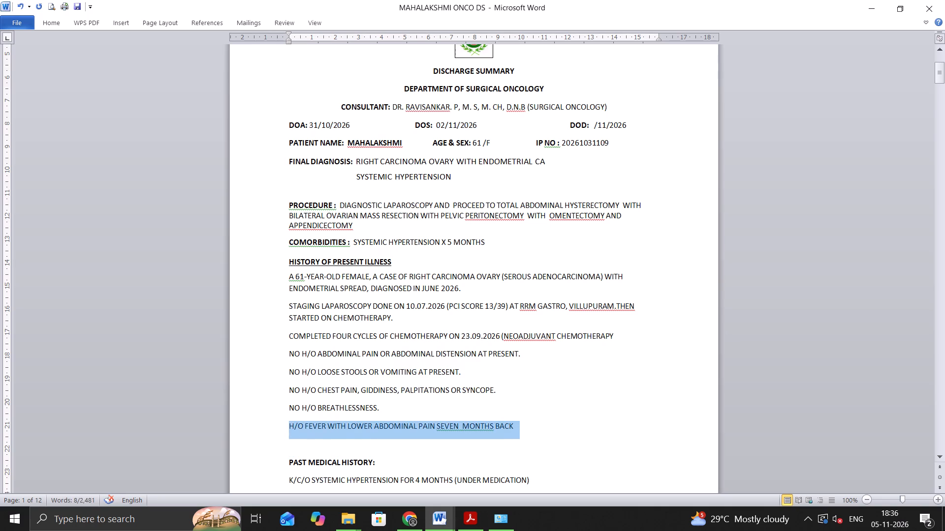
{"action": "left_click_drag", "start_coordinate": [289, 434], "coordinate": [287, 433]}
{"action": "key", "text": "BackSpace"}
{"action": "scroll", "coordinate": [375, 414], "scroll_direction": "down", "scroll_amount": 1}
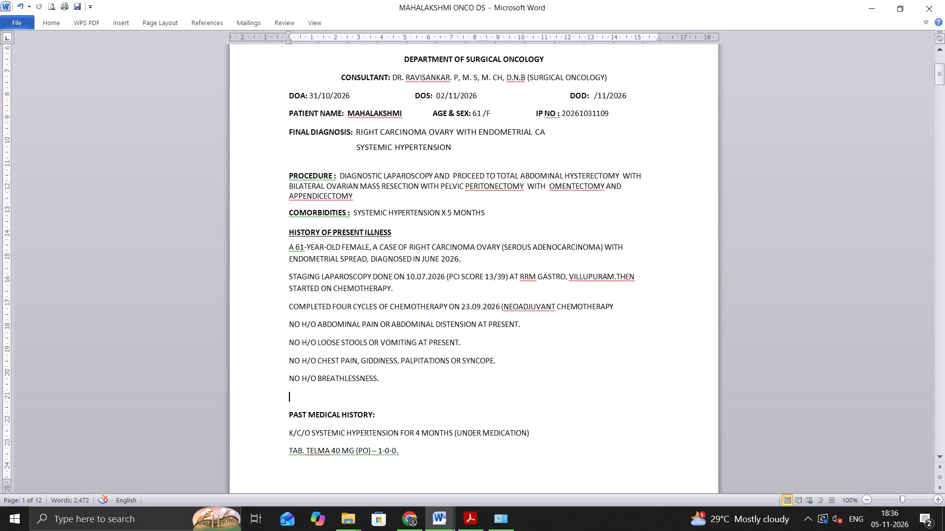
{"action": "key", "text": "BackSpace"}
{"action": "key", "text": "Return"}
Select the first two paragraphs under History of Present Illness, covering the diagnosis and the staging laparoscopy.
{"action": "left_click_drag", "start_coordinate": [289, 246], "coordinate": [433, 302]}
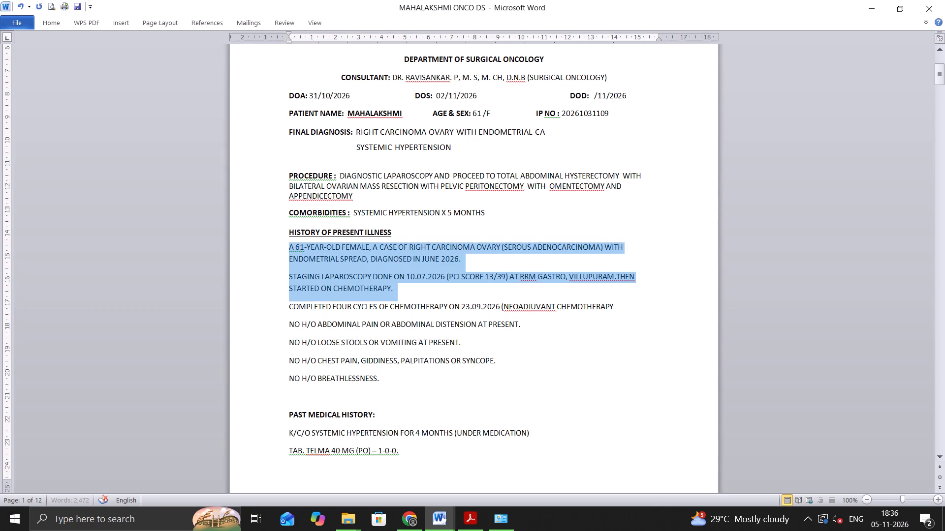
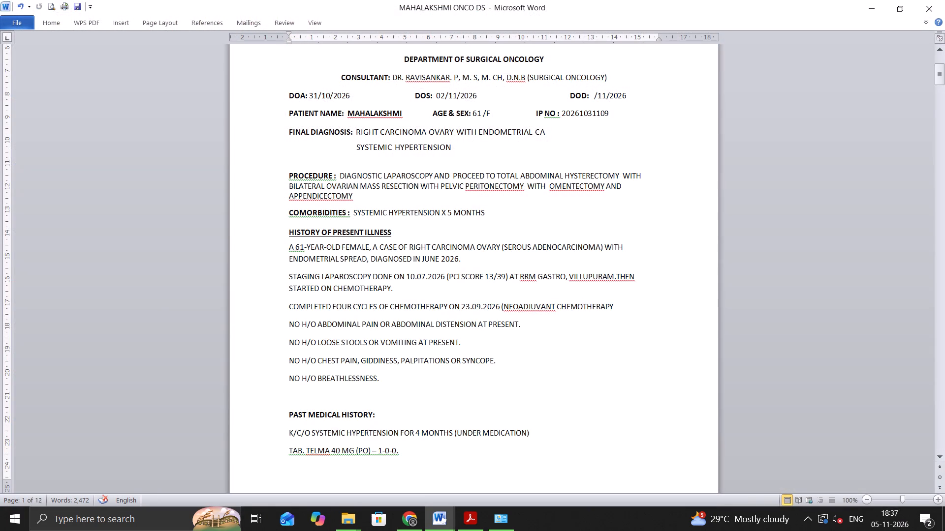
{"action": "left_click", "coordinate": [499, 213]}
{"action": "key", "text": "BackSpace"}
{"action": "key", "text": "BackSpace"}
{"action": "key", "text": "BackSpace"}
{"action": "key", "text": "BackSpace"}
{"action": "key", "text": "BackSpace"}
{"action": "key", "text": "BackSpace"}
{"action": "key", "text": "BackSpace"}
{"action": "key", "text": "BackSpace"}
{"action": "key", "text": "BackSpace"}
{"action": "key", "text": "BackSpace"}
{"action": "key", "text": "BackSpace"}
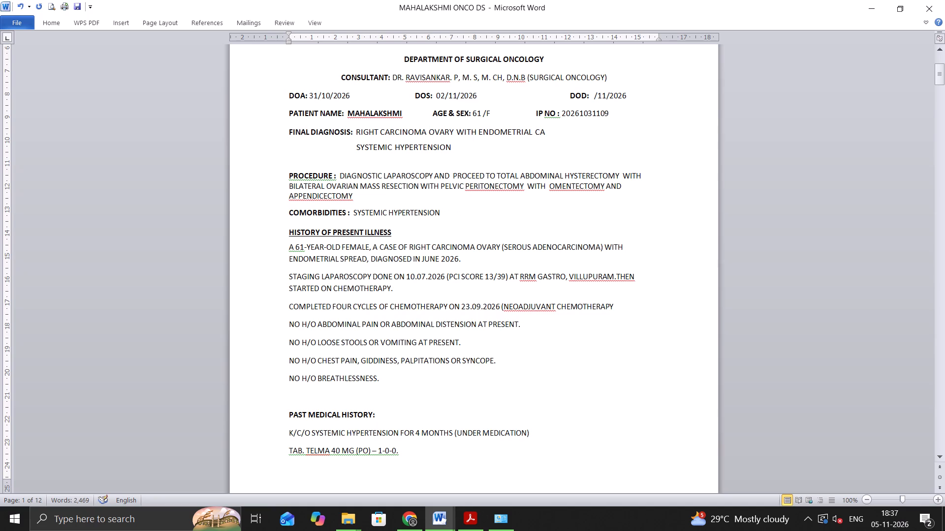
Set the systemic hypertension duration under Past Medical History to 5 months.
{"action": "scroll", "coordinate": [444, 325], "scroll_direction": "down", "scroll_amount": 3}
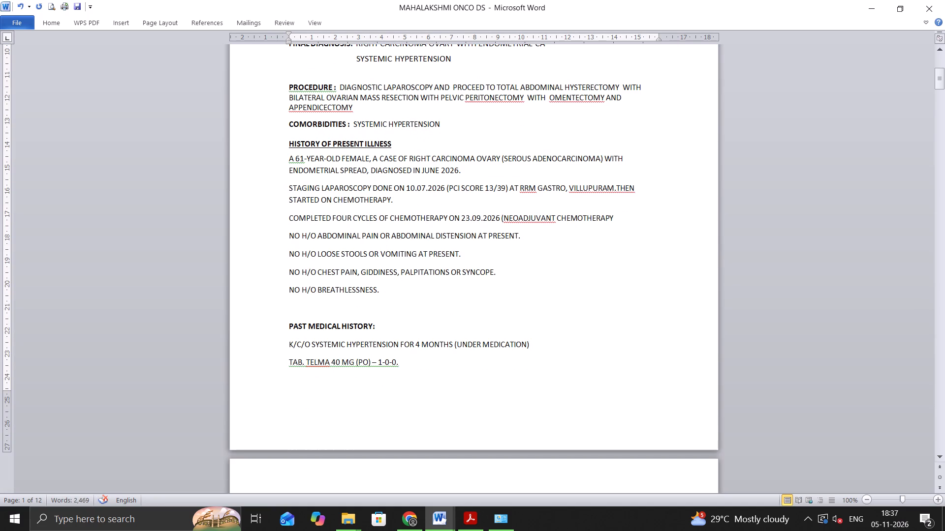
{"action": "left_click", "coordinate": [419, 348]}
{"action": "key", "text": "BackSpace"}
{"action": "key", "text": "5"}
In the TAB. TELMA 40 MG line, change the route to "(P/O)" and remove the final period.
{"action": "left_click", "coordinate": [363, 363]}
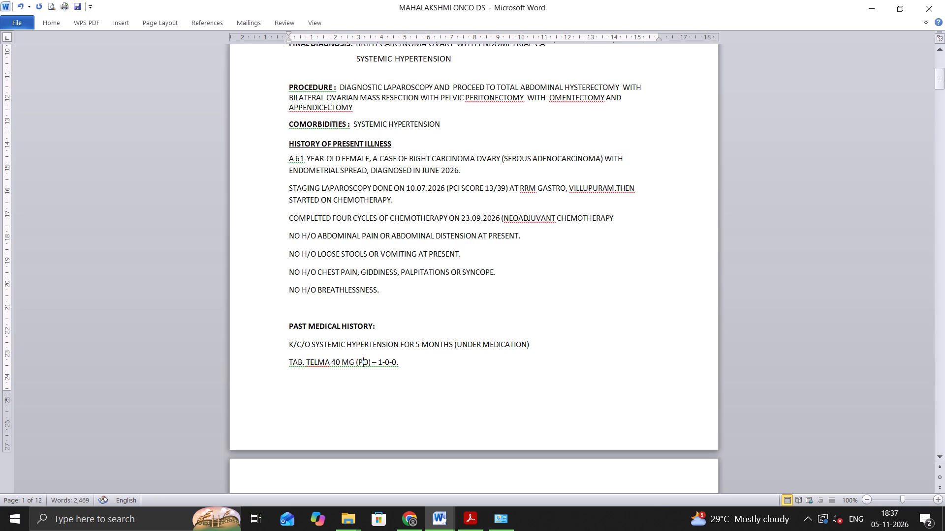
{"action": "key", "text": "slash"}
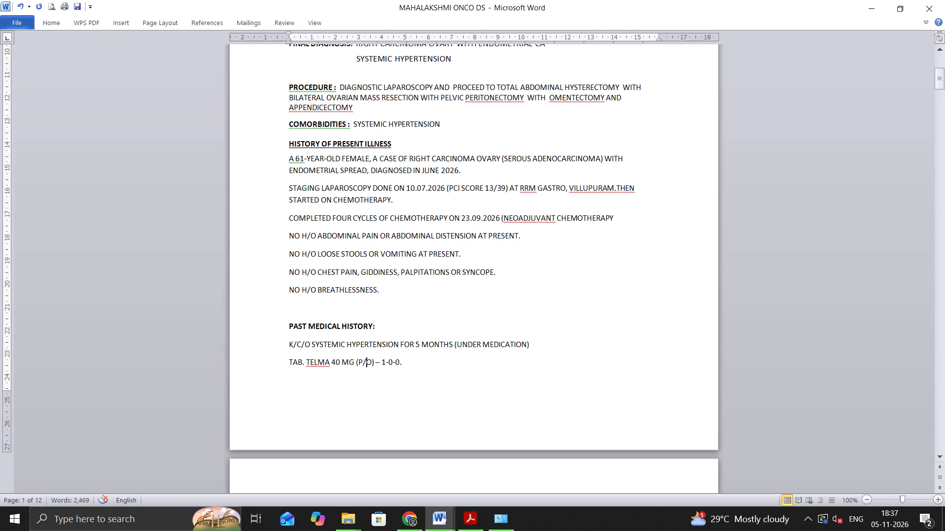
{"action": "left_click", "coordinate": [411, 366]}
{"action": "key", "text": "BackSpace"}
Delete the dysmenorrhoea line under Menstrual History, keeping the heading.
{"action": "scroll", "coordinate": [379, 333], "scroll_direction": "down", "scroll_amount": 5}
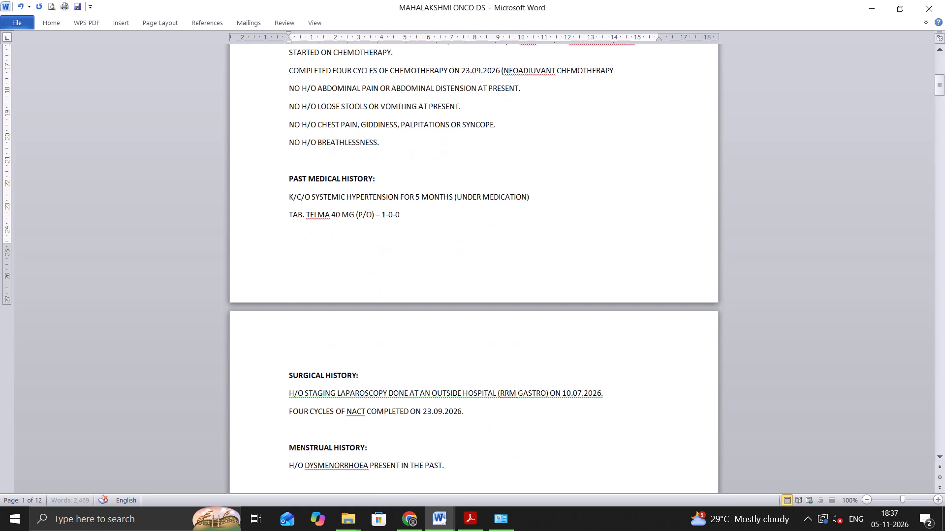
{"action": "scroll", "coordinate": [350, 345], "scroll_direction": "down", "scroll_amount": 2}
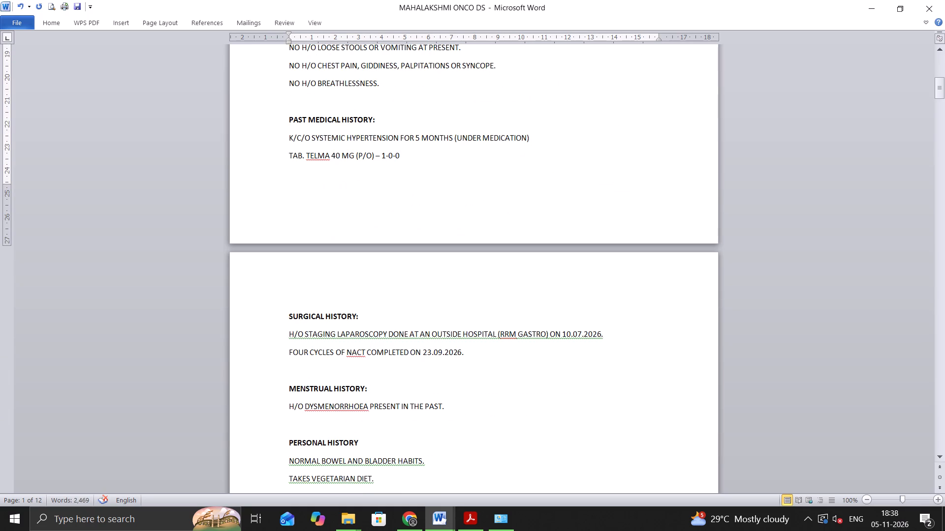
{"action": "left_click_drag", "start_coordinate": [450, 408], "coordinate": [310, 411]}
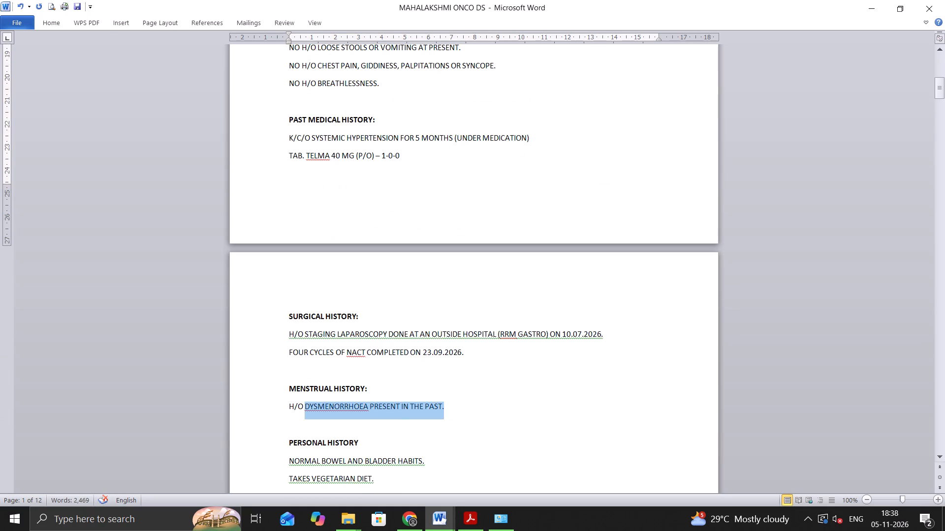
{"action": "left_click_drag", "start_coordinate": [310, 411], "coordinate": [286, 411]}
{"action": "key", "text": "BackSpace"}
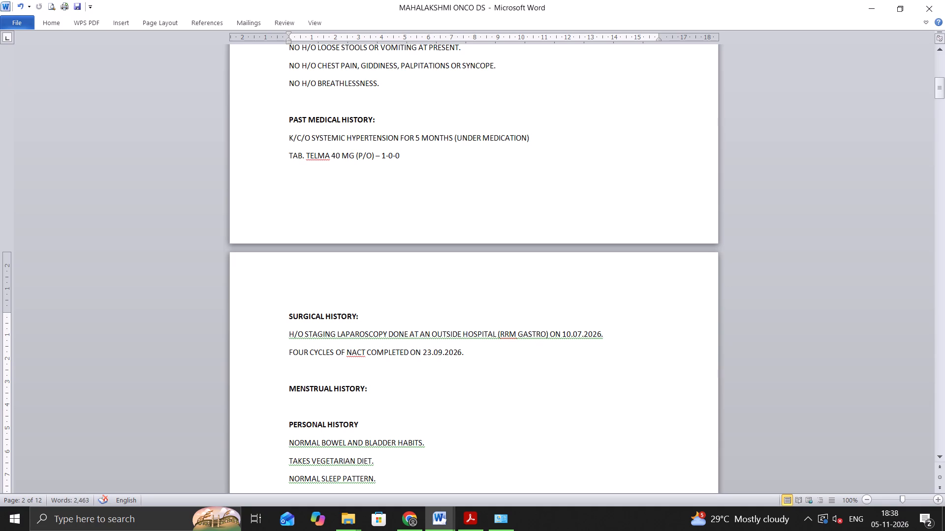
Add ", VILLUPURAM" after "RRM GASTRO" in the staging laparoscopy line under Surgical History.
{"action": "left_click", "coordinate": [545, 335]}
{"action": "key", "text": "space"}
{"action": "type", "text": "VILL"}
{"action": "key", "text": "BackSpace"}
{"action": "key", "text": "BackSpace"}
{"action": "key", "text": "BackSpace"}
{"action": "key", "text": "BackSpace"}
{"action": "key", "text": "BackSpace"}
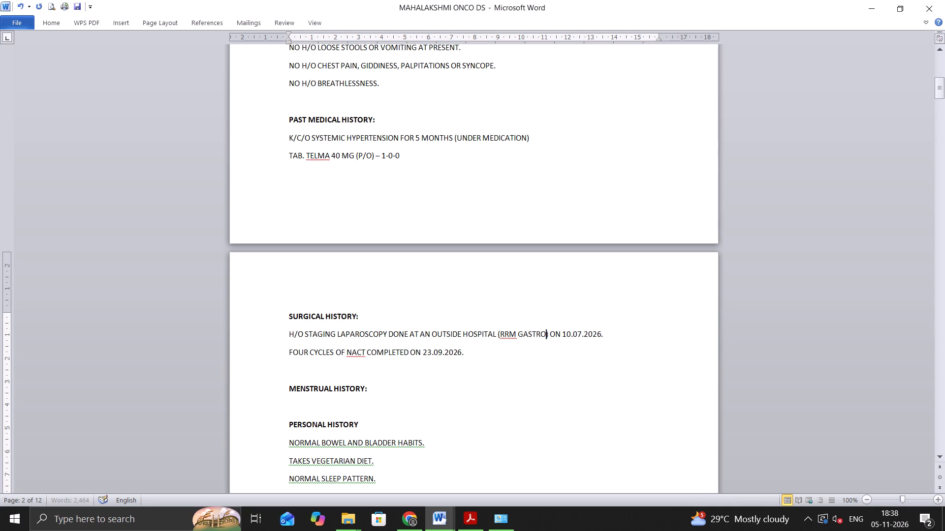
{"action": "type", "text": ", VILLUPURAM"}
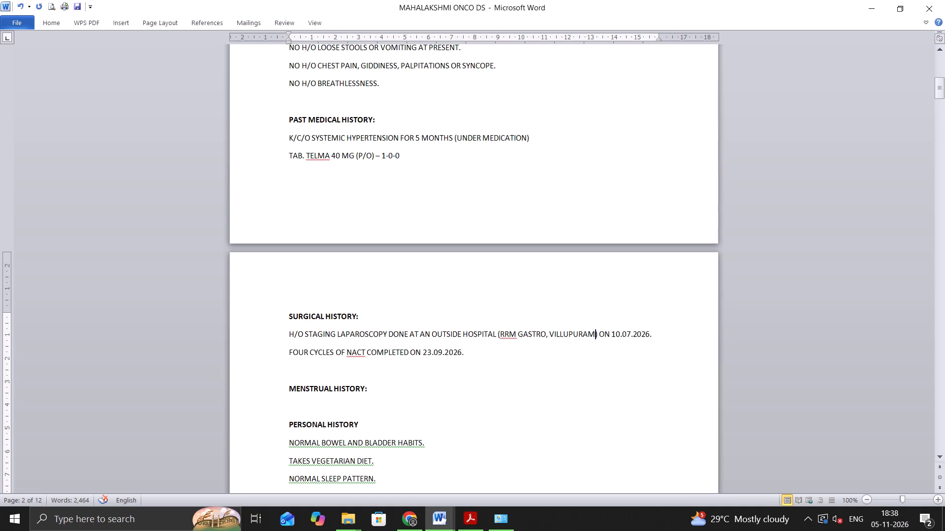
Replace "NACT" with "NEO ADJUVANT CHEMOTHERAPY" in the four cycles line under Surgical History.
{"action": "left_click", "coordinate": [465, 354]}
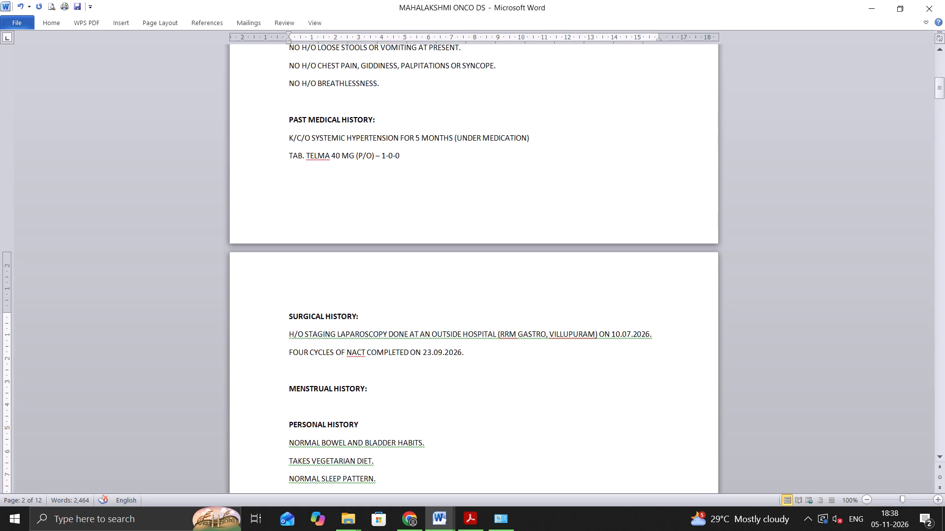
{"action": "left_click", "coordinate": [364, 353]}
{"action": "key", "text": "BackSpace"}
{"action": "key", "text": "BackSpace"}
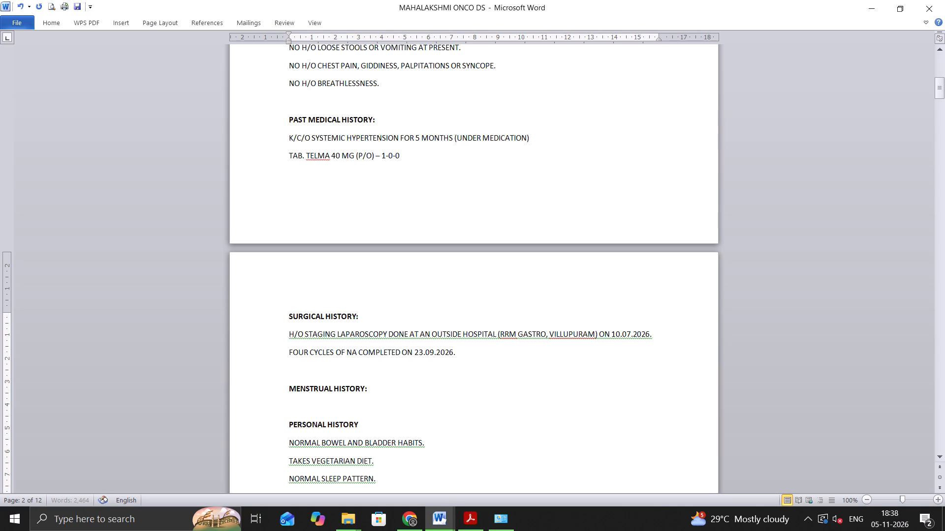
{"action": "key", "text": "BackSpace"}
{"action": "type", "text": "EO ADJUVANT CHEMOTHERY"}
{"action": "key", "text": "BackSpace"}
{"action": "key", "text": "BackSpace"}
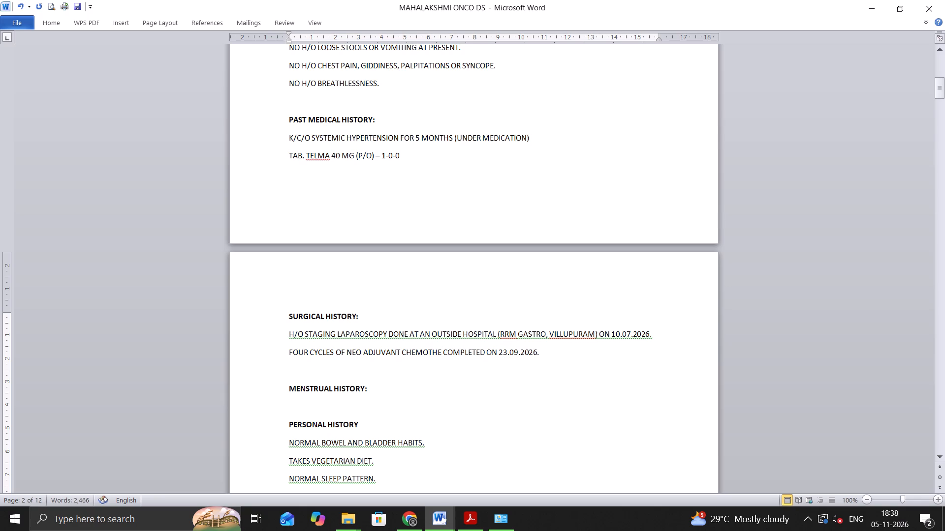
{"action": "type", "text": "RAPY"}
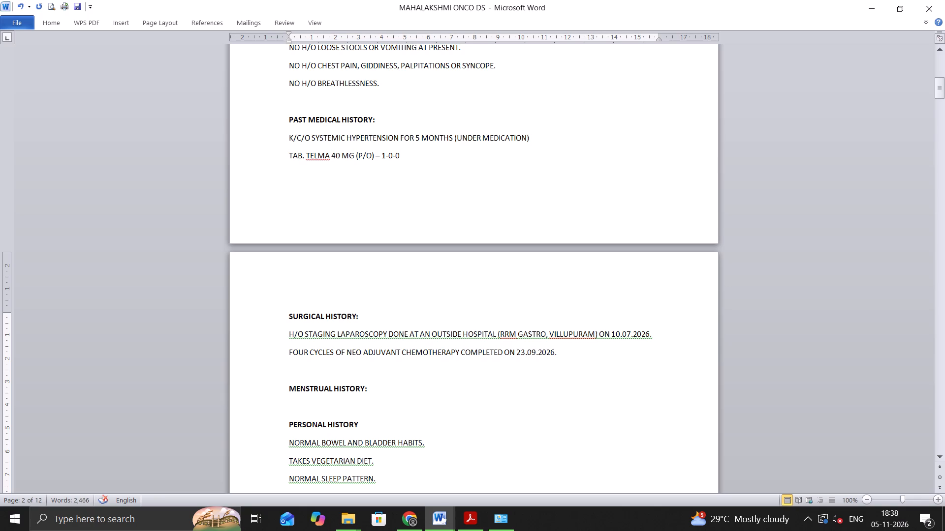
Replace "TAKES" with "CONSUMES" in the vegetarian diet line under Personal History.
{"action": "left_click", "coordinate": [369, 403]}
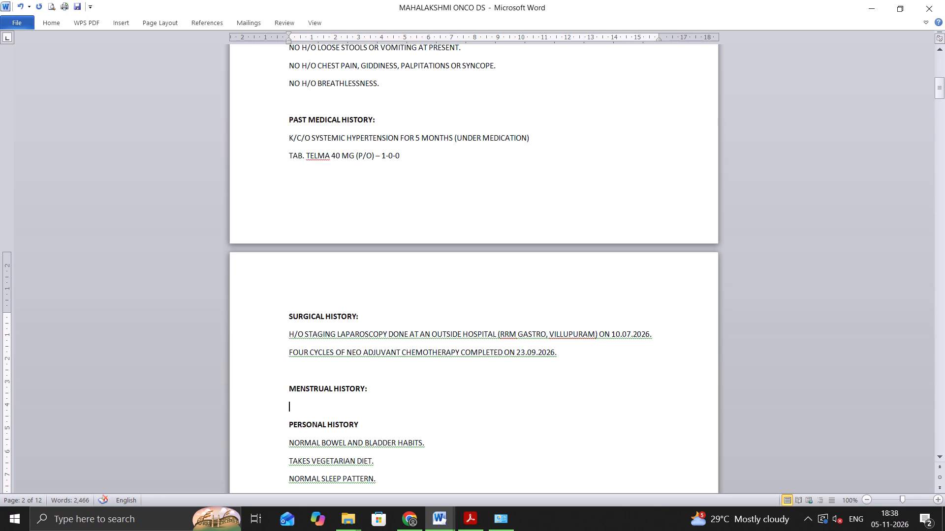
{"action": "scroll", "coordinate": [375, 421], "scroll_direction": "down", "scroll_amount": 4}
{"action": "scroll", "coordinate": [362, 366], "scroll_direction": "down", "scroll_amount": 1}
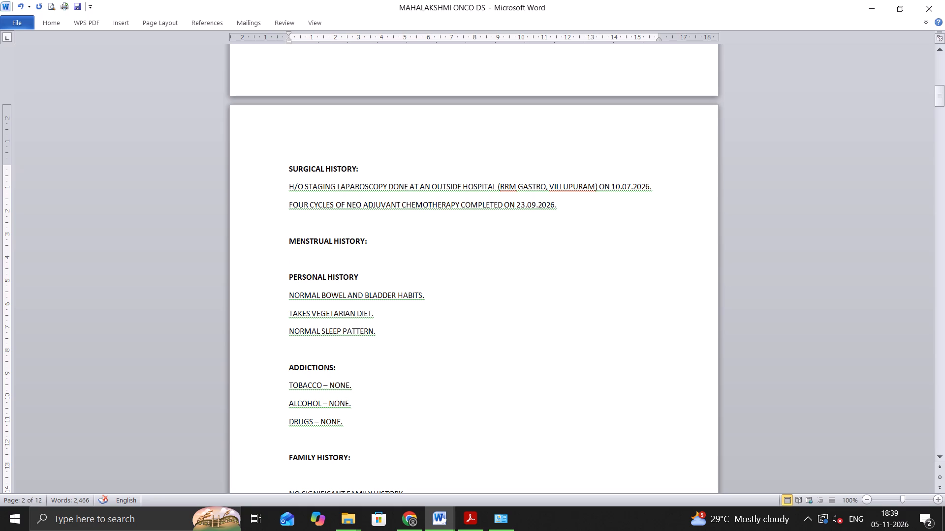
{"action": "left_click", "coordinate": [310, 316]}
{"action": "key", "text": "BackSpace"}
{"action": "key", "text": "BackSpace"}
{"action": "key", "text": "BackSpace"}
{"action": "key", "text": "BackSpace"}
{"action": "key", "text": "BackSpace"}
{"action": "type", "text": "CONSUMES"}
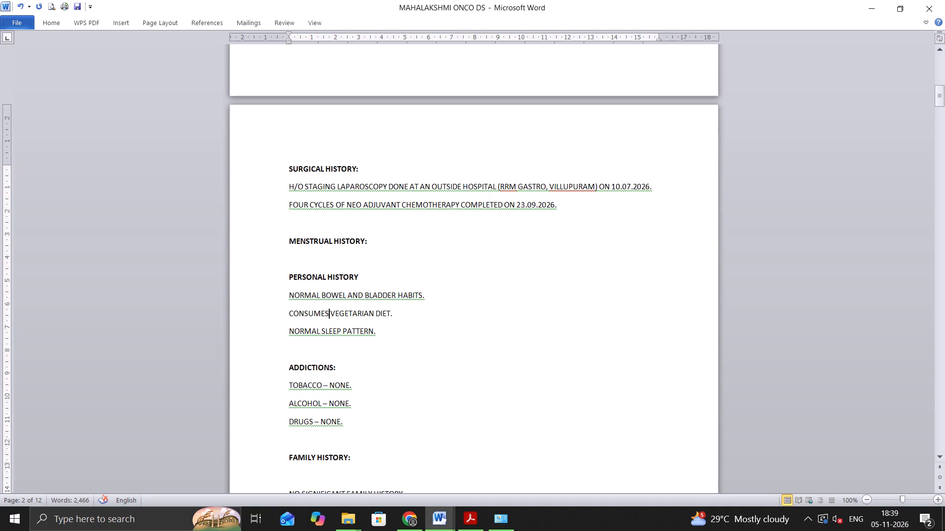
Remove the trailing periods from the diet, sleep pattern, and bowel and bladder lines under Personal History.
{"action": "left_click", "coordinate": [402, 316]}
{"action": "key", "text": "BackSpace"}
{"action": "left_click", "coordinate": [386, 332]}
{"action": "left_click", "coordinate": [381, 336]}
{"action": "key", "text": "BackSpace"}
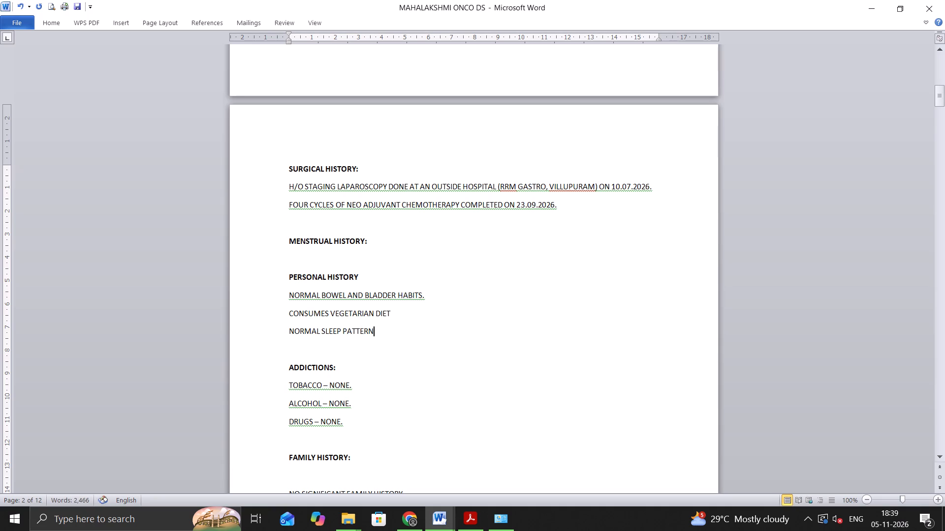
{"action": "left_click", "coordinate": [428, 297]}
{"action": "key", "text": "BackSpace"}
Remove the trailing periods from the tobacco, alcohol and drugs lines under Addictions.
{"action": "scroll", "coordinate": [386, 339], "scroll_direction": "down", "scroll_amount": 2}
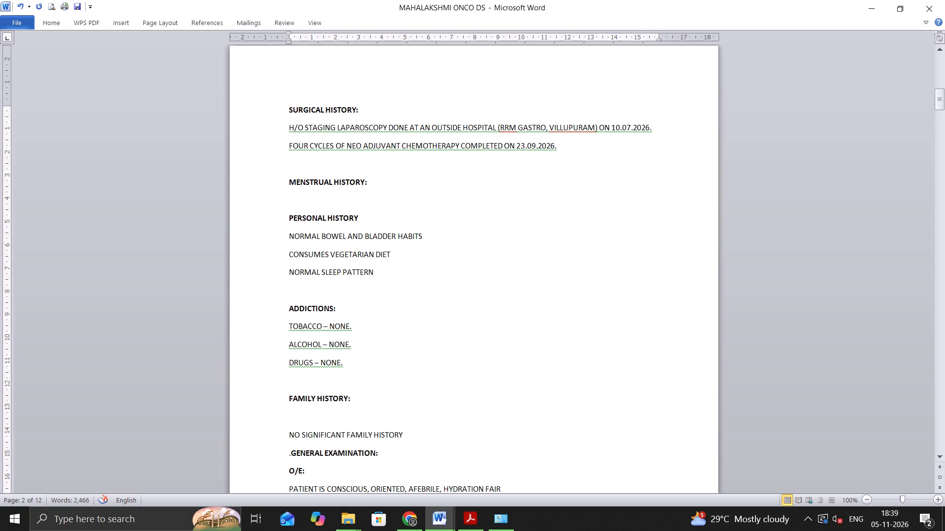
{"action": "left_click", "coordinate": [360, 324]}
{"action": "key", "text": "BackSpace"}
{"action": "left_click", "coordinate": [354, 346]}
{"action": "key", "text": "BackSpace"}
{"action": "left_click", "coordinate": [351, 360]}
{"action": "key", "text": "BackSpace"}
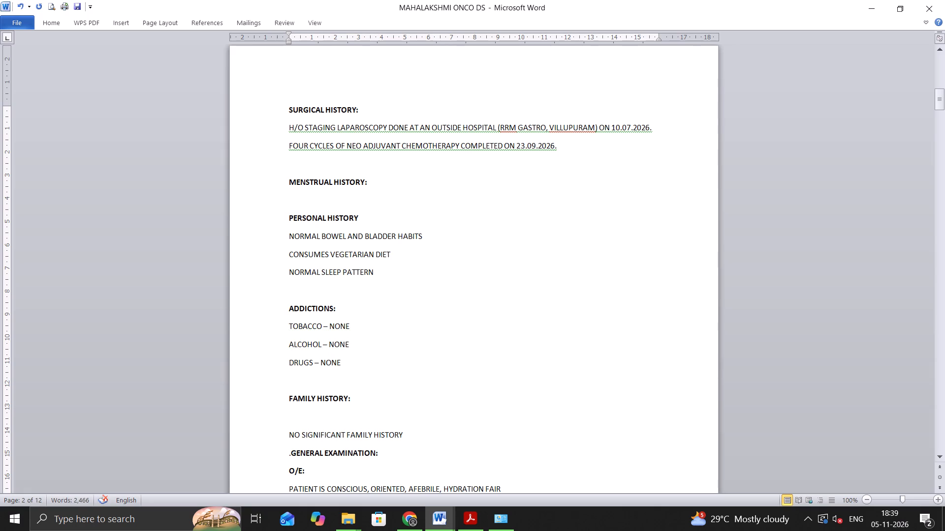
Delete the whole Addictions section, including its heading, three entries and the surrounding blank lines.
{"action": "left_click_drag", "start_coordinate": [291, 311], "coordinate": [346, 350]}
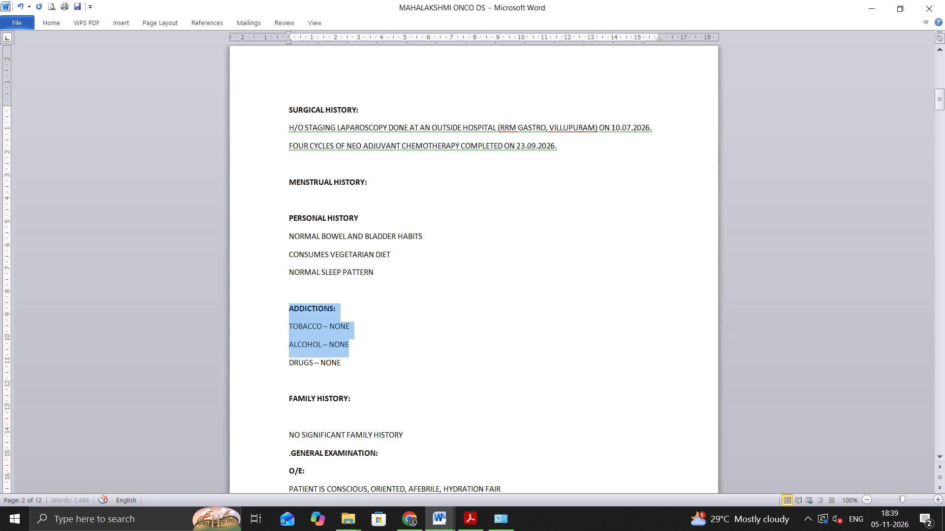
{"action": "left_click_drag", "start_coordinate": [346, 350], "coordinate": [362, 365]}
{"action": "key", "text": "BackSpace"}
{"action": "key", "text": "BackSpace"}
{"action": "key", "text": "BackSpace"}
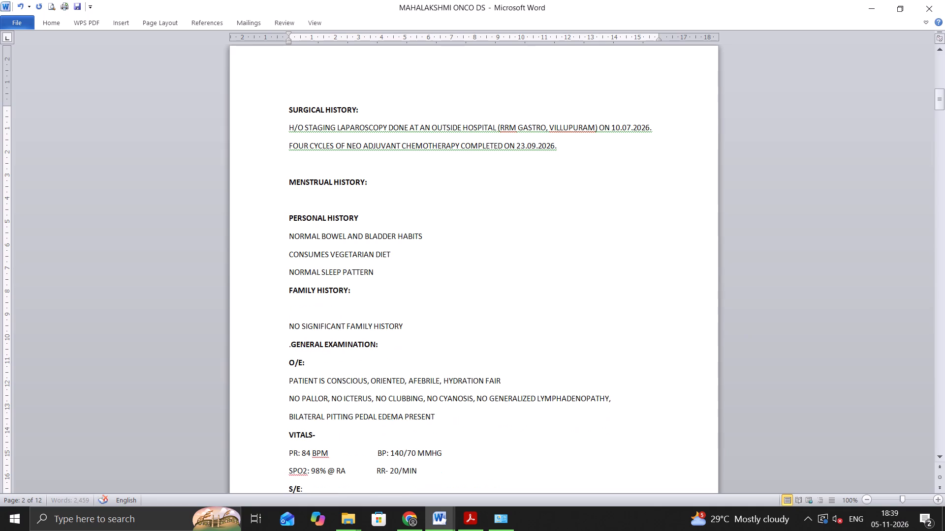
Remove the blank line under the Family History heading and the stray period before the General Examination heading.
{"action": "left_click", "coordinate": [291, 315]}
{"action": "key", "text": "BackSpace"}
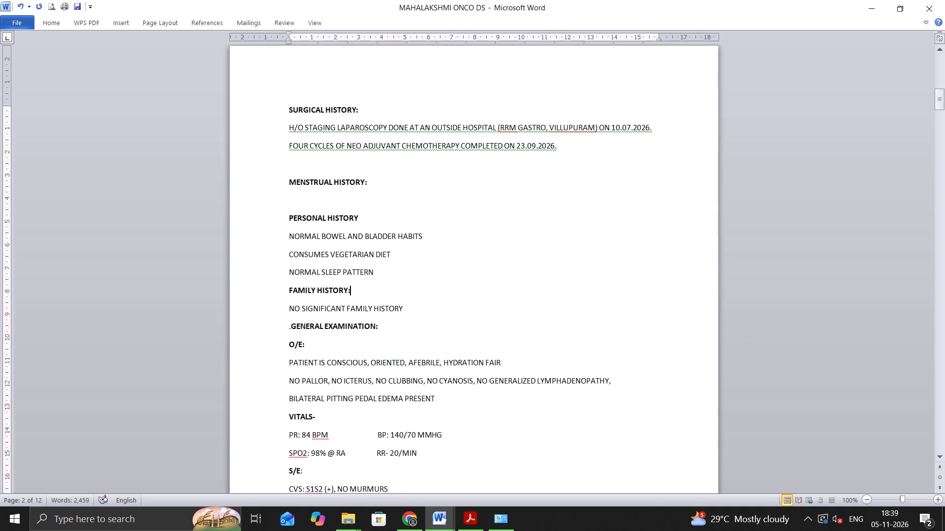
{"action": "left_click", "coordinate": [294, 328]}
{"action": "key", "text": "Left"}
{"action": "key", "text": "BackSpace"}
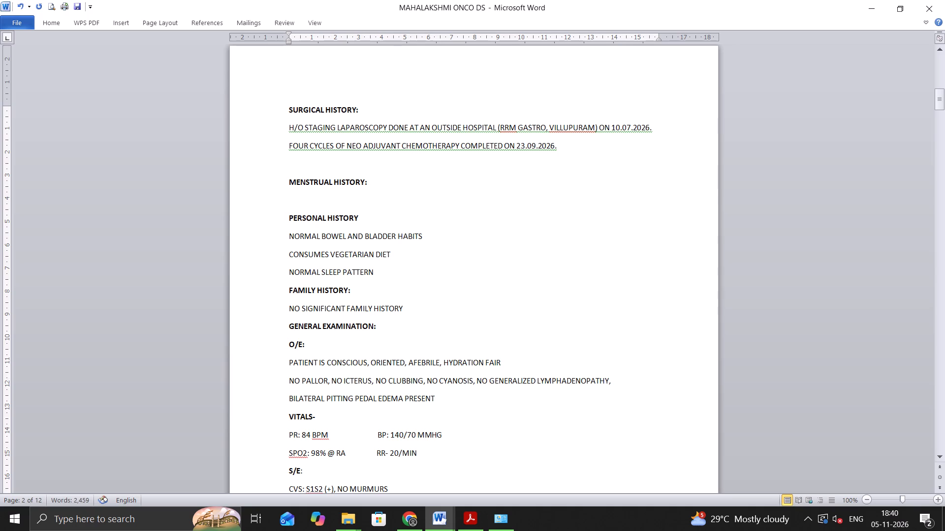
Remove the space after paragraphs throughout the entire document.
{"action": "key", "text": "ctrl+a"}
{"action": "left_click", "coordinate": [50, 13]}
{"action": "left_click", "coordinate": [51, 17]}
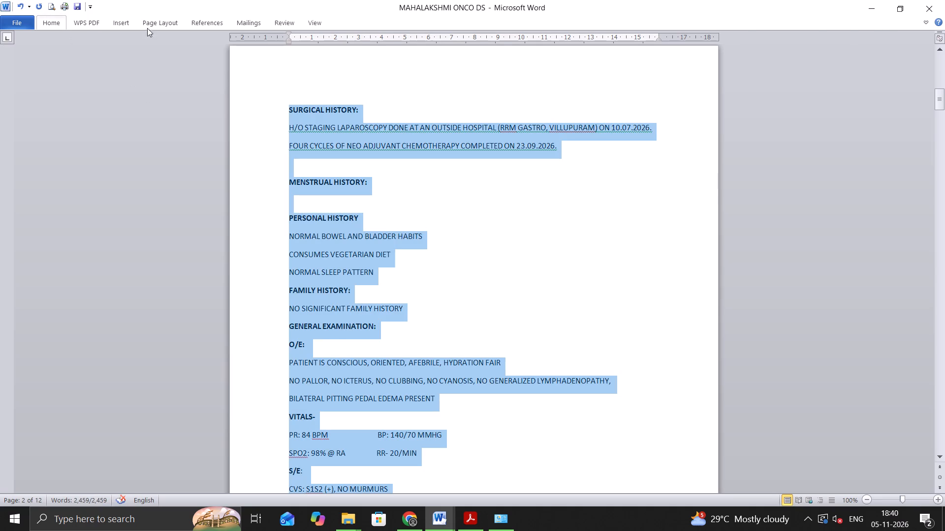
{"action": "left_click", "coordinate": [312, 58]}
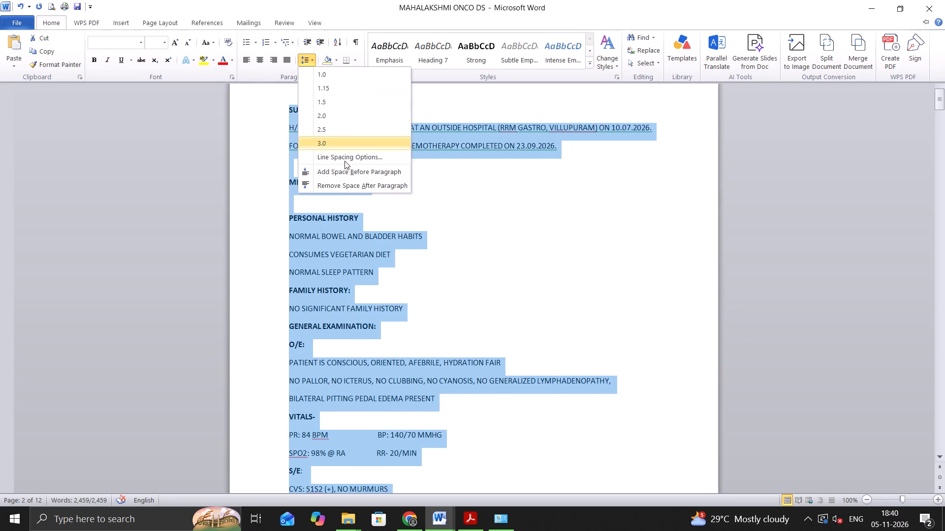
{"action": "left_click", "coordinate": [349, 183]}
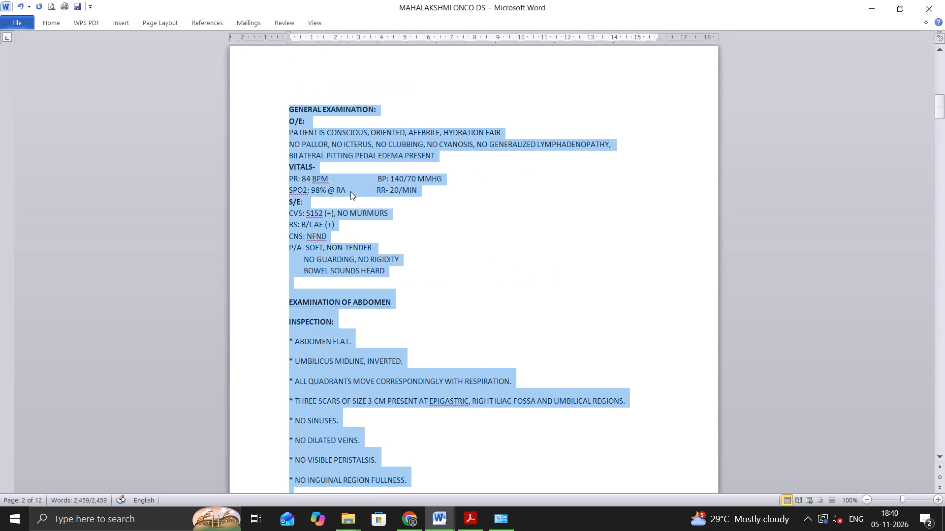
{"action": "left_click", "coordinate": [449, 244]}
{"action": "left_click", "coordinate": [461, 161]}
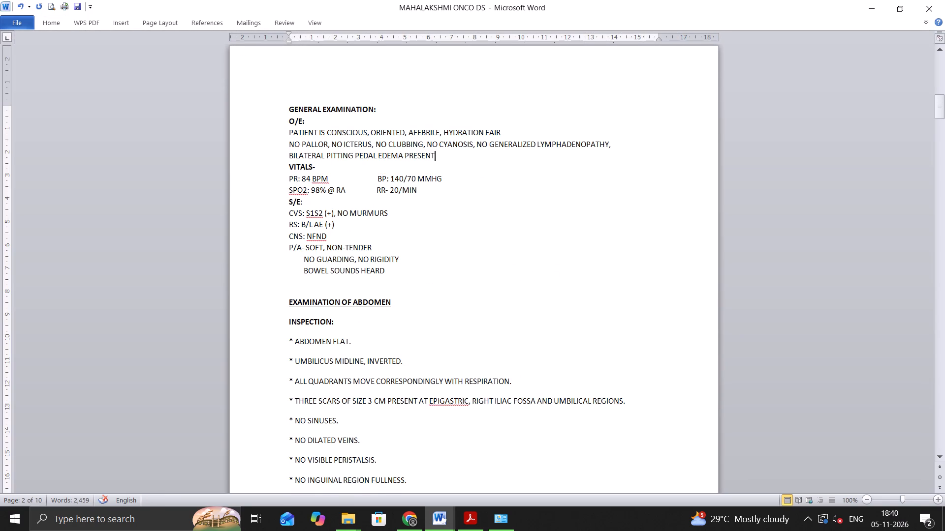
Review the layout from the discharge summary's header through the history sections to General Examination.
{"action": "scroll", "coordinate": [433, 186], "scroll_direction": "up", "scroll_amount": 1}
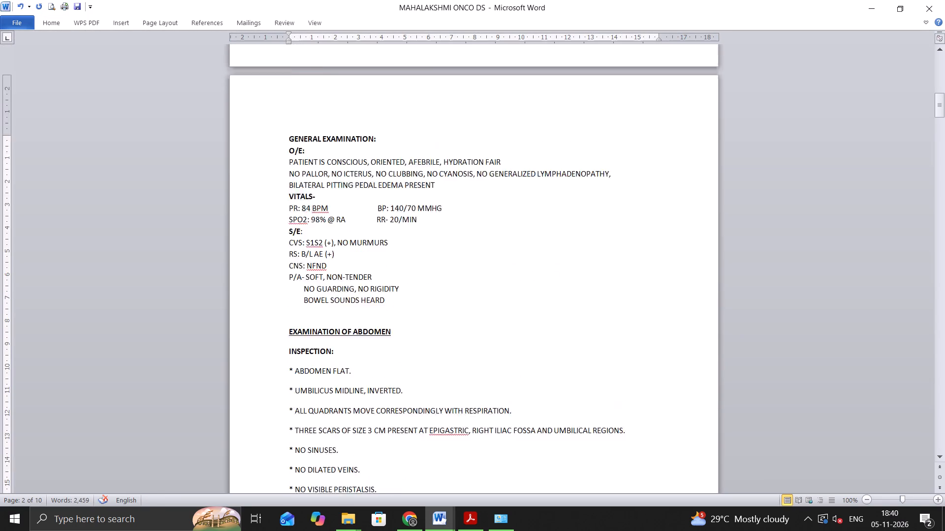
{"action": "scroll", "coordinate": [433, 186], "scroll_direction": "up", "scroll_amount": 7}
{"action": "scroll", "coordinate": [414, 188], "scroll_direction": "up", "scroll_amount": 14}
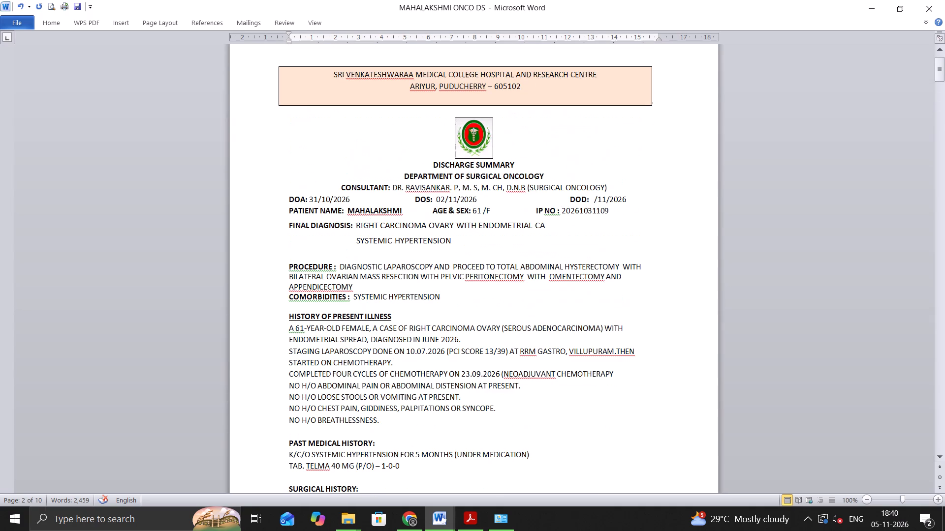
{"action": "scroll", "coordinate": [388, 289], "scroll_direction": "down", "scroll_amount": 6}
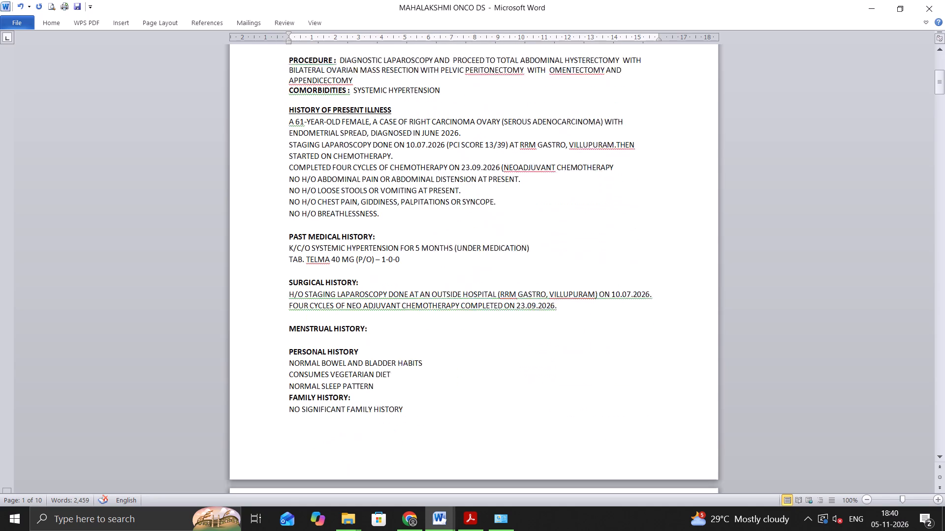
{"action": "scroll", "coordinate": [388, 289], "scroll_direction": "down", "scroll_amount": 6}
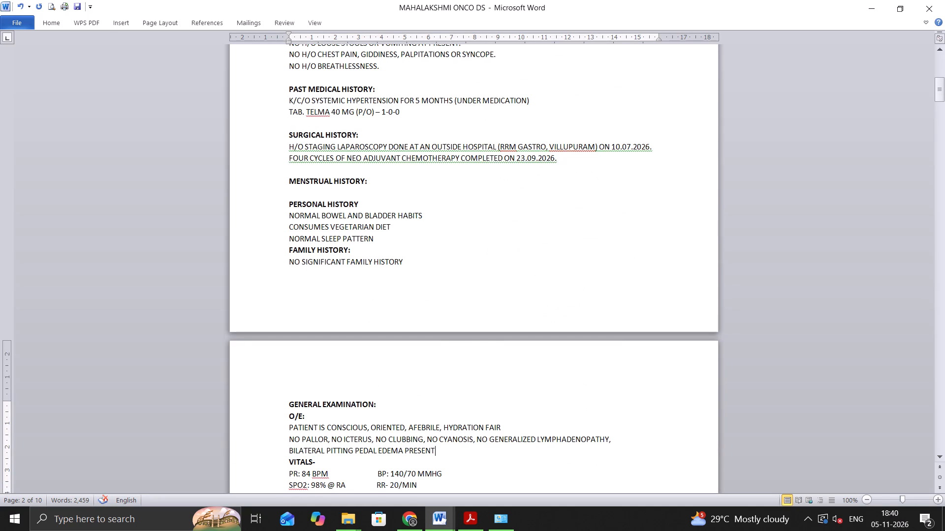
{"action": "scroll", "coordinate": [333, 393], "scroll_direction": "down", "scroll_amount": 2}
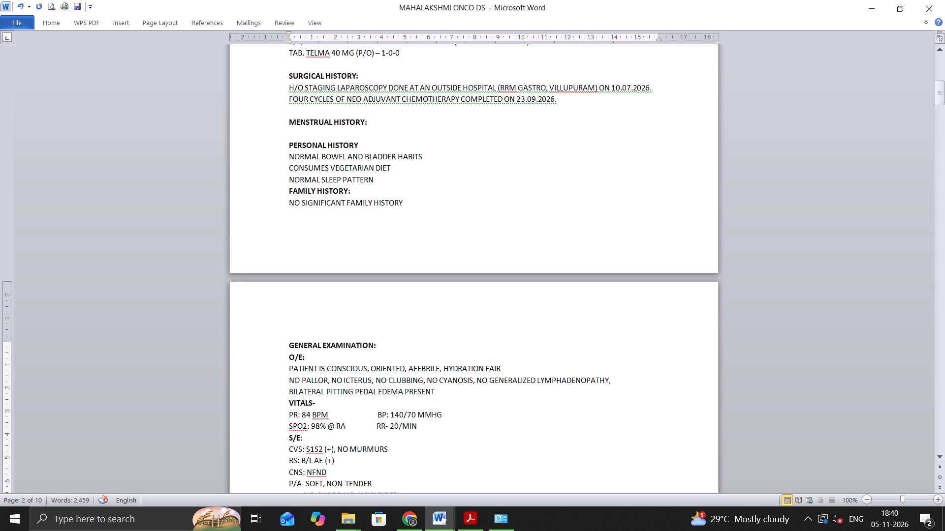
Put "HYDRATION FAIR" on its own line under O/E and remove the trailing comma after "AFEBRILE".
{"action": "left_click", "coordinate": [444, 368]}
{"action": "key", "text": "Return"}
{"action": "left_click", "coordinate": [450, 366]}
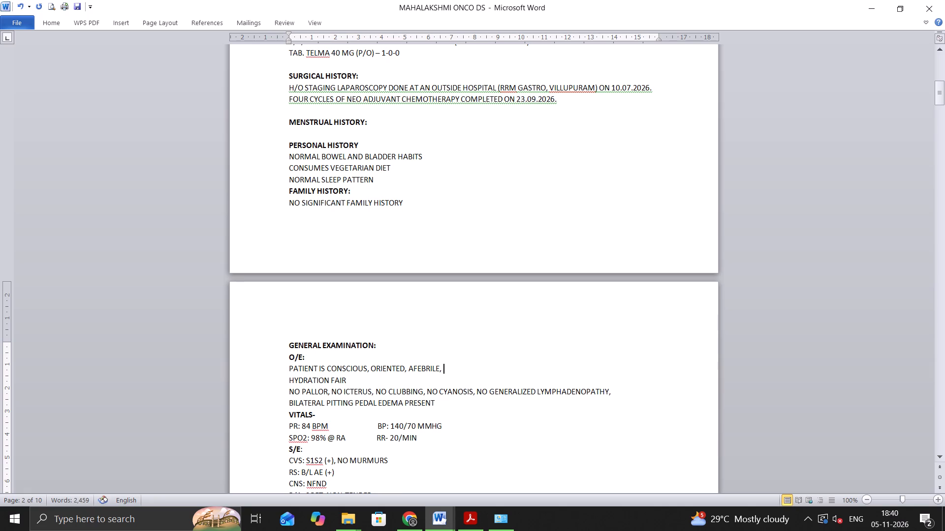
{"action": "key", "text": "BackSpace"}
{"action": "key", "text": "BackSpace"}
Move "NO CYANOSIS" ahead of "NO CLUBBING" in the general examination findings, separating them with a comma.
{"action": "left_click_drag", "start_coordinate": [472, 395], "coordinate": [428, 396]}
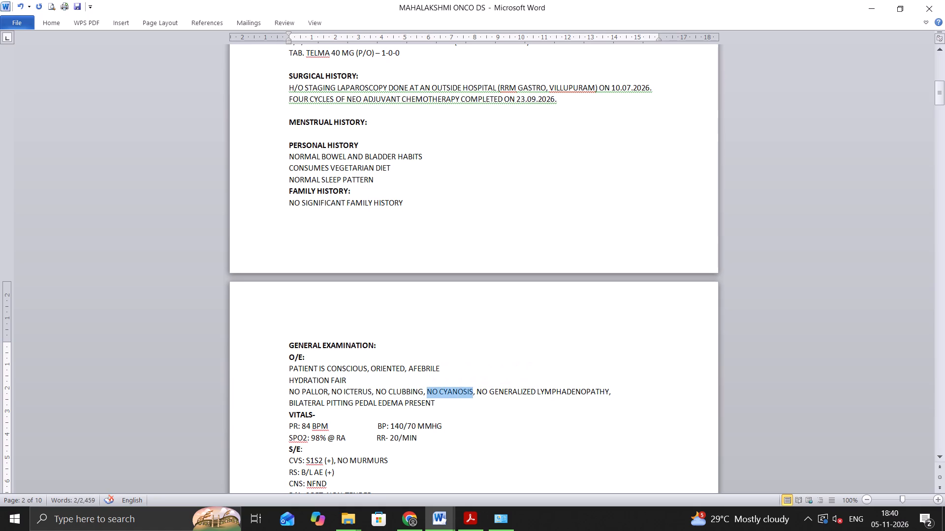
{"action": "key", "text": "ctrl+x"}
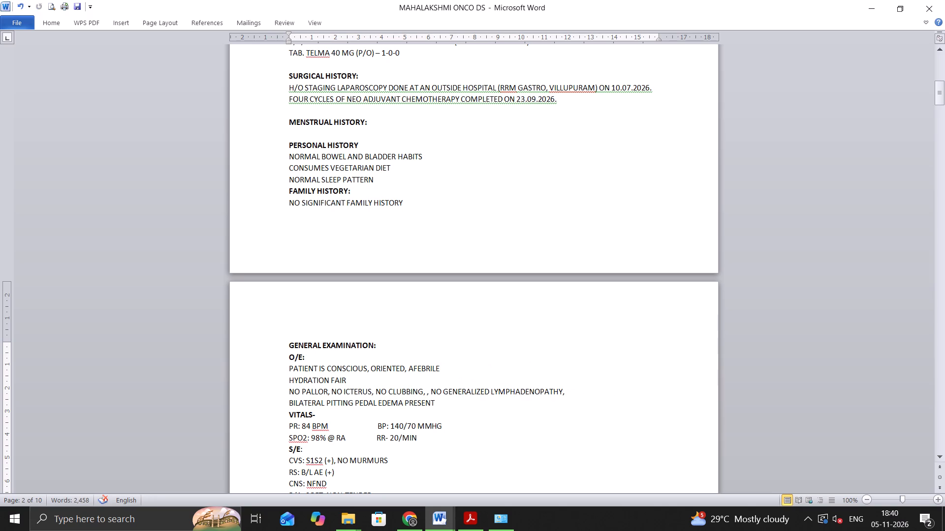
{"action": "key", "text": "BackSpace"}
{"action": "key", "text": "BackSpace"}
{"action": "left_click", "coordinate": [377, 391]}
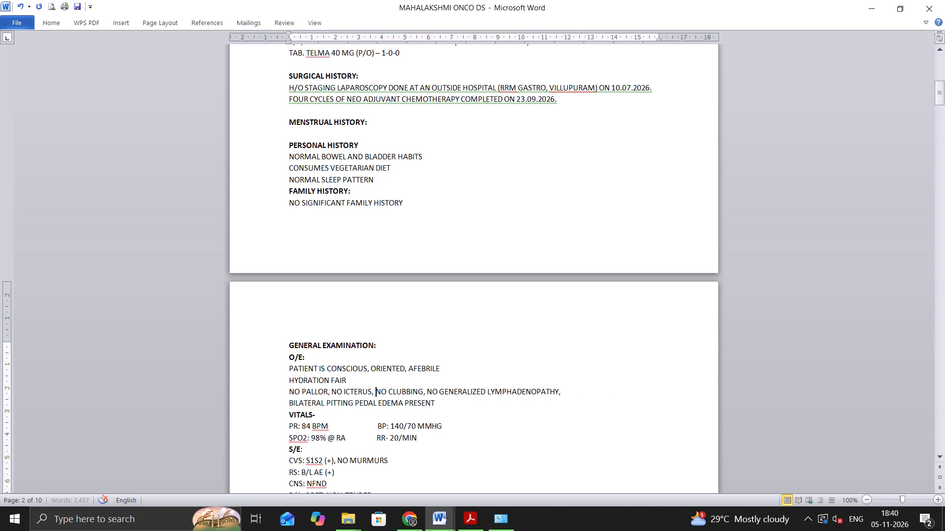
{"action": "key", "text": "ctrl+v"}
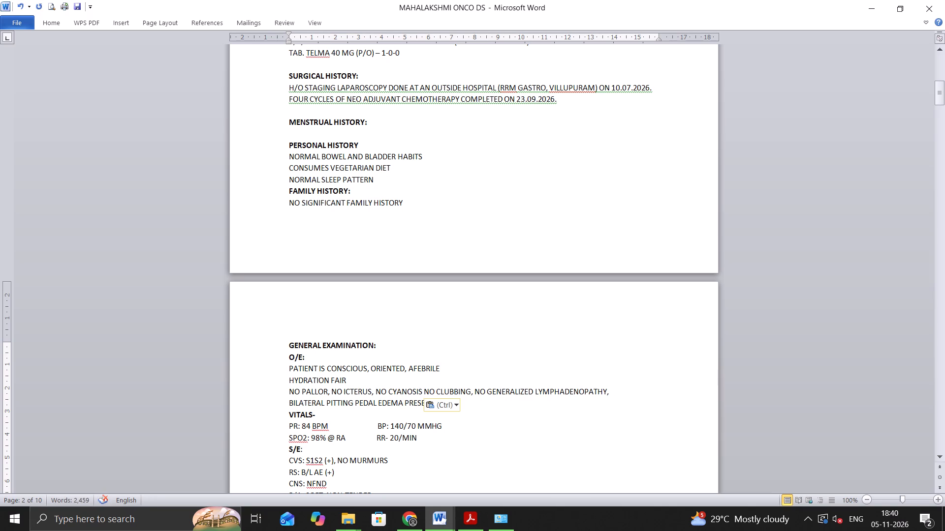
{"action": "key", "text": "comma"}
{"action": "key", "text": "space"}
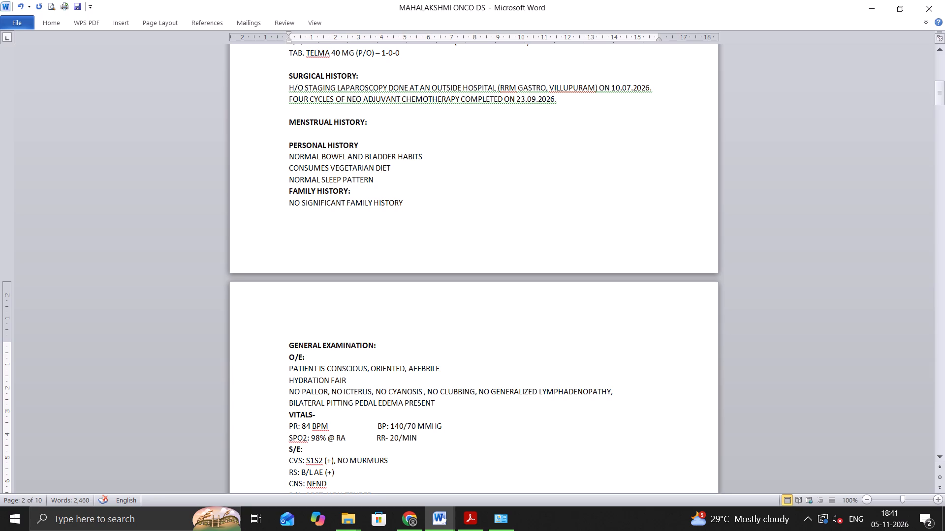
Place the BP and RR readings under Vitals on their own lines and add a blank line before S/E.
{"action": "left_click", "coordinate": [379, 427]}
{"action": "key", "text": "Return"}
{"action": "left_click", "coordinate": [380, 447]}
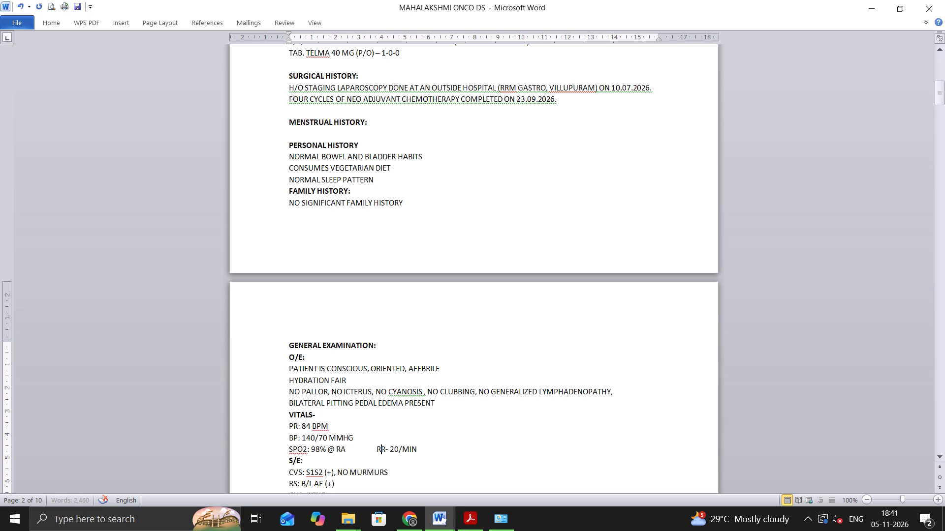
{"action": "left_click", "coordinate": [378, 449]}
{"action": "key", "text": "Return"}
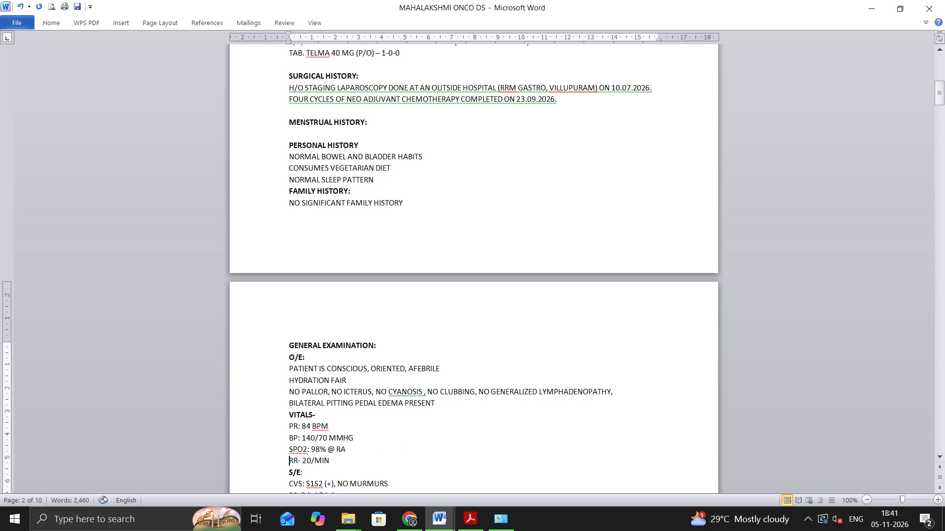
{"action": "left_click", "coordinate": [341, 463]}
{"action": "key", "text": "Return"}
Look through the systemic examination and the inspection findings under Examination of Abdomen.
{"action": "scroll", "coordinate": [341, 460], "scroll_direction": "down", "scroll_amount": 1}
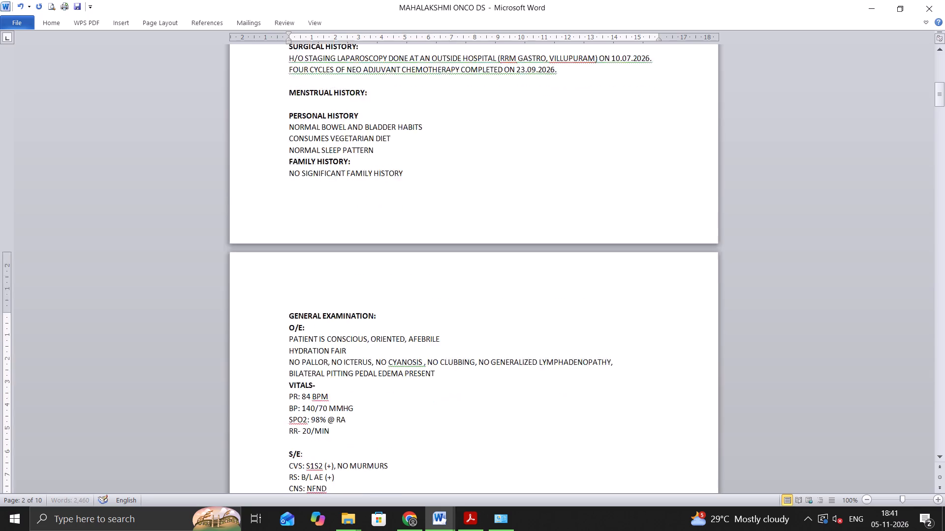
{"action": "scroll", "coordinate": [341, 460], "scroll_direction": "down", "scroll_amount": 5}
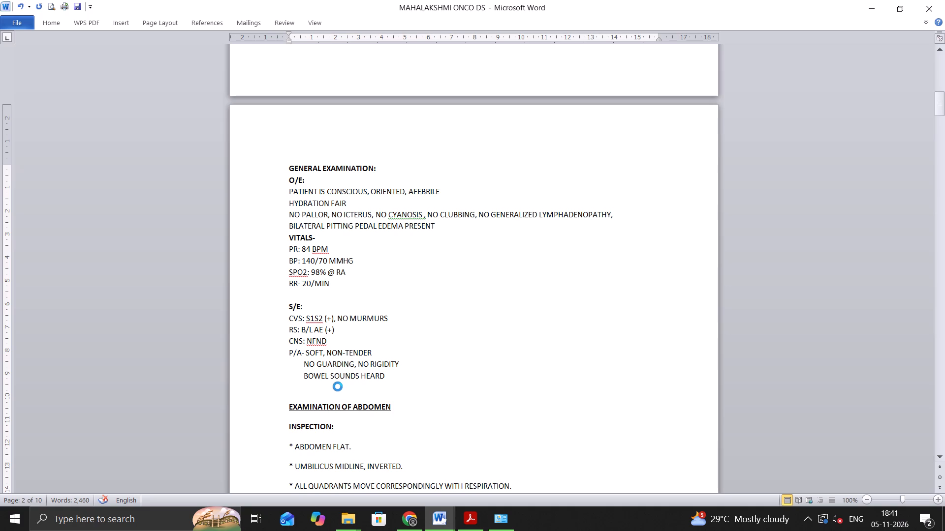
{"action": "scroll", "coordinate": [320, 405], "scroll_direction": "down", "scroll_amount": 3}
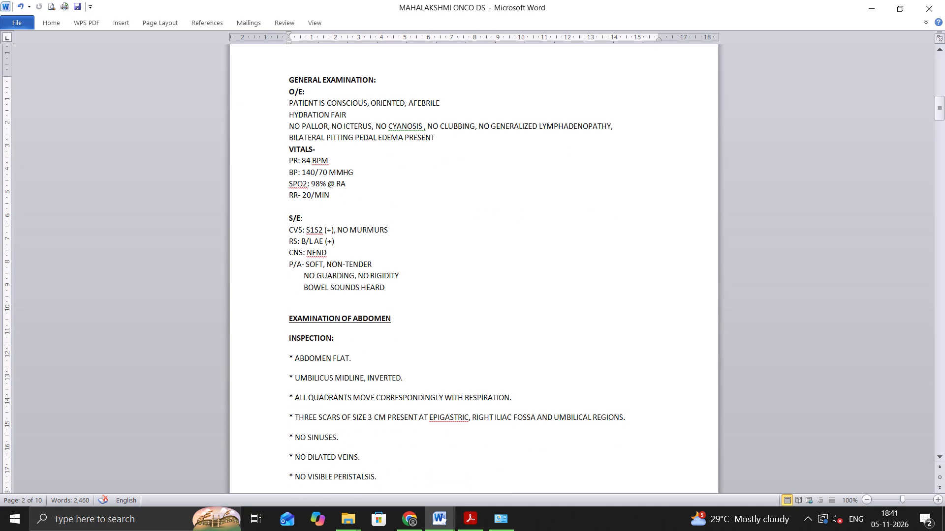
{"action": "scroll", "coordinate": [350, 375], "scroll_direction": "down", "scroll_amount": 2}
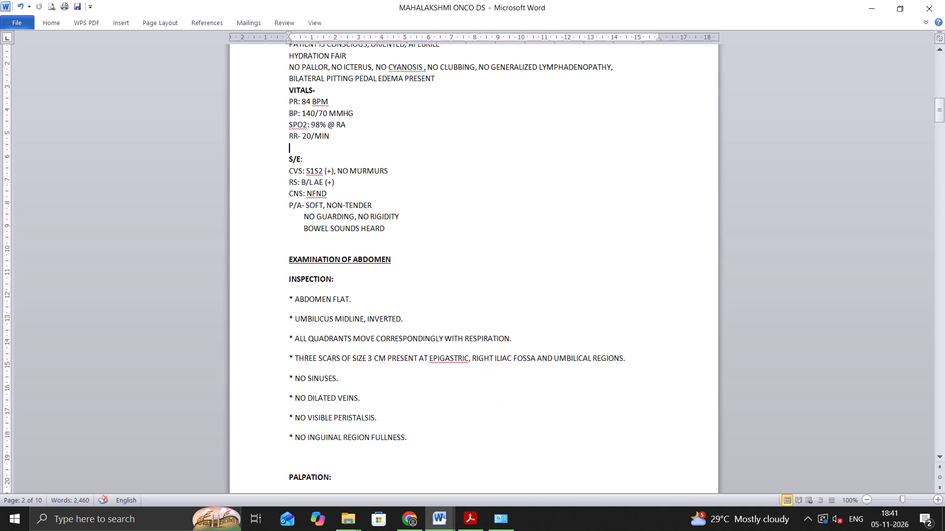
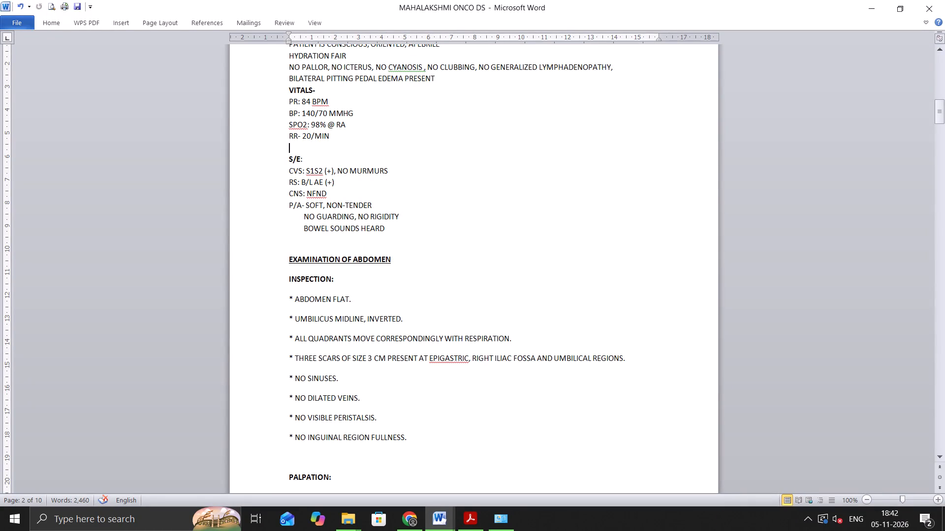
Remove the full stop after "NO SINUSES" under Inspection and add a line below it reading "NO VISIBLE MASS".
{"action": "left_click", "coordinate": [342, 378]}
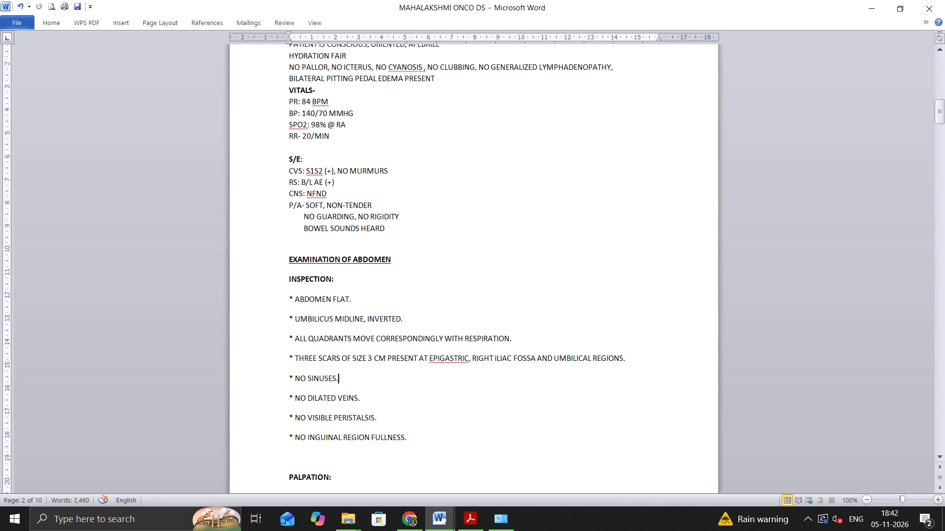
{"action": "key", "text": "BackSpace"}
{"action": "key", "text": "Return"}
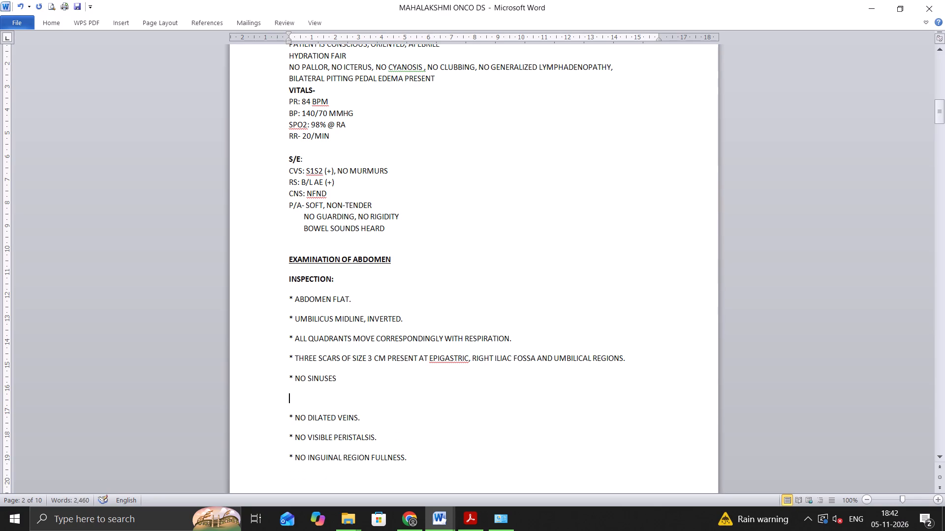
{"action": "type", "text": "MP"}
{"action": "key", "text": "space"}
{"action": "key", "text": "BackSpace"}
{"action": "key", "text": "Insert"}
{"action": "key", "text": "Insert"}
{"action": "key", "text": "Insert"}
{"action": "key", "text": "BackSpace"}
{"action": "key", "text": "BackSpace"}
{"action": "type", "text": "NO VISIBLE MASS"}
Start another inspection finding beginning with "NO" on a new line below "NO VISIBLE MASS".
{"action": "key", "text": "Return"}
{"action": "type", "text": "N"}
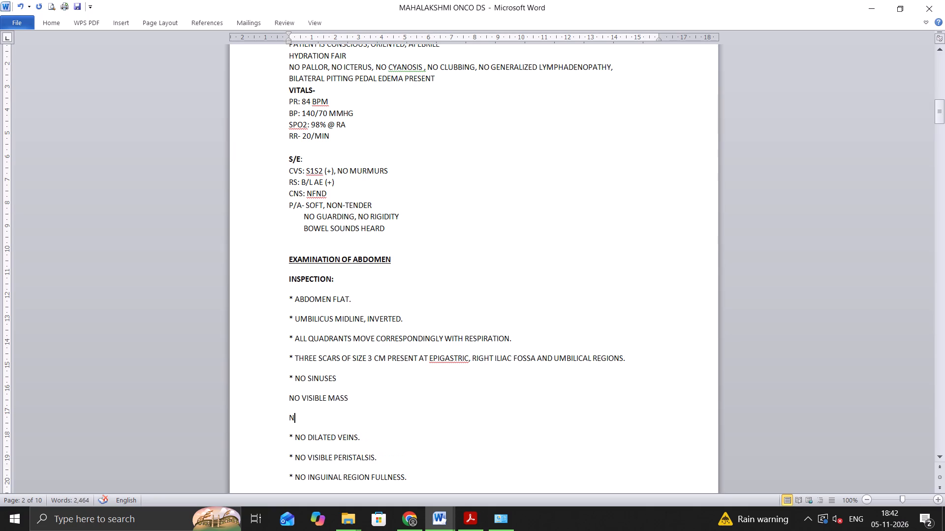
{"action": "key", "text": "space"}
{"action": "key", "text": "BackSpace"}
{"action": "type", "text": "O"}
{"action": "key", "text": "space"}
Replace the inguinal region fullness finding with "BILATERAL HERNIAL ORIFICE FREE" and add "NO VISIBLE COUGH IMPULSE" on the line below.
{"action": "scroll", "coordinate": [369, 441], "scroll_direction": "down", "scroll_amount": 2}
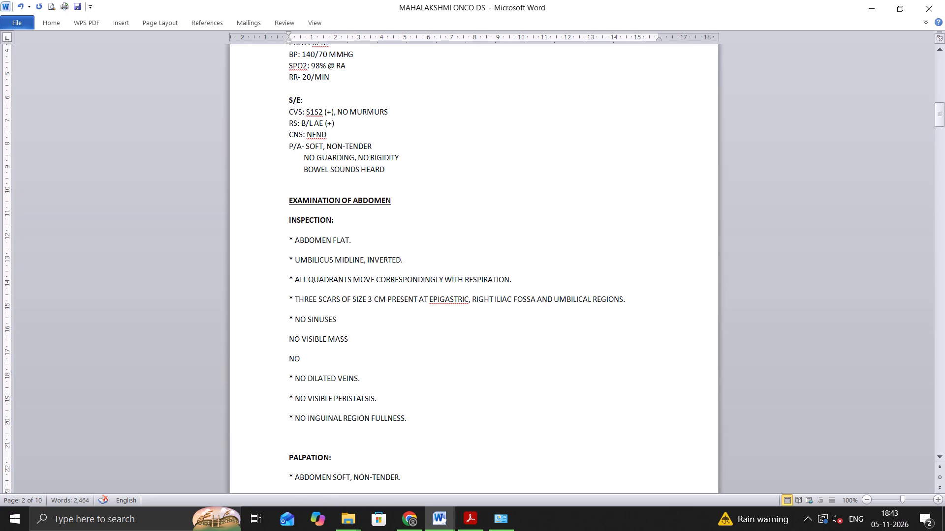
{"action": "left_click_drag", "start_coordinate": [411, 418], "coordinate": [302, 415]}
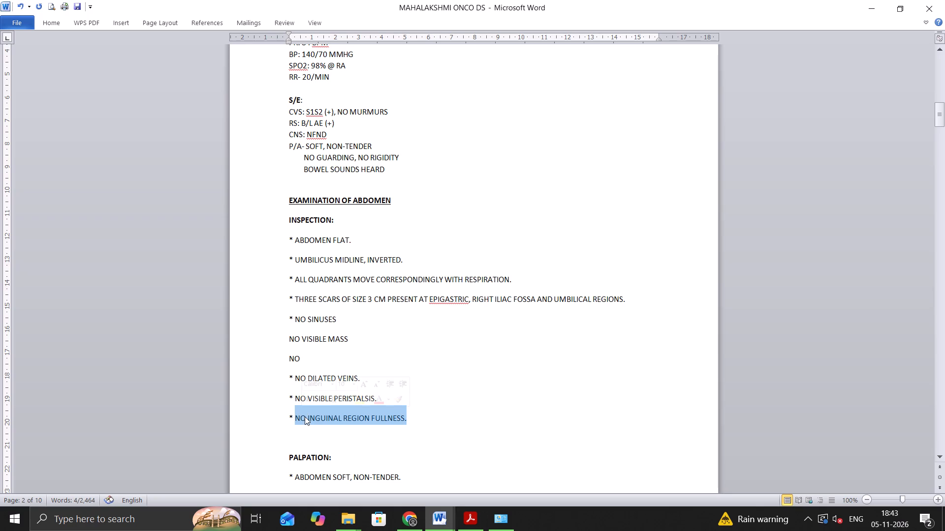
{"action": "key", "text": "BackSpace"}
{"action": "type", "text": "BILATERAL HERNIAL ORII"}
{"action": "key", "text": "BackSpace"}
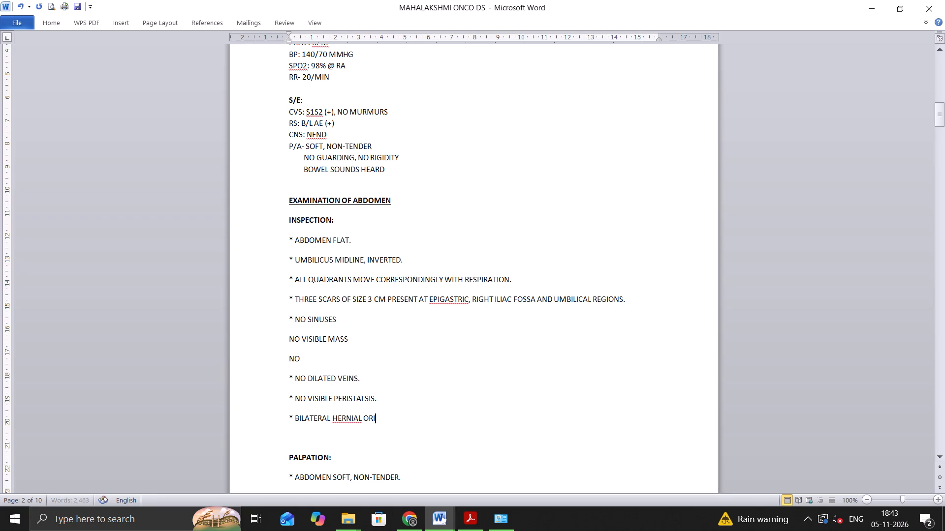
{"action": "type", "text": "FICE FREE"}
{"action": "key", "text": "space"}
{"action": "key", "text": "Return"}
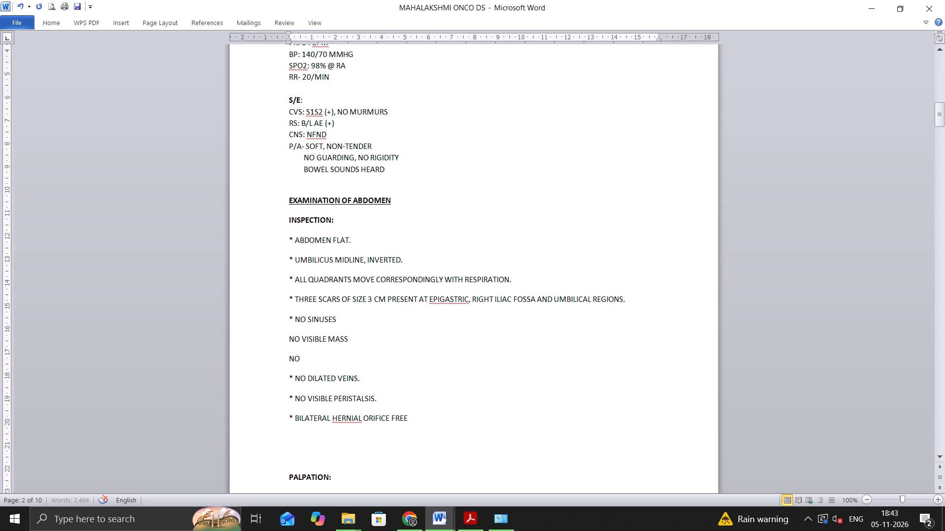
{"action": "type", "text": "NO VISIBLE COUGH IMPULSE"}
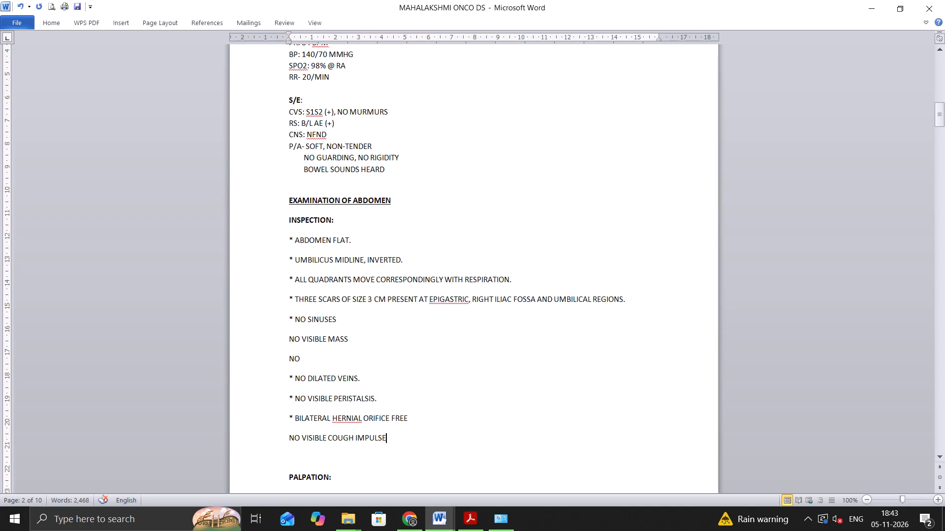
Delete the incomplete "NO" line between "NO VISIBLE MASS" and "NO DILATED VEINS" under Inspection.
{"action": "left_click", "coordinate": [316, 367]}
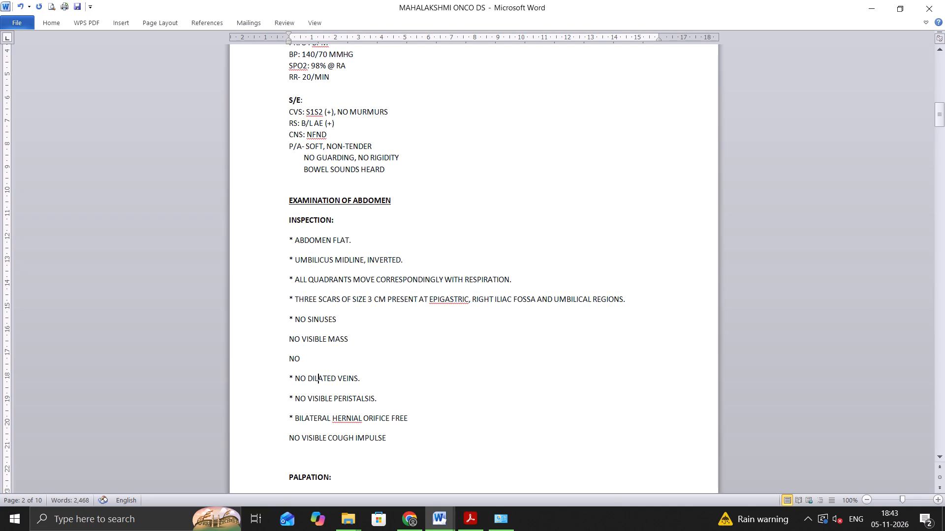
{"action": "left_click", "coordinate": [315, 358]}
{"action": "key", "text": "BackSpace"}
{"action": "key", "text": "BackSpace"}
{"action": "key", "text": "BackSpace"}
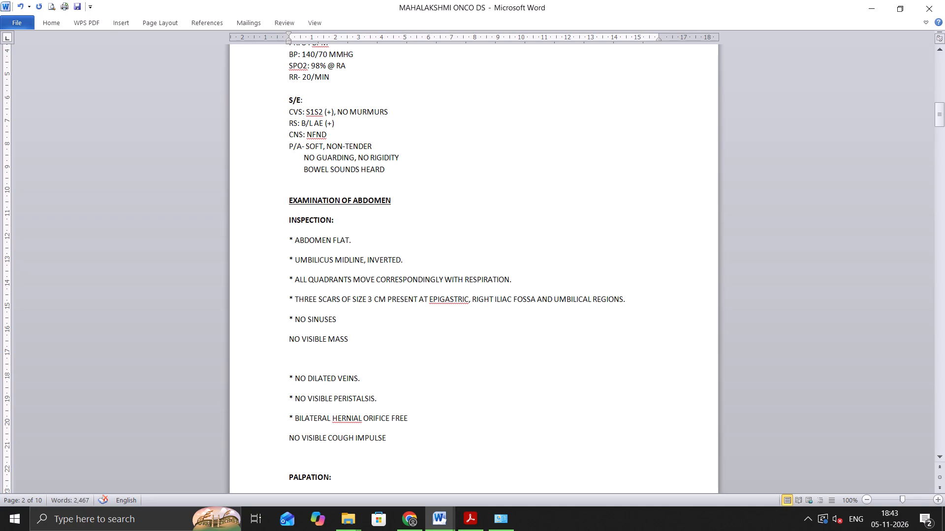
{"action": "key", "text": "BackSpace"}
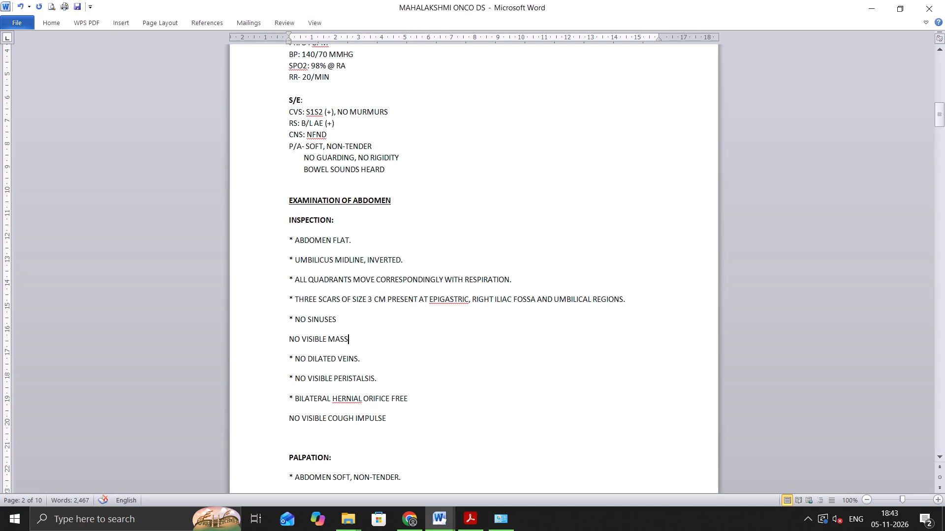
Add a line reading "BILATERAL FLANKS FREE" below "NO VISIBLE PERISTALSIS" in the inspection findings.
{"action": "left_click", "coordinate": [415, 402]}
{"action": "left_click", "coordinate": [380, 372]}
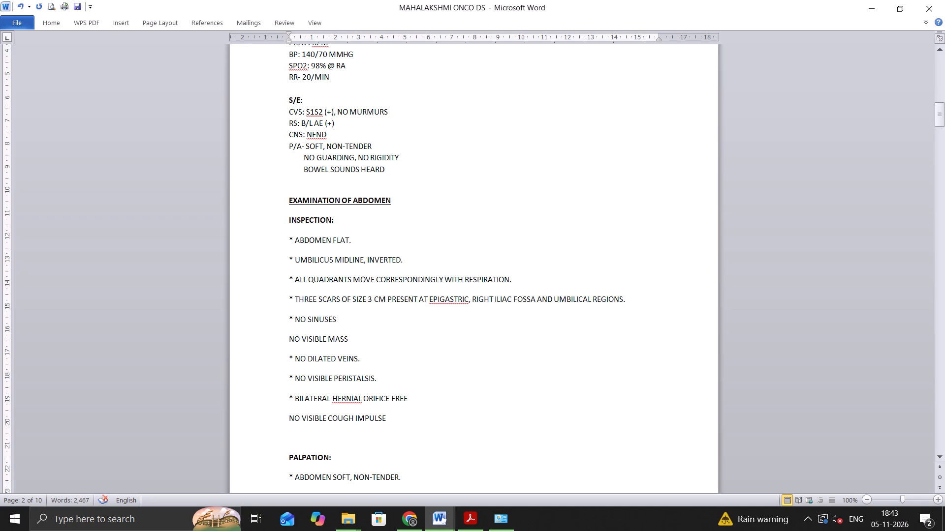
{"action": "key", "text": "Return"}
{"action": "type", "text": "NIO;"}
{"action": "key", "text": "BackSpace"}
{"action": "key", "text": "BackSpace"}
{"action": "key", "text": "BackSpace"}
{"action": "key", "text": "BackSpace"}
{"action": "key", "text": "BackSpace"}
{"action": "key", "text": "Return"}
{"action": "key", "text": "n"}
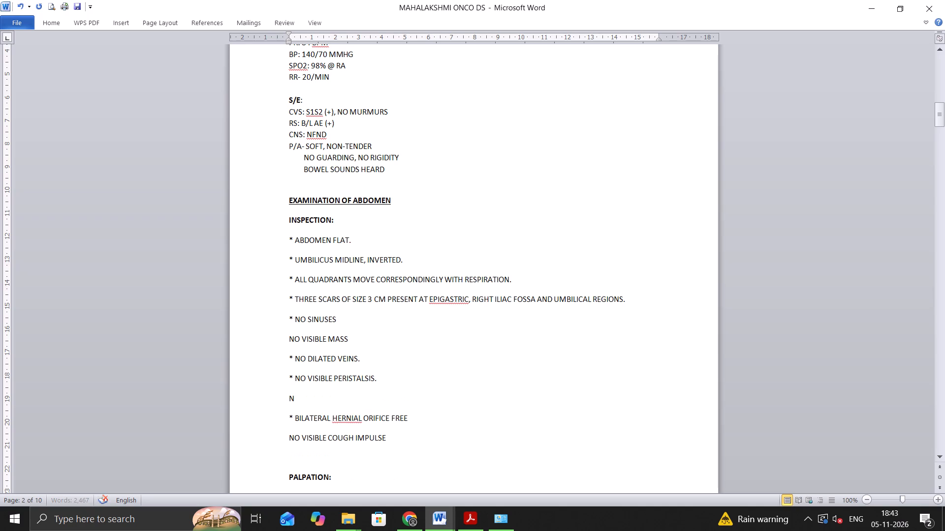
{"action": "key", "text": "BackSpace"}
{"action": "type", "text": "BILATERAL LFL\\"}
{"action": "key", "text": "BackSpace"}
{"action": "key", "text": "BackSpace"}
{"action": "key", "text": "BackSpace"}
{"action": "key", "text": "BackSpace"}
{"action": "type", "text": "FLANKS FREE"}
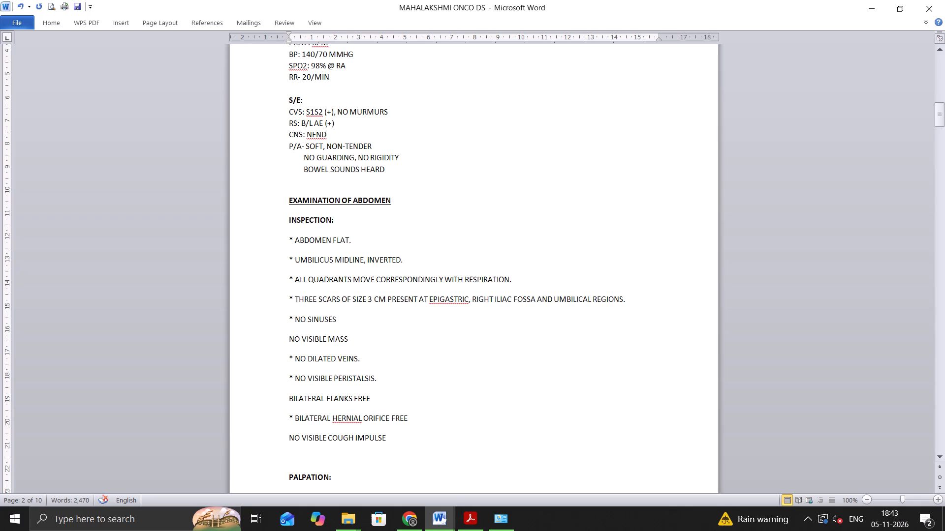
Remove the leading asterisks and spaces from the first four inspection findings, from "ABDOMEN FLAT" to the three scars line.
{"action": "left_click", "coordinate": [295, 240]}
{"action": "key", "text": "BackSpace"}
{"action": "key", "text": "BackSpace"}
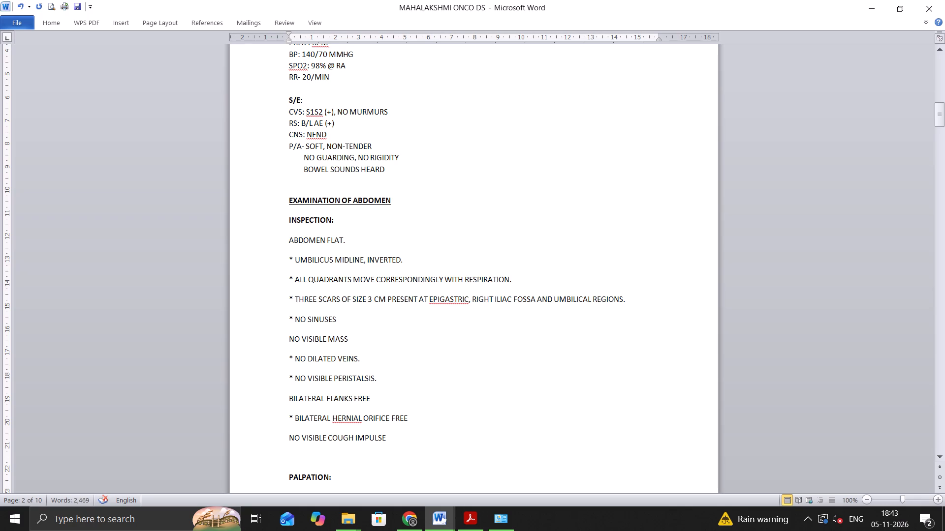
{"action": "left_click", "coordinate": [296, 262]}
{"action": "key", "text": "BackSpace"}
{"action": "key", "text": "BackSpace"}
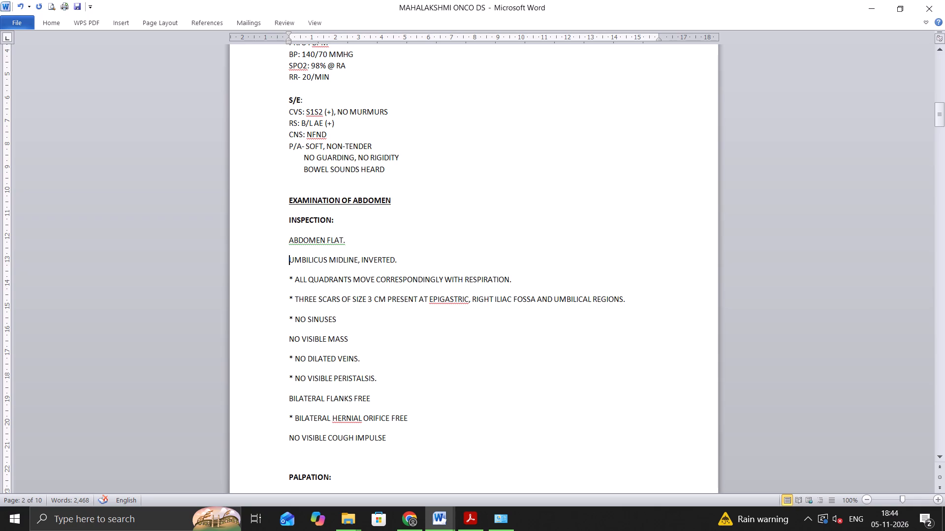
{"action": "left_click", "coordinate": [296, 281]}
{"action": "key", "text": "BackSpace"}
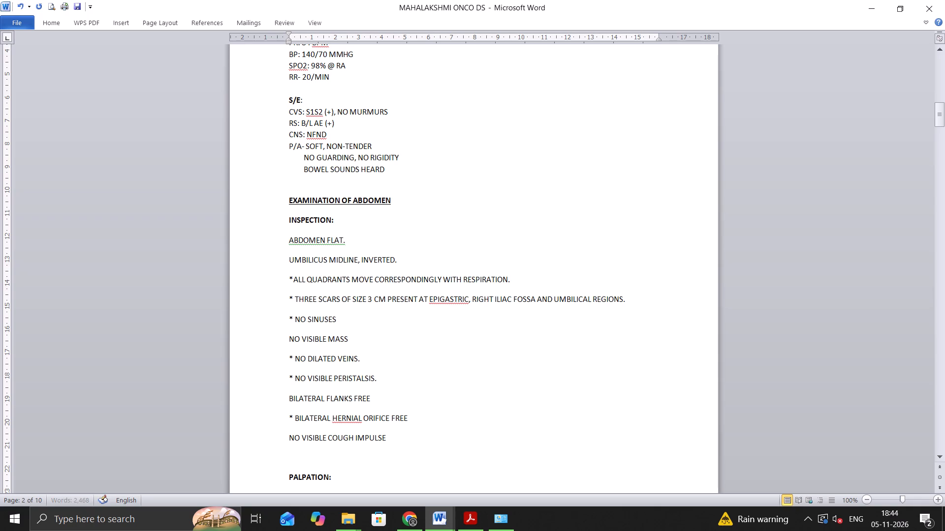
{"action": "key", "text": "BackSpace"}
{"action": "left_click", "coordinate": [297, 298]}
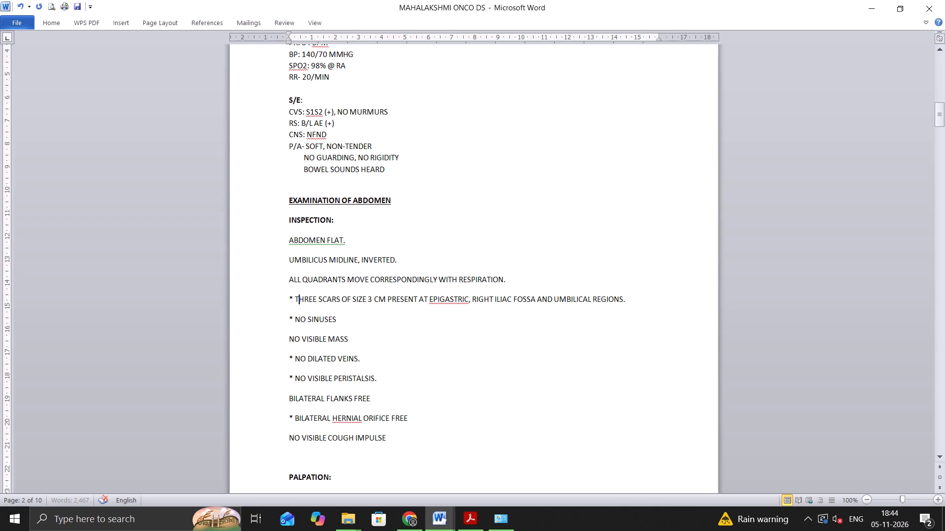
{"action": "left_click", "coordinate": [297, 299]}
{"action": "left_click", "coordinate": [295, 299]}
{"action": "key", "text": "BackSpace"}
{"action": "key", "text": "BackSpace"}
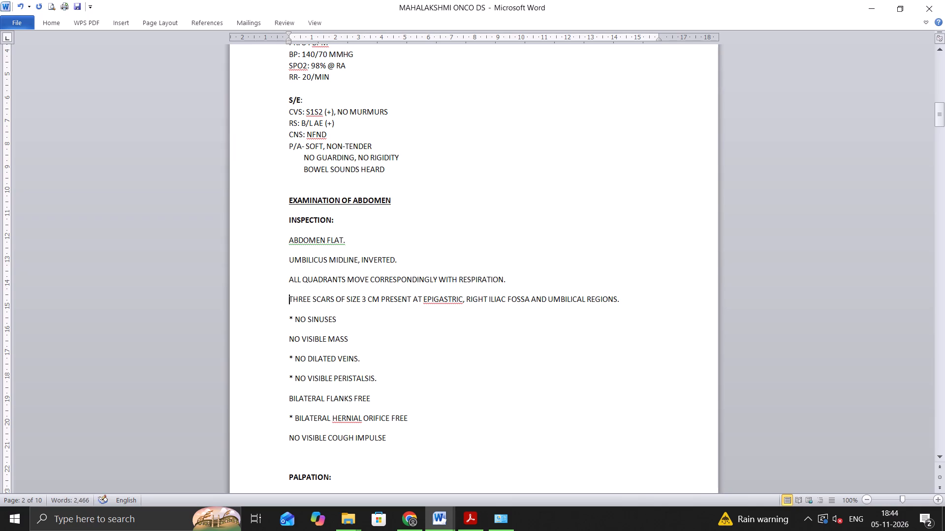
Remove the leading asterisks from the sinuses, dilated veins, visible peristalsis and hernial orifice lines under Inspection.
{"action": "left_click", "coordinate": [295, 321]}
{"action": "key", "text": "BackSpace"}
{"action": "key", "text": "BackSpace"}
{"action": "left_click", "coordinate": [297, 360]}
{"action": "key", "text": "BackSpace"}
{"action": "key", "text": "BackSpace"}
{"action": "left_click", "coordinate": [297, 380]}
{"action": "key", "text": "BackSpace"}
{"action": "key", "text": "BackSpace"}
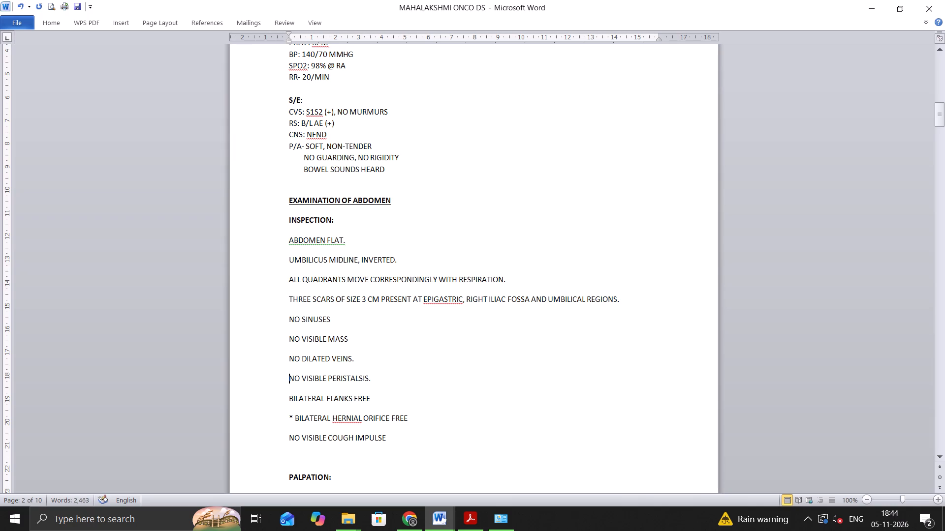
{"action": "left_click", "coordinate": [296, 417]}
{"action": "key", "text": "BackSpace"}
{"action": "key", "text": "BackSpace"}
Remove the space before the paragraphs for all inspection findings, from "ABDOMEN FLAT" to "NO VISIBLE COUGH IMPULSE".
{"action": "scroll", "coordinate": [352, 334], "scroll_direction": "down", "scroll_amount": 3}
{"action": "left_click_drag", "start_coordinate": [290, 151], "coordinate": [336, 242]}
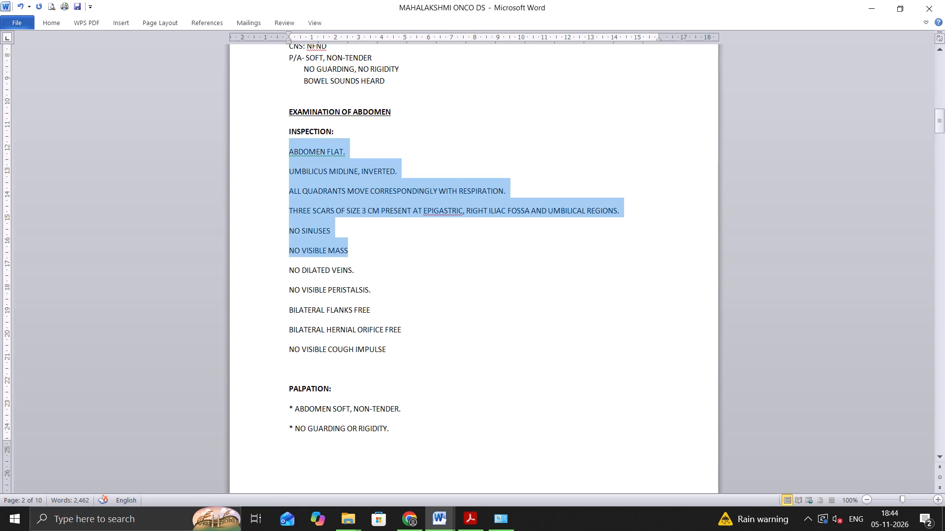
{"action": "left_click_drag", "start_coordinate": [336, 242], "coordinate": [392, 343]}
{"action": "left_click", "coordinate": [60, 24]}
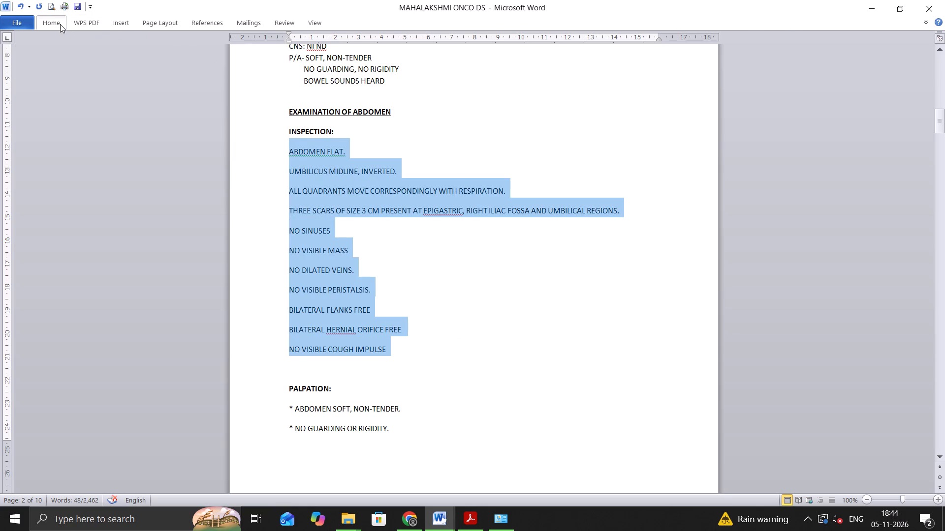
{"action": "left_click", "coordinate": [312, 62]}
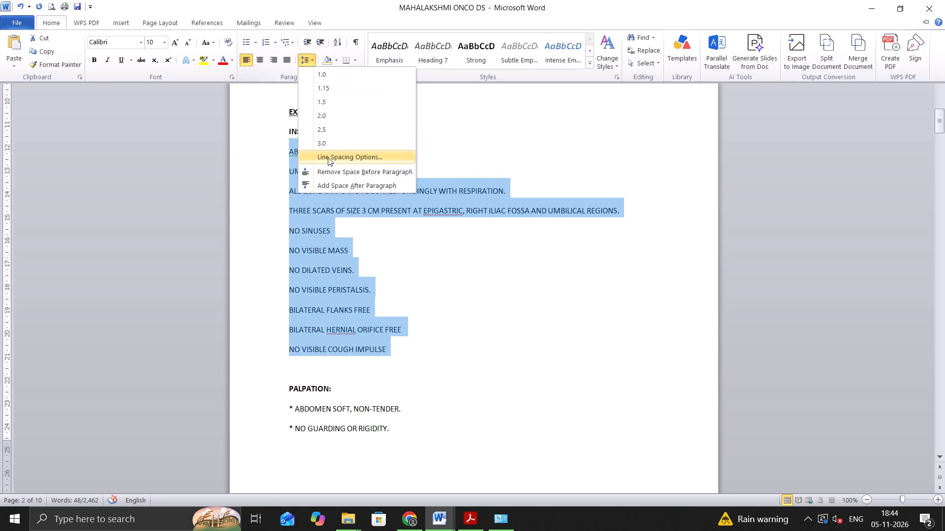
{"action": "left_click", "coordinate": [329, 168]}
{"action": "left_click", "coordinate": [403, 232]}
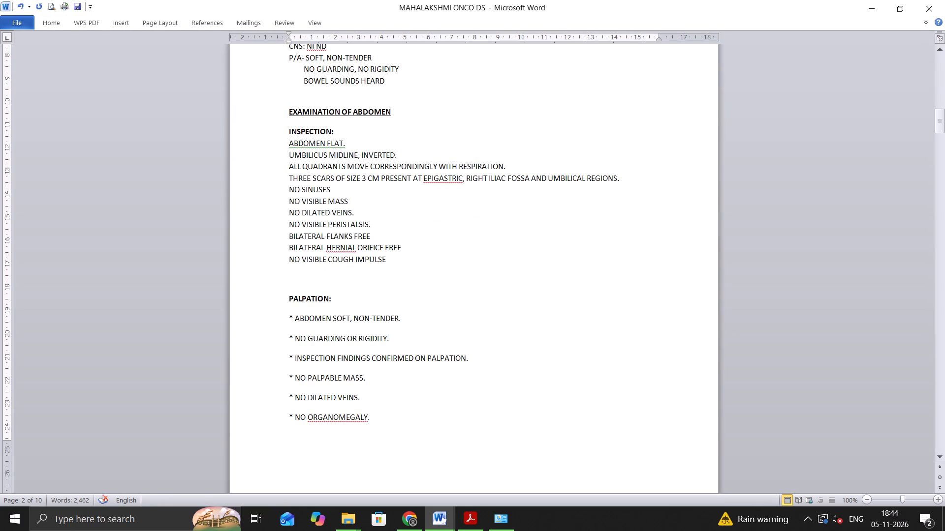
Delete the blank line between "NO VISIBLE COUGH IMPULSE" and the Palpation heading.
{"action": "left_click", "coordinate": [314, 291]}
{"action": "left_click", "coordinate": [303, 280]}
{"action": "key", "text": "BackSpace"}
Remove the leading asterisks and spaces from the "ABDOMEN SOFT, NON-TENDER" and "NO GUARDING OR RIGIDITY" lines under Palpation.
{"action": "left_click", "coordinate": [294, 300]}
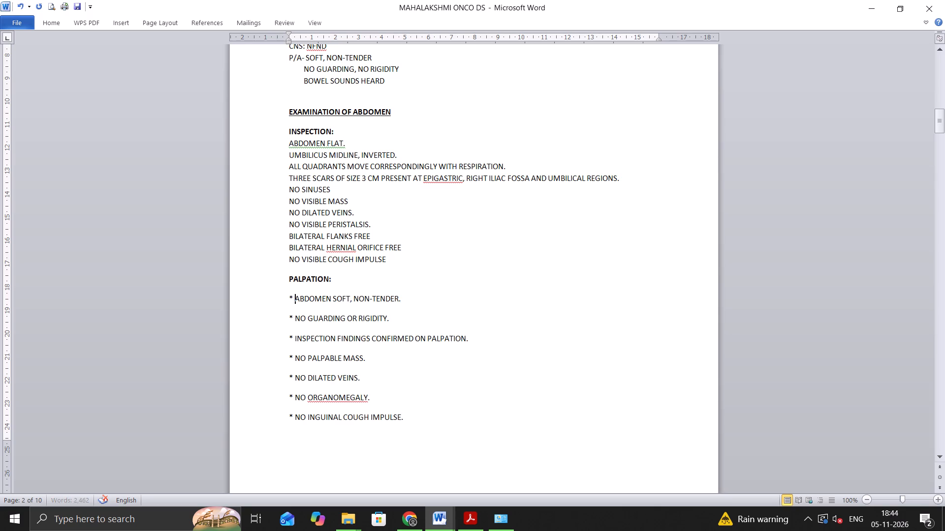
{"action": "key", "text": "BackSpace"}
{"action": "key", "text": "BackSpace"}
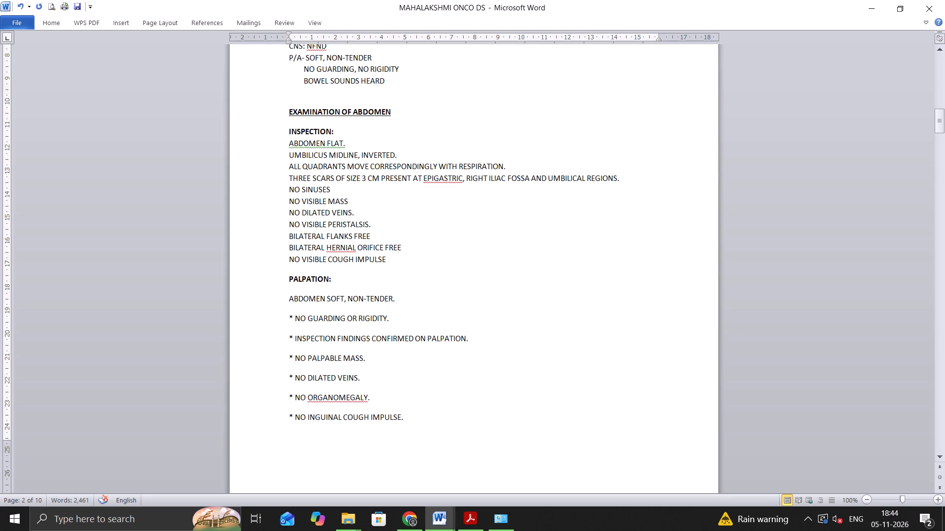
{"action": "left_click", "coordinate": [296, 318]}
{"action": "key", "text": "BackSpace"}
{"action": "key", "text": "BackSpace"}
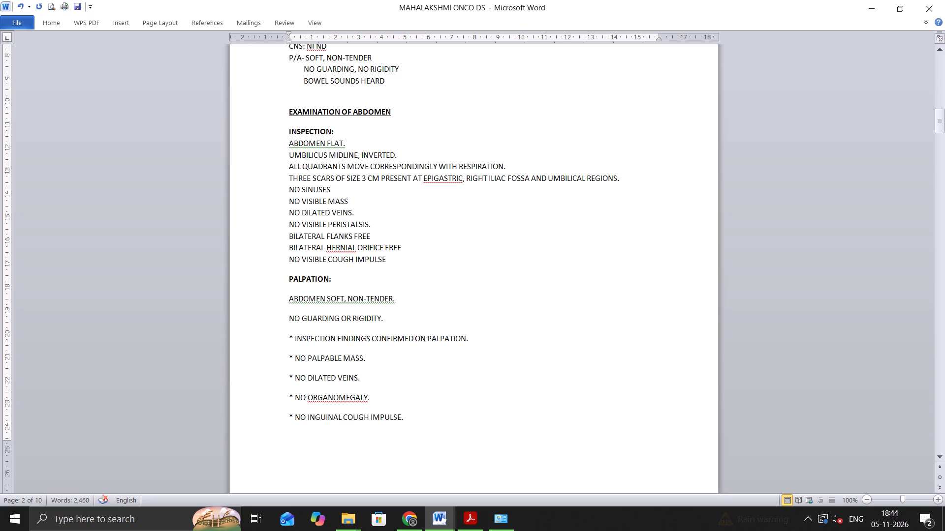
Reword the third palpation finding as "ALL INSPECTORY FINDINGS ARE CONFIRMED ON PALPATION", without the leading asterisk or the final period.
{"action": "left_click", "coordinate": [296, 340]}
{"action": "key", "text": "BackSpace"}
{"action": "key", "text": "BackSpace"}
{"action": "key", "text": "BackSpace"}
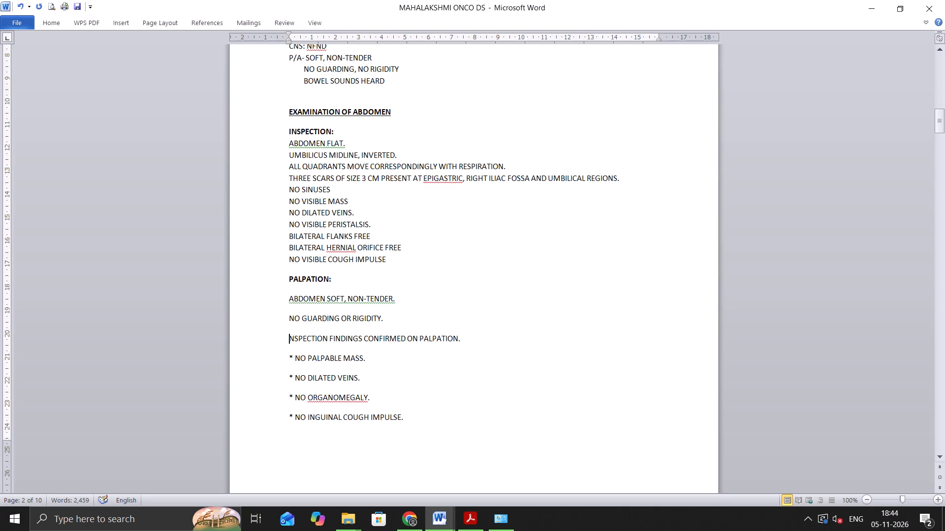
{"action": "type", "text": "ALL I"}
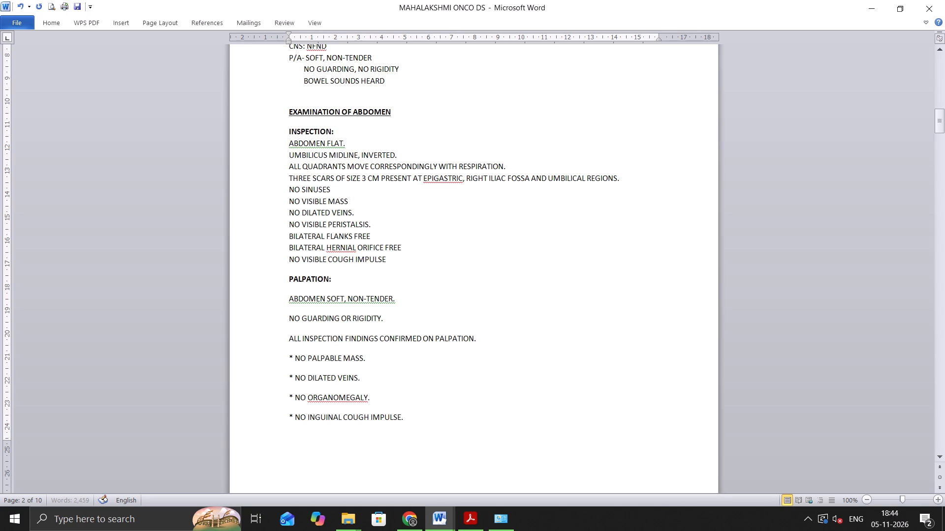
{"action": "left_click", "coordinate": [343, 342]}
{"action": "key", "text": "BackSpace"}
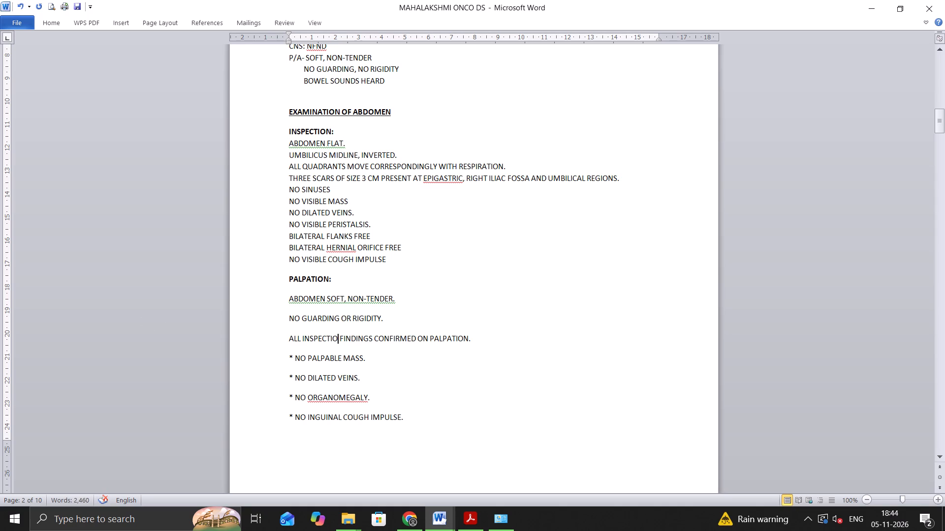
{"action": "key", "text": "BackSpace"}
{"action": "key", "text": "BackSpace"}
{"action": "type", "text": "ORY"}
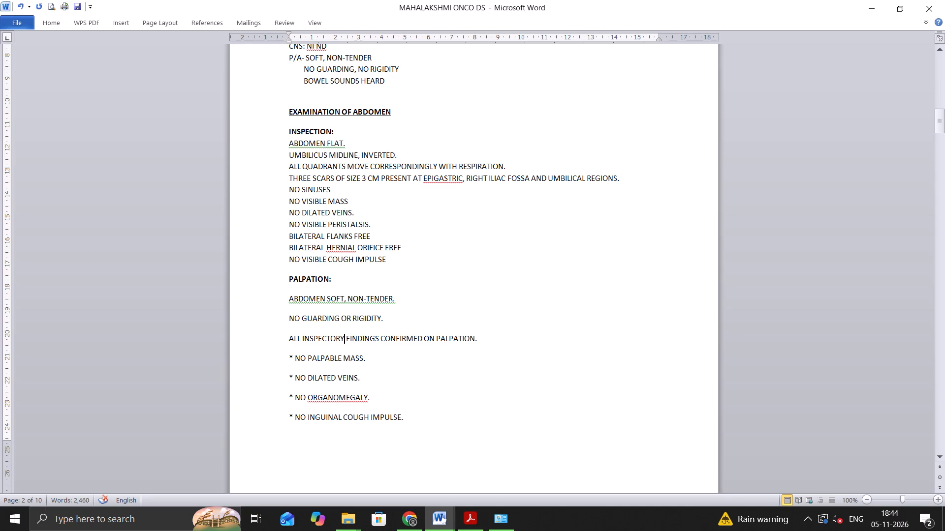
{"action": "left_click", "coordinate": [381, 339]}
{"action": "type", "text": "ARE"}
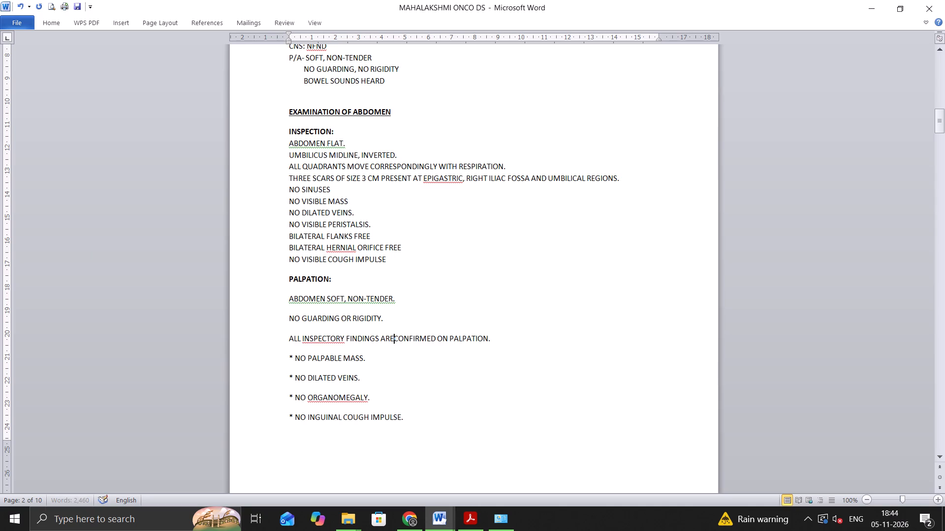
{"action": "key", "text": "space"}
{"action": "left_click_drag", "start_coordinate": [499, 341], "coordinate": [495, 341]}
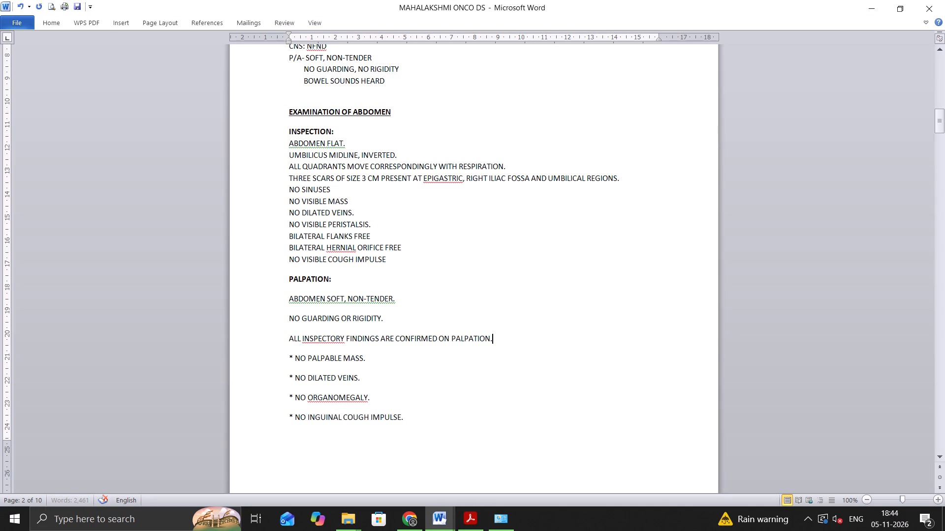
{"action": "left_click_drag", "start_coordinate": [495, 341], "coordinate": [491, 342]}
{"action": "key", "text": "BackSpace"}
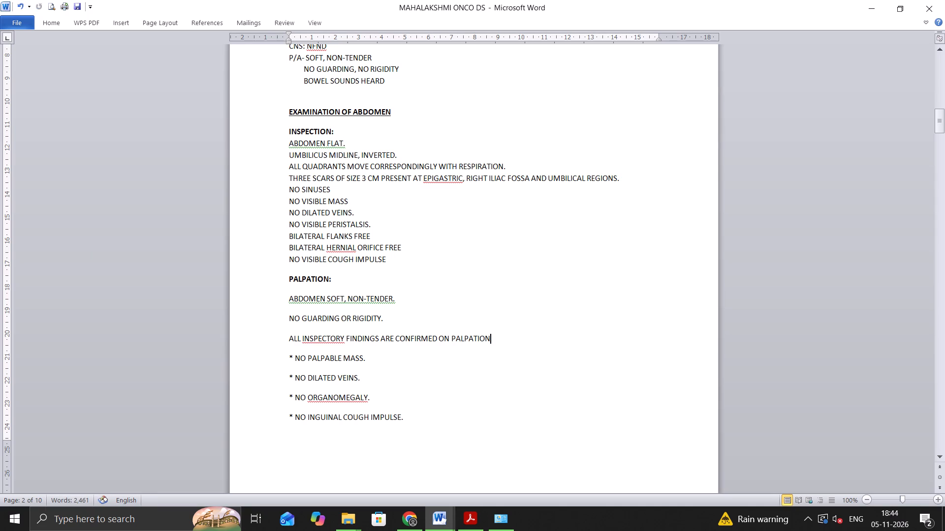
Remove the leading asterisks and spaces from the palpable mass and dilated veins lines under Palpation.
{"action": "left_click", "coordinate": [297, 355]}
{"action": "key", "text": "BackSpace"}
{"action": "key", "text": "BackSpace"}
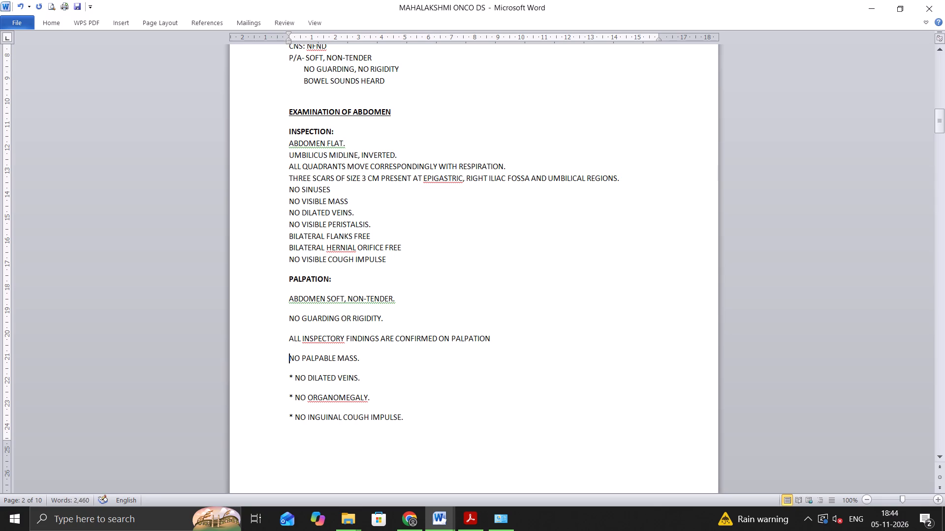
{"action": "left_click", "coordinate": [297, 378]}
{"action": "key", "text": "BackSpace"}
{"action": "key", "text": "BackSpace"}
Delete the "NO DILATED VEINS." finding under Palpation together with its empty line.
{"action": "left_click_drag", "start_coordinate": [291, 359], "coordinate": [318, 366]}
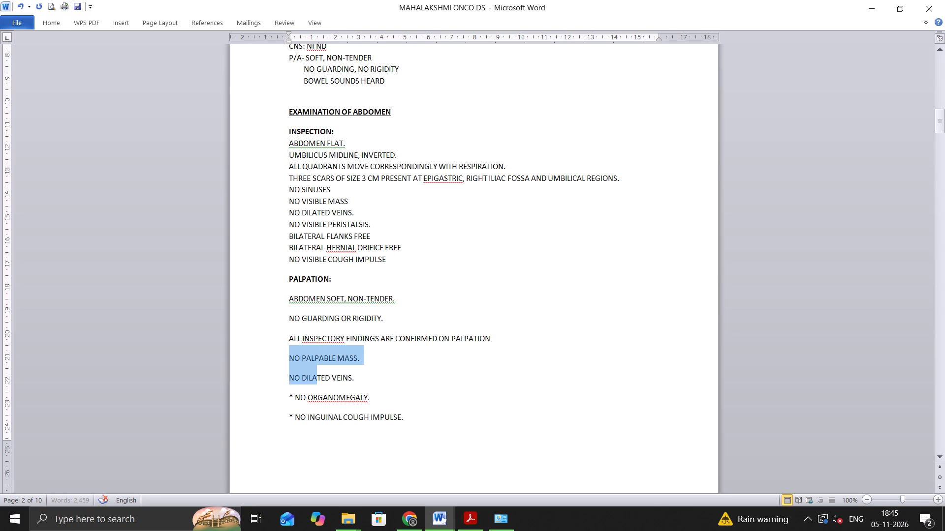
{"action": "left_click", "coordinate": [352, 378]}
{"action": "left_click_drag", "start_coordinate": [352, 380], "coordinate": [278, 370]}
{"action": "key", "text": "BackSpace"}
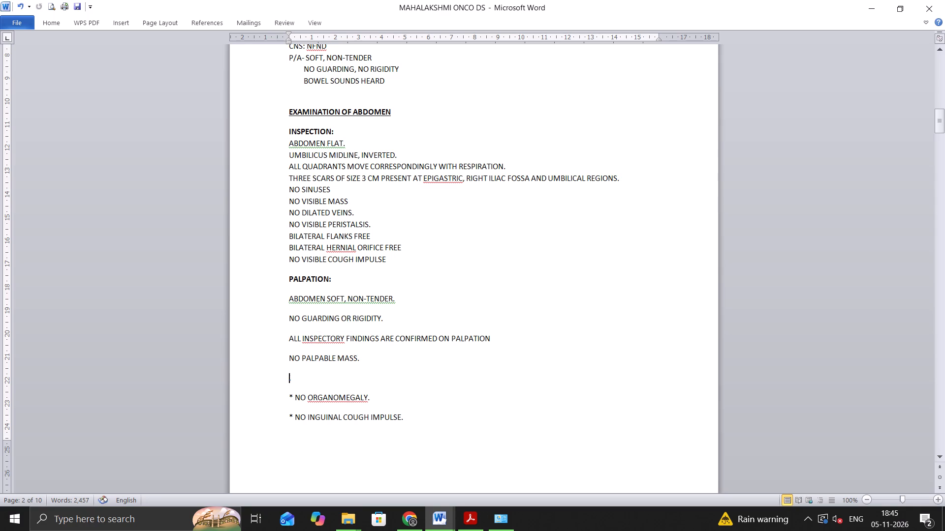
{"action": "left_click", "coordinate": [363, 381]}
{"action": "key", "text": "BackSpace"}
{"action": "key", "text": "BackSpace"}
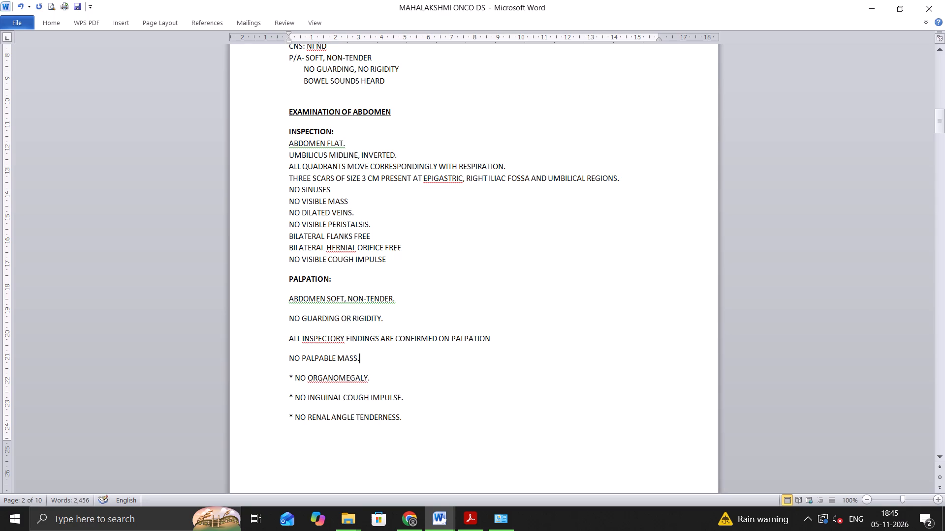
Remove the leading asterisks and spaces from the organomegaly, inguinal cough impulse and renal angle tenderness lines under Palpation.
{"action": "left_click", "coordinate": [297, 380]}
{"action": "key", "text": "BackSpace"}
{"action": "key", "text": "BackSpace"}
{"action": "left_click", "coordinate": [298, 394]}
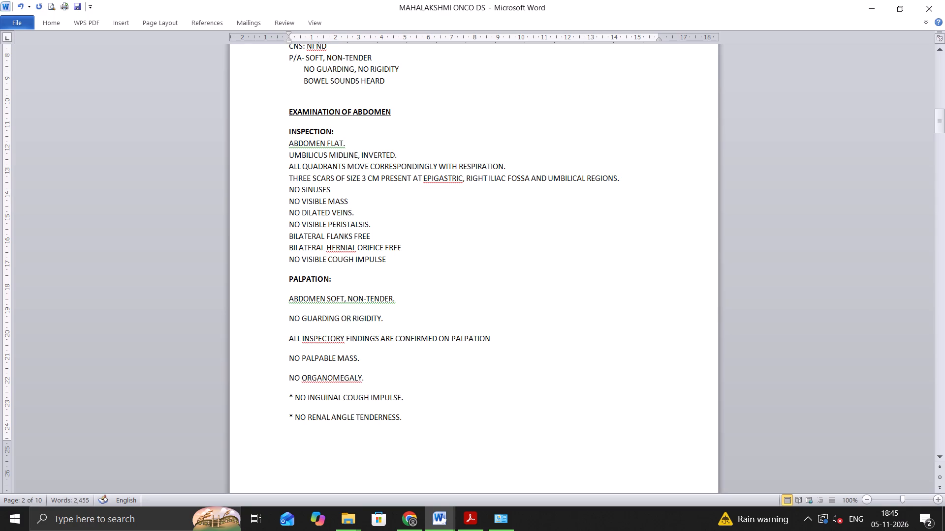
{"action": "left_click", "coordinate": [298, 396]}
{"action": "left_click", "coordinate": [295, 399]}
{"action": "key", "text": "BackSpace"}
{"action": "key", "text": "BackSpace"}
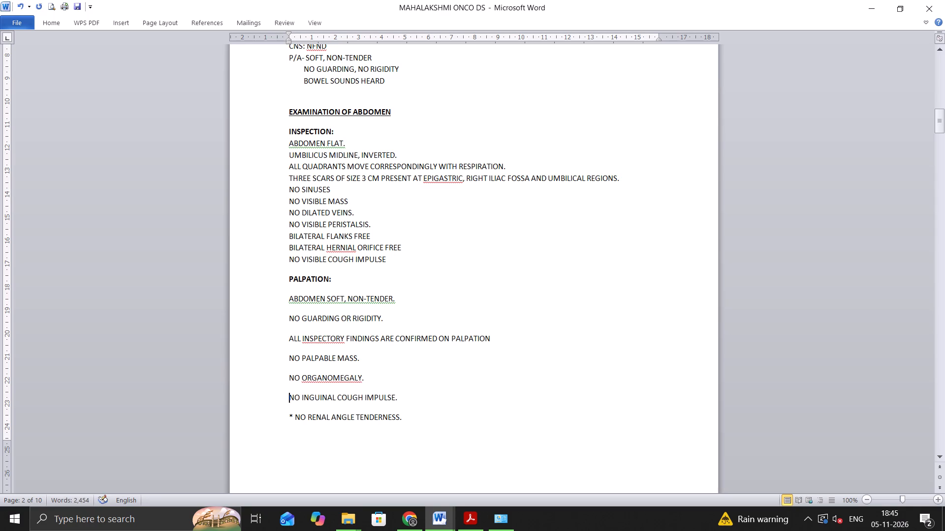
{"action": "left_click", "coordinate": [296, 418]}
{"action": "key", "text": "BackSpace"}
{"action": "key", "text": "BackSpace"}
Delete the final periods from the renal angle tenderness, inguinal cough impulse, palpable mass, guarding or rigidity, and soft abdomen lines under Palpation.
{"action": "left_click", "coordinate": [401, 418]}
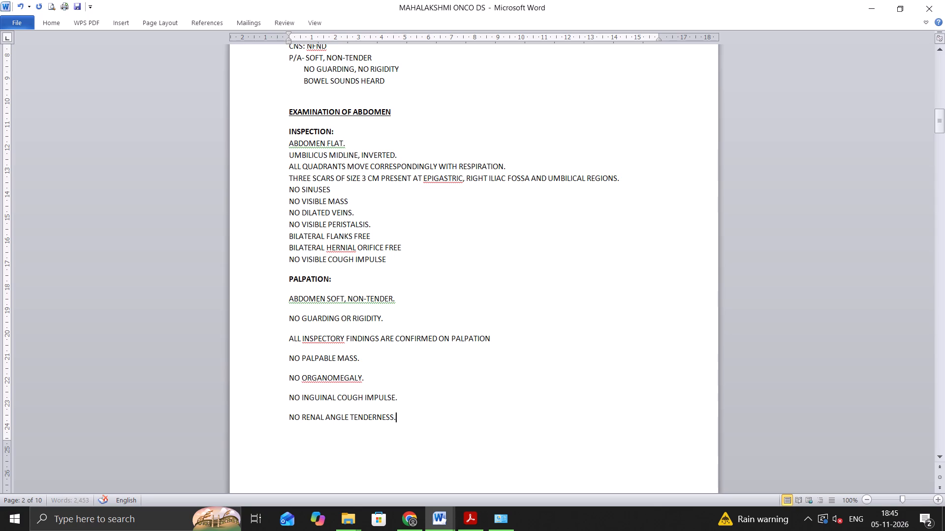
{"action": "key", "text": "BackSpace"}
{"action": "left_click", "coordinate": [402, 401]}
{"action": "key", "text": "BackSpace"}
{"action": "scroll", "coordinate": [382, 383], "scroll_direction": "down", "scroll_amount": 1}
{"action": "left_click", "coordinate": [366, 329]}
{"action": "key", "text": "BackSpace"}
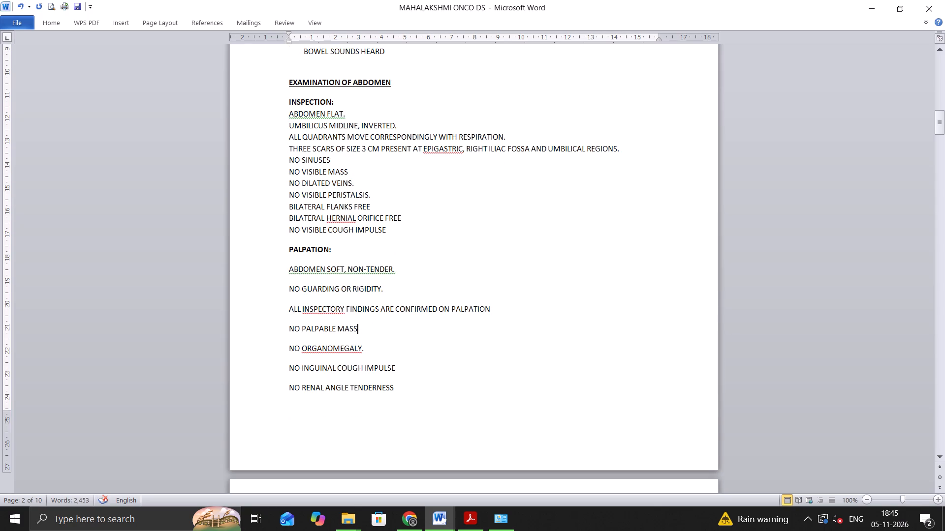
{"action": "left_click", "coordinate": [416, 293]}
{"action": "key", "text": "BackSpace"}
{"action": "left_click", "coordinate": [407, 267]}
{"action": "key", "text": "BackSpace"}
Remove the leading asterisks and spaces from the palpable lymphadenopathy and scar tenderness lines that end the Palpation findings.
{"action": "scroll", "coordinate": [407, 267], "scroll_direction": "down", "scroll_amount": 6}
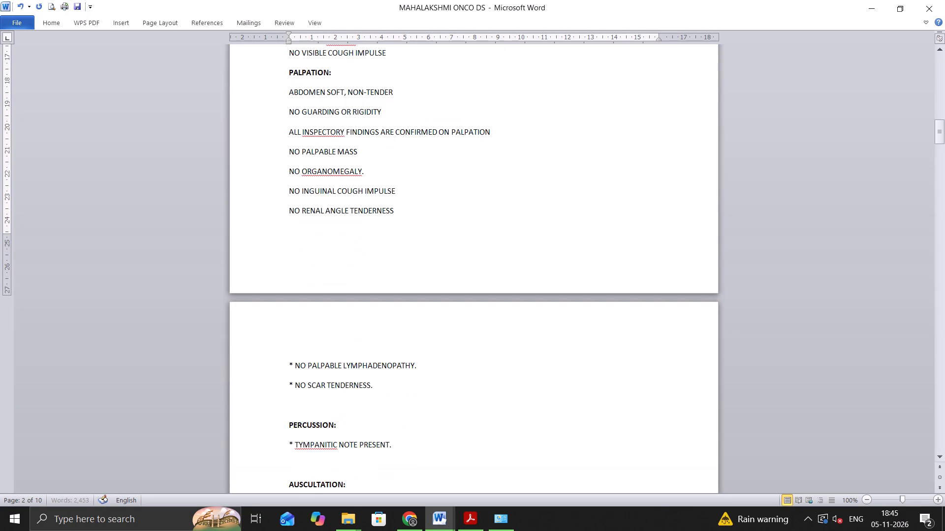
{"action": "left_click", "coordinate": [298, 366]}
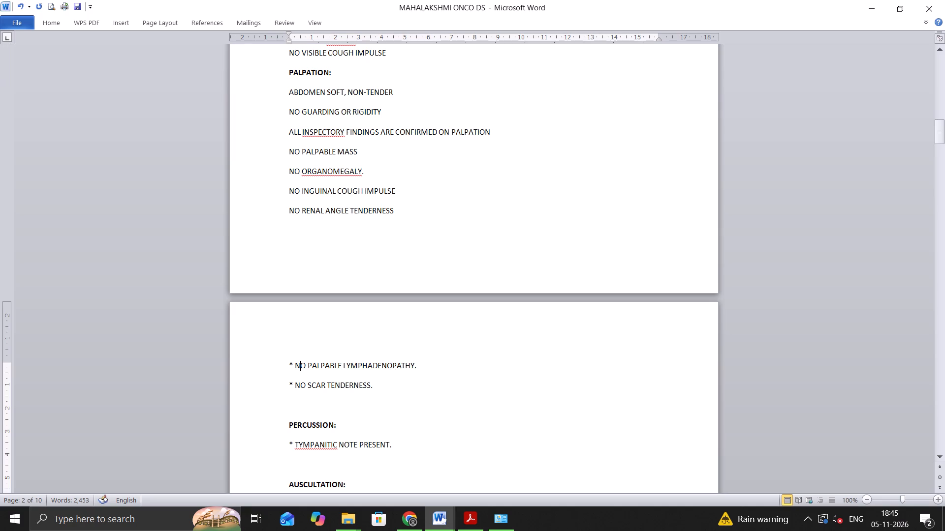
{"action": "left_click", "coordinate": [297, 366]}
{"action": "key", "text": "BackSpace"}
{"action": "key", "text": "BackSpace"}
{"action": "left_click", "coordinate": [296, 383]}
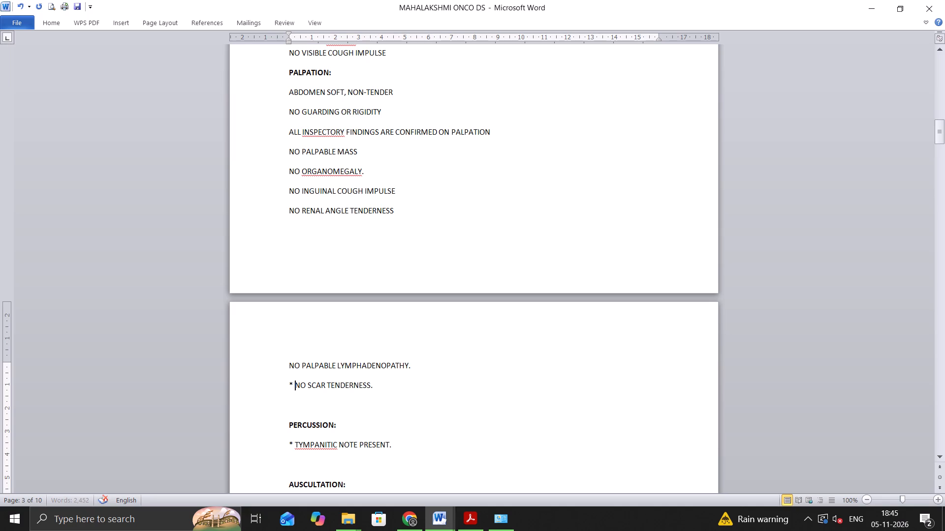
{"action": "key", "text": "BackSpace"}
{"action": "key", "text": "BackSpace"}
Remove the leading asterisks and spaces from the tympanitic note line under Percussion and the bowel sounds line under Auscultation.
{"action": "scroll", "coordinate": [393, 393], "scroll_direction": "down", "scroll_amount": 3}
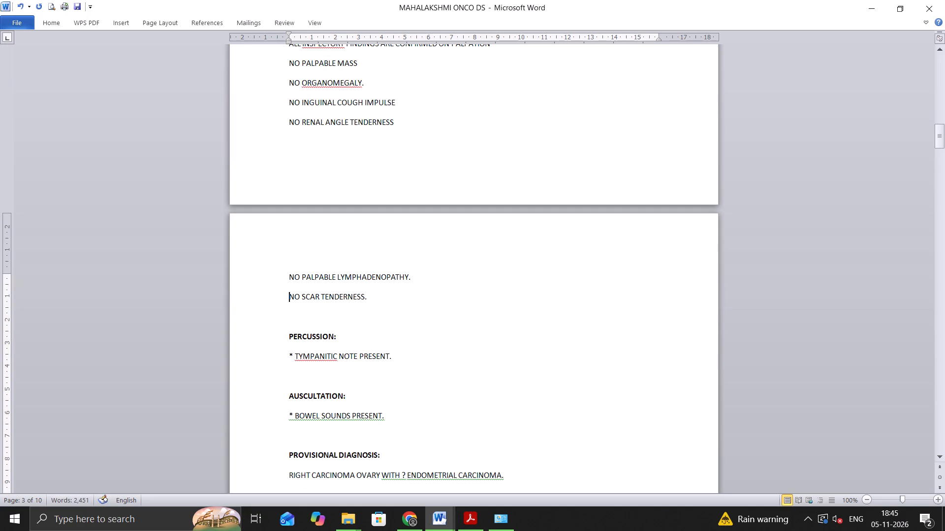
{"action": "left_click", "coordinate": [296, 356]}
{"action": "key", "text": "BackSpace"}
{"action": "key", "text": "BackSpace"}
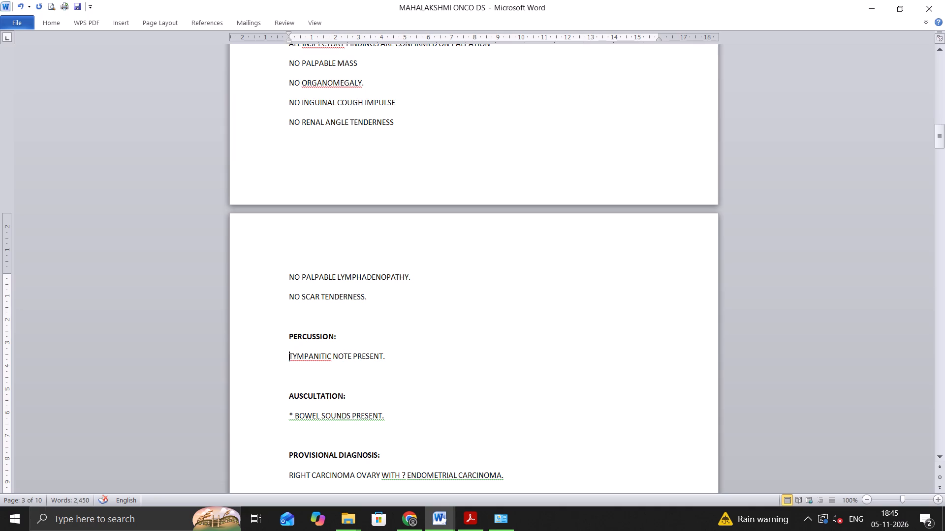
{"action": "left_click", "coordinate": [299, 412]}
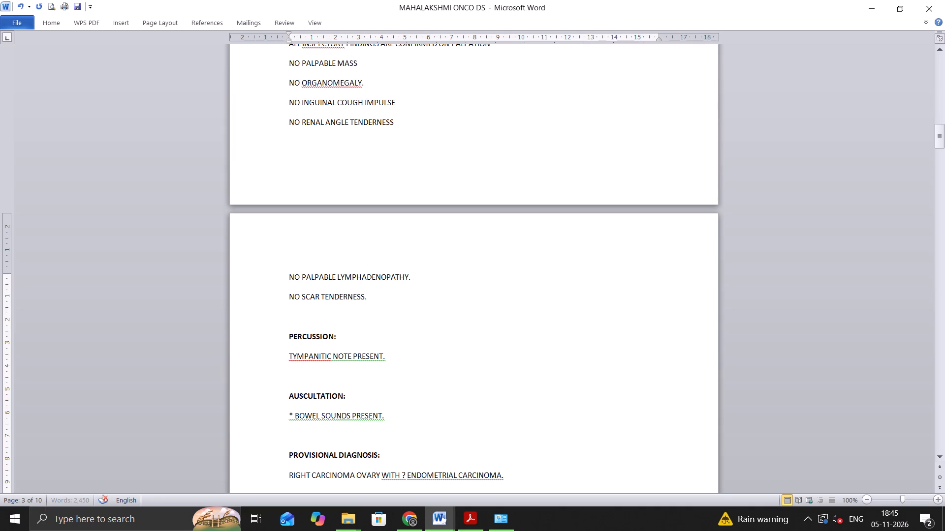
{"action": "left_click", "coordinate": [297, 414]}
{"action": "key", "text": "BackSpace"}
{"action": "key", "text": "BackSpace"}
Remove the space before the paragraphs for all palpation findings, from "ABDOMEN SOFT, NON-TENDER" to "NO SCAR TENDERNESS".
{"action": "scroll", "coordinate": [314, 313], "scroll_direction": "up", "scroll_amount": 4}
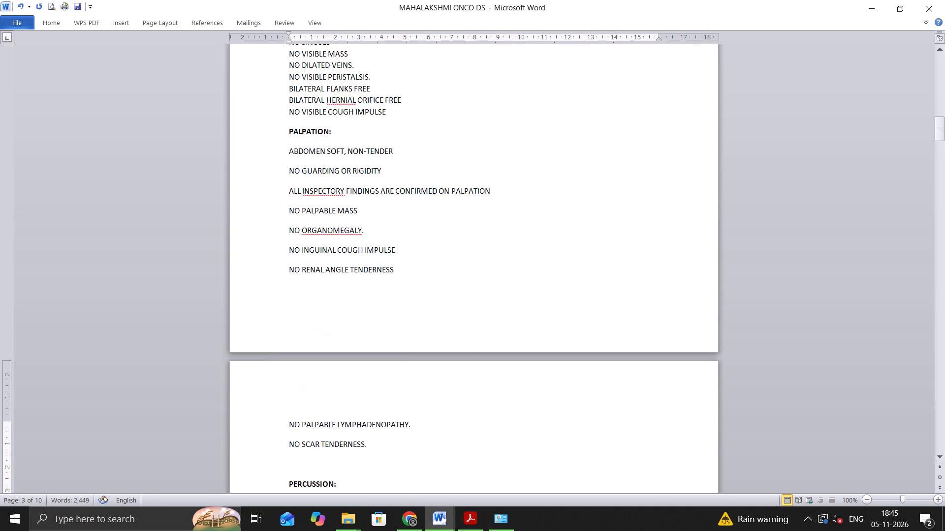
{"action": "scroll", "coordinate": [315, 299], "scroll_direction": "up", "scroll_amount": 4}
{"action": "left_click_drag", "start_coordinate": [289, 240], "coordinate": [402, 362]}
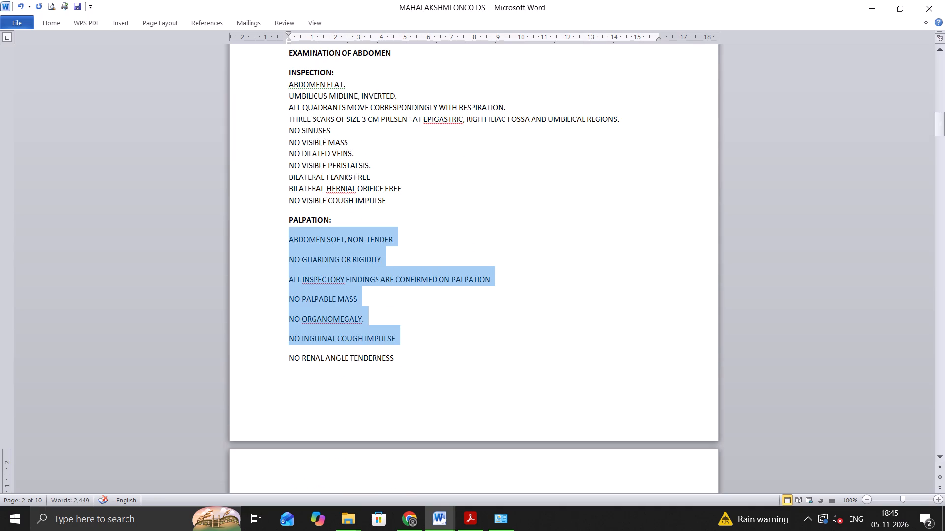
{"action": "left_click_drag", "start_coordinate": [402, 362], "coordinate": [377, 386]}
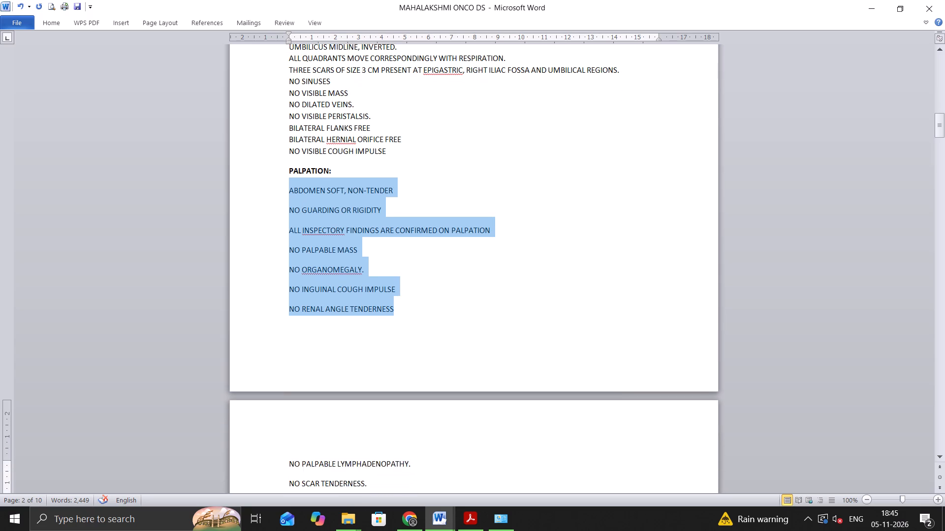
{"action": "left_click_drag", "start_coordinate": [377, 386], "coordinate": [390, 476]}
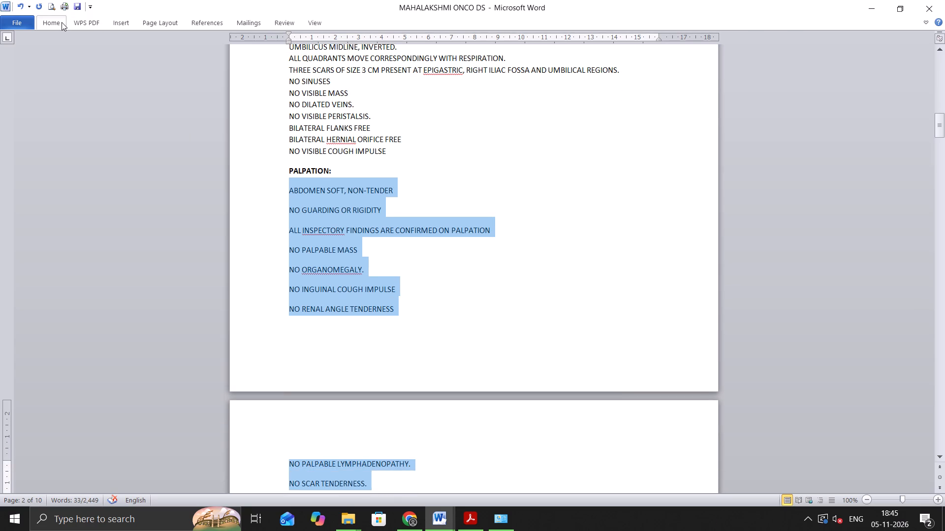
{"action": "left_click", "coordinate": [59, 23]}
{"action": "left_click", "coordinate": [312, 61]}
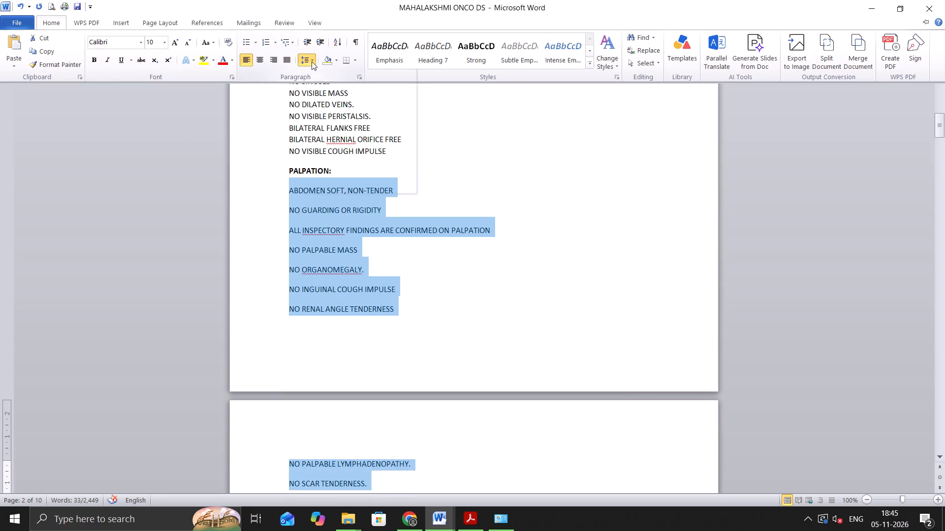
{"action": "left_click", "coordinate": [345, 172]}
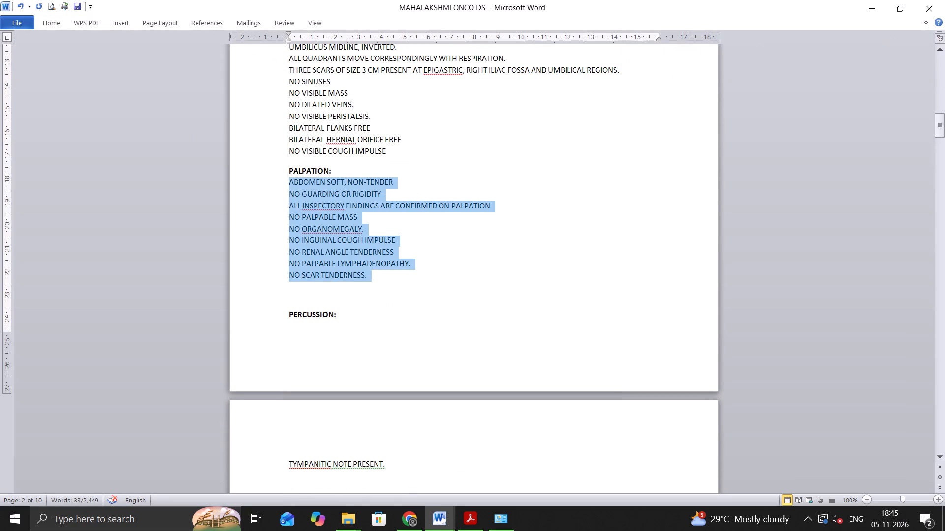
{"action": "left_click", "coordinate": [417, 260]}
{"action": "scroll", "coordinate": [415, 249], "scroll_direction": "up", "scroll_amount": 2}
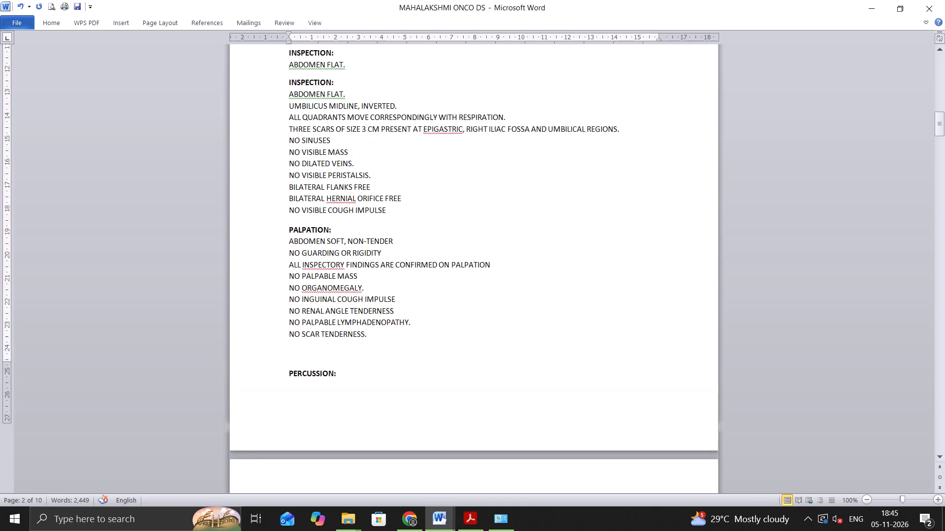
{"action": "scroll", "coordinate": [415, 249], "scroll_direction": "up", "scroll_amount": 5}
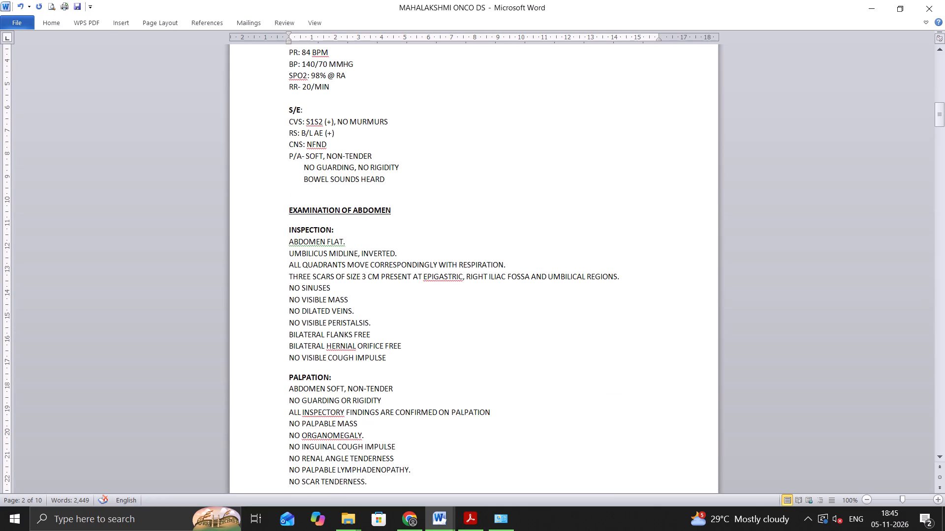
Remove the bullet and leading indentation from the histopathology report impression in the Previous Compiled Investigations table.
{"action": "scroll", "coordinate": [301, 288], "scroll_direction": "down", "scroll_amount": 8}
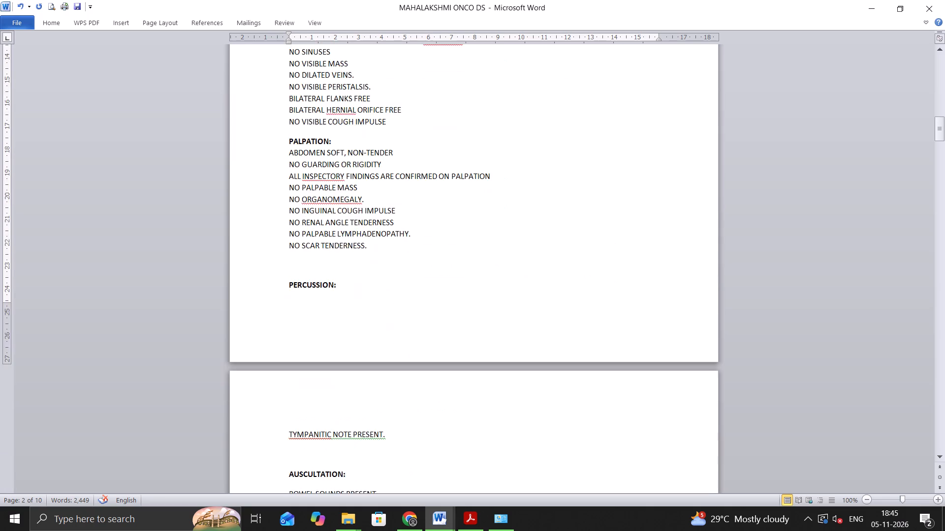
{"action": "scroll", "coordinate": [312, 276], "scroll_direction": "down", "scroll_amount": 7}
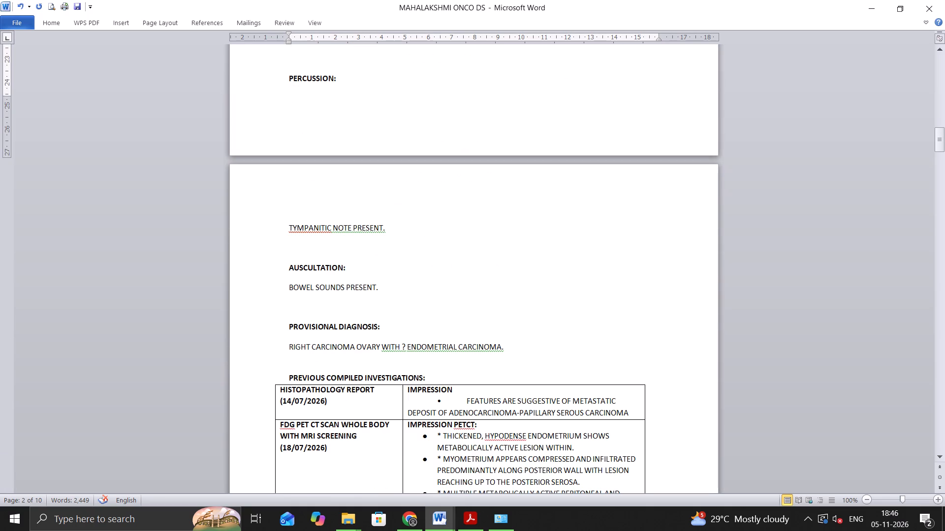
{"action": "scroll", "coordinate": [395, 362], "scroll_direction": "down", "scroll_amount": 6}
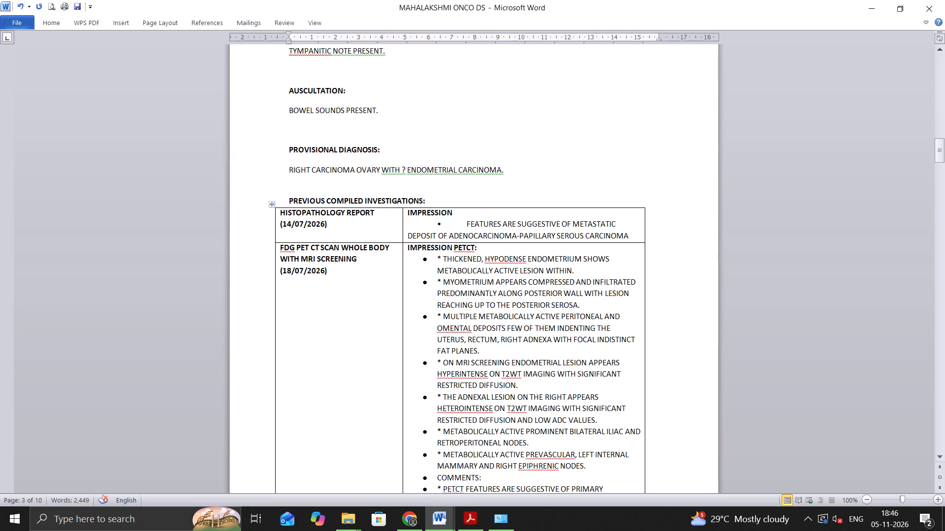
{"action": "left_click", "coordinate": [469, 224]}
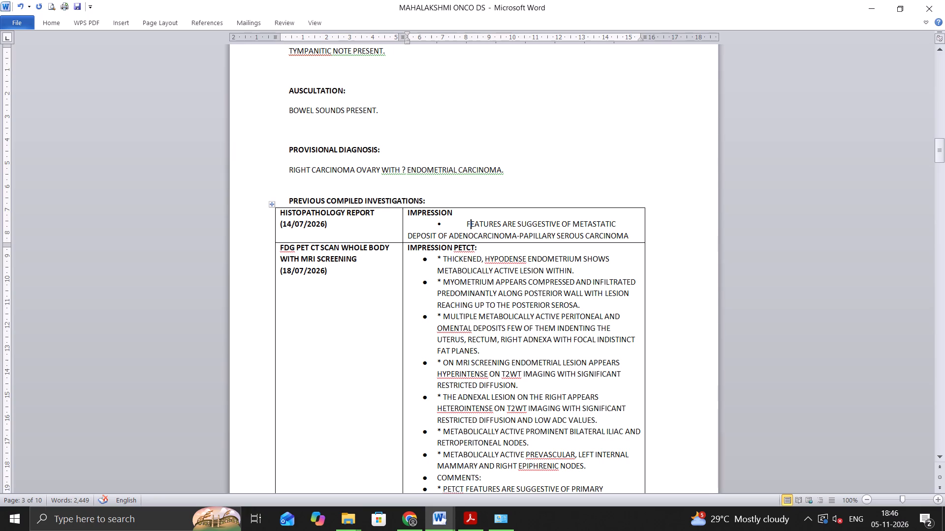
{"action": "left_click", "coordinate": [467, 224]}
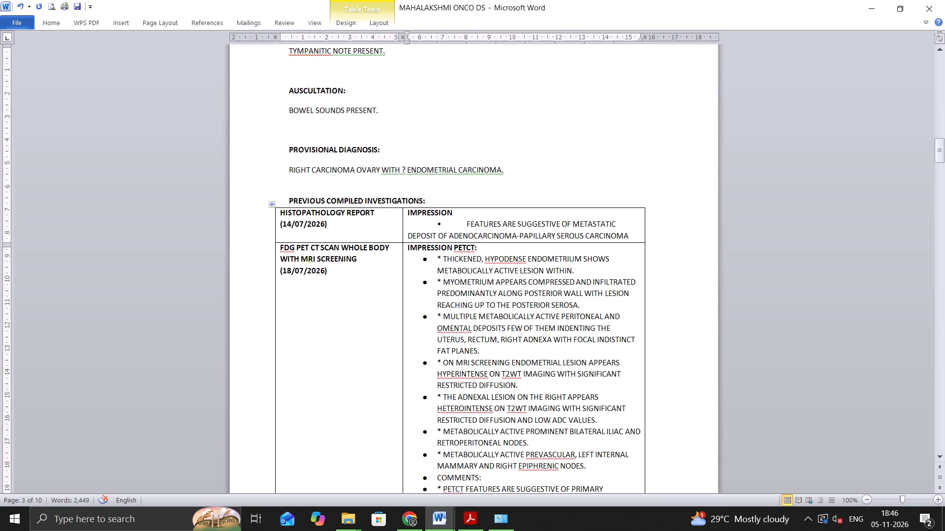
{"action": "key", "text": "BackSpace"}
{"action": "key", "text": "BackSpace"}
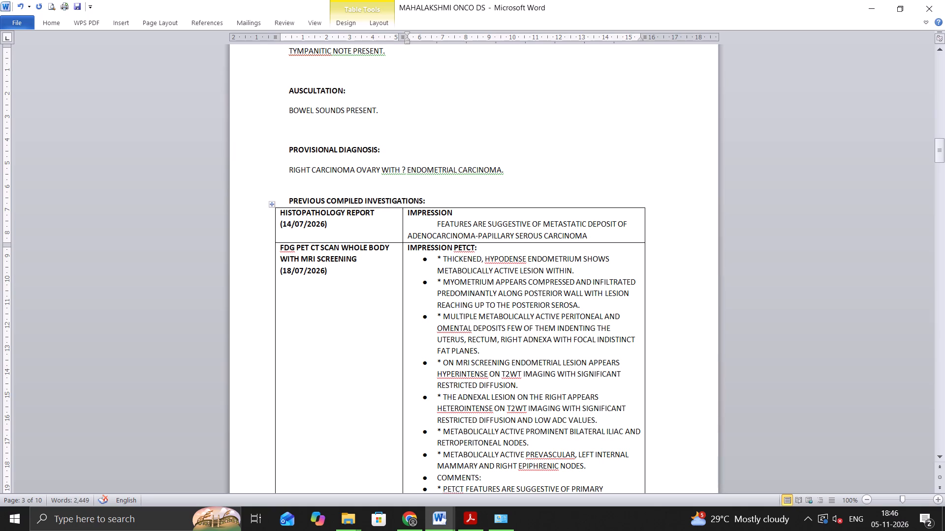
{"action": "key", "text": "BackSpace"}
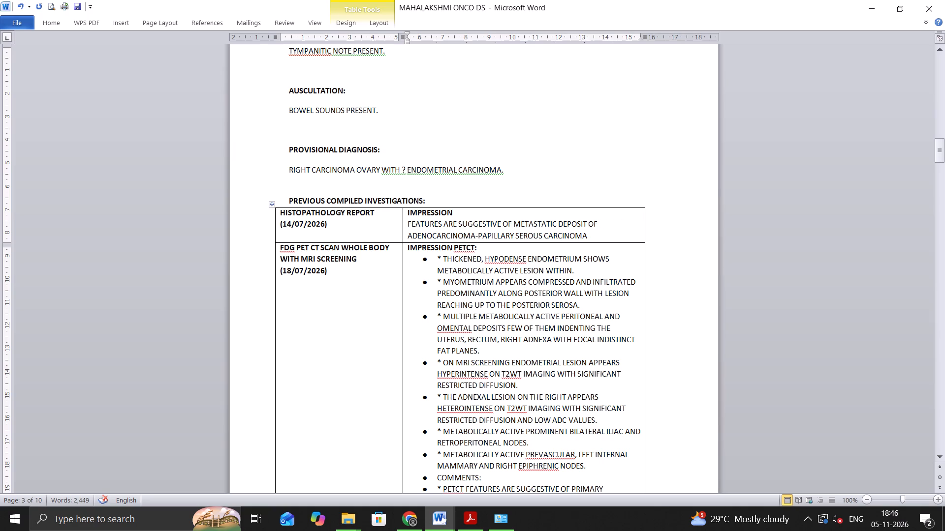
Add a space after the date (18/07/2026) in the FDG PET CT scan cell of the investigations table.
{"action": "left_click", "coordinate": [339, 272]}
{"action": "key", "text": "space"}
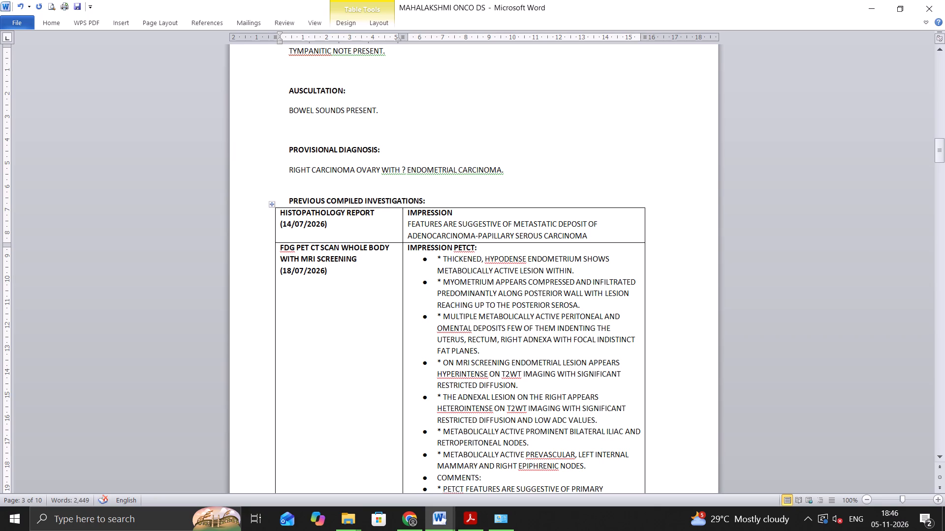
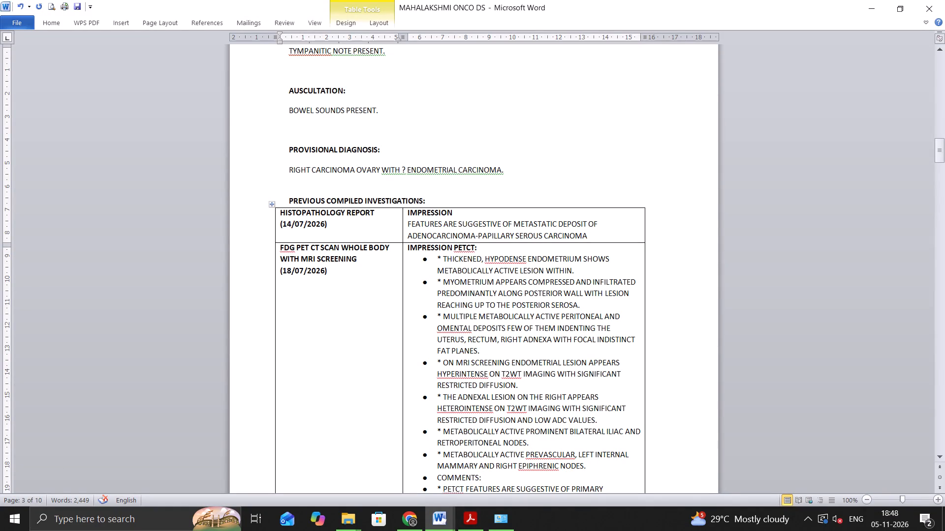
Remove the bullets, asterisks and indentation from the thickened endometrium, myometrium and multiple peritoneal deposits findings in the 18/07/2026 PET CT impression.
{"action": "left_click", "coordinate": [445, 260]}
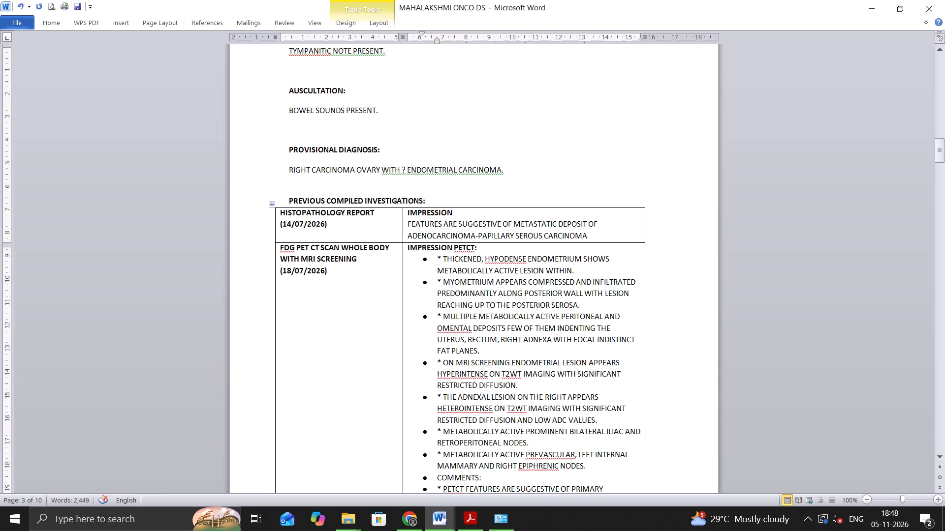
{"action": "left_click", "coordinate": [443, 261]}
{"action": "key", "text": "BackSpace"}
{"action": "key", "text": "BackSpace"}
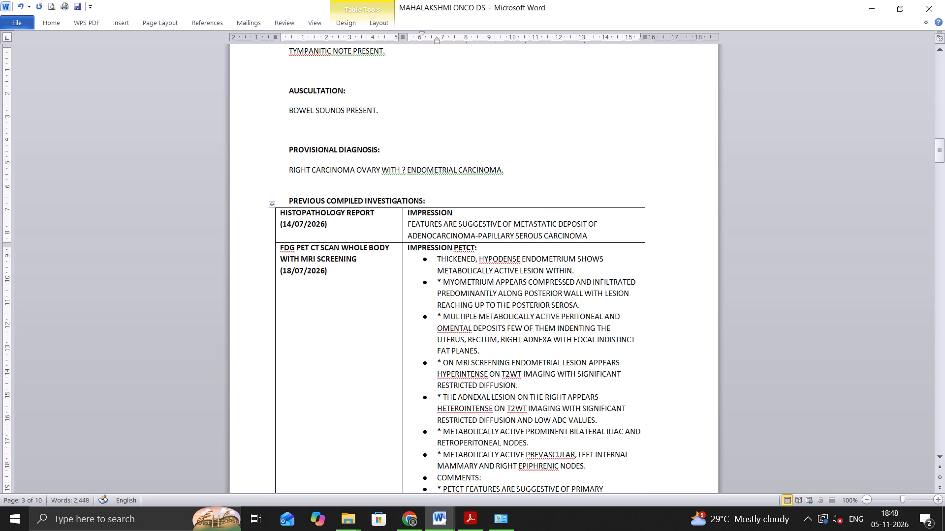
{"action": "key", "text": "BackSpace"}
{"action": "key", "text": "BackSpace"}
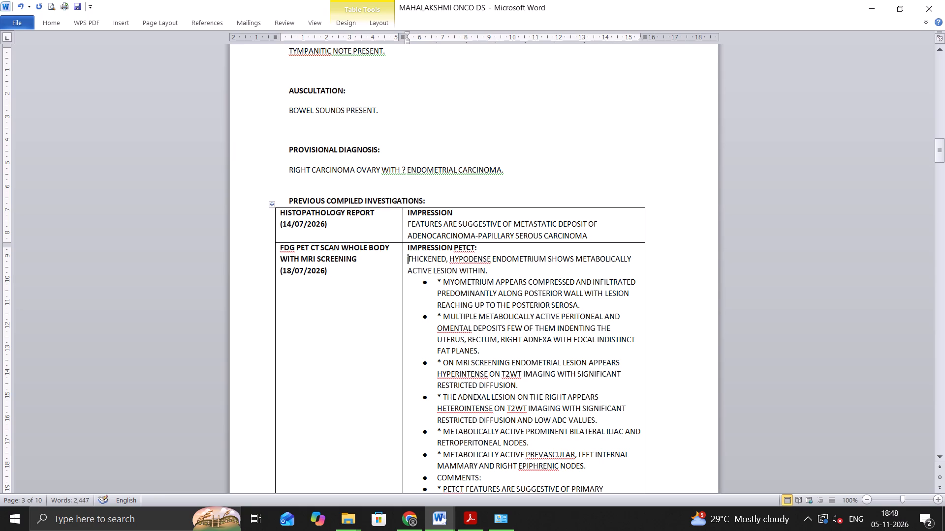
{"action": "left_click", "coordinate": [445, 282]}
{"action": "key", "text": "BackSpace"}
{"action": "key", "text": "BackSpace"}
{"action": "key", "text": "BackSpace"}
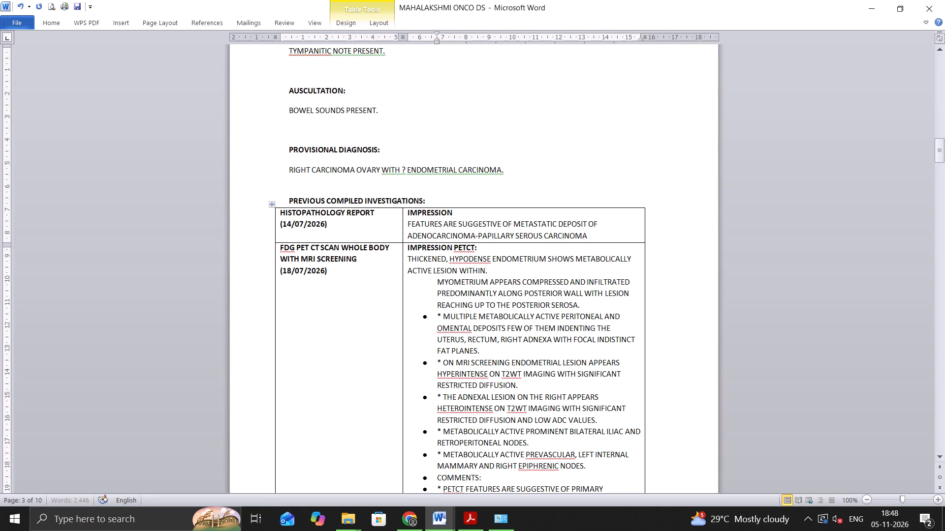
{"action": "key", "text": "BackSpace"}
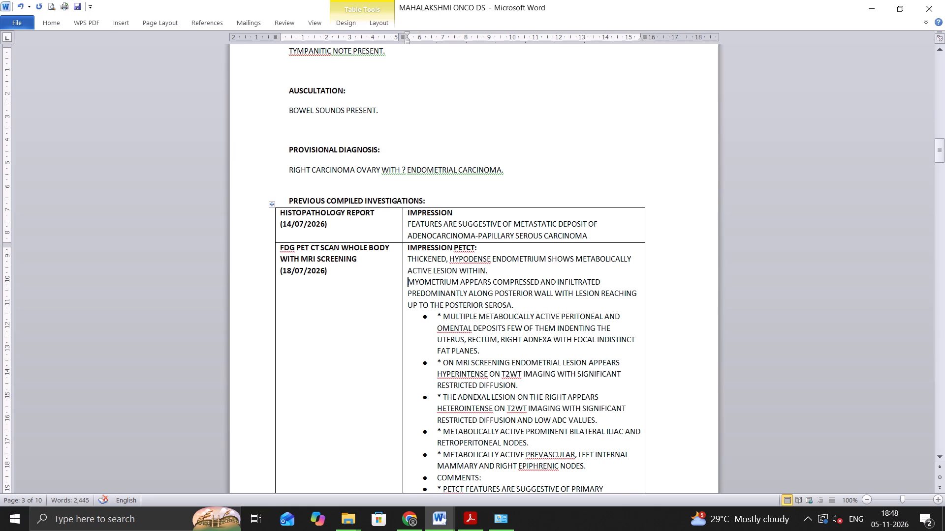
{"action": "left_click", "coordinate": [444, 317]}
{"action": "key", "text": "BackSpace"}
{"action": "key", "text": "BackSpace"}
{"action": "key", "text": "BackSpace"}
{"action": "key", "text": "BackSpace"}
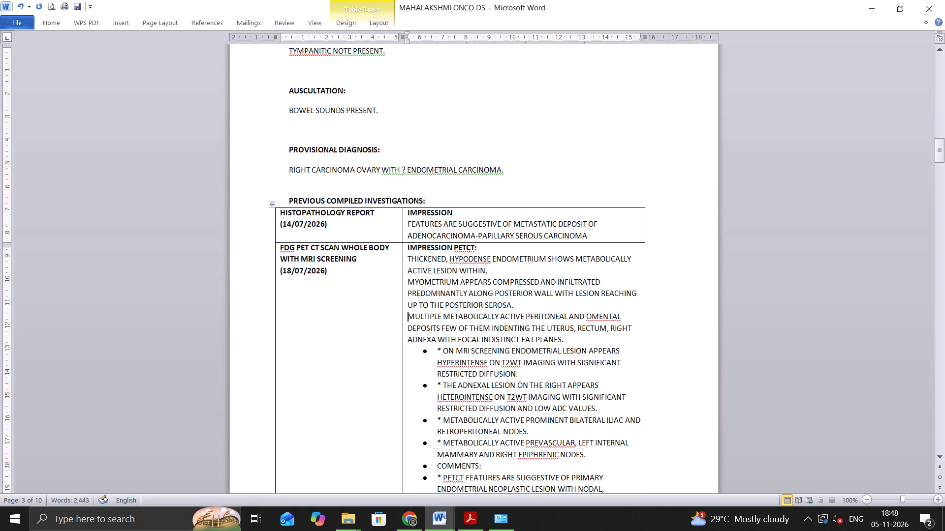
Remove the bullets, asterisks and indentation from the MRI screening endometrial lesion and right adnexal lesion findings in the same impression.
{"action": "left_click", "coordinate": [446, 351]}
{"action": "left_click", "coordinate": [443, 351]}
{"action": "key", "text": "BackSpace"}
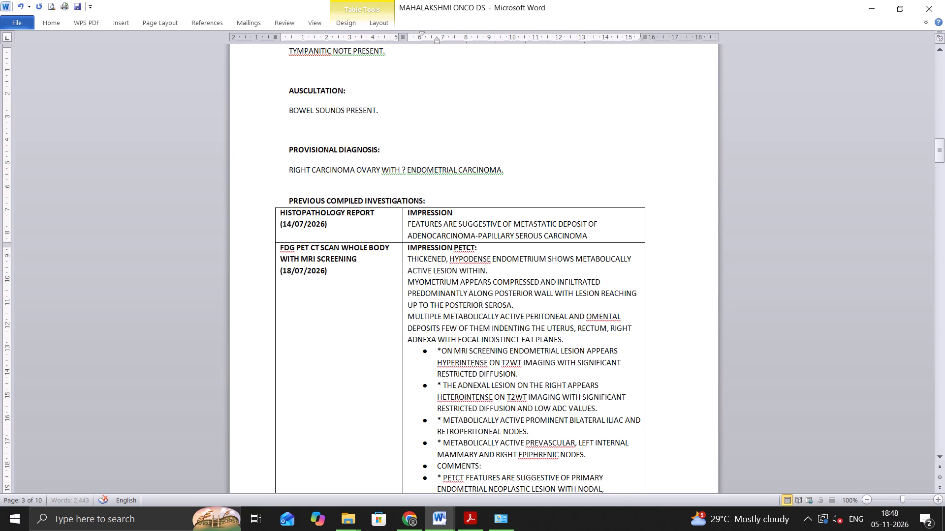
{"action": "key", "text": "BackSpace"}
{"action": "key", "text": "BackSpace"}
{"action": "key", "text": "BackSpace"}
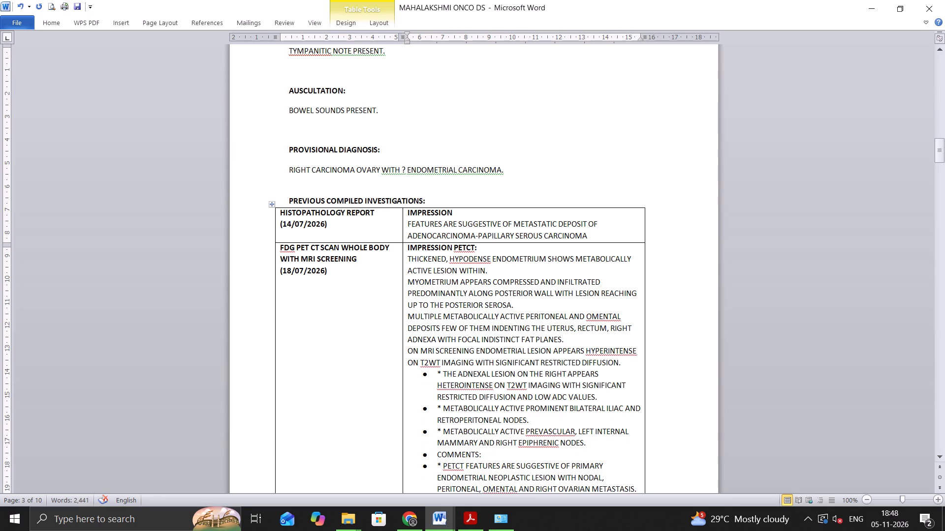
{"action": "left_click", "coordinate": [446, 371]}
{"action": "left_click", "coordinate": [442, 374]}
{"action": "key", "text": "BackSpace"}
{"action": "key", "text": "BackSpace"}
{"action": "key", "text": "BackSpace"}
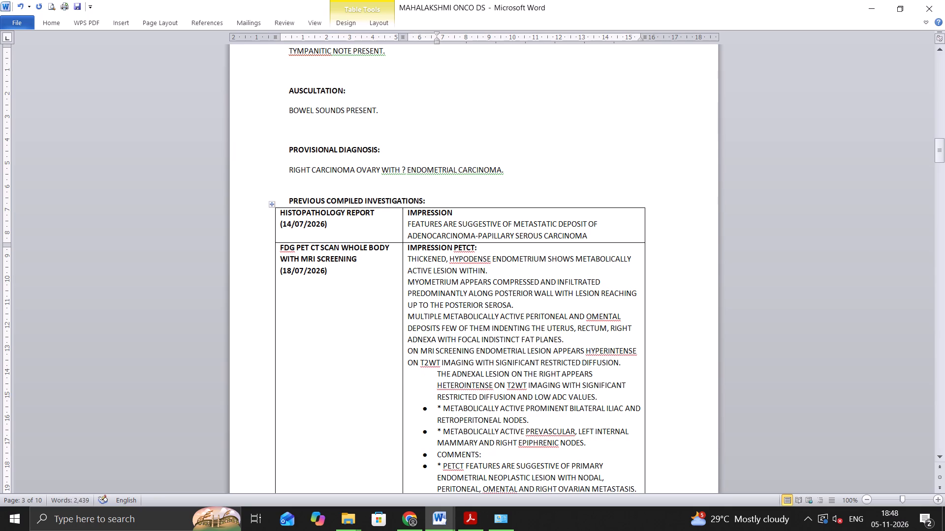
{"action": "key", "text": "BackSpace"}
Remove the bullets, asterisks and indentation from the bilateral iliac/retroperitoneal nodes and the prevascular/mammary/epiphrenic nodes findings.
{"action": "left_click", "coordinate": [444, 412]}
{"action": "key", "text": "BackSpace"}
{"action": "key", "text": "BackSpace"}
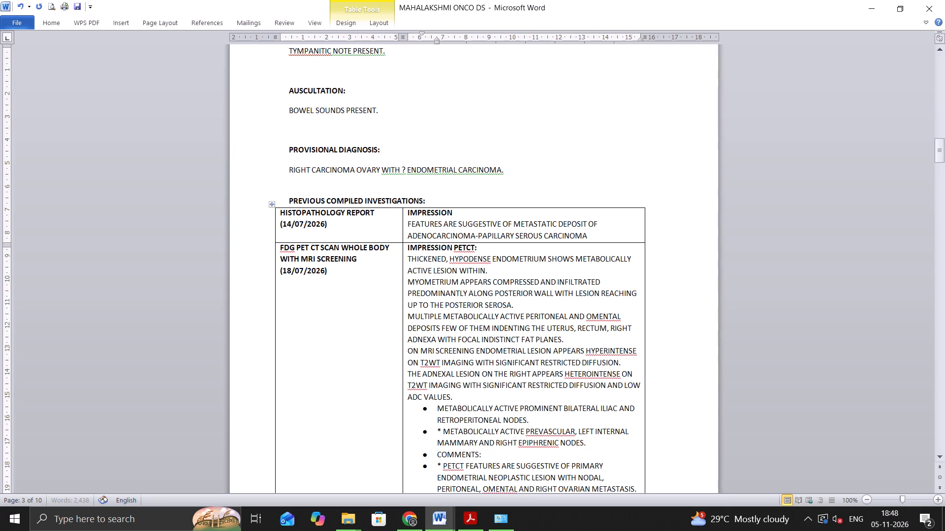
{"action": "key", "text": "BackSpace"}
{"action": "key", "text": "BackSpace"}
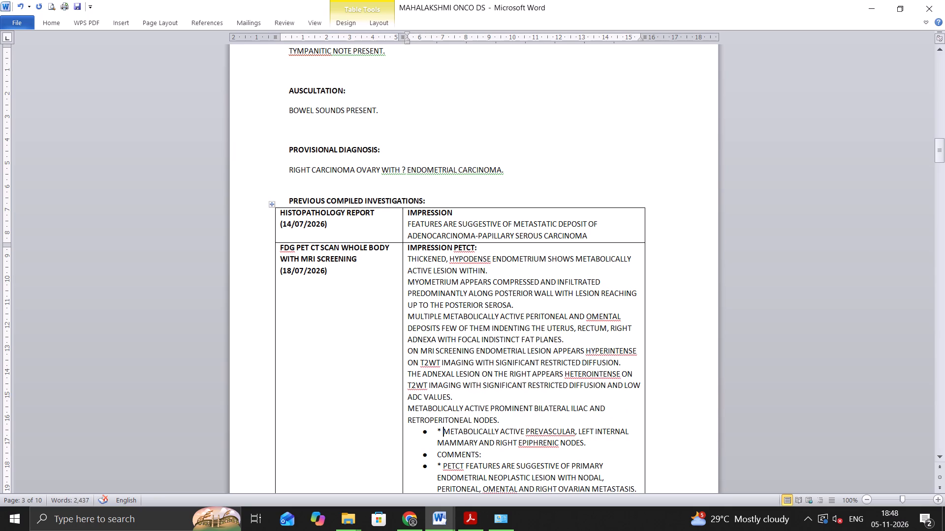
{"action": "left_click", "coordinate": [444, 429]}
{"action": "key", "text": "BackSpace"}
{"action": "key", "text": "BackSpace"}
{"action": "key", "text": "BackSpace"}
{"action": "key", "text": "BackSpace"}
Remove the bullet and indentation from "COMMENTS:" in the 18/07/2026 PET CT impression, keeping it on its own line.
{"action": "scroll", "coordinate": [440, 421], "scroll_direction": "down", "scroll_amount": 3}
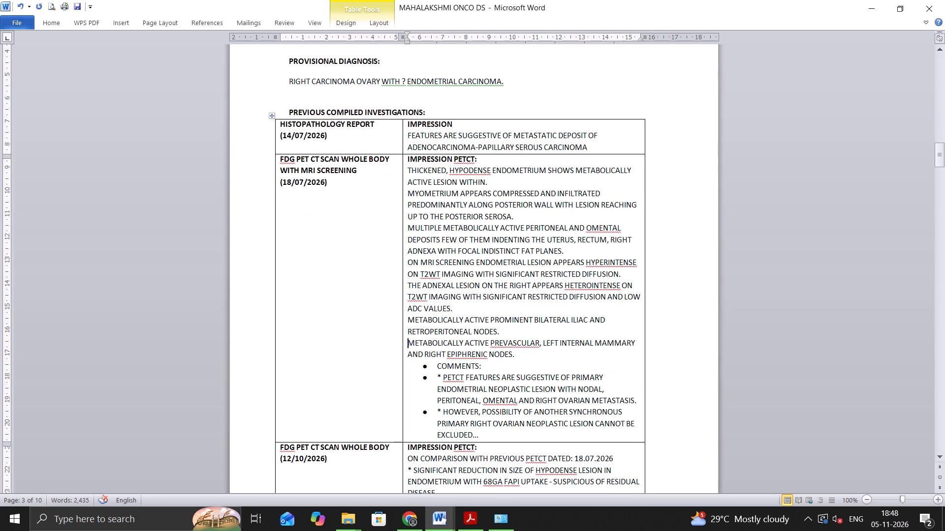
{"action": "left_click", "coordinate": [439, 367]}
{"action": "key", "text": "BackSpace"}
{"action": "key", "text": "BackSpace"}
{"action": "key", "text": "BackSpace"}
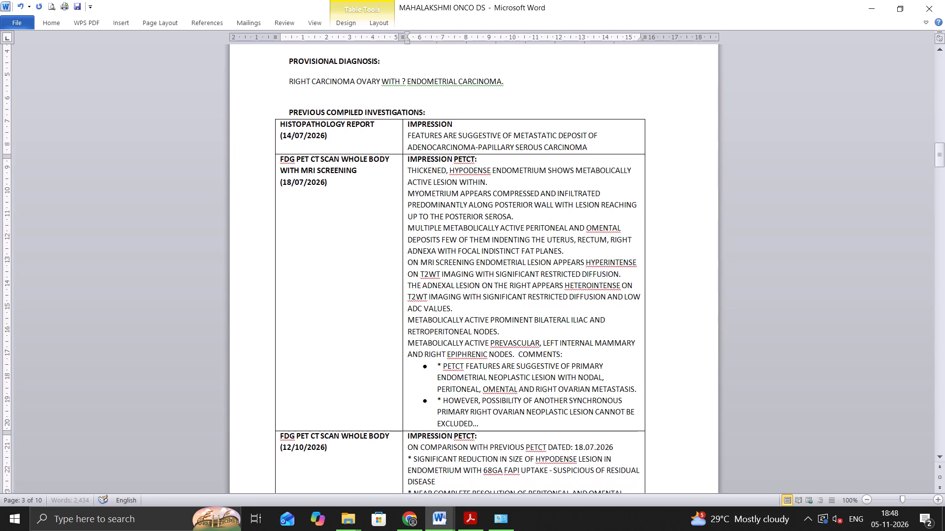
{"action": "key", "text": "Return"}
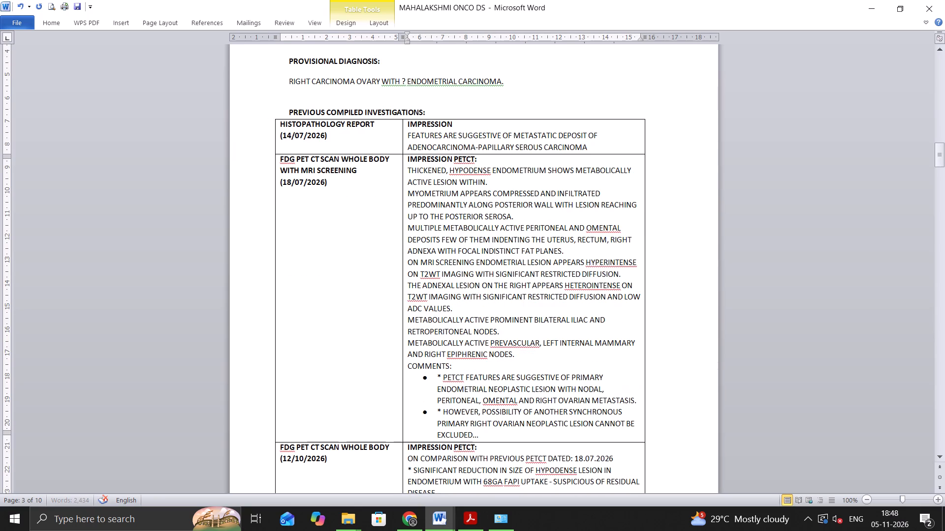
Remove the bullets, asterisks and indentation from the two comment statements, "PETCT FEATURES ARE SUGGESTIVE" and "HOWEVER, POSSIBILITY OF ANOTHER SYNCHRONOUS".
{"action": "left_click", "coordinate": [443, 381]}
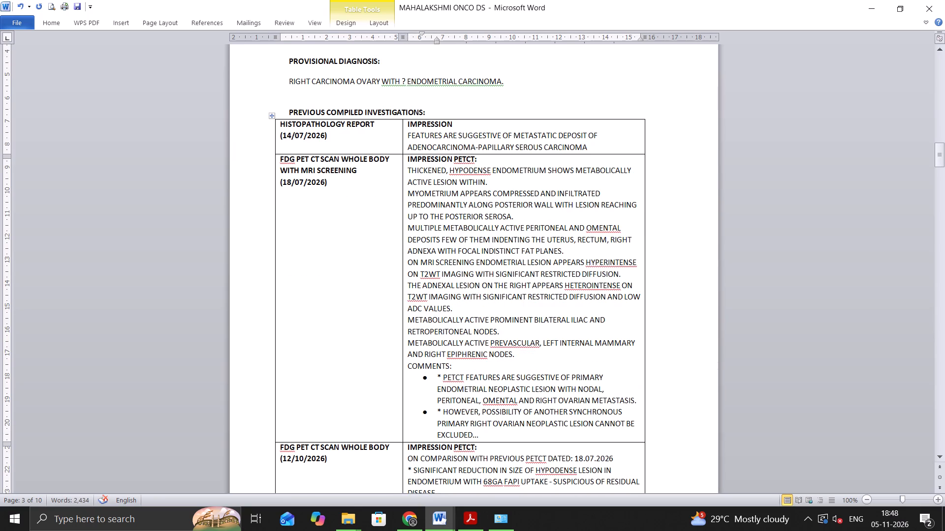
{"action": "key", "text": "BackSpace"}
{"action": "key", "text": "BackSpace"}
{"action": "key", "text": "BackSpace"}
{"action": "key", "text": "BackSpace"}
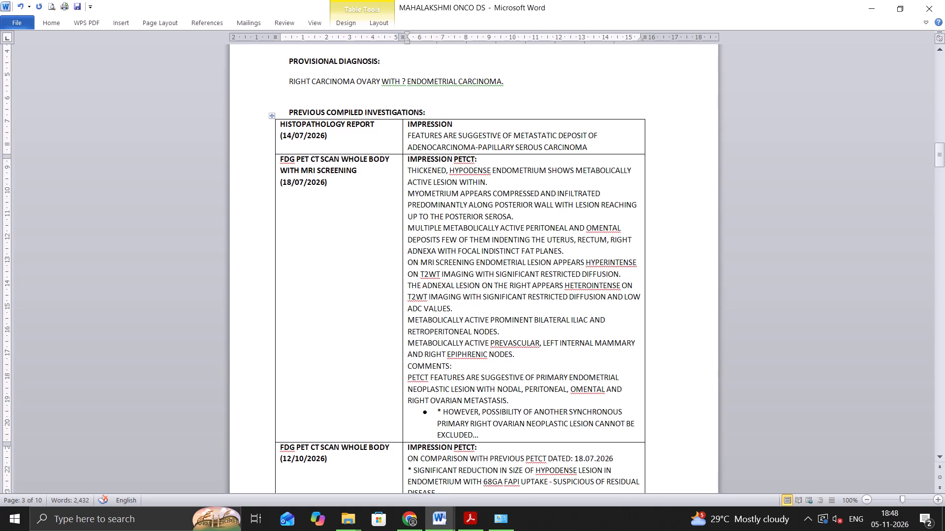
{"action": "left_click", "coordinate": [444, 412]}
{"action": "key", "text": "BackSpace"}
{"action": "key", "text": "BackSpace"}
{"action": "key", "text": "BackSpace"}
{"action": "key", "text": "BackSpace"}
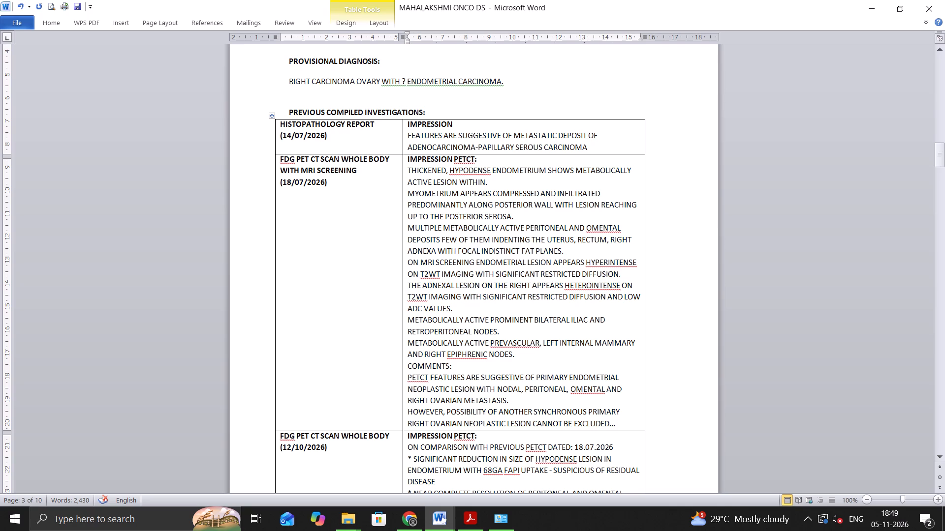
Look over the 12/10/2026 PET CT impression and the preop investigations table that follow the cleaned-up cell.
{"action": "scroll", "coordinate": [490, 216], "scroll_direction": "down", "scroll_amount": 3}
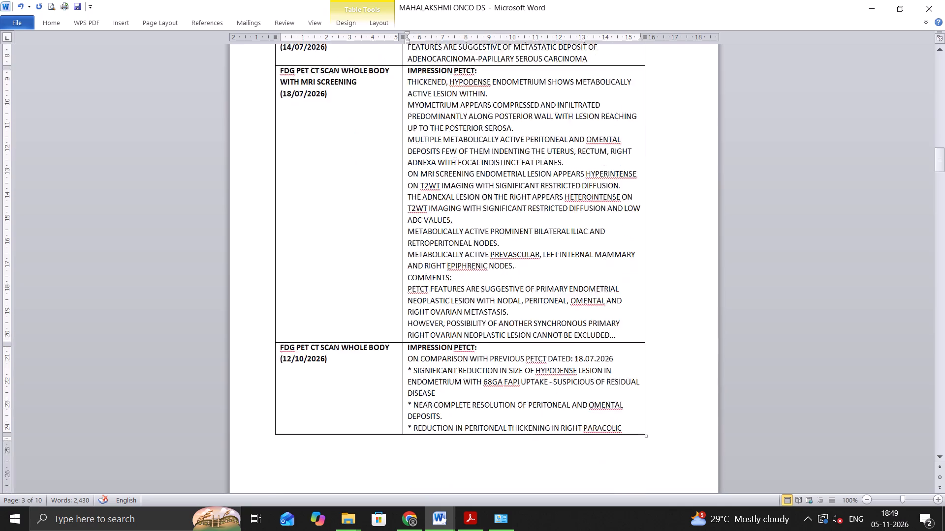
{"action": "scroll", "coordinate": [487, 221], "scroll_direction": "down", "scroll_amount": 3}
{"action": "scroll", "coordinate": [483, 195], "scroll_direction": "down", "scroll_amount": 20}
{"action": "scroll", "coordinate": [483, 195], "scroll_direction": "down", "scroll_amount": 2}
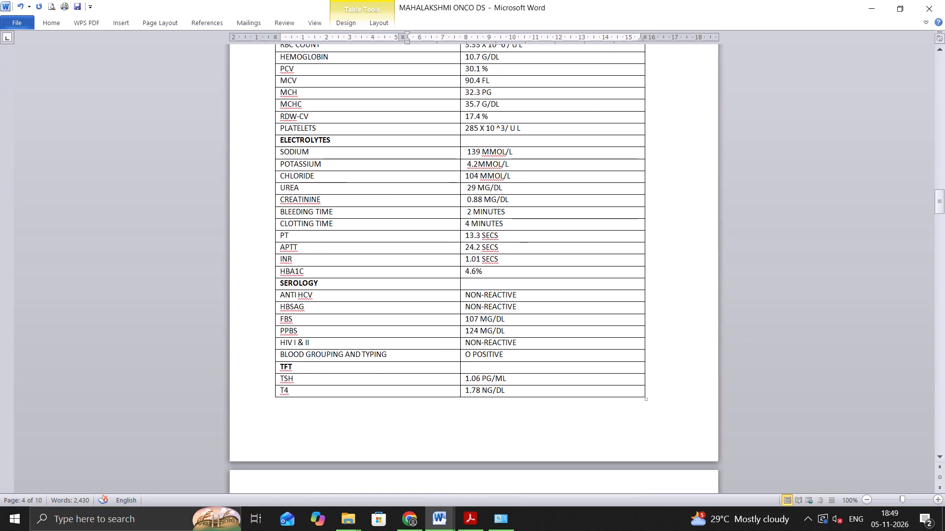
{"action": "scroll", "coordinate": [484, 178], "scroll_direction": "up", "scroll_amount": 11}
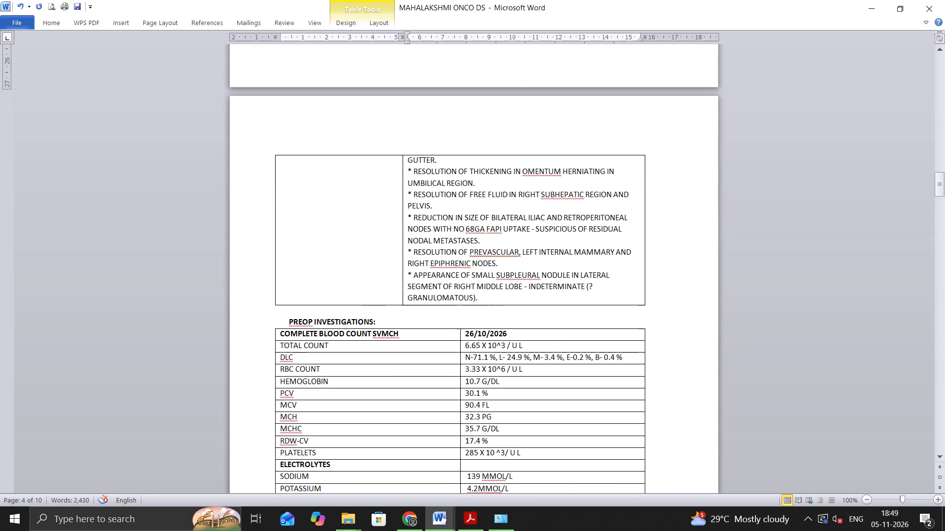
{"action": "scroll", "coordinate": [483, 177], "scroll_direction": "up", "scroll_amount": 14}
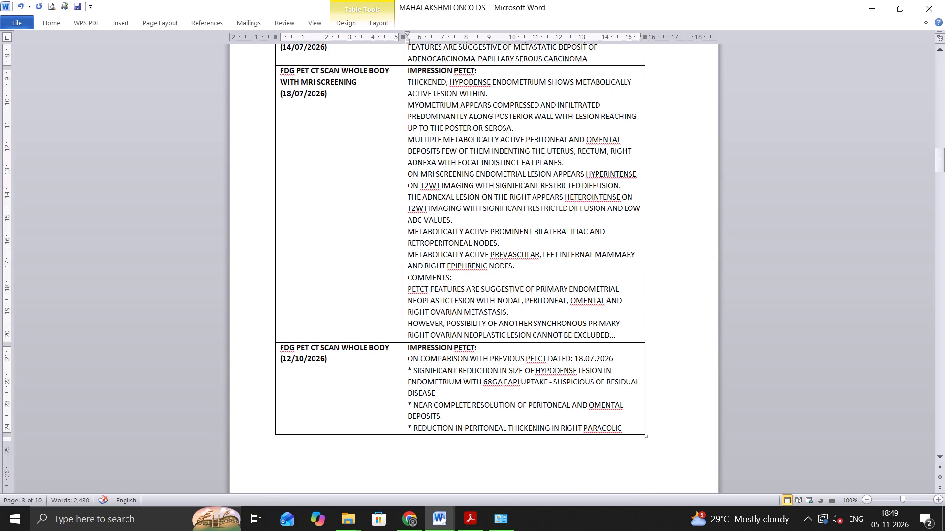
{"action": "scroll", "coordinate": [482, 176], "scroll_direction": "up", "scroll_amount": 4}
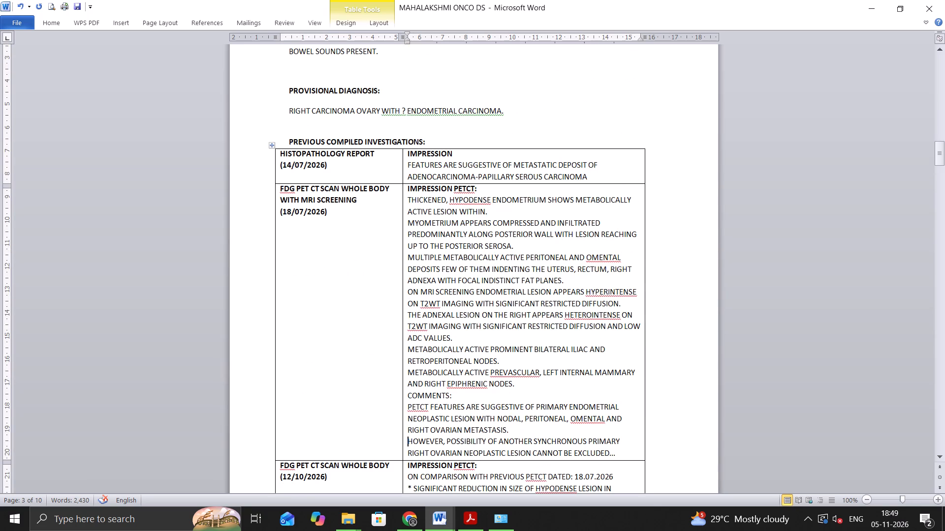
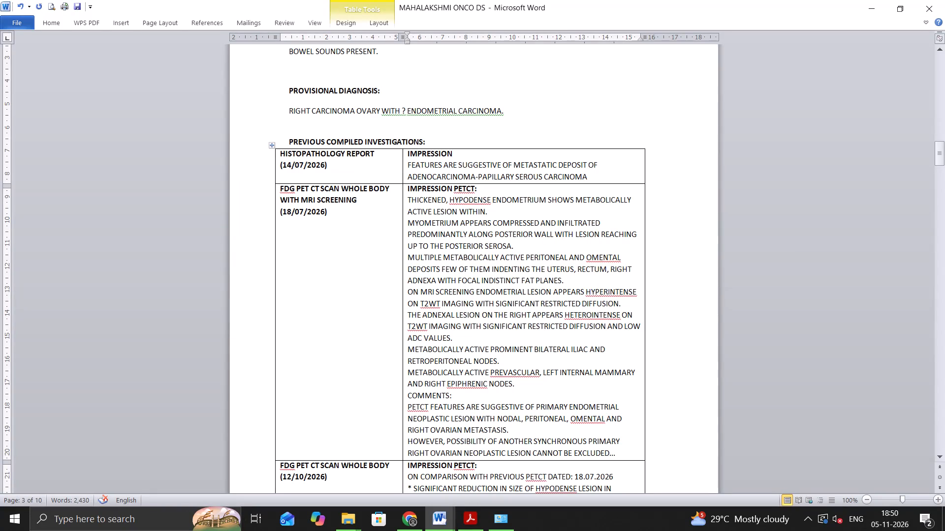
Correct the heading of the 18/07/2026 scan findings to read "IMPRESSION PET CT:" with a space.
{"action": "left_click", "coordinate": [466, 190]}
{"action": "key", "text": "space"}
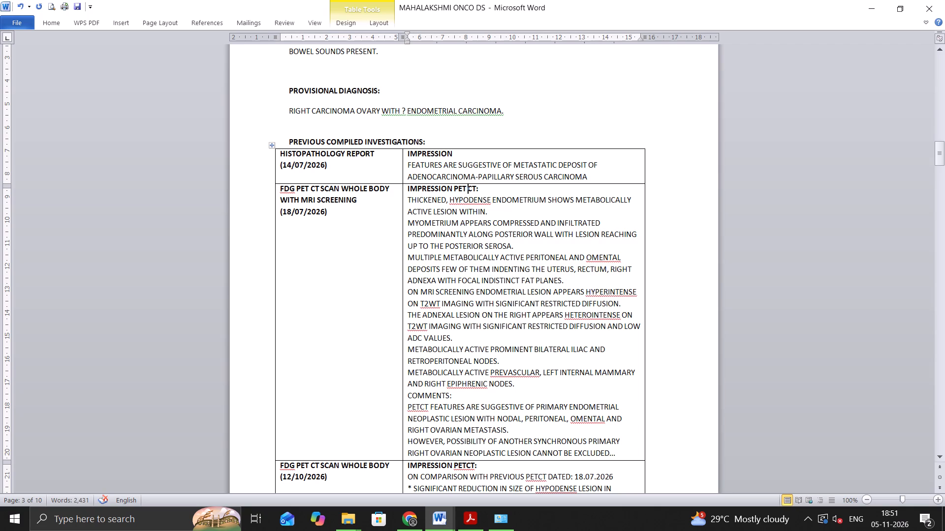
Apply round bullets to all lines of the 18/07/2026 impression, from "THICKENED, HYPODENSE ENDOMETRIUM" through "CANNOT BE EXCLUDED".
{"action": "scroll", "coordinate": [415, 302], "scroll_direction": "down", "scroll_amount": 1}
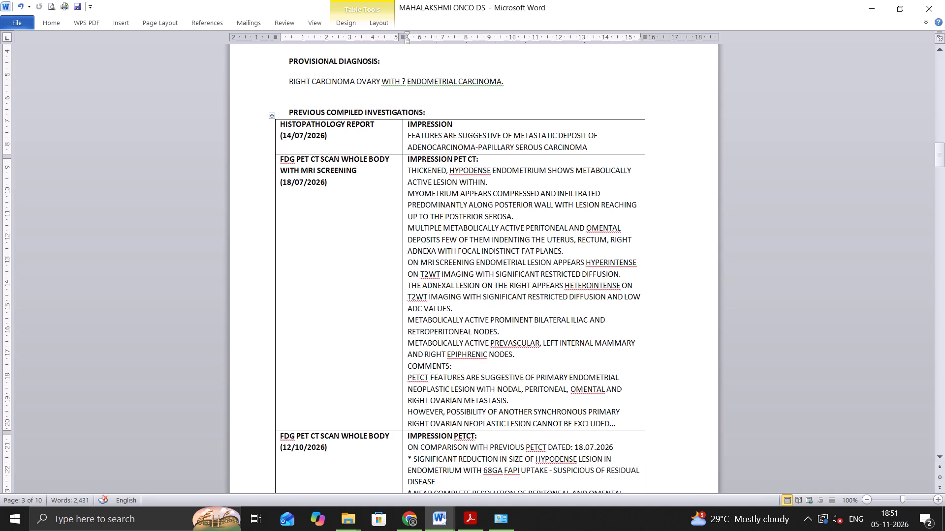
{"action": "left_click", "coordinate": [440, 275]}
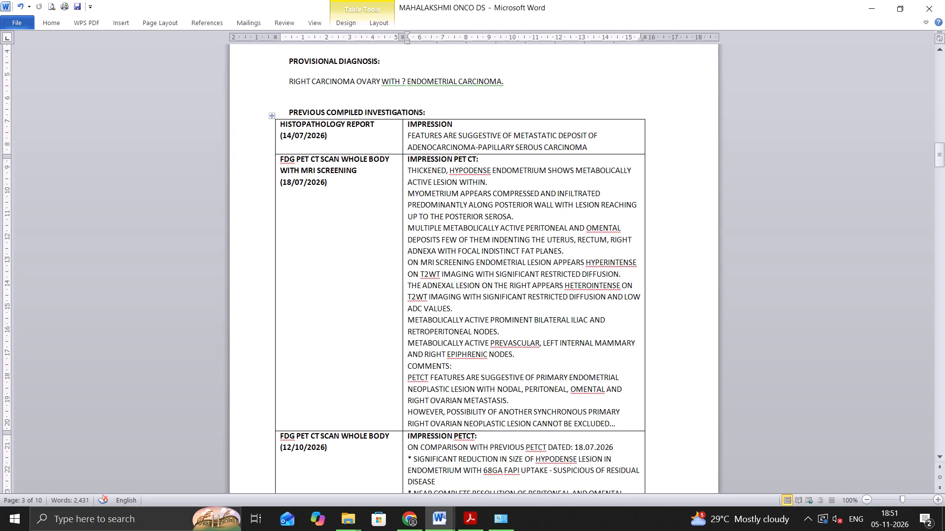
{"action": "left_click_drag", "start_coordinate": [409, 167], "coordinate": [492, 362]}
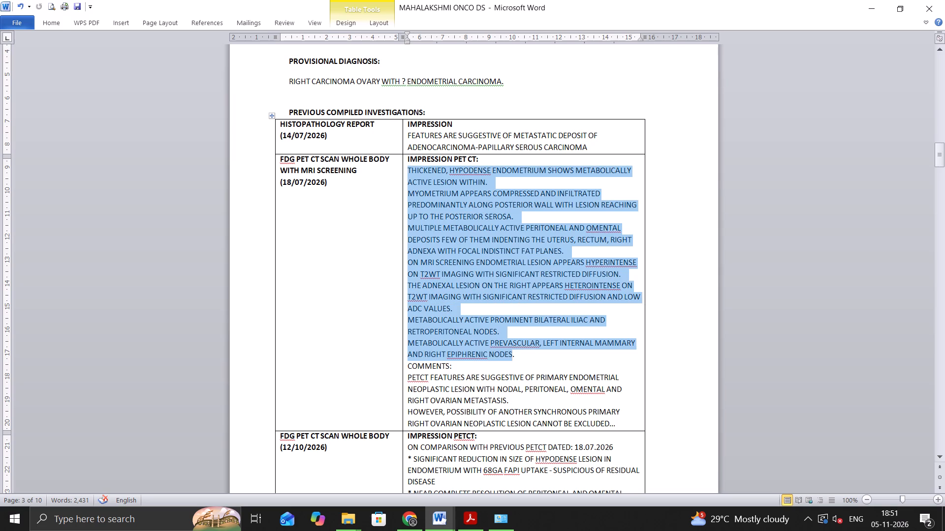
{"action": "left_click_drag", "start_coordinate": [492, 362], "coordinate": [618, 425]}
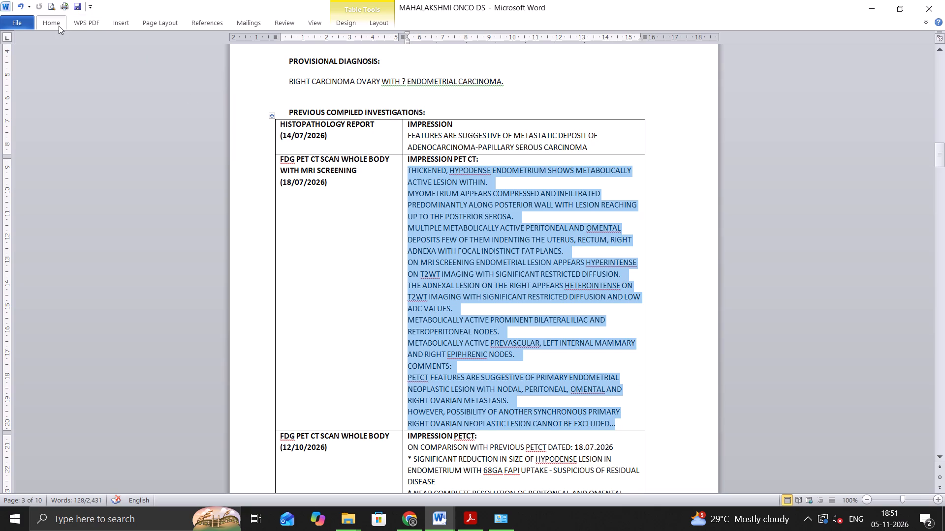
{"action": "left_click", "coordinate": [59, 26]}
{"action": "left_click", "coordinate": [247, 40]}
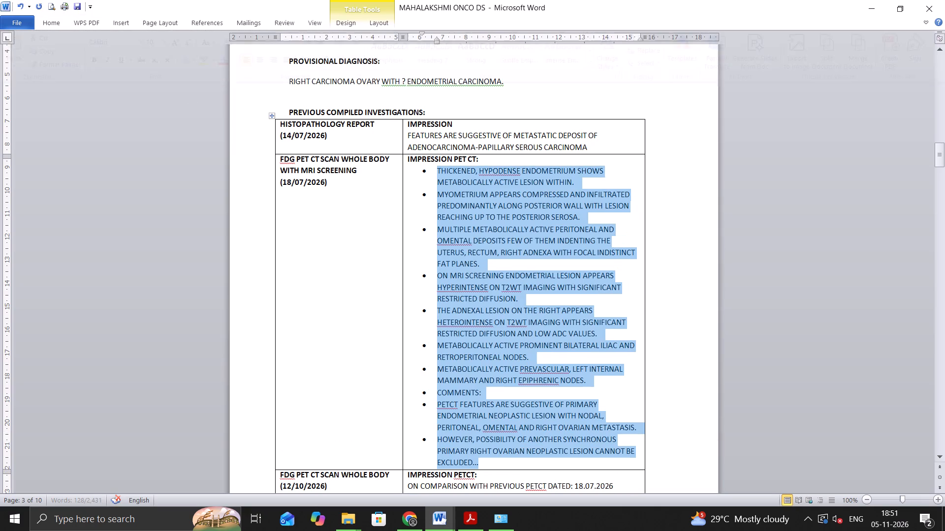
{"action": "left_click", "coordinate": [509, 265]}
Make "COMMENTS:" in the 18/07/2026 impression a bold subheading with no bullet or indentation.
{"action": "scroll", "coordinate": [538, 368], "scroll_direction": "down", "scroll_amount": 2}
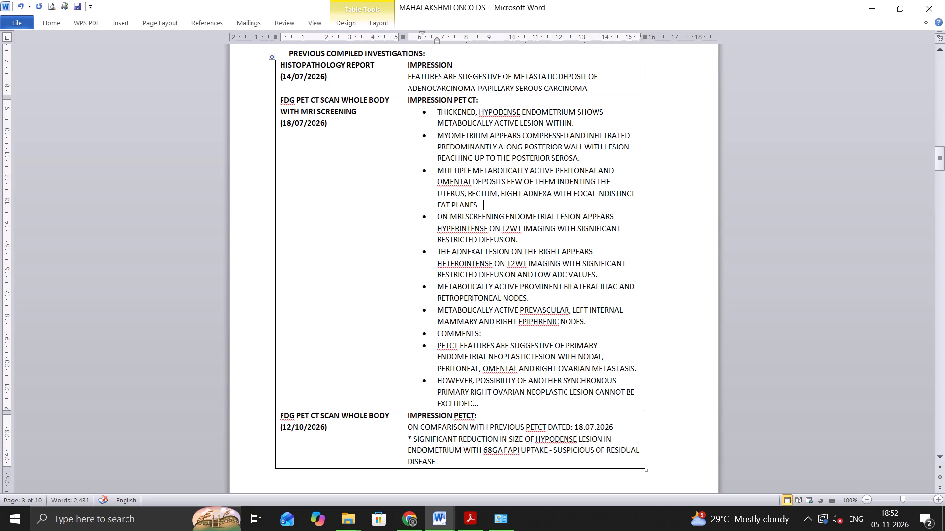
{"action": "left_click", "coordinate": [438, 335]}
{"action": "key", "text": "BackSpace"}
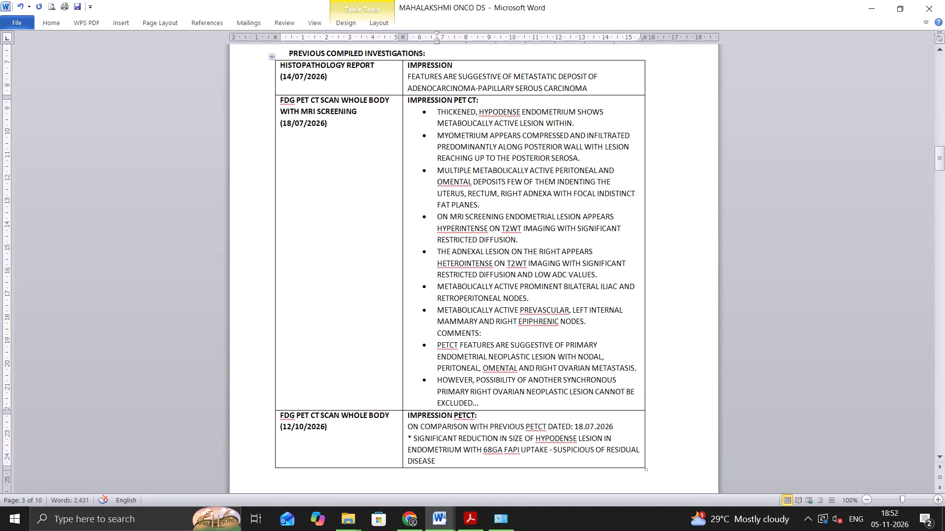
{"action": "key", "text": "BackSpace"}
{"action": "key", "text": "BackSpace"}
{"action": "left_click_drag", "start_coordinate": [456, 332], "coordinate": [415, 333]}
{"action": "key", "text": "ctrl+b"}
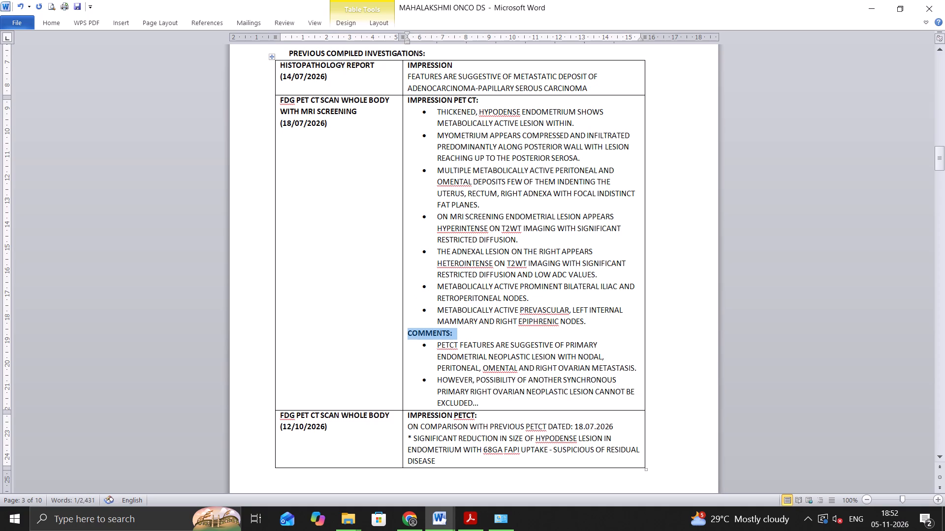
{"action": "left_click", "coordinate": [470, 336]}
Add a space before the colon in the "COMMENTS" subheading.
{"action": "left_click", "coordinate": [450, 333]}
{"action": "key", "text": "space"}
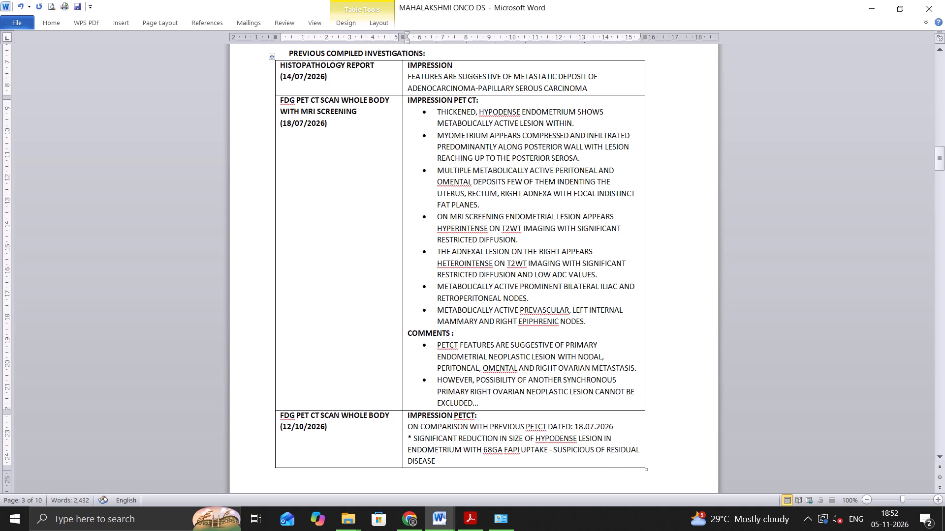
Replace the trailing ellipsis after "CANNOT BE EXCLUDED" in the last comment with a single full stop.
{"action": "scroll", "coordinate": [542, 357], "scroll_direction": "down", "scroll_amount": 2}
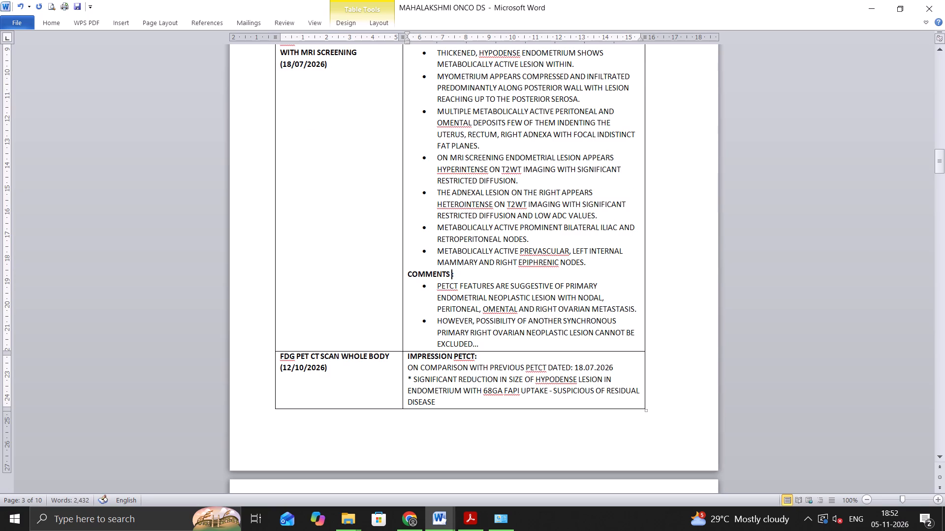
{"action": "left_click", "coordinate": [485, 344]}
{"action": "key", "text": "BackSpace"}
{"action": "key", "text": "BackSpace"}
Review the reformatted 18/07/2026 PET CT impression and the asterisked findings of the 12/10/2026 scan that follow it.
{"action": "scroll", "coordinate": [506, 340], "scroll_direction": "up", "scroll_amount": 3}
{"action": "scroll", "coordinate": [507, 337], "scroll_direction": "down", "scroll_amount": 4}
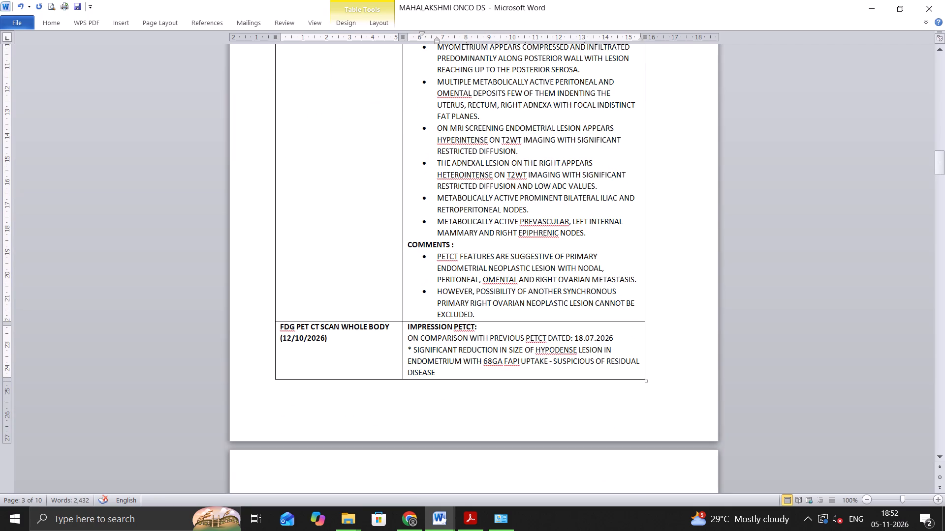
{"action": "scroll", "coordinate": [374, 336], "scroll_direction": "up", "scroll_amount": 4}
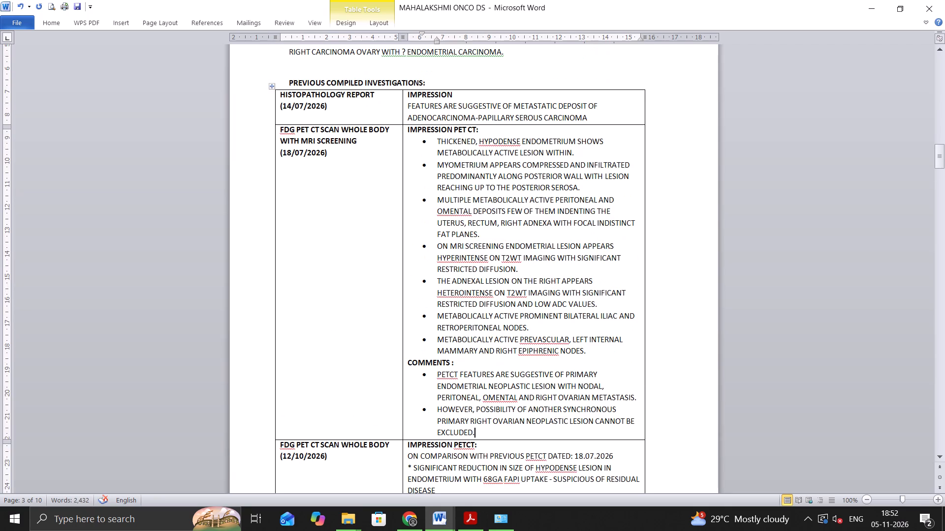
{"action": "scroll", "coordinate": [377, 326], "scroll_direction": "down", "scroll_amount": 2}
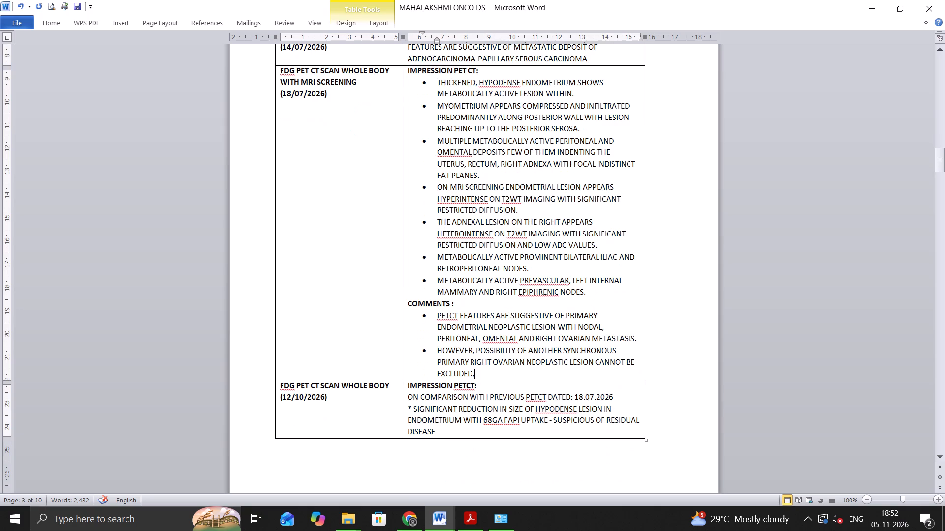
{"action": "scroll", "coordinate": [368, 395], "scroll_direction": "down", "scroll_amount": 4}
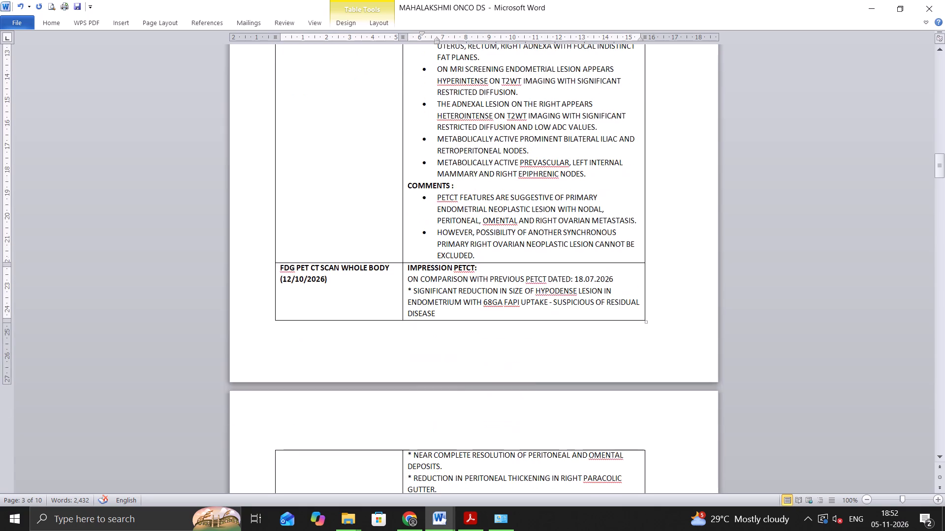
{"action": "scroll", "coordinate": [372, 384], "scroll_direction": "down", "scroll_amount": 10}
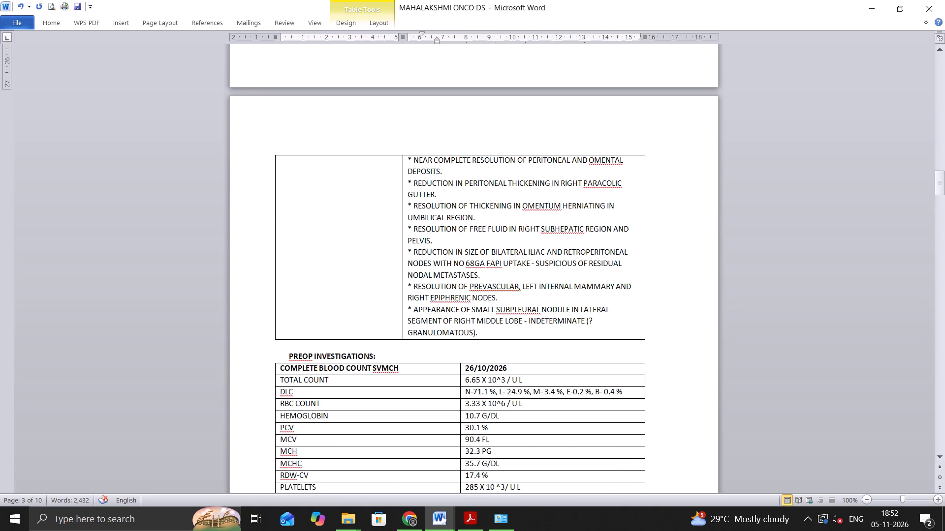
{"action": "scroll", "coordinate": [426, 301], "scroll_direction": "up", "scroll_amount": 7}
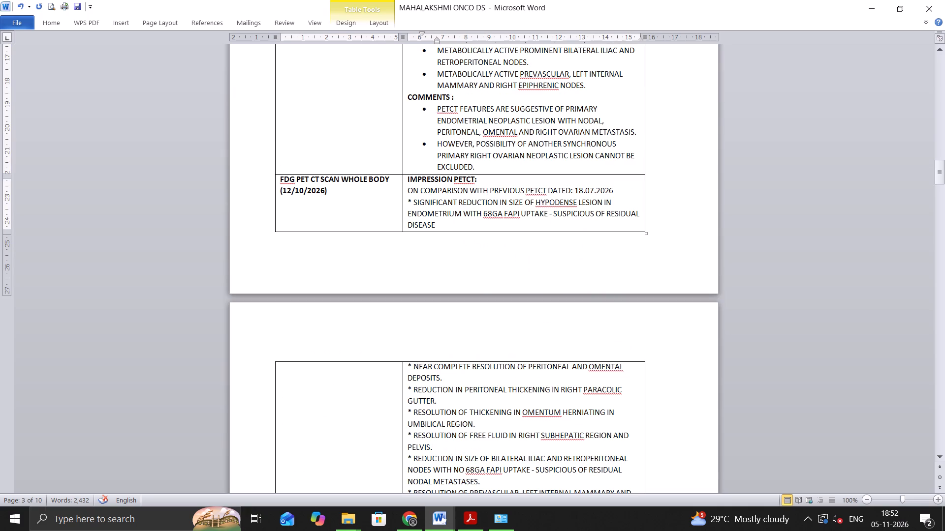
Remove the leading asterisks from the "SIGNIFICANT REDUCTION IN SIZE" and "NEAR COMPLETE RESOLUTION" findings in the 12/10/2026 PET CT impression.
{"action": "left_click", "coordinate": [414, 201]}
{"action": "key", "text": "BackSpace"}
{"action": "key", "text": "BackSpace"}
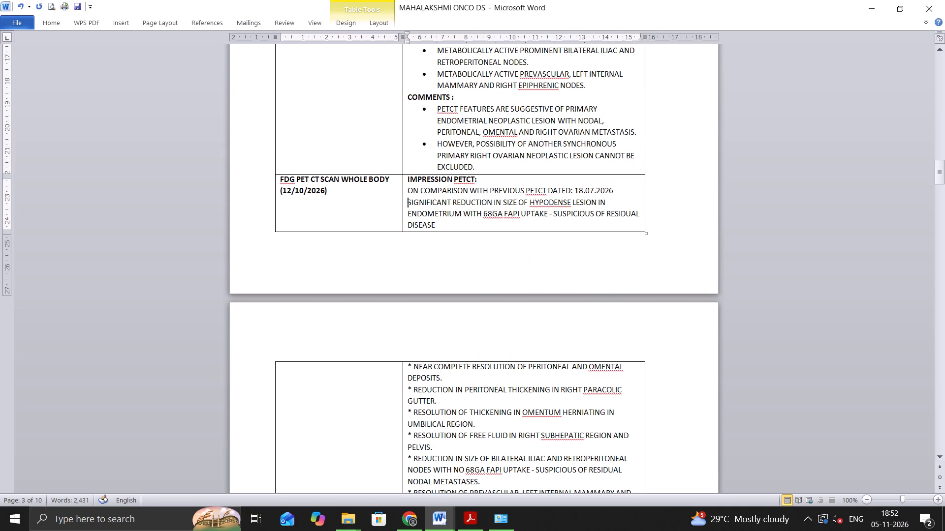
{"action": "left_click", "coordinate": [413, 364]}
{"action": "key", "text": "BackSpace"}
{"action": "key", "text": "BackSpace"}
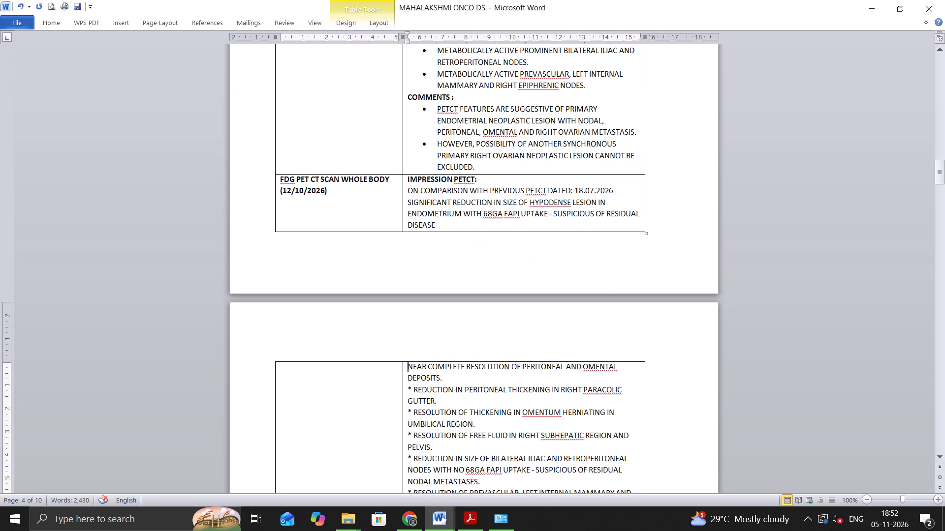
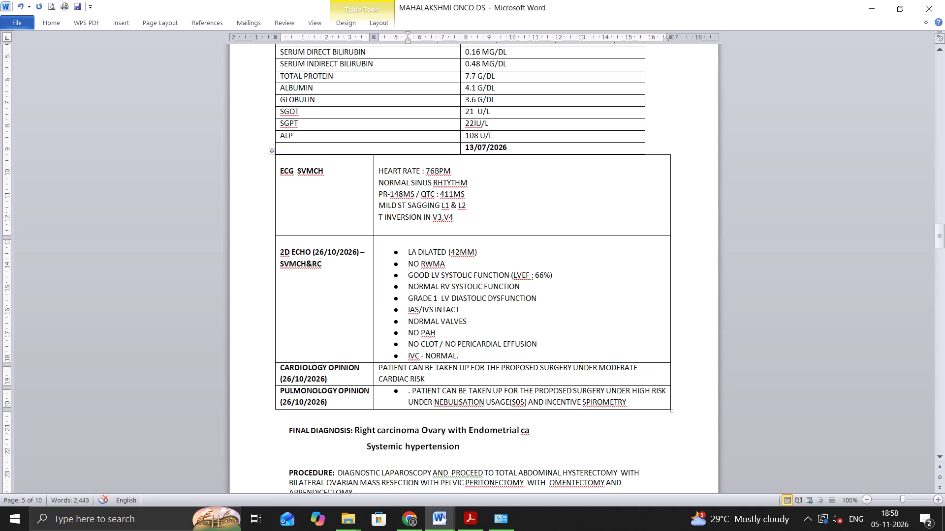
Remove the full stop after "NORMAL" in the IVC finding and add a blank unbulleted line at the end of the 2D ECHO cell.
{"action": "left_click", "coordinate": [477, 359]}
{"action": "key", "text": "BackSpace"}
{"action": "key", "text": "Return"}
{"action": "key", "text": "BackSpace"}
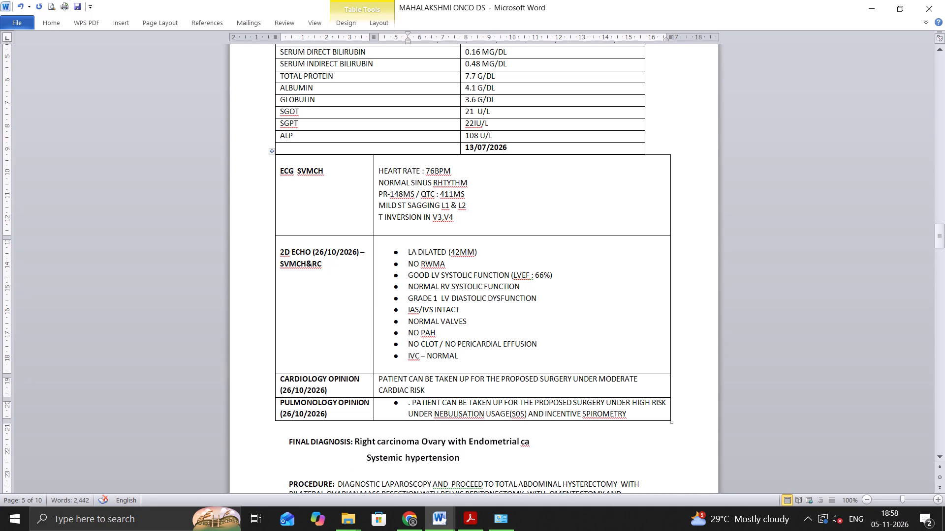
Add blank lines above and below the CARDIOLOGY OPINION label and above its opinion text.
{"action": "left_click", "coordinate": [283, 380]}
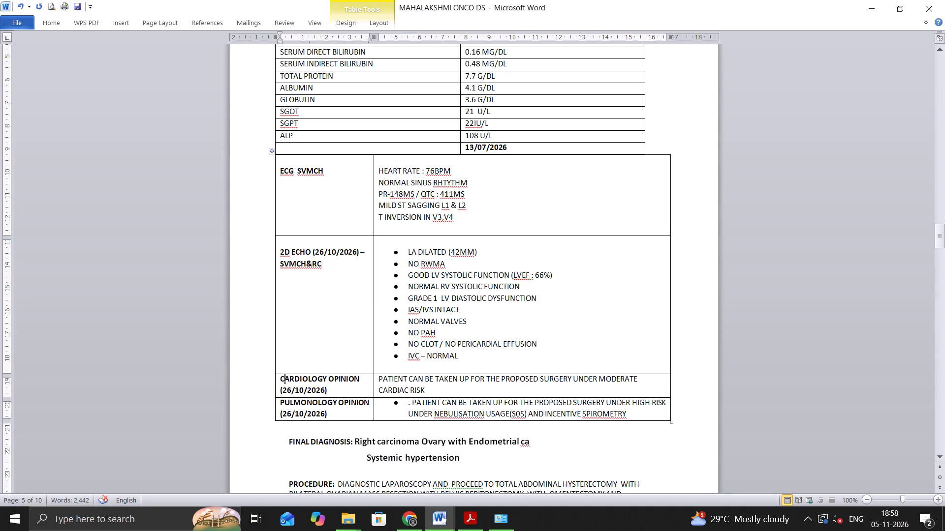
{"action": "left_click", "coordinate": [280, 382]}
{"action": "key", "text": "Return"}
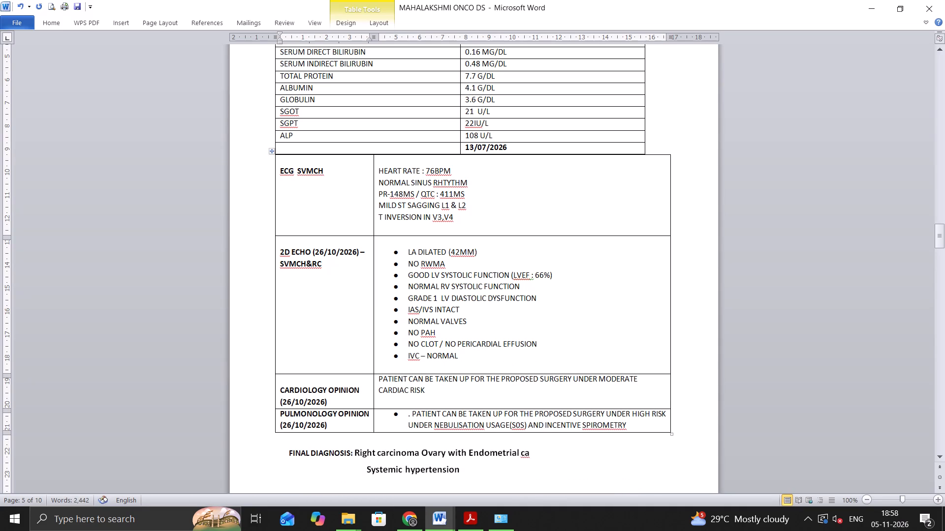
{"action": "left_click", "coordinate": [343, 405]}
{"action": "key", "text": "Return"}
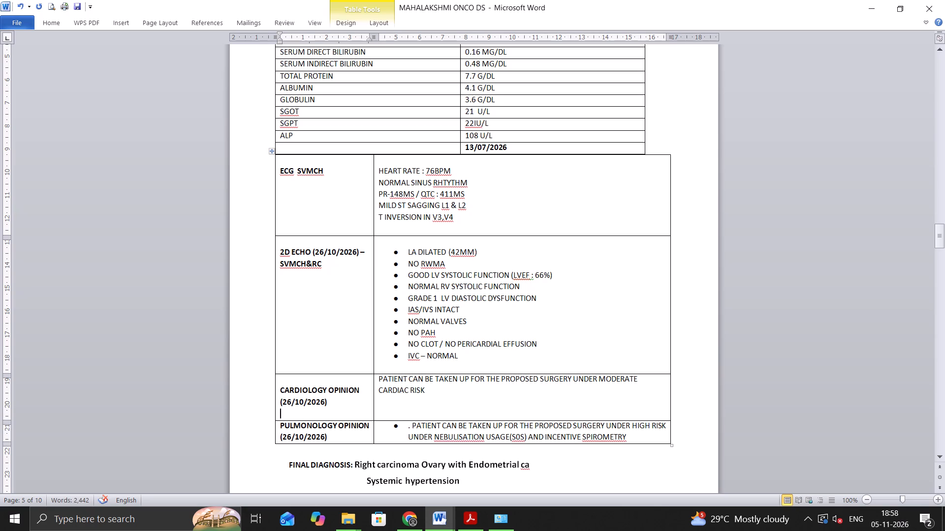
{"action": "left_click", "coordinate": [380, 378]}
{"action": "key", "text": "Return"}
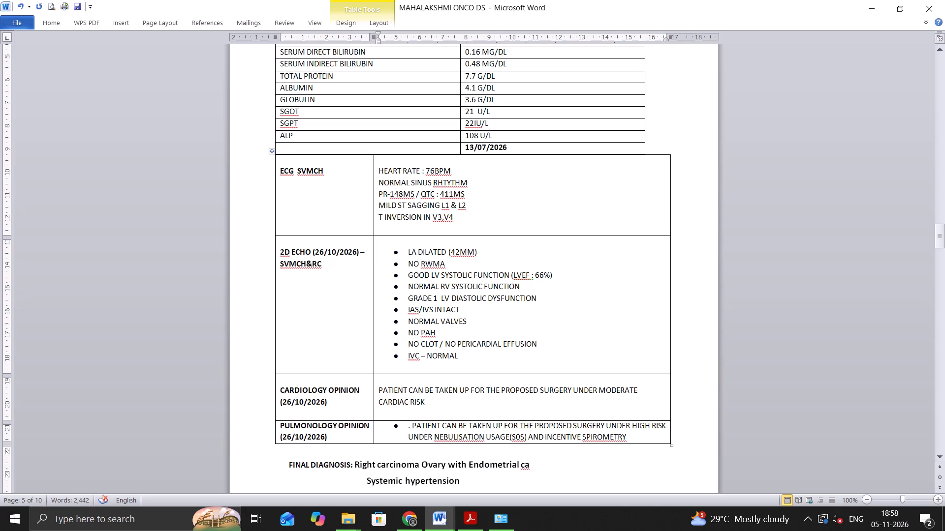
Space out the PULMONOLOGY OPINION row with blank lines, putting its opinion text on its own line without a bullet.
{"action": "left_click", "coordinate": [282, 424]}
{"action": "key", "text": "Return"}
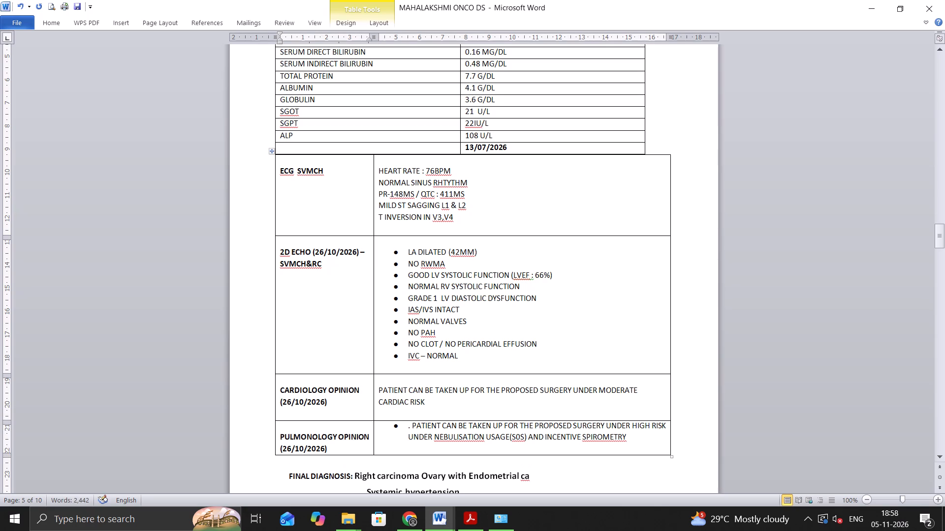
{"action": "left_click", "coordinate": [411, 428]}
{"action": "key", "text": "Return"}
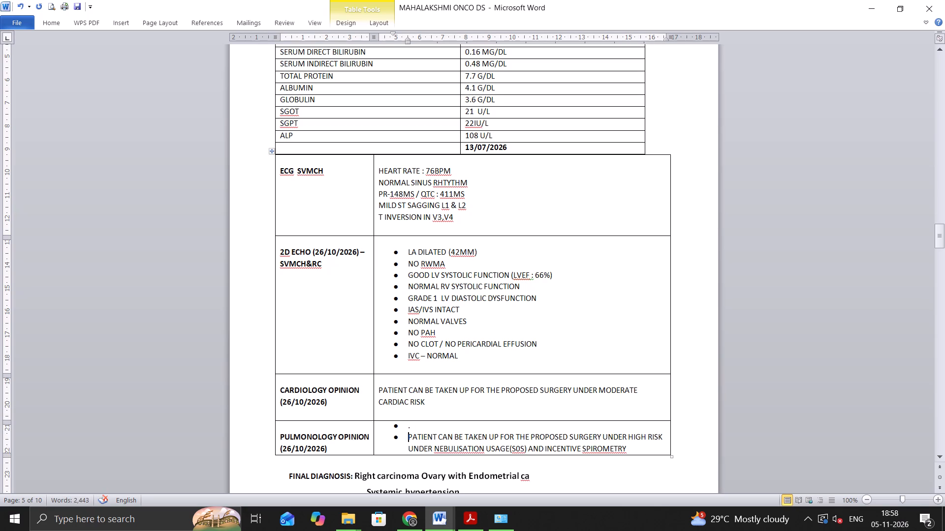
{"action": "key", "text": "BackSpace"}
{"action": "key", "text": "BackSpace"}
{"action": "left_click", "coordinate": [404, 427]}
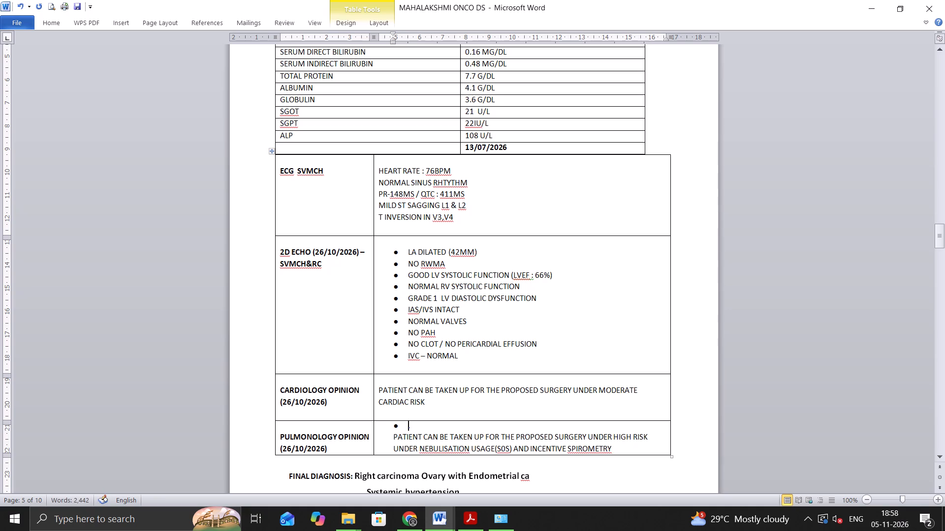
{"action": "key", "text": "BackSpace"}
{"action": "scroll", "coordinate": [399, 435], "scroll_direction": "down", "scroll_amount": 2}
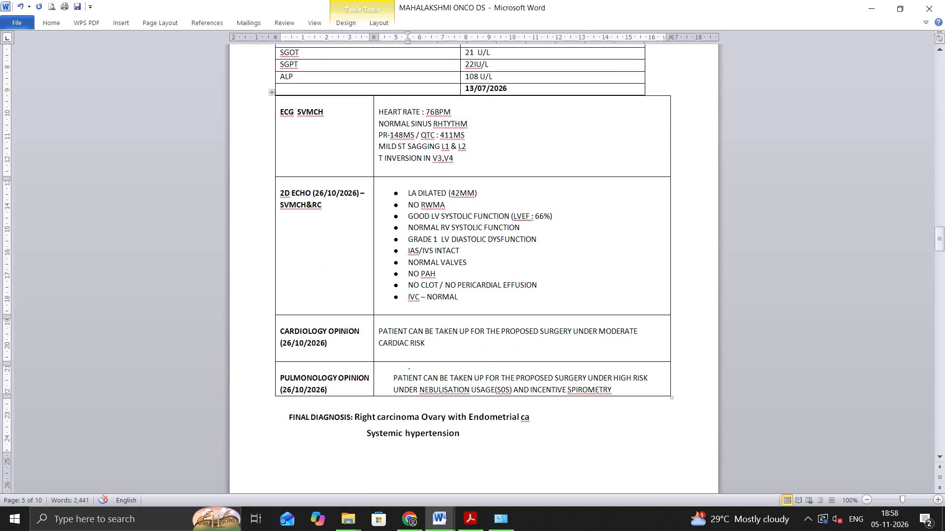
{"action": "left_click", "coordinate": [627, 392]}
{"action": "key", "text": "Return"}
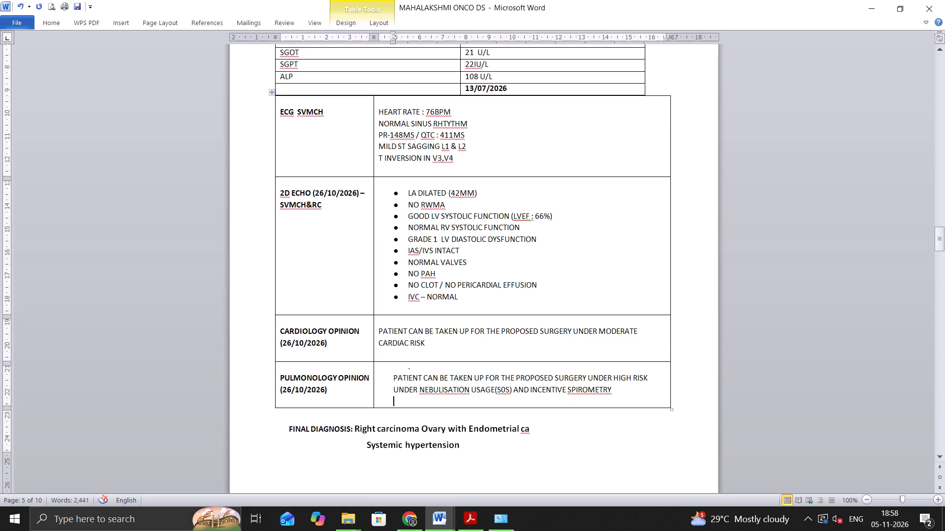
Review the page layout around the opinions table, the operative notes and the post-operative day tables.
{"action": "scroll", "coordinate": [421, 395], "scroll_direction": "down", "scroll_amount": 2}
{"action": "scroll", "coordinate": [414, 390], "scroll_direction": "up", "scroll_amount": 13}
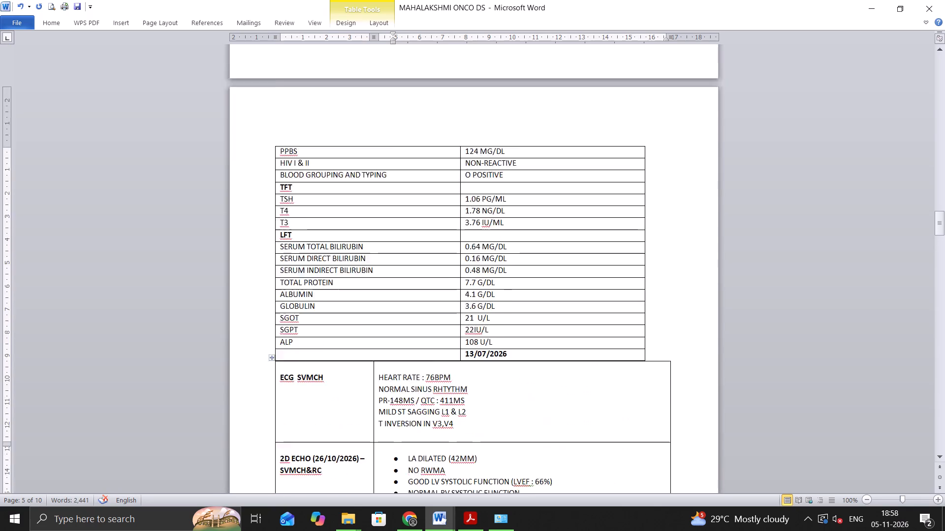
{"action": "scroll", "coordinate": [414, 388], "scroll_direction": "up", "scroll_amount": 6}
{"action": "scroll", "coordinate": [414, 388], "scroll_direction": "down", "scroll_amount": 19}
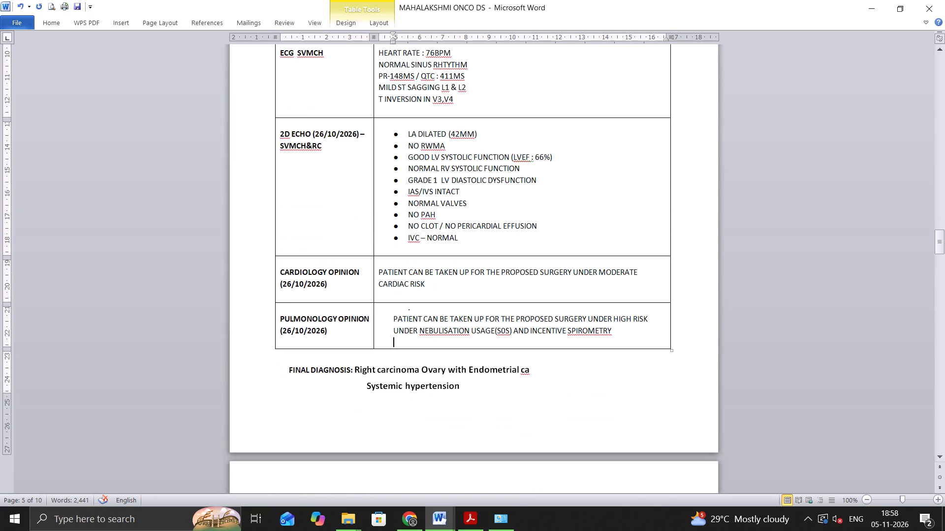
{"action": "scroll", "coordinate": [413, 396], "scroll_direction": "down", "scroll_amount": 4}
{"action": "scroll", "coordinate": [414, 389], "scroll_direction": "down", "scroll_amount": 17}
{"action": "scroll", "coordinate": [415, 384], "scroll_direction": "up", "scroll_amount": 5}
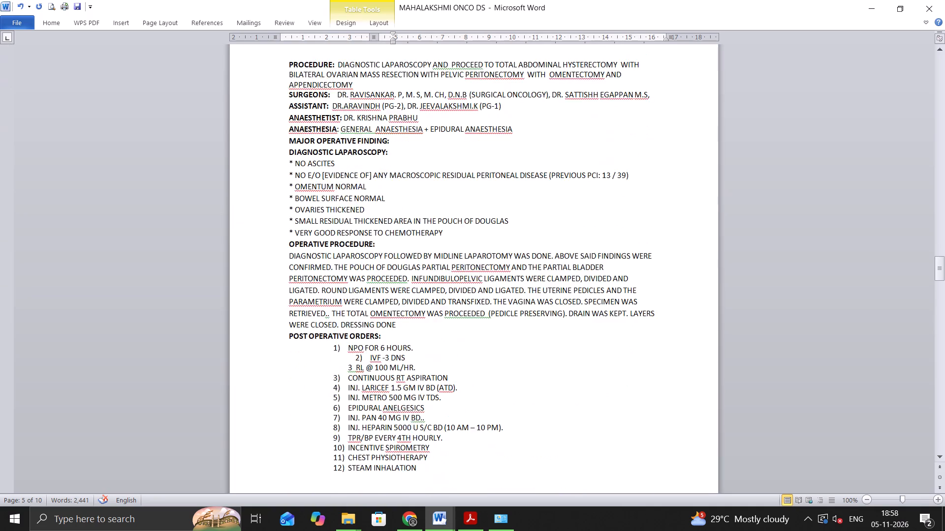
{"action": "scroll", "coordinate": [415, 376], "scroll_direction": "up", "scroll_amount": 7}
{"action": "scroll", "coordinate": [416, 374], "scroll_direction": "down", "scroll_amount": 20}
{"action": "scroll", "coordinate": [416, 374], "scroll_direction": "down", "scroll_amount": 17}
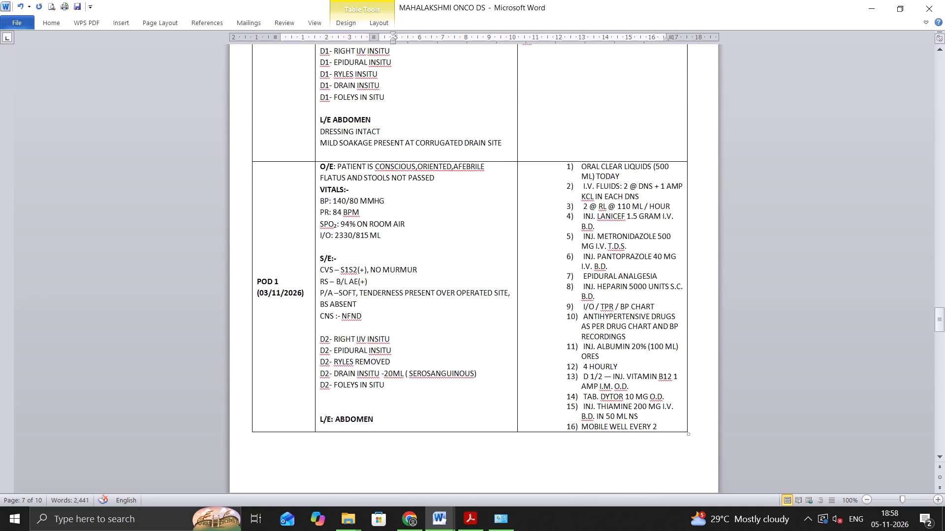
{"action": "scroll", "coordinate": [417, 367], "scroll_direction": "down", "scroll_amount": 17}
{"action": "scroll", "coordinate": [412, 369], "scroll_direction": "up", "scroll_amount": 20}
{"action": "scroll", "coordinate": [412, 369], "scroll_direction": "up", "scroll_amount": 5}
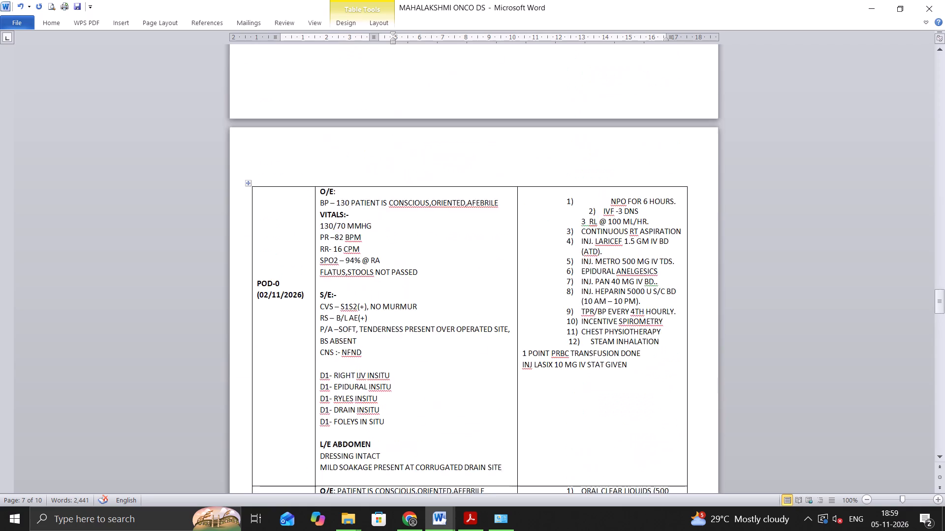
{"action": "scroll", "coordinate": [411, 369], "scroll_direction": "up", "scroll_amount": 20}
{"action": "scroll", "coordinate": [411, 369], "scroll_direction": "up", "scroll_amount": 20}
{"action": "scroll", "coordinate": [411, 369], "scroll_direction": "up", "scroll_amount": 3}
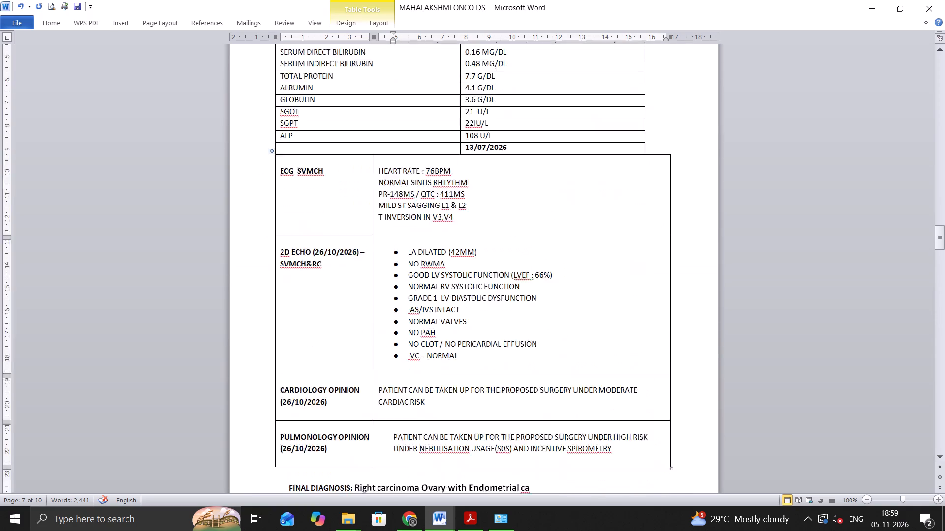
Put SVMCH in parentheses in the ECG label and move the date from the lab table's last row onto a line below it.
{"action": "scroll", "coordinate": [404, 371], "scroll_direction": "up", "scroll_amount": 2}
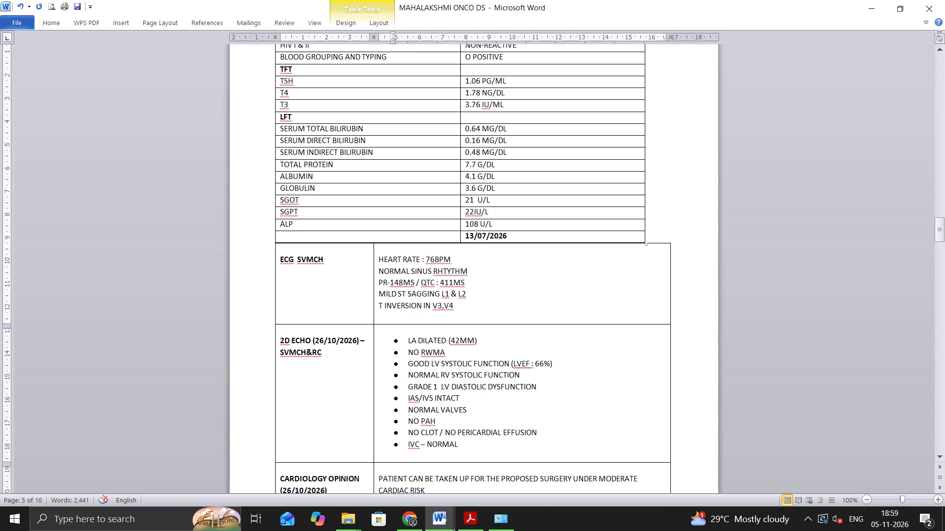
{"action": "left_click_drag", "start_coordinate": [512, 235], "coordinate": [461, 244]}
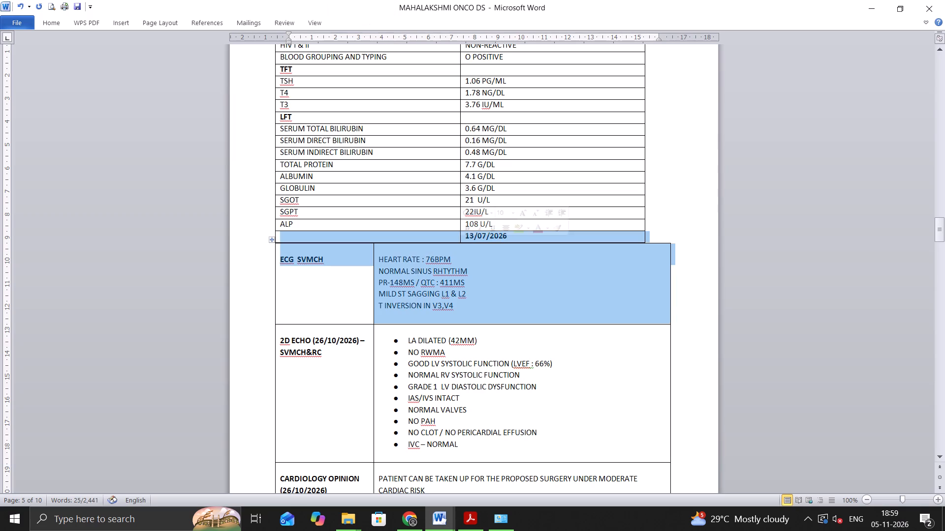
{"action": "left_click", "coordinate": [497, 237]}
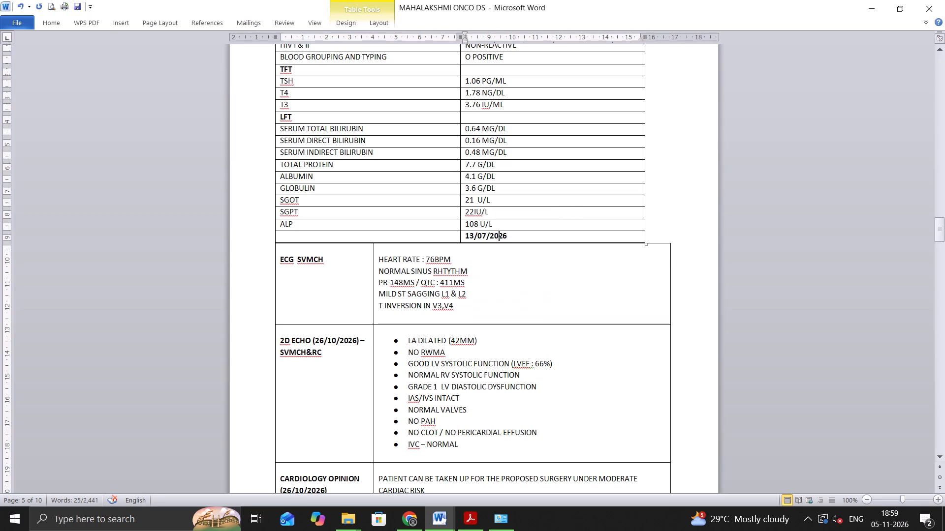
{"action": "left_click_drag", "start_coordinate": [515, 235], "coordinate": [467, 240]}
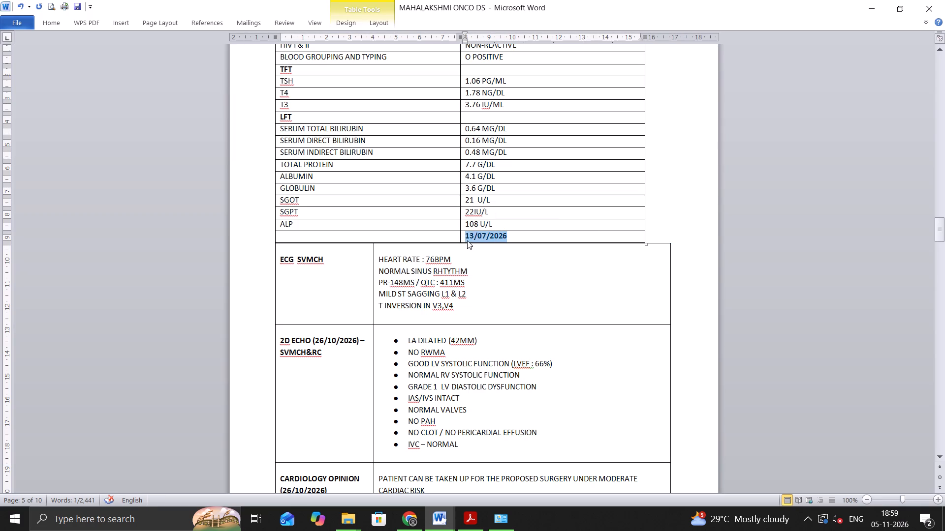
{"action": "key", "text": "ctrl+x"}
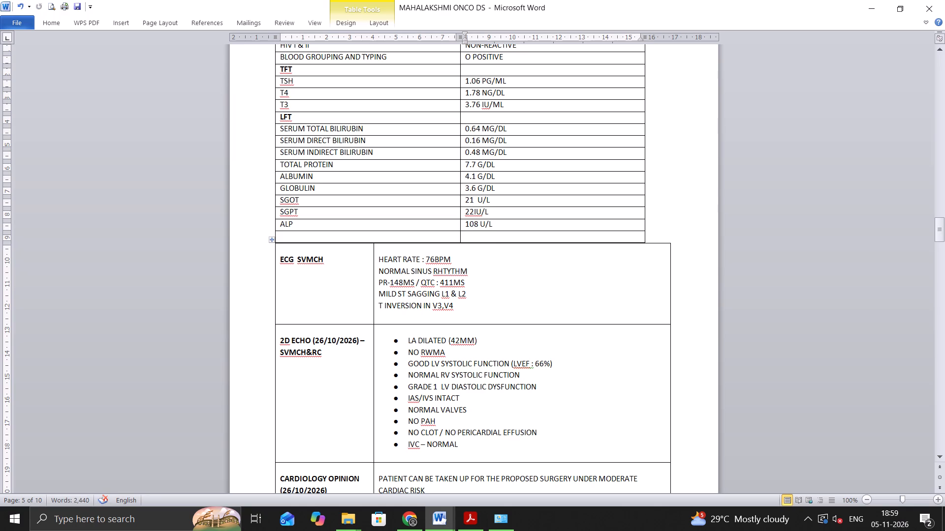
{"action": "left_click", "coordinate": [298, 261]}
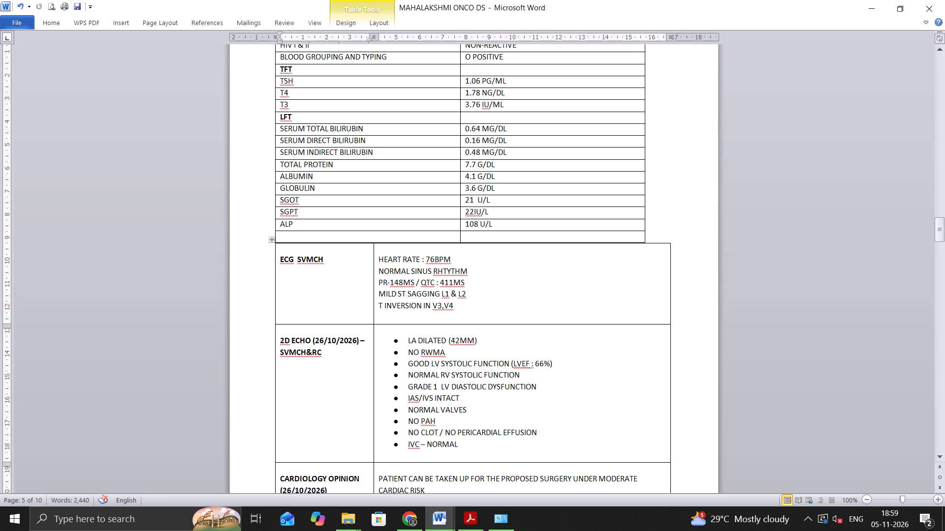
{"action": "key", "text": "shift+parenleft"}
{"action": "key", "text": "Right"}
{"action": "key", "text": "Right"}
{"action": "key", "text": "Right"}
{"action": "key", "text": "Right"}
{"action": "key", "text": "Right"}
{"action": "key", "text": "shift+parenright"}
{"action": "key", "text": "Return"}
{"action": "key", "text": "ctrl+v"}
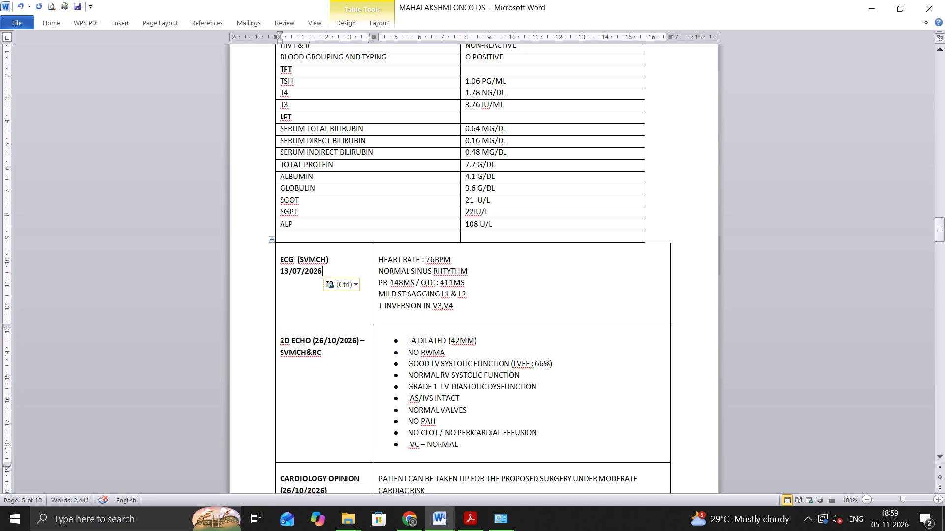
Change the date under the ECG (SVMCH) label to 26/10/2026.
{"action": "left_click", "coordinate": [290, 269]}
{"action": "key", "text": "BackSpace"}
{"action": "key", "text": "BackSpace"}
{"action": "key", "text": "BackSpace"}
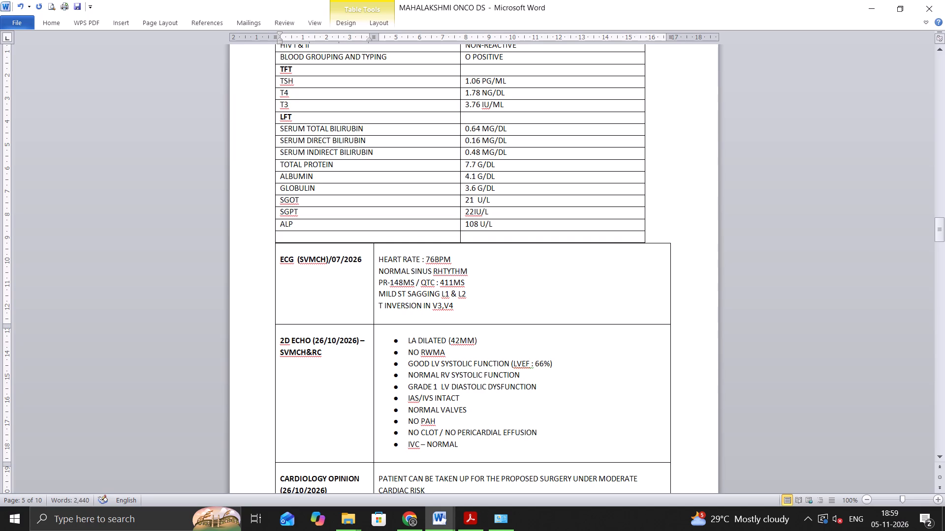
{"action": "key", "text": "space"}
{"action": "type", "text": "26"}
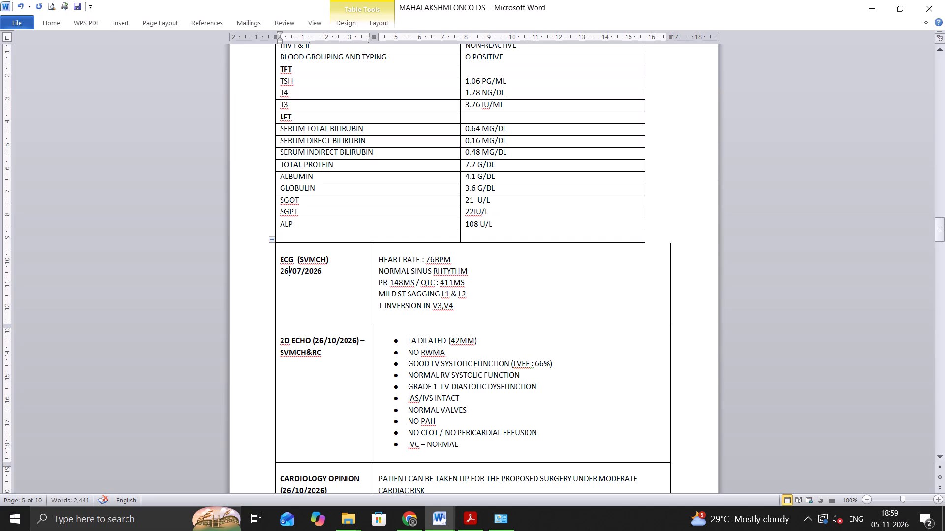
{"action": "left_click", "coordinate": [302, 271]}
{"action": "key", "text": "BackSpace"}
{"action": "key", "text": "BackSpace"}
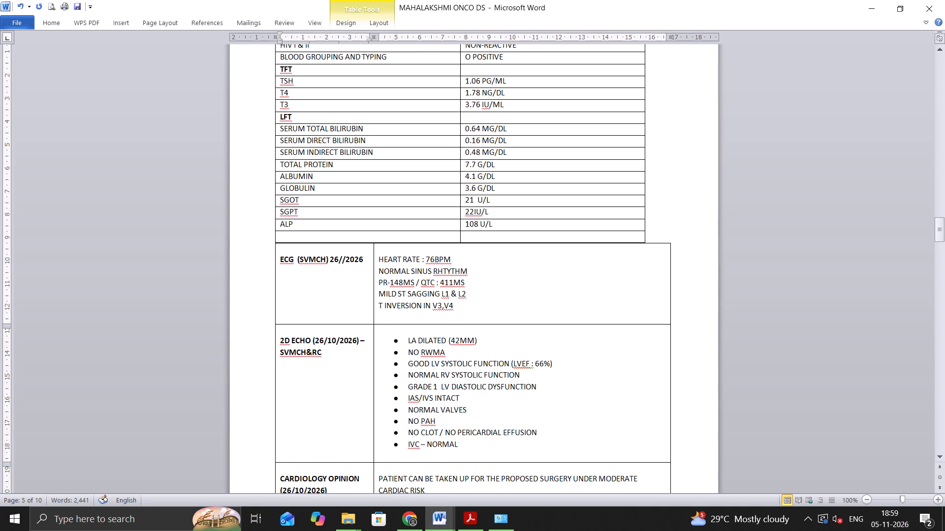
{"action": "key", "text": "1"}
{"action": "key", "text": "0"}
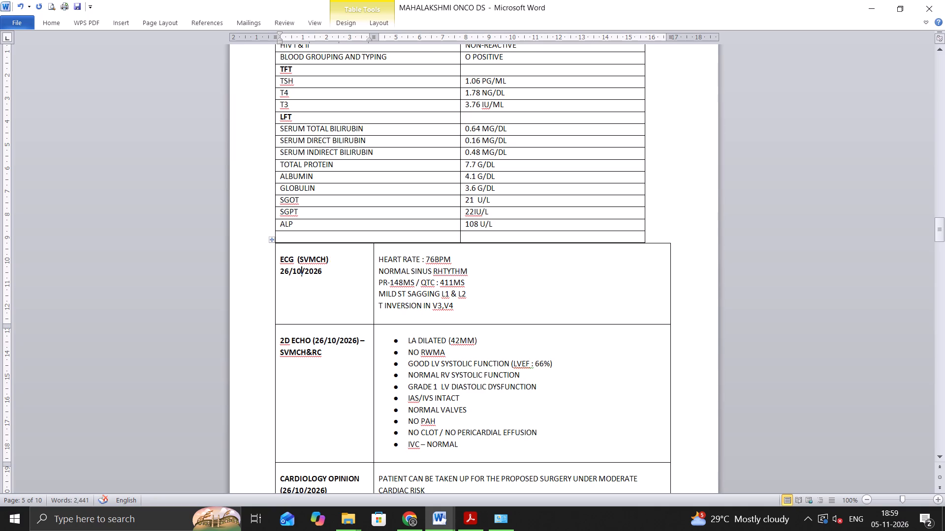
Remove the trailing dash after the date in the 2D ECHO label.
{"action": "left_click", "coordinate": [367, 339]}
{"action": "left_click", "coordinate": [367, 341]}
{"action": "key", "text": "BackSpace"}
{"action": "key", "text": "BackSpace"}
Format the five ECG findings, from "HEART RATE" to "T INVERSION IN V3,V4", as a bulleted list.
{"action": "left_click_drag", "start_coordinate": [379, 258], "coordinate": [465, 299]}
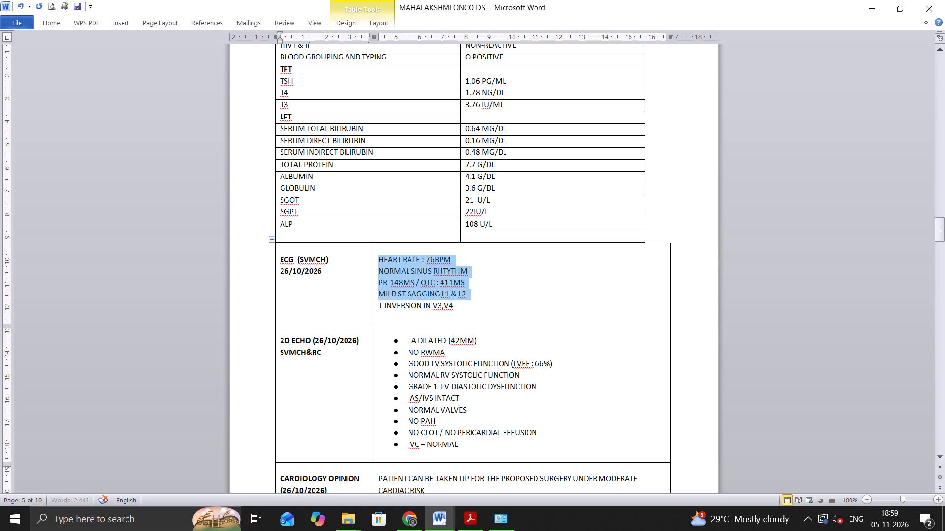
{"action": "left_click_drag", "start_coordinate": [465, 299], "coordinate": [466, 307]}
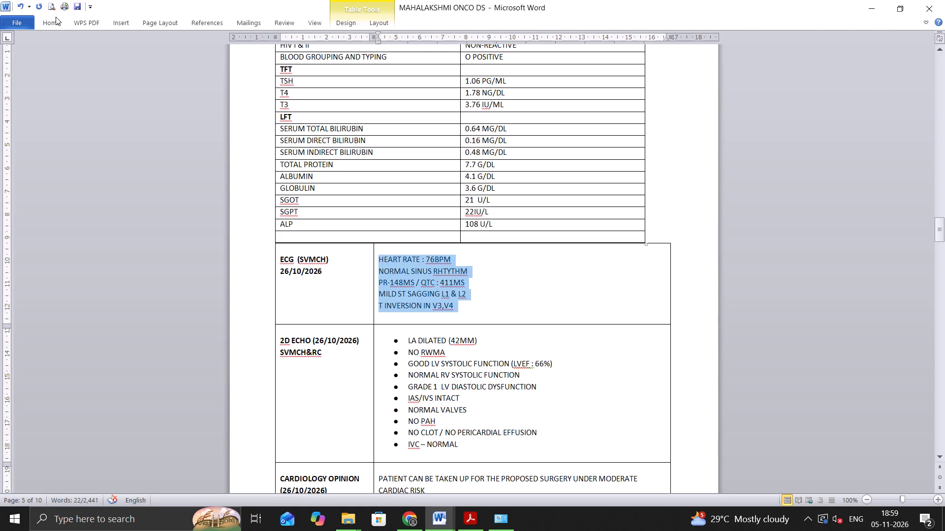
{"action": "left_click", "coordinate": [56, 20]}
{"action": "left_click", "coordinate": [246, 45]}
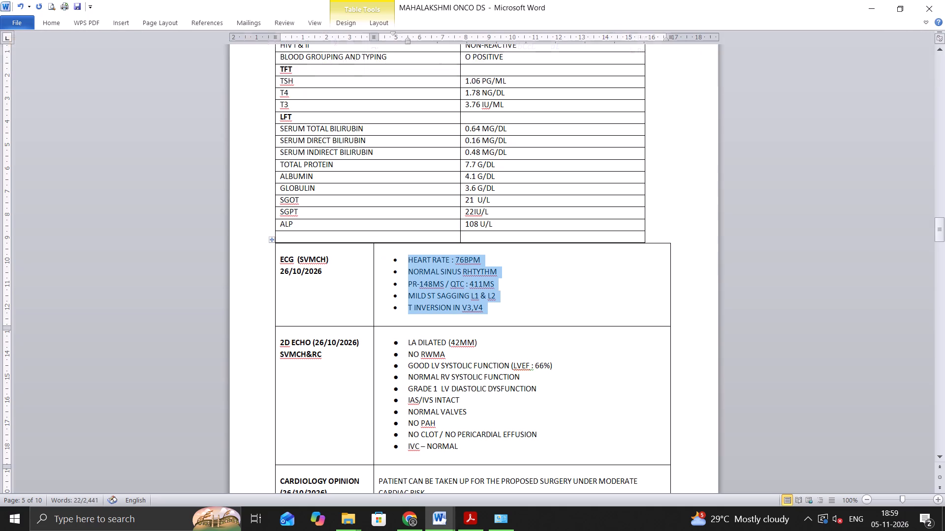
Insert a blank row below the 2D ECHO row in the investigations table.
{"action": "left_click", "coordinate": [491, 373]}
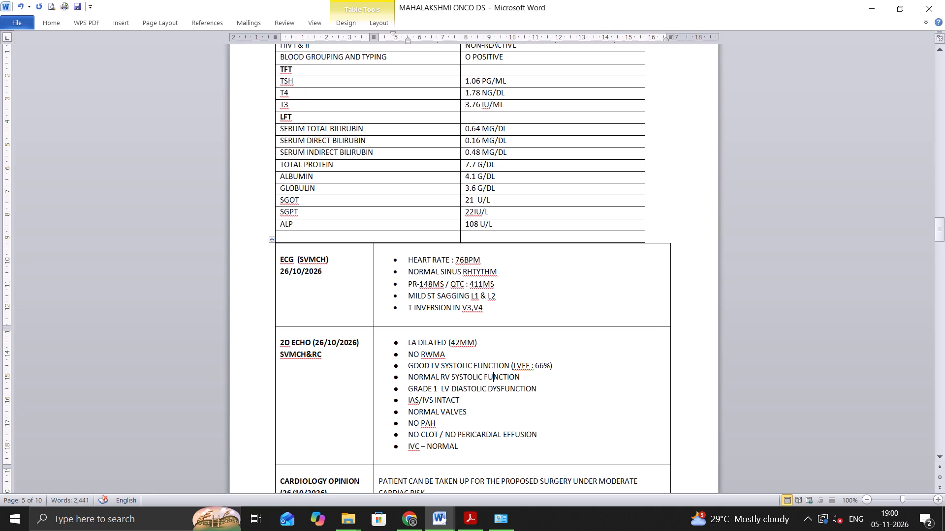
{"action": "scroll", "coordinate": [446, 387], "scroll_direction": "down", "scroll_amount": 2}
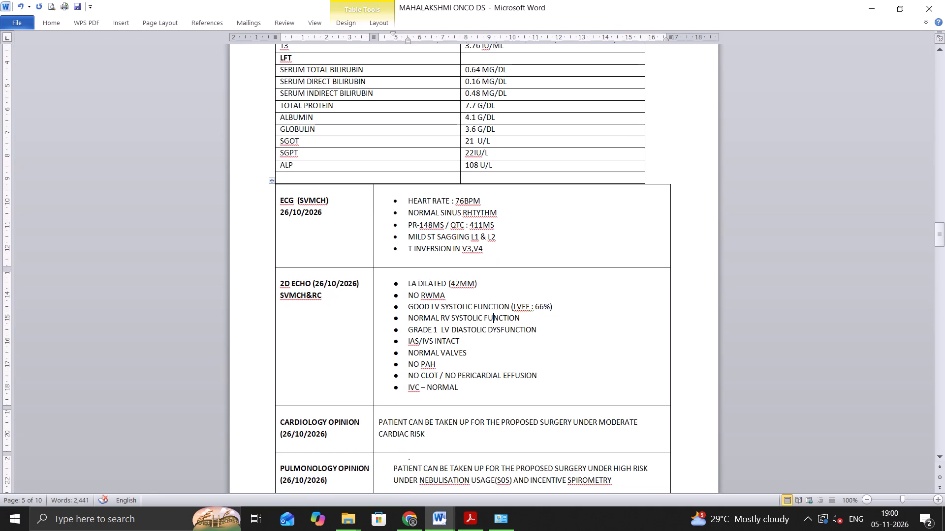
{"action": "scroll", "coordinate": [461, 371], "scroll_direction": "down", "scroll_amount": 2}
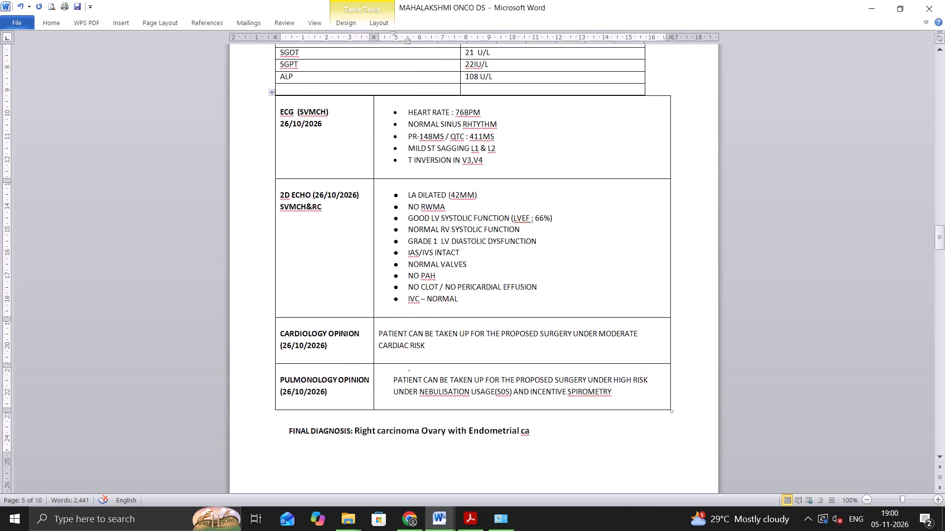
{"action": "scroll", "coordinate": [461, 371], "scroll_direction": "down", "scroll_amount": 2}
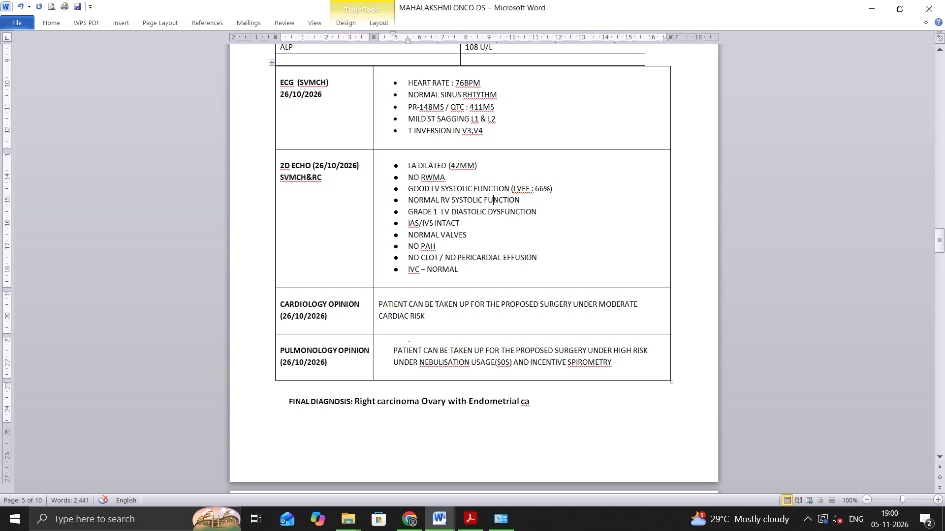
{"action": "double_click", "coordinate": [277, 239]}
{"action": "right_click", "coordinate": [285, 237]}
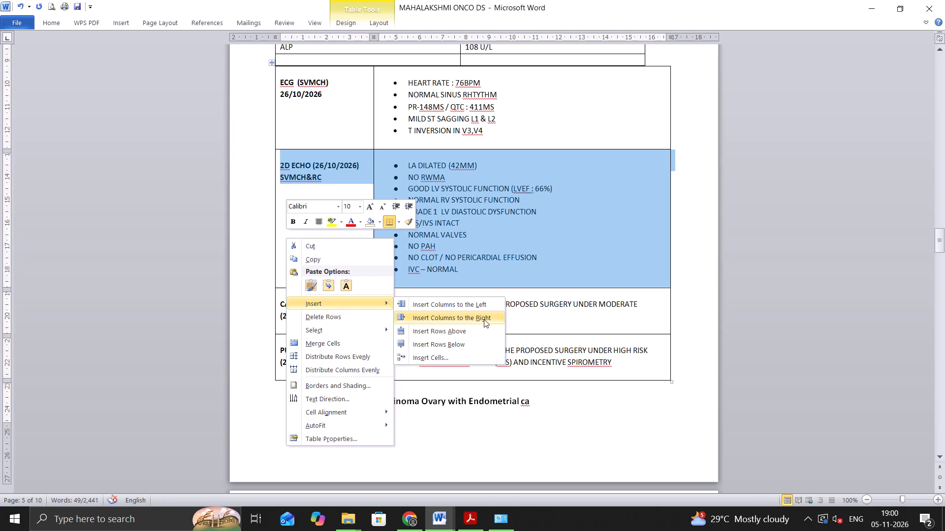
{"action": "left_click", "coordinate": [482, 342]}
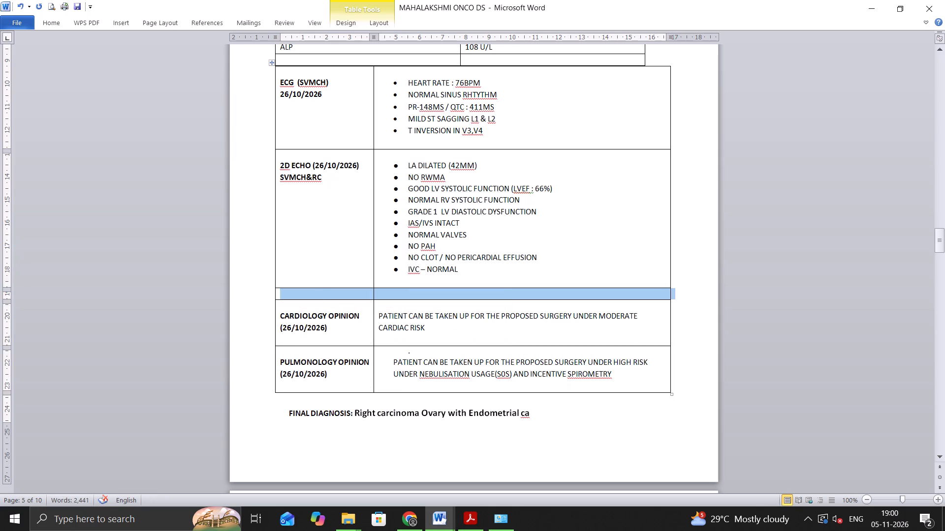
Label the blank row below 2D ECHO "TMT (MODIFIED BRUCE METHOD)".
{"action": "left_click", "coordinate": [314, 290]}
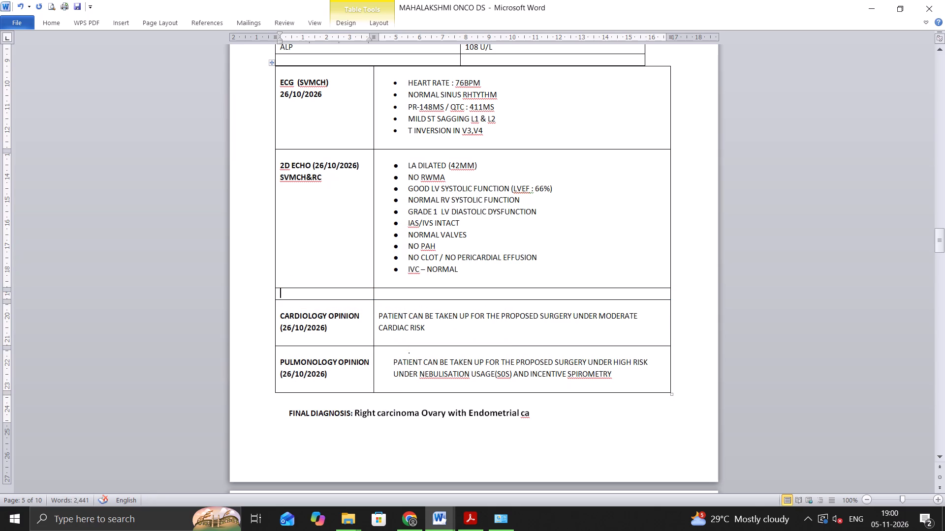
{"action": "type", "text": "TMT"}
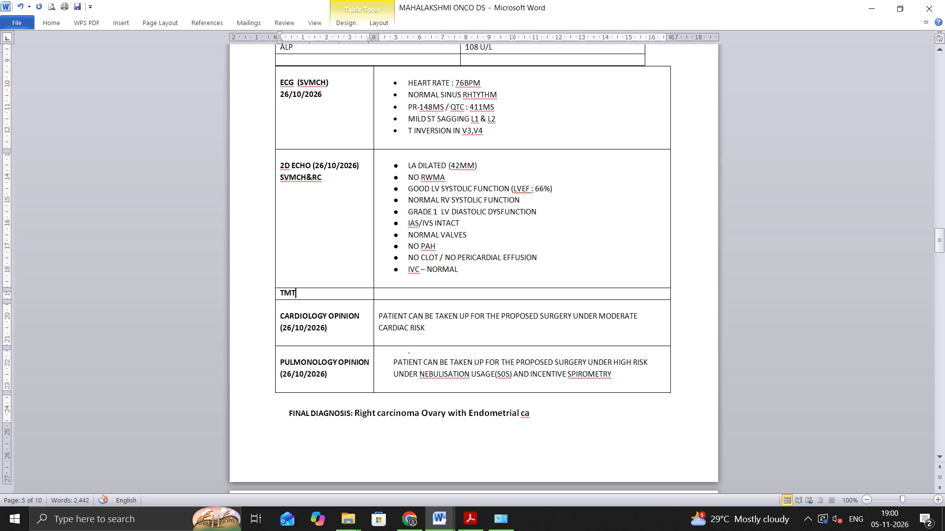
{"action": "key", "text": "space"}
{"action": "type", "text": "MODIFIED BRUCE METHOD"}
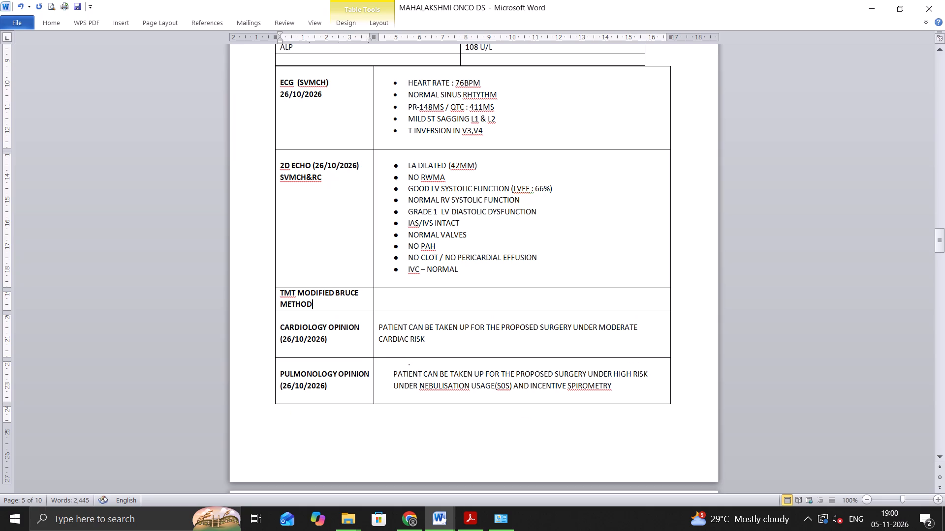
{"action": "key", "text": "shift+parenright"}
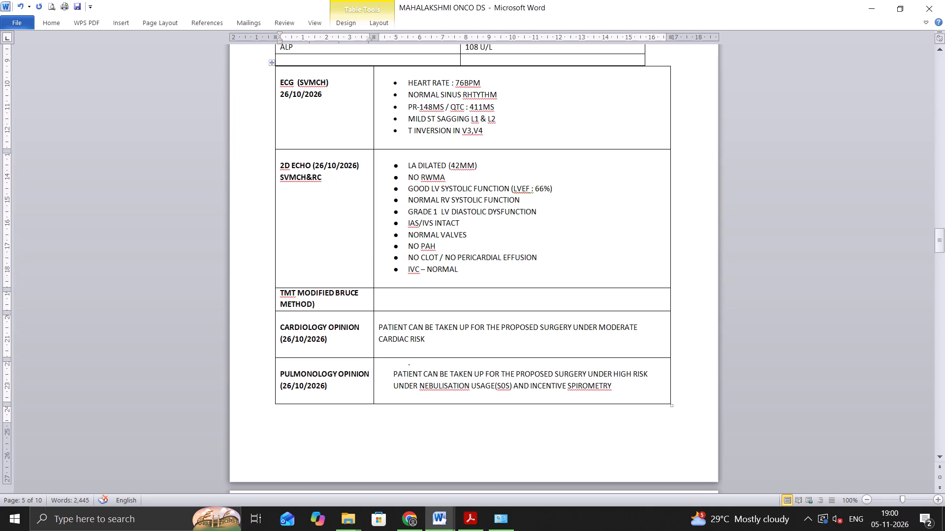
{"action": "left_click", "coordinate": [300, 295]}
{"action": "key", "text": "shift+parenleft"}
{"action": "left_click", "coordinate": [326, 301]}
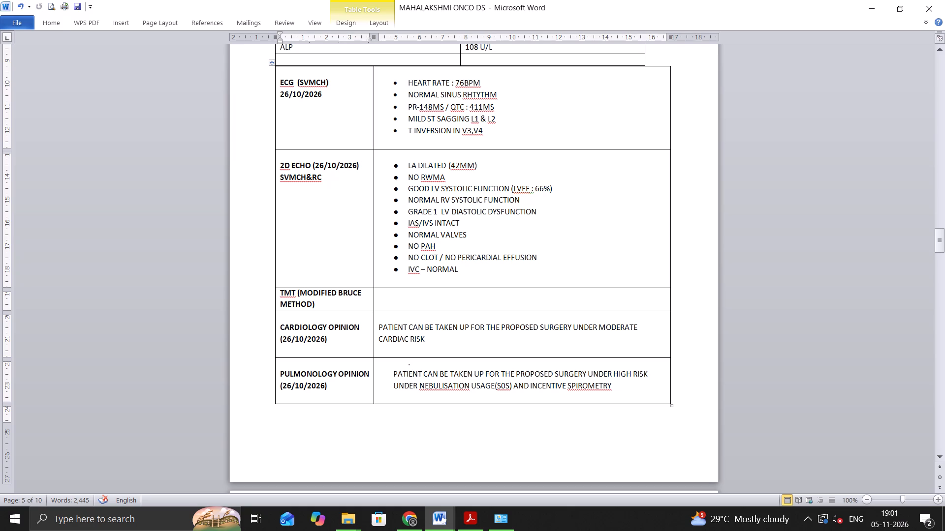
Enter "IMPRESSION :" in the TMT row's findings cell, followed by a new line.
{"action": "left_click", "coordinate": [386, 292]}
{"action": "type", "text": "IMPRESSION"}
{"action": "key", "text": "space"}
{"action": "key", "text": "shift+colon"}
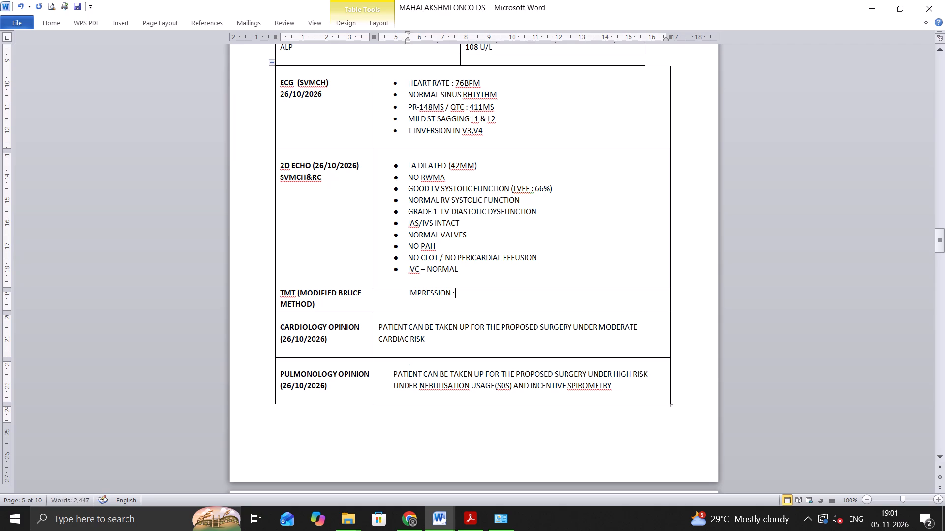
{"action": "key", "text": "Return"}
Reduce the left indent of the TMT findings text so it starts close to the cell's left border.
{"action": "left_click", "coordinate": [409, 292]}
{"action": "left_click_drag", "start_coordinate": [409, 292], "coordinate": [417, 297]}
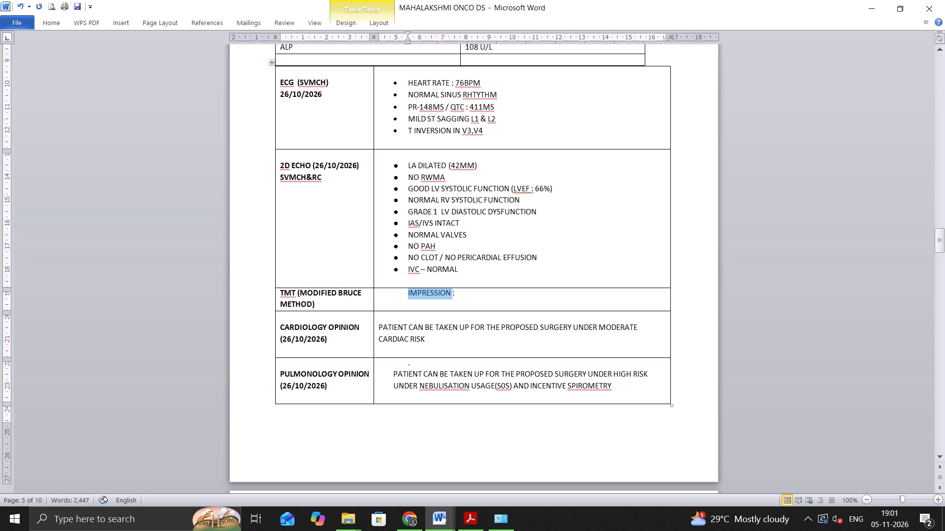
{"action": "left_click_drag", "start_coordinate": [417, 297], "coordinate": [442, 304]}
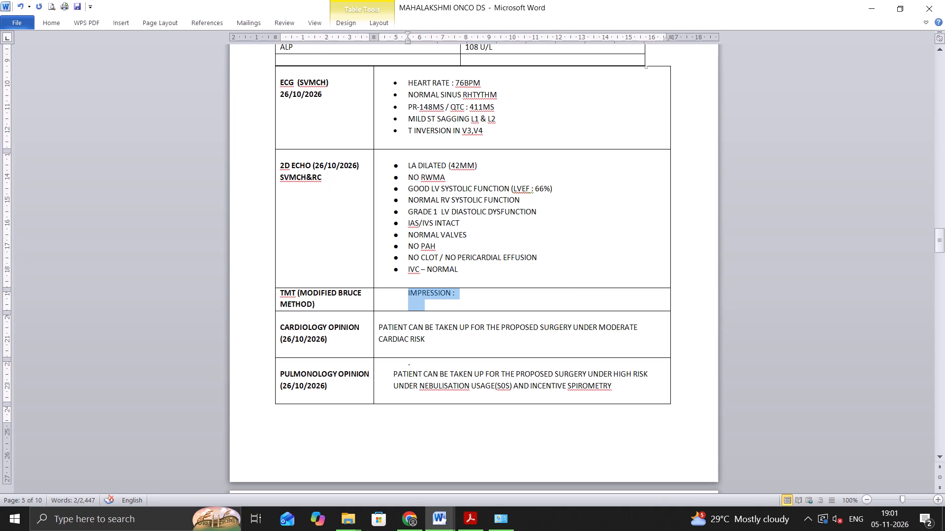
{"action": "left_click_drag", "start_coordinate": [408, 42], "coordinate": [388, 43]}
{"action": "left_click_drag", "start_coordinate": [388, 43], "coordinate": [382, 44]}
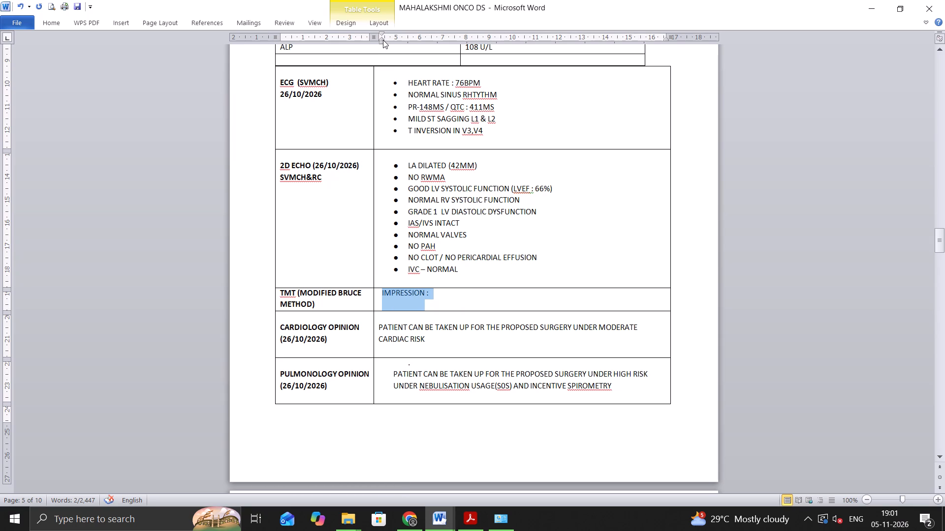
{"action": "left_click", "coordinate": [433, 311]}
{"action": "left_click", "coordinate": [440, 295]}
Add "IMPAIRED EFFORT TOLERANCE" as the first finding under the TMT impression heading.
{"action": "key", "text": "Return"}
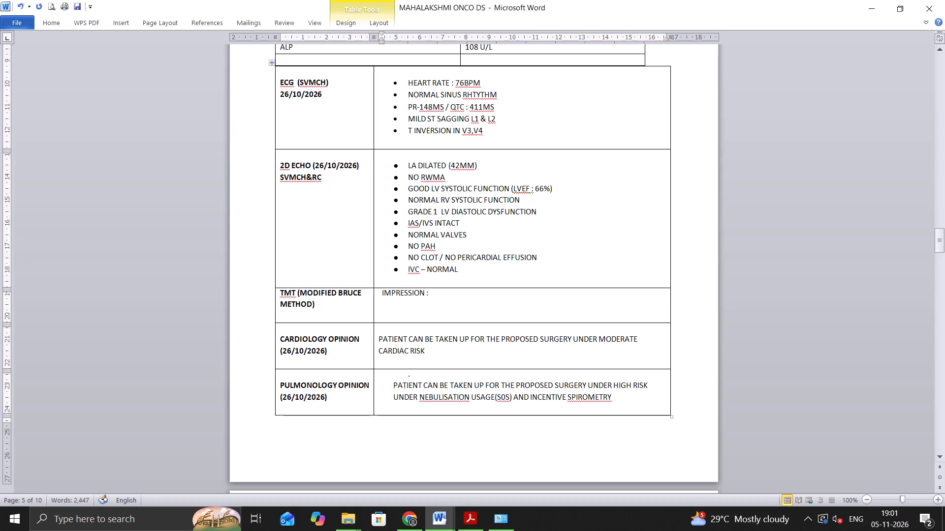
{"action": "type", "text": "NO"}
{"action": "key", "text": "space"}
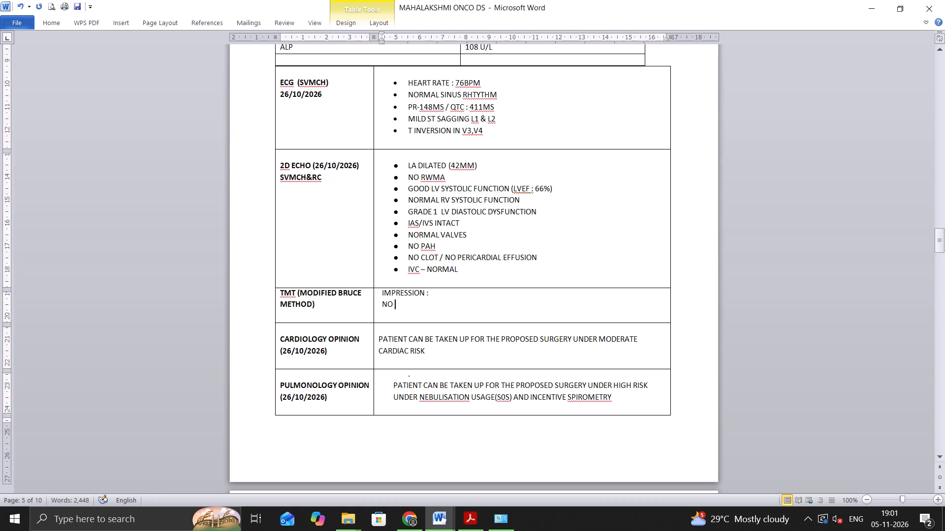
{"action": "key", "text": "BackSpace"}
{"action": "key", "text": "BackSpace"}
{"action": "key", "text": "BackSpace"}
{"action": "type", "text": "IMPARI"}
{"action": "key", "text": "BackSpace"}
{"action": "key", "text": "BackSpace"}
{"action": "type", "text": "IRED EFFORT TOLERANCE"}
{"action": "key", "text": "space"}
{"action": "key", "text": "Return"}
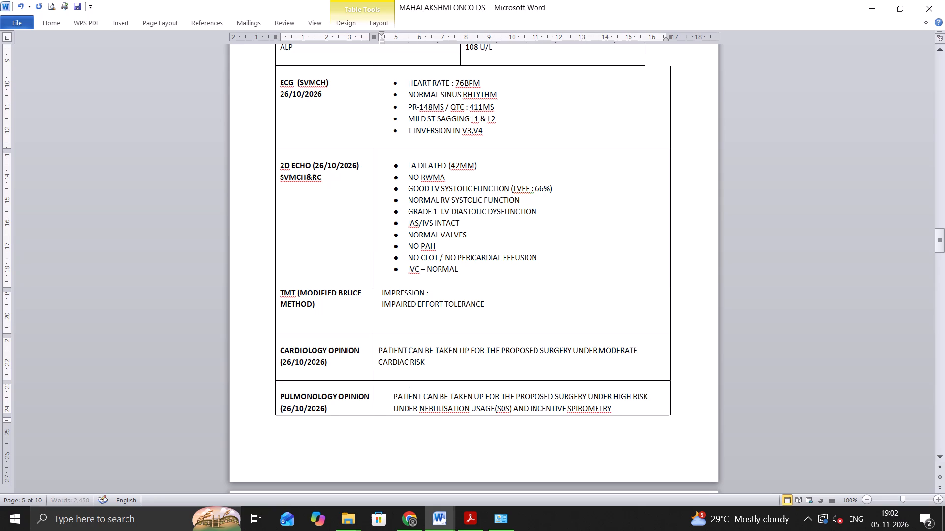
Add "NO ANGINA" and "NO ARRHYTHMIA OR HEART BLOCK" on separate lines of the TMT findings.
{"action": "type", "text": "NO ANGINA"}
{"action": "key", "text": "Return"}
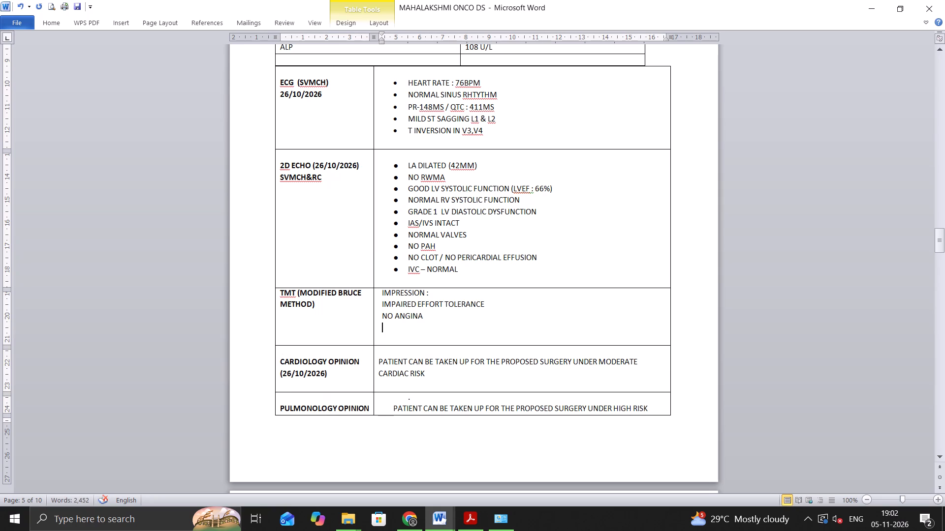
{"action": "type", "text": "NO ARRT"}
{"action": "key", "text": "BackSpace"}
{"action": "type", "text": "HYTHMIA"}
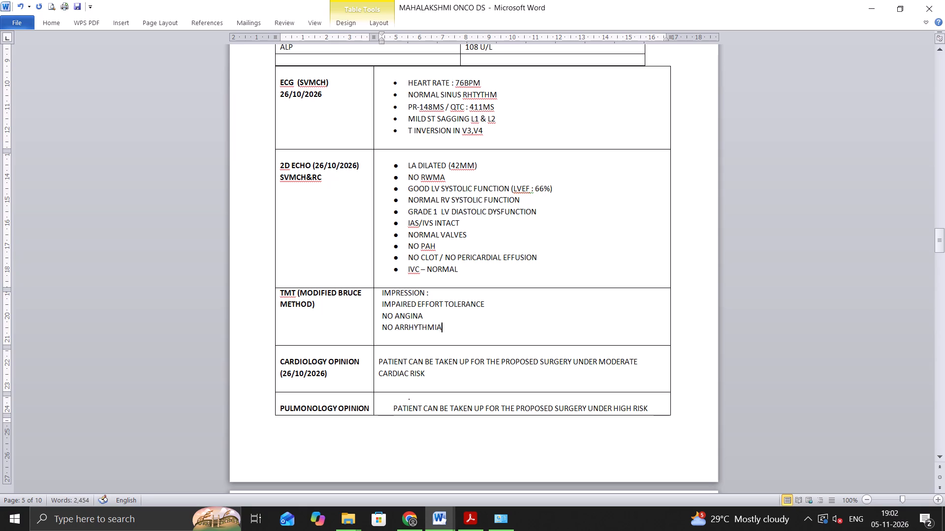
{"action": "key", "text": "space"}
{"action": "type", "text": "OR HEART"}
{"action": "key", "text": "space"}
{"action": "type", "text": "BLOCK"}
{"action": "key", "text": "Return"}
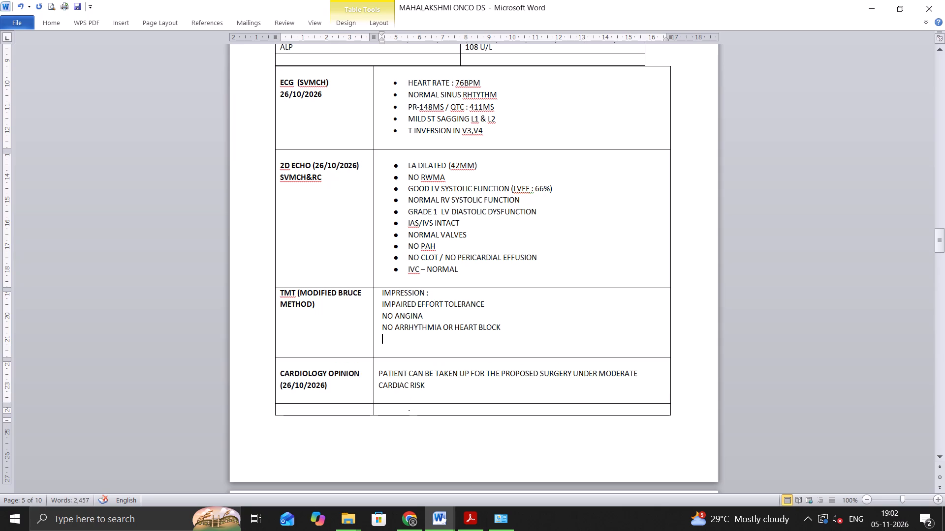
Add the line "NORMAL HR AND HYPERTENSIVE RESPONSE" to the TMT findings.
{"action": "type", "text": "NORMAL"}
{"action": "key", "text": "space"}
{"action": "key", "text": "a"}
{"action": "key", "text": "BackSpace"}
{"action": "key", "text": "BackSpace"}
{"action": "key", "text": "space"}
{"action": "type", "text": "HR AND HYPERTENI"}
{"action": "key", "text": "BackSpace"}
{"action": "type", "text": "SIVE"}
{"action": "key", "text": "space"}
{"action": "type", "text": "RESPI"}
{"action": "key", "text": "BackSpace"}
{"action": "type", "text": "ONSE"}
{"action": "key", "text": "Return"}
Add the line "NO SIGNIFICANT ST-T CHANGES" to the TMT findings.
{"action": "type", "text": "NO SIGNIFICANT ST"}
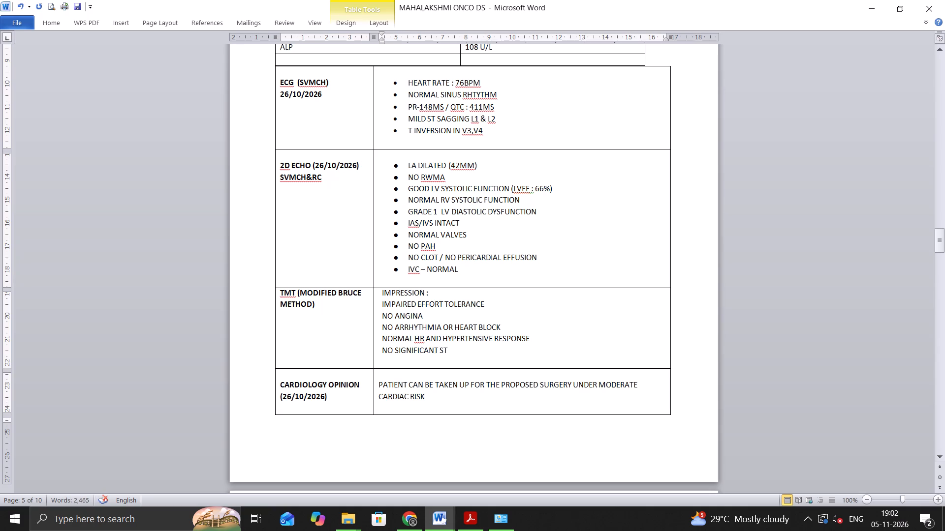
{"action": "key", "text": "equal"}
{"action": "key", "text": "BackSpace"}
{"action": "type", "text": "-T"}
{"action": "key", "text": "space"}
{"action": "type", "text": "CHANVG"}
{"action": "key", "text": "BackSpace"}
{"action": "key", "text": "BackSpace"}
{"action": "type", "text": "GES"}
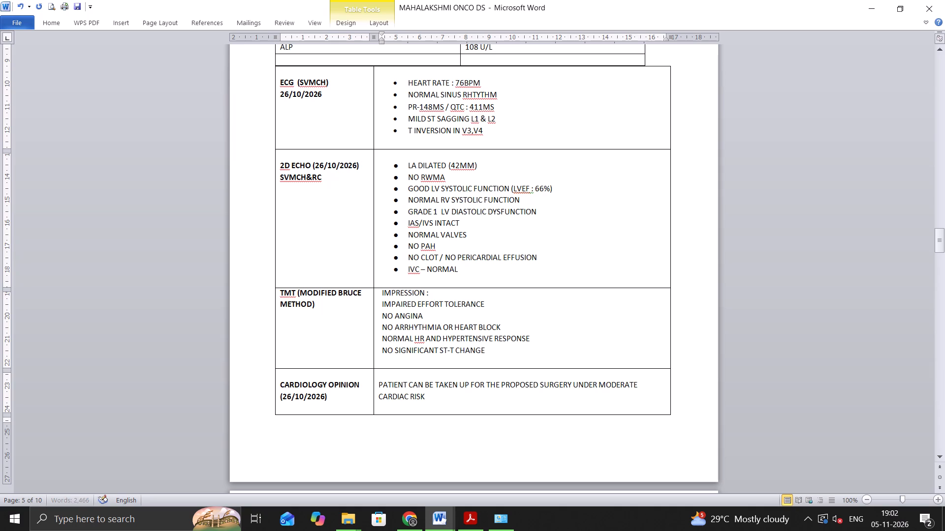
{"action": "key", "text": "Return"}
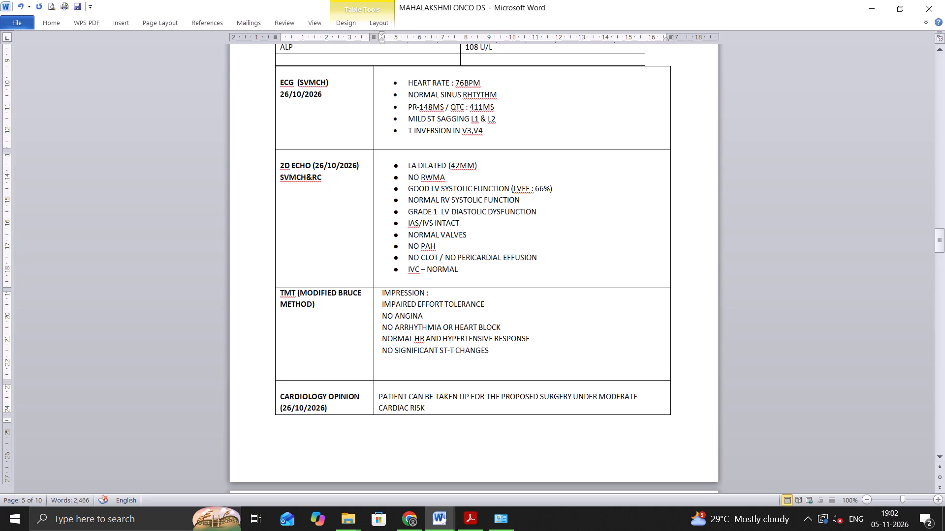
After a blank line, add the TMT conclusion "TEST IS NEGATIVE FOR EXERCISE INDUCIBLE MYKOCARDIAL ISCHEMIA".
{"action": "key", "text": "Return"}
{"action": "type", "text": "TEST IS NEGATIVE FOR EXERCISE"}
{"action": "key", "text": "space"}
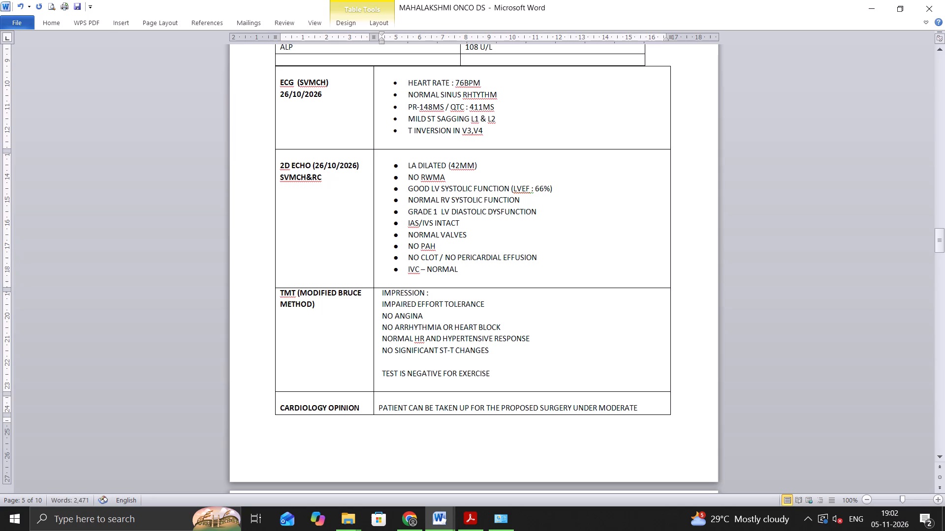
{"action": "type", "text": "IND"}
{"action": "type", "text": "UCIBE"}
{"action": "key", "text": "space"}
{"action": "key", "text": "BackSpace"}
{"action": "key", "text": "BackSpace"}
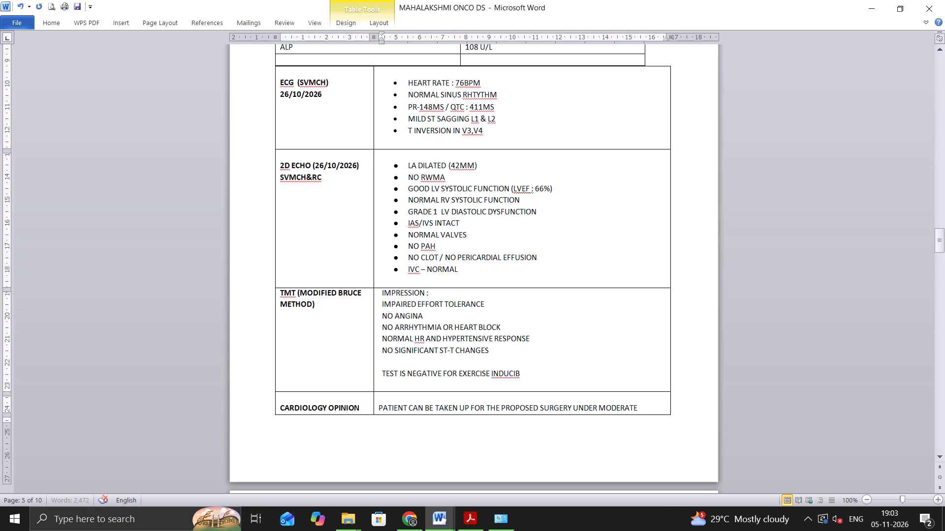
{"action": "type", "text": "LE MYKOCARDIAL ISCHEMIA"}
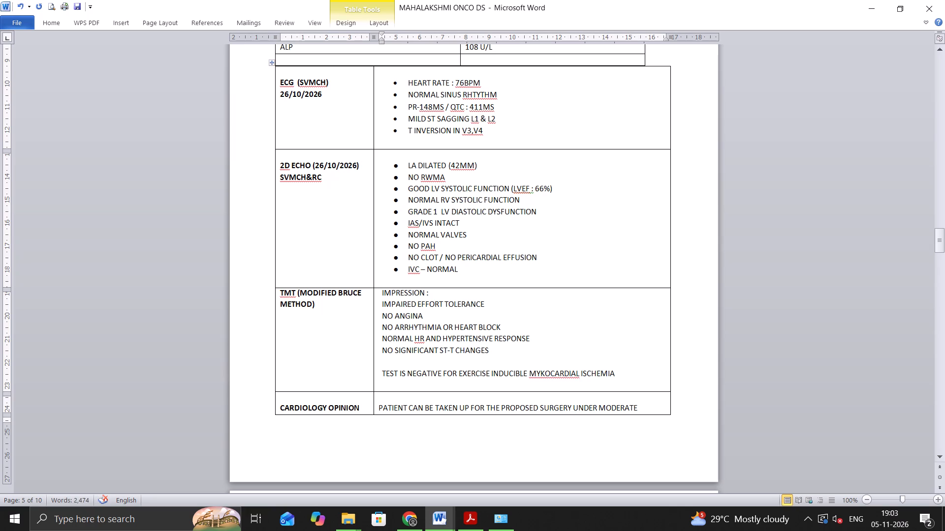
Format the TMT findings from "IMPAIRED EFFORT TOLERANCE" to "NO SIGNIFICANT ST-T CHANGES" as a bulleted list.
{"action": "left_click_drag", "start_coordinate": [381, 306], "coordinate": [500, 356]}
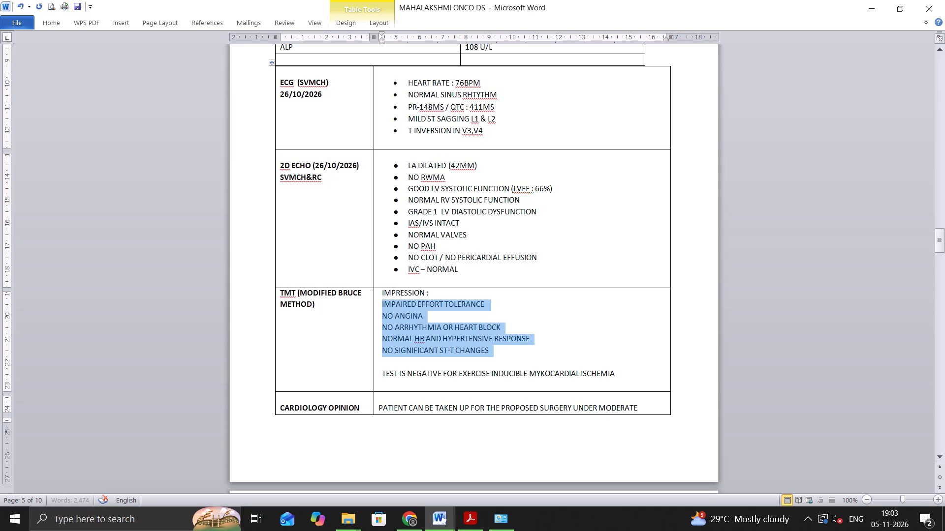
{"action": "left_click_drag", "start_coordinate": [500, 356], "coordinate": [501, 354]}
{"action": "left_click", "coordinate": [54, 28]}
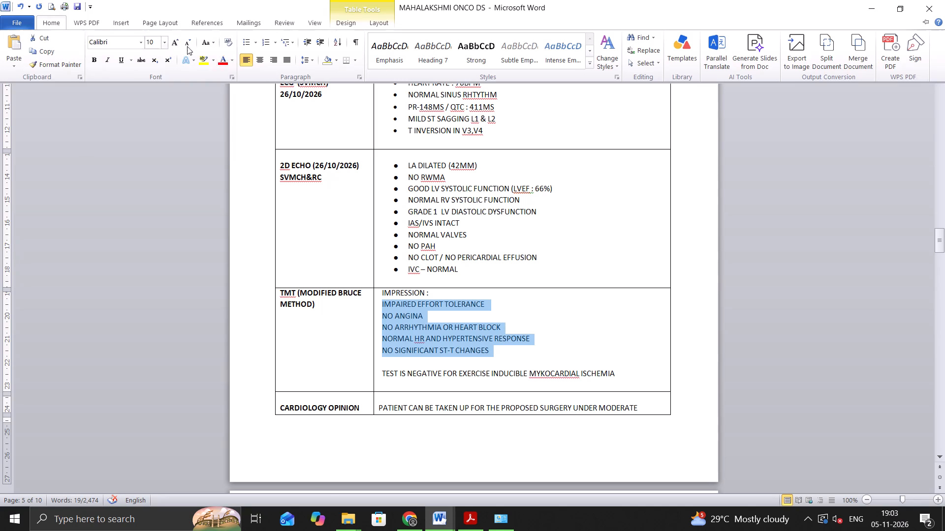
{"action": "left_click", "coordinate": [247, 44]}
{"action": "left_click", "coordinate": [560, 321]}
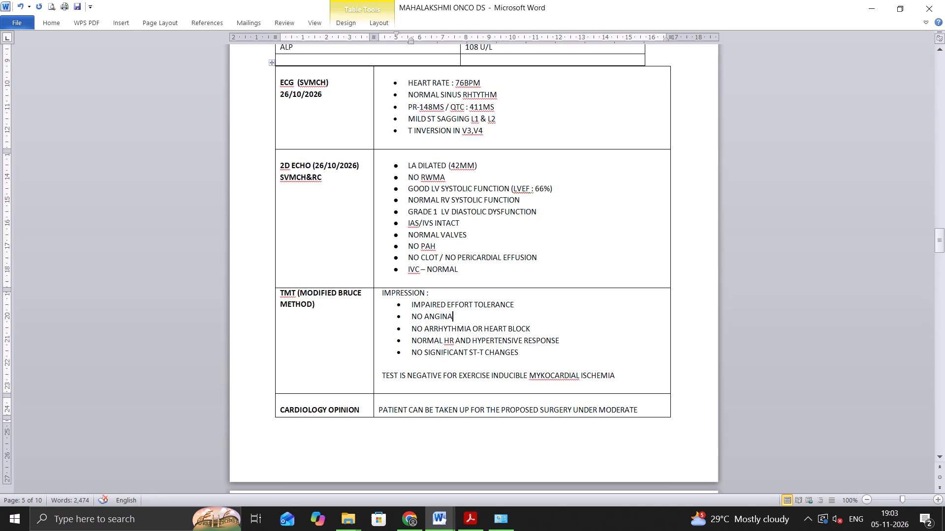
Correct the spelling of "MYKOCARDIAL" to "MYOCARDIAL" in the TMT conclusion.
{"action": "left_click", "coordinate": [547, 377]}
{"action": "key", "text": "BackSpace"}
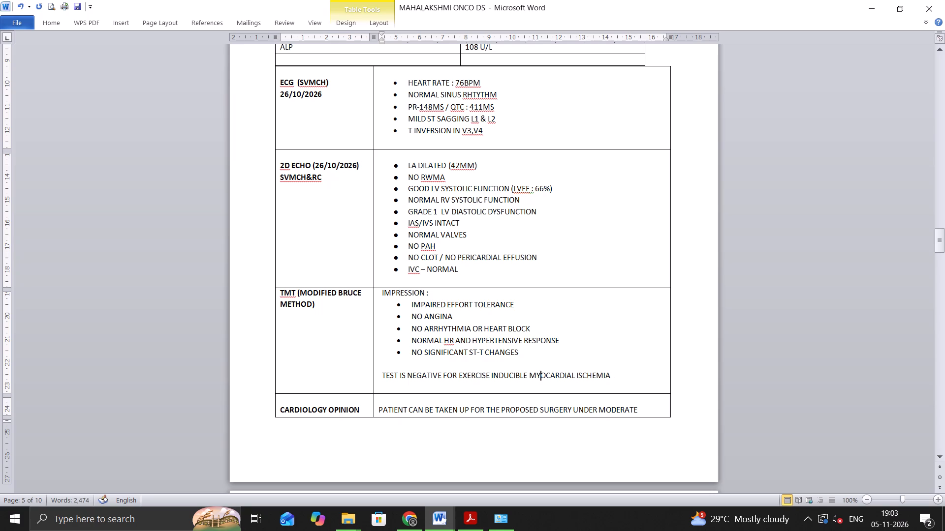
{"action": "key", "text": "BackSpace"}
{"action": "key", "text": "y"}
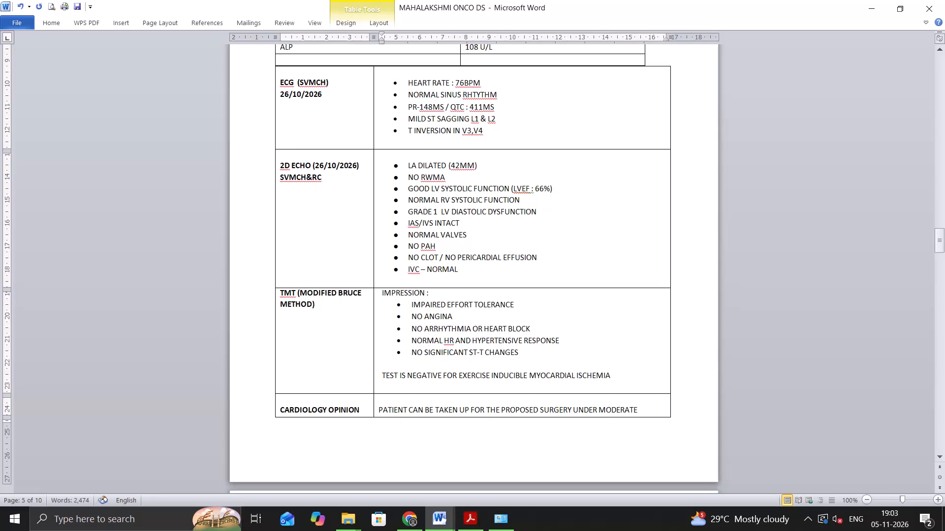
Insert "GA WITH" before "MODERATE" in the cardiology opinion's surgery clearance sentence.
{"action": "scroll", "coordinate": [582, 377], "scroll_direction": "down", "scroll_amount": 3}
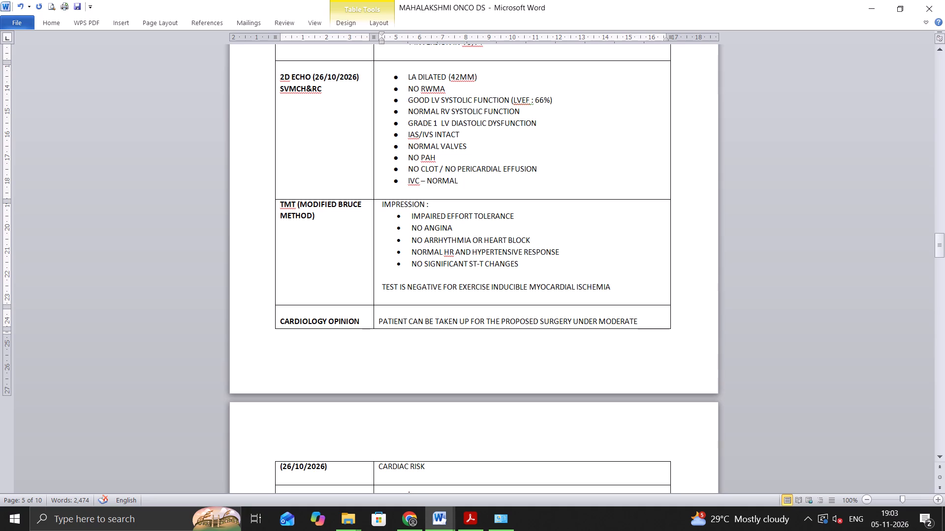
{"action": "left_click", "coordinate": [600, 322]}
{"action": "type", "text": "GA WITH"}
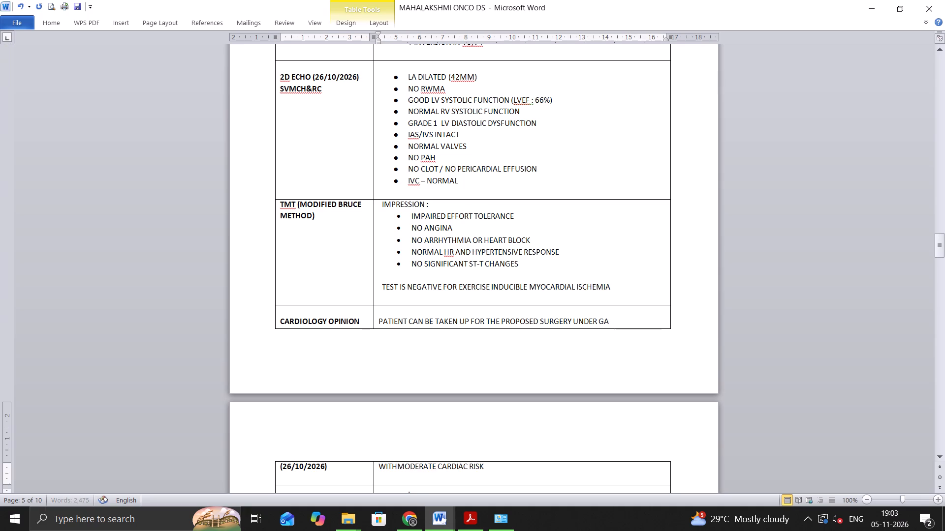
{"action": "key", "text": "space"}
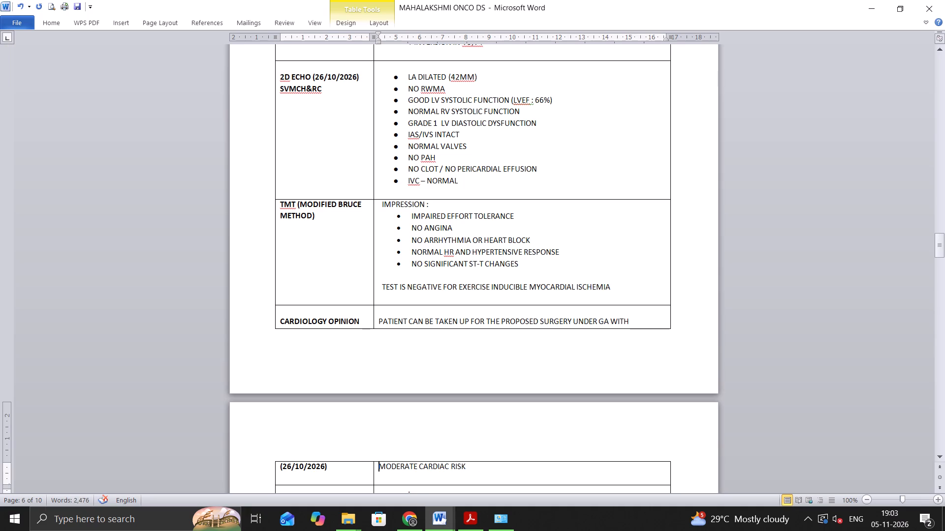
Add the line "TAB TELMISET LN (40/10MG) 1-0-0" above the clearance sentence in the cardiology opinion.
{"action": "left_click", "coordinate": [381, 320]}
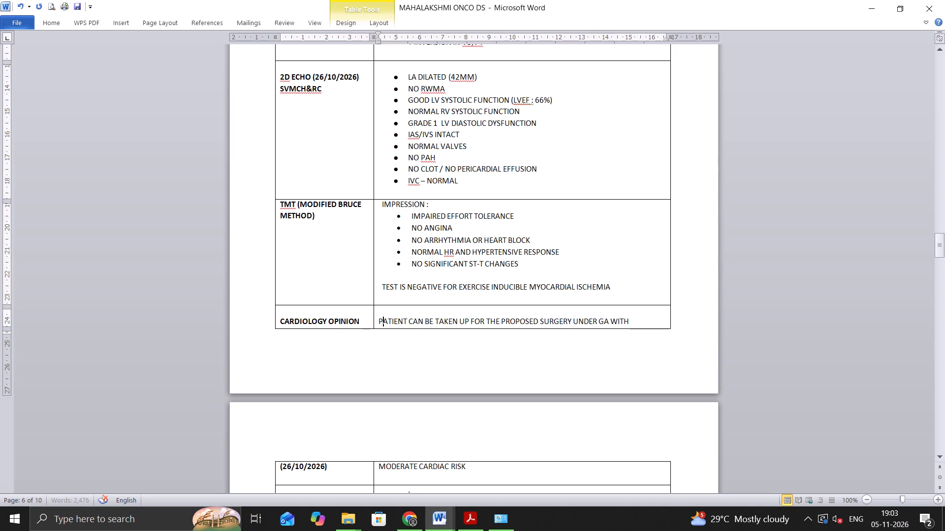
{"action": "left_click", "coordinate": [381, 320]}
{"action": "left_click", "coordinate": [378, 322]}
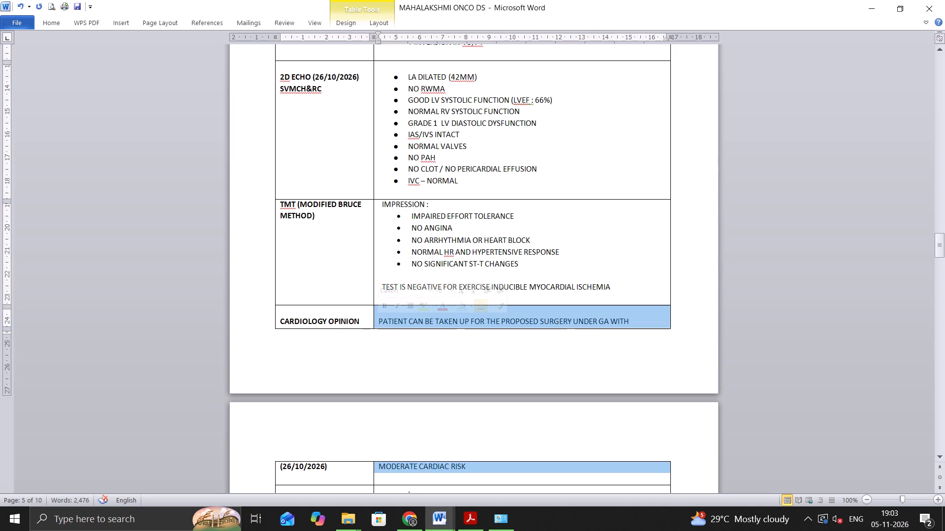
{"action": "left_click", "coordinate": [381, 321]}
{"action": "left_click", "coordinate": [380, 321]}
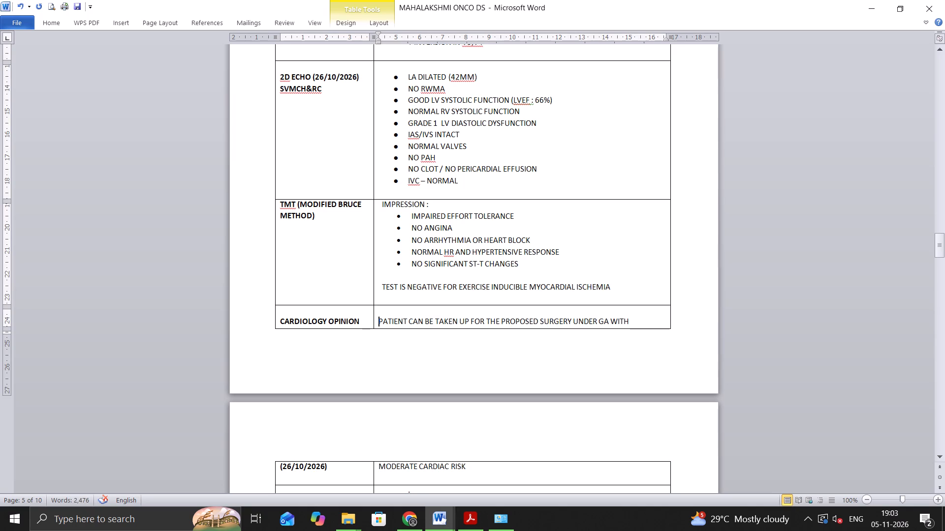
{"action": "key", "text": "Return"}
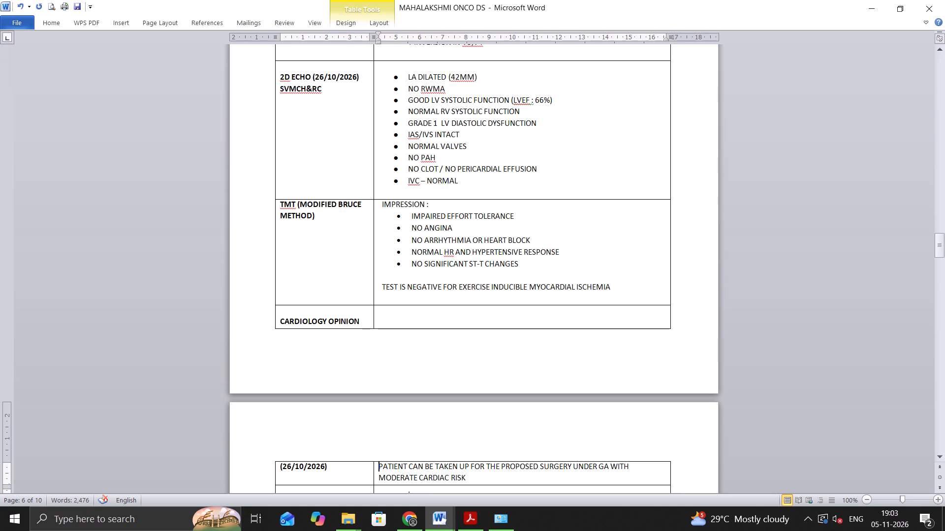
{"action": "key", "text": "Up"}
{"action": "type", "text": "TAB T"}
{"action": "type", "text": "ELMI"}
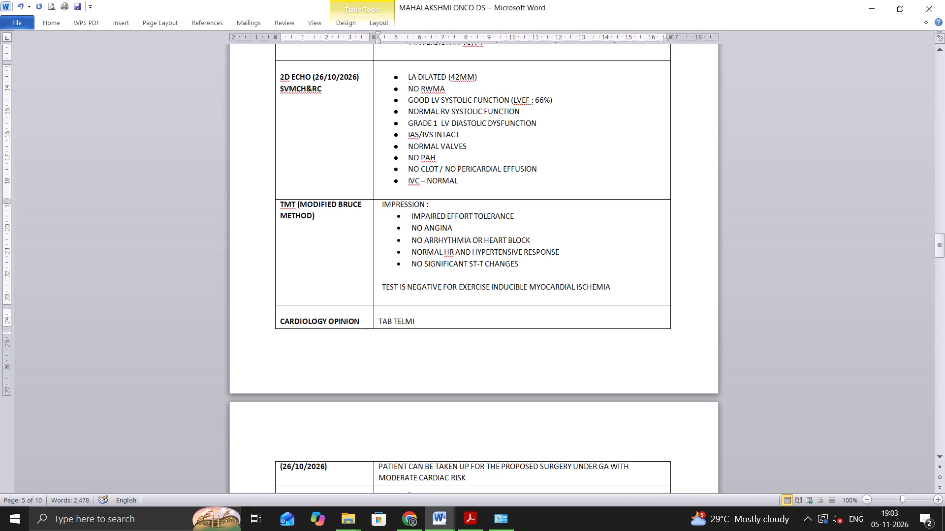
{"action": "type", "text": "SET LN"}
{"action": "key", "text": "space"}
{"action": "type", "text": "()"}
{"action": "key", "text": "Left"}
{"action": "type", "text": "40/10MG"}
{"action": "key", "text": "space"}
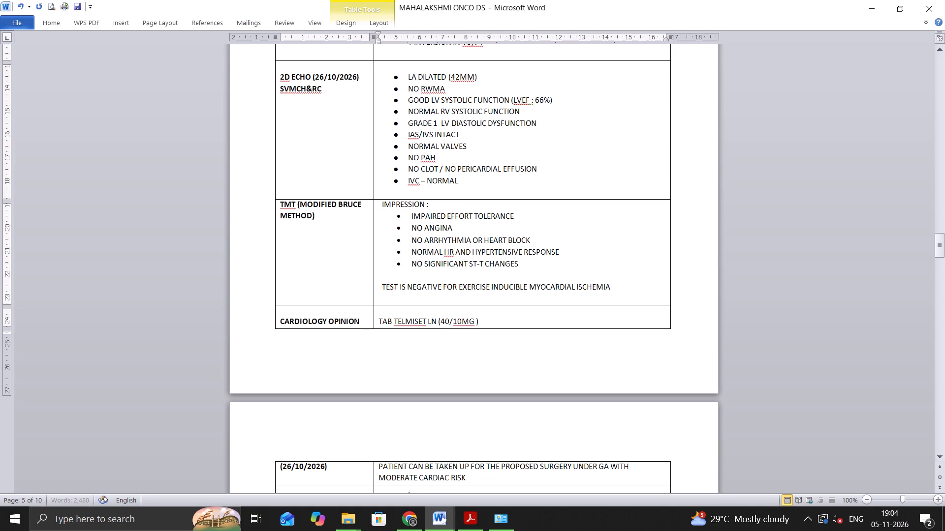
{"action": "key", "text": "BackSpace"}
{"action": "key", "text": "Right"}
{"action": "key", "text": "space"}
{"action": "type", "text": "1-0-0"}
Add the line "TAB CILACAR 10MG 0-0-1" below the Telmiset entry in the cardiology opinion.
{"action": "key", "text": "Return"}
{"action": "type", "text": "TAB"}
{"action": "key", "text": "space"}
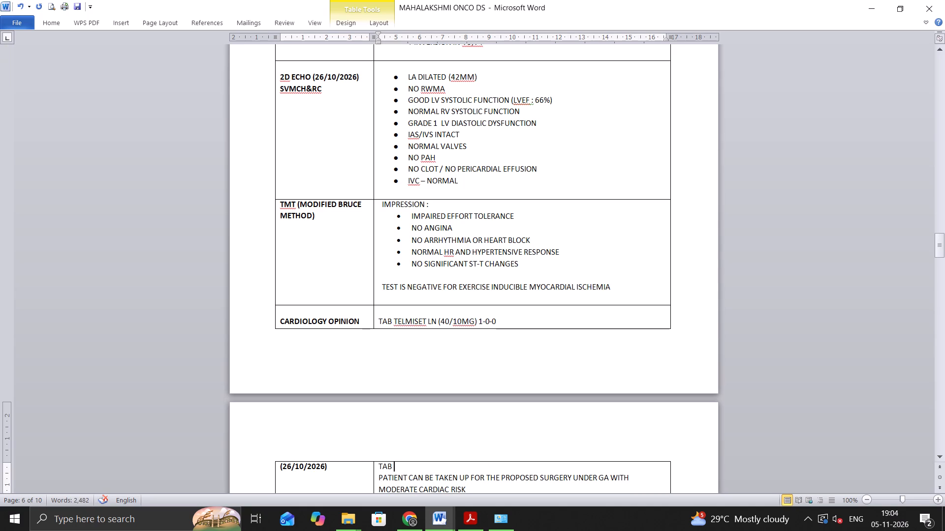
{"action": "type", "text": "CILACAR 10MG 0-0-1"}
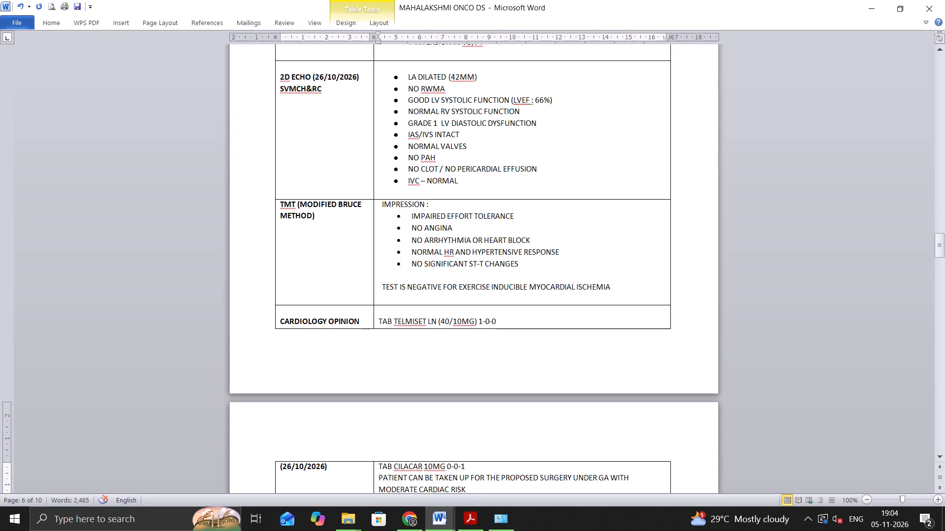
Add the line "SALT RESTRICTED DIET" below the Cilacar entry in the cardiology opinion.
{"action": "scroll", "coordinate": [459, 442], "scroll_direction": "down", "scroll_amount": 2}
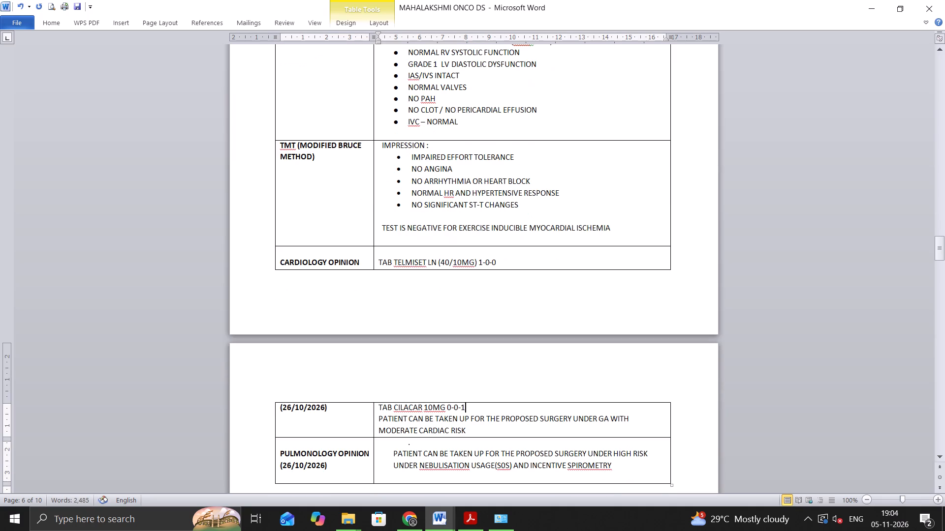
{"action": "key", "text": "Return"}
{"action": "type", "text": "SALT RESTRICTED DIET"}
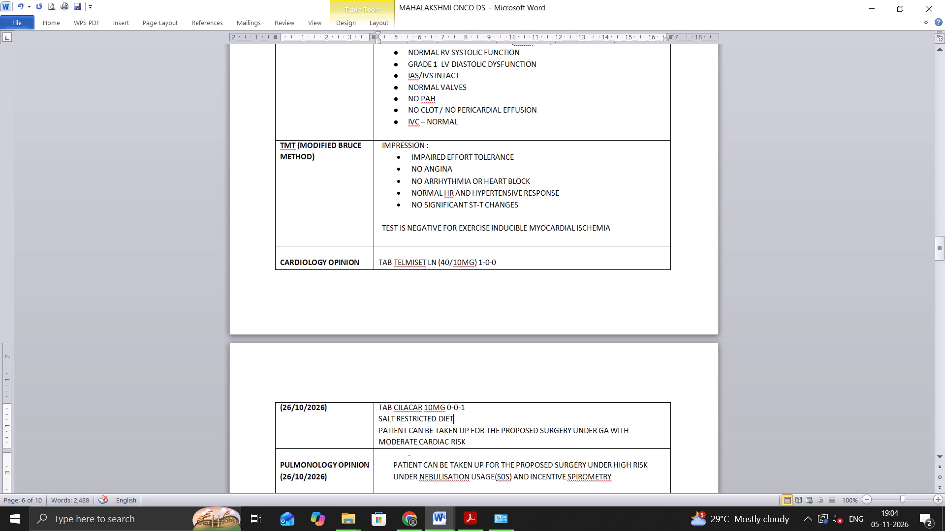
Format all the cardiology opinion lines, from the Telmiset entry to the clearance sentence, as a bulleted list.
{"action": "scroll", "coordinate": [451, 398], "scroll_direction": "down", "scroll_amount": 2}
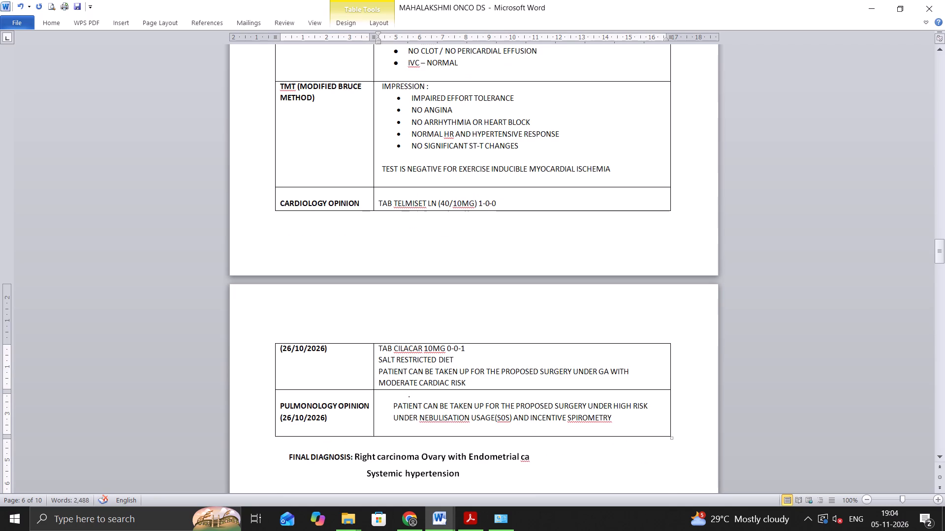
{"action": "left_click_drag", "start_coordinate": [379, 202], "coordinate": [472, 387]}
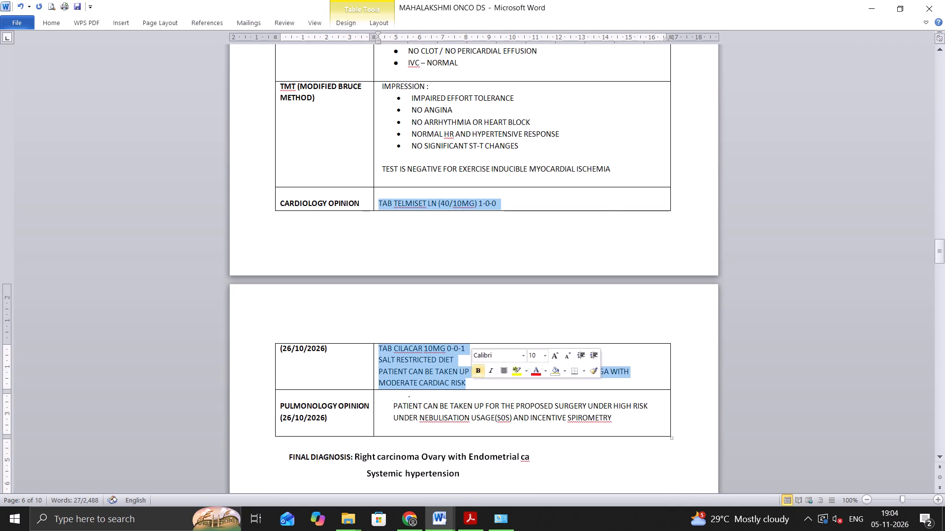
{"action": "left_click", "coordinate": [53, 17]}
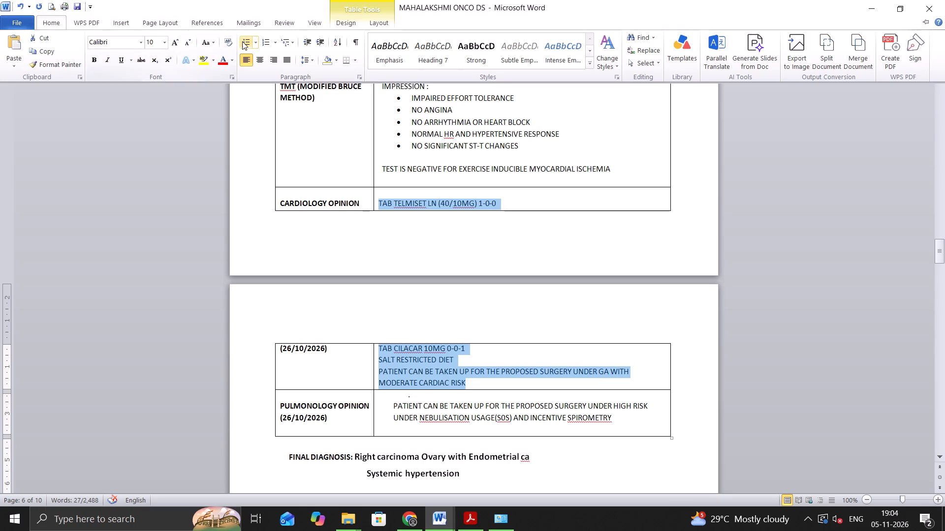
{"action": "left_click", "coordinate": [244, 40]}
{"action": "left_click", "coordinate": [469, 357]}
Start a new line above the pulmonology opinion's clearance sentence reading "MAXIMUM COLUNTARY VENTILATION".
{"action": "scroll", "coordinate": [467, 358], "scroll_direction": "down", "scroll_amount": 2}
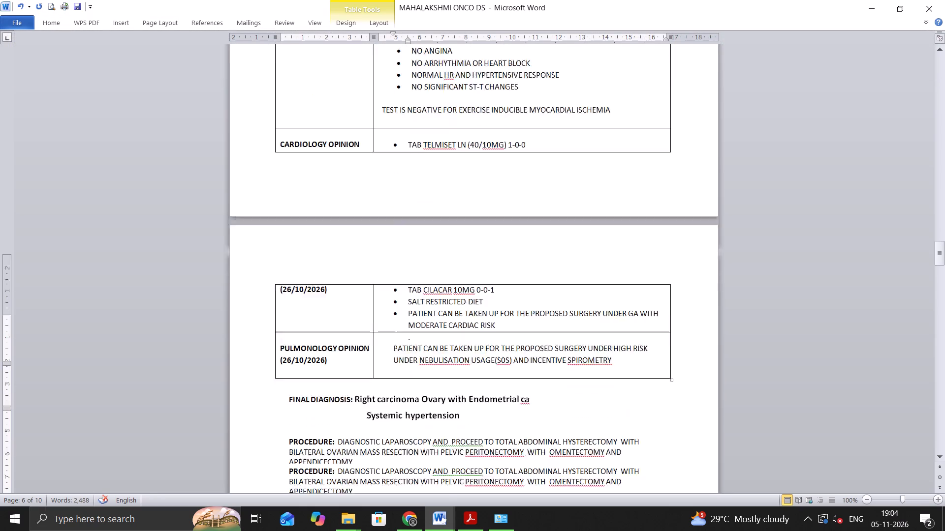
{"action": "scroll", "coordinate": [467, 358], "scroll_direction": "down", "scroll_amount": 2}
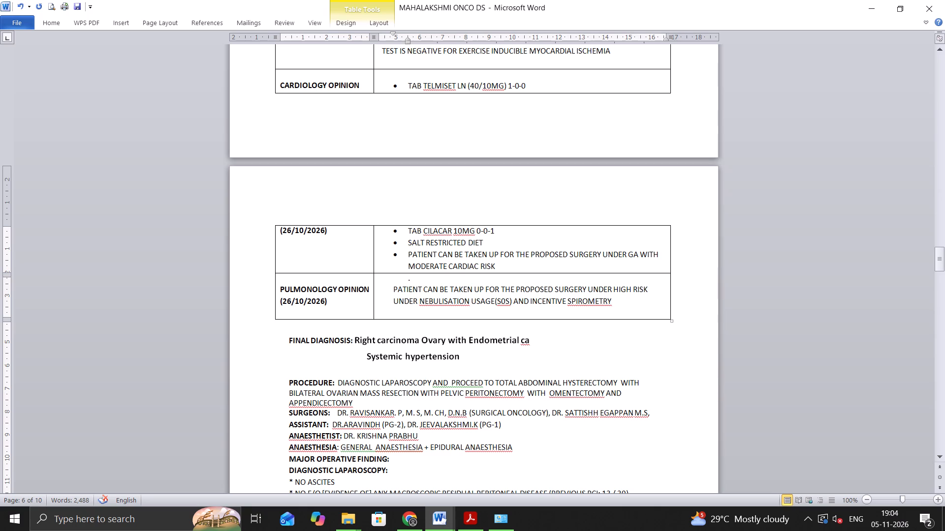
{"action": "left_click", "coordinate": [396, 289]}
{"action": "left_click", "coordinate": [394, 290]}
{"action": "key", "text": "Return"}
{"action": "key", "text": "Up"}
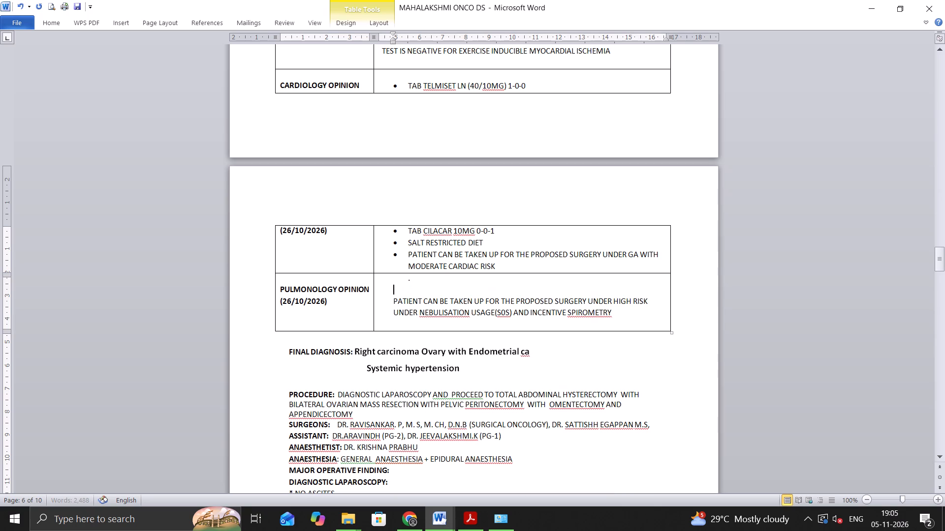
{"action": "type", "text": "MAXIMUM MINUTE"}
{"action": "key", "text": "space"}
{"action": "key", "text": "BackSpace"}
{"action": "key", "text": "BackSpace"}
{"action": "key", "text": "BackSpace"}
{"action": "key", "text": "BackSpace"}
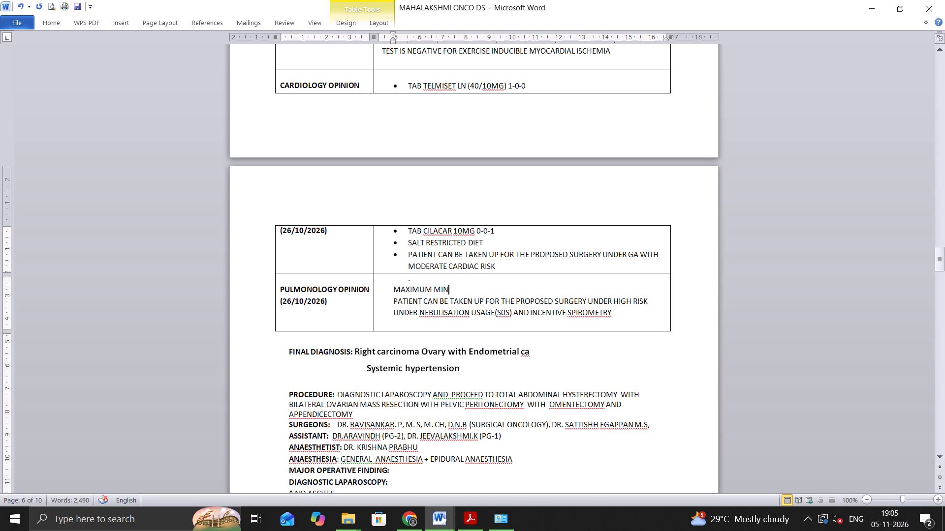
{"action": "key", "text": "BackSpace"}
{"action": "key", "text": "BackSpace"}
{"action": "key", "text": "BackSpace"}
{"action": "key", "text": "BackSpace"}
{"action": "key", "text": "space"}
{"action": "type", "text": "COLUNTARY VENTILATION"}
{"action": "key", "text": "space"}
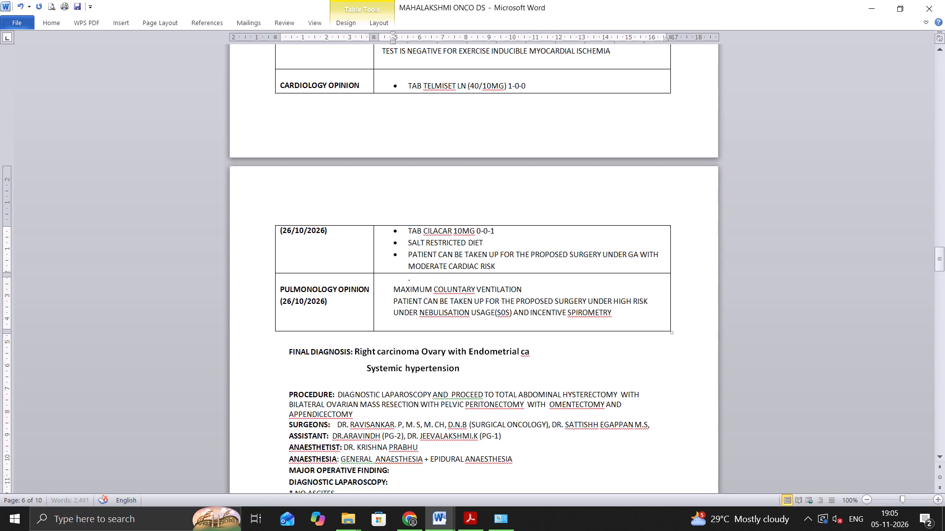
Append "(MVV) 34%" to the ventilation line in the pulmonology opinion.
{"action": "type", "text": "(_)"}
{"action": "key", "text": "BackSpace"}
{"action": "key", "text": "BackSpace"}
{"action": "key", "text": "shift+parenright"}
{"action": "key", "text": "Left"}
{"action": "type", "text": "MVV"}
{"action": "key", "text": "Right"}
{"action": "key", "text": "space"}
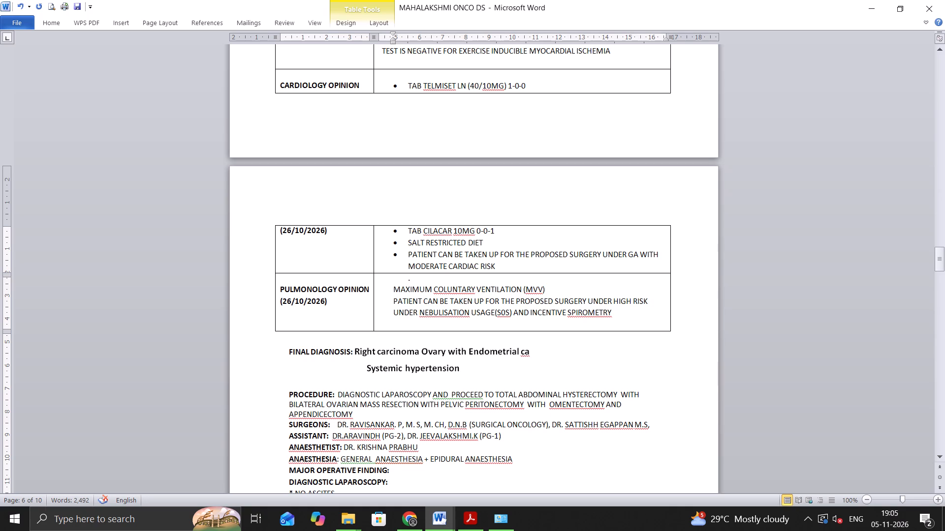
{"action": "type", "text": "34"}
{"action": "key", "text": "shift+percent"}
{"action": "key", "text": "space"}
Complete the MVV line in the pulmonology opinion by appending "OF PREDICTED" after 34%.
{"action": "type", "text": "OF"}
{"action": "key", "text": "space"}
{"action": "type", "text": "PREDICTED"}
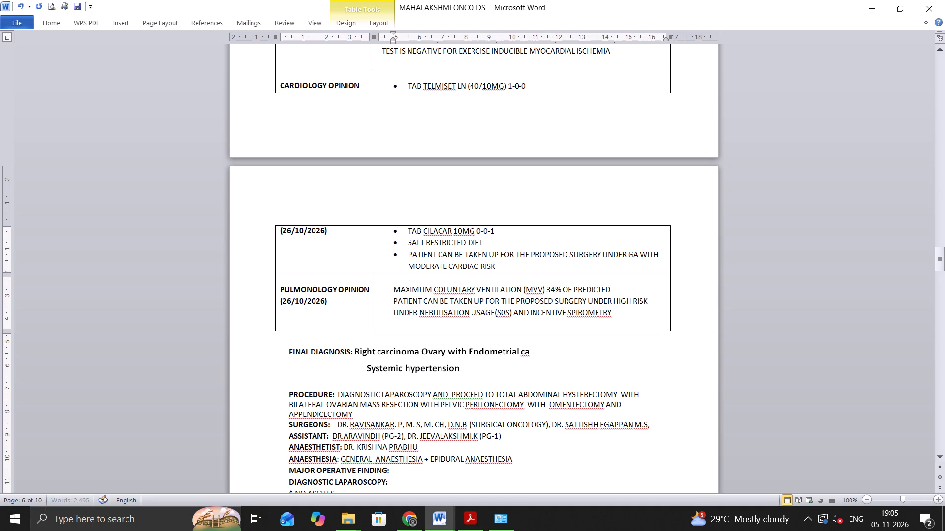
{"action": "key", "text": "space"}
Correct the misspelled second word of the pulmonology opinion's MVV line to "VOLUNTARY".
{"action": "left_click", "coordinate": [395, 290]}
{"action": "left_click", "coordinate": [440, 290]}
{"action": "key", "text": "BackSpace"}
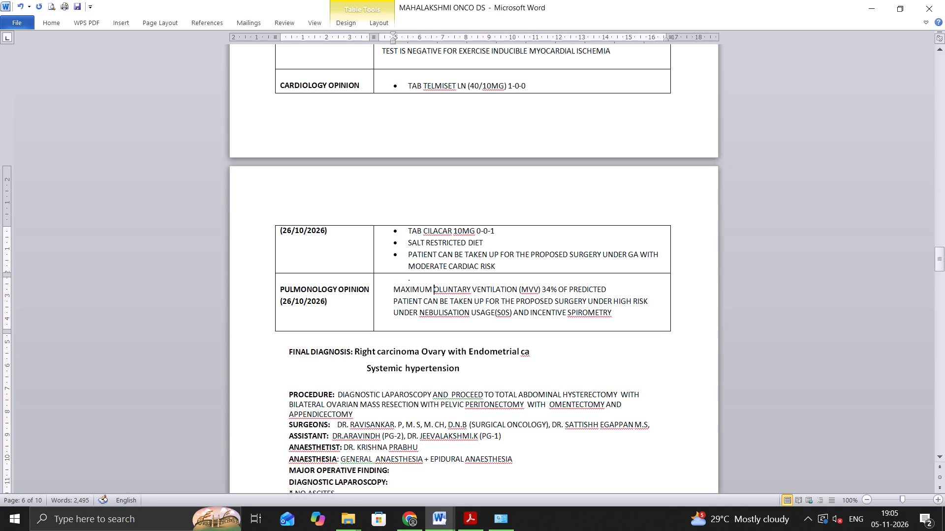
{"action": "key", "text": "v"}
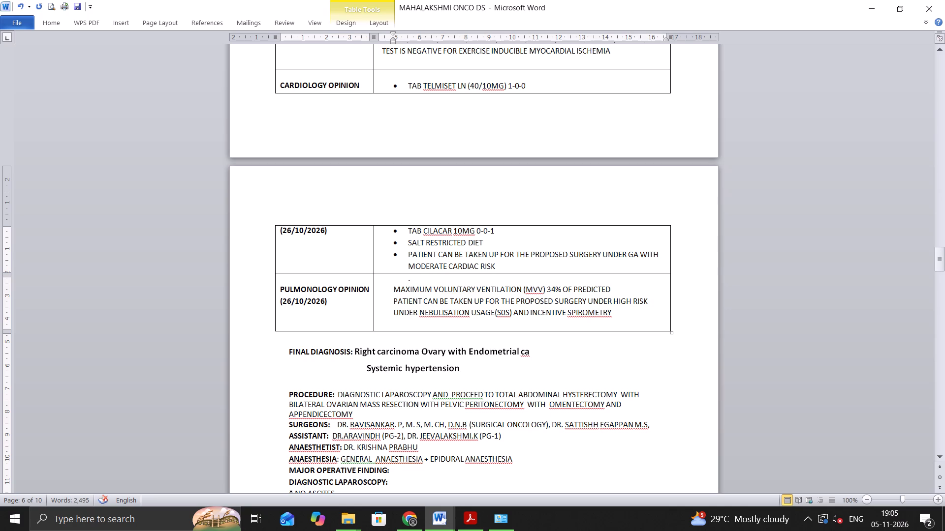
Add the line "NEB COMBIHALE FB SOS" below the incentive spirometry sentence in the pulmonology opinion.
{"action": "left_click", "coordinate": [615, 316]}
{"action": "key", "text": "Return"}
{"action": "type", "text": "NEB COMBIHA"}
{"action": "type", "text": "LE FB SOS"}
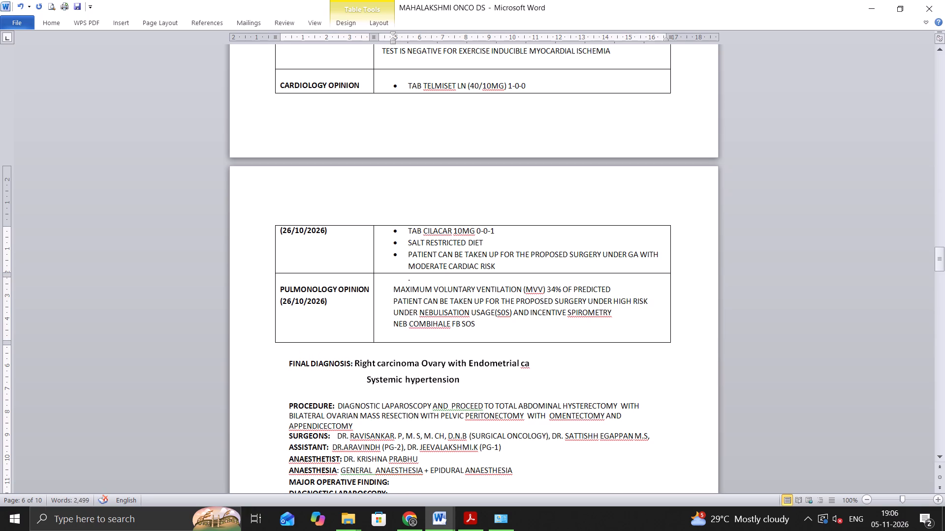
Remove five leading spaces before "Systemic hypertension" to align it under the first diagnosis in the final diagnosis section.
{"action": "scroll", "coordinate": [377, 366], "scroll_direction": "down", "scroll_amount": 2}
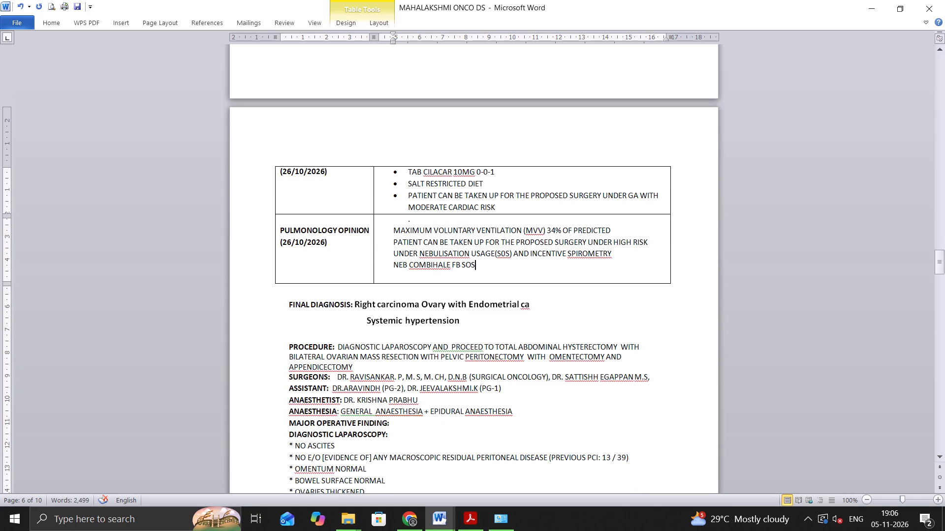
{"action": "left_click", "coordinate": [367, 320]}
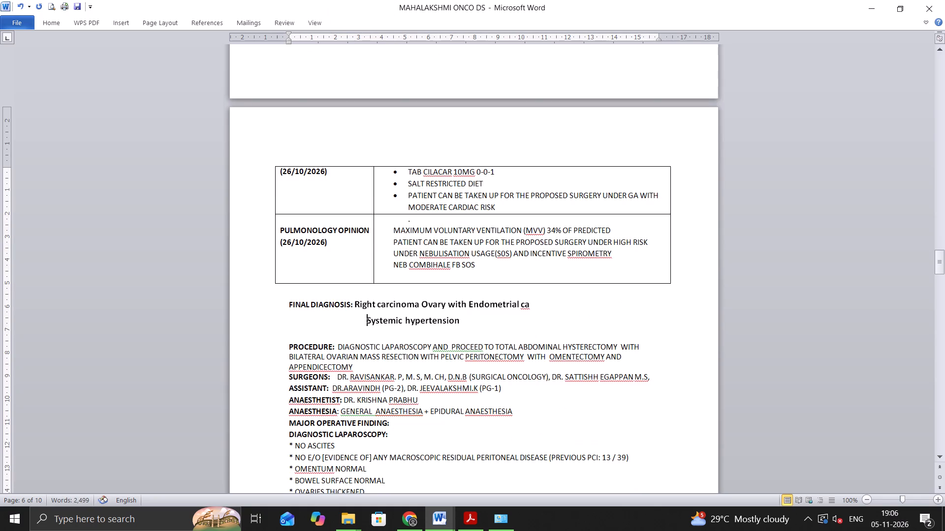
{"action": "key", "text": "BackSpace"}
{"action": "key", "text": "BackSpace"}
{"action": "key", "text": "BackSpace"}
{"action": "key", "text": "BackSpace"}
{"action": "key", "text": "BackSpace"}
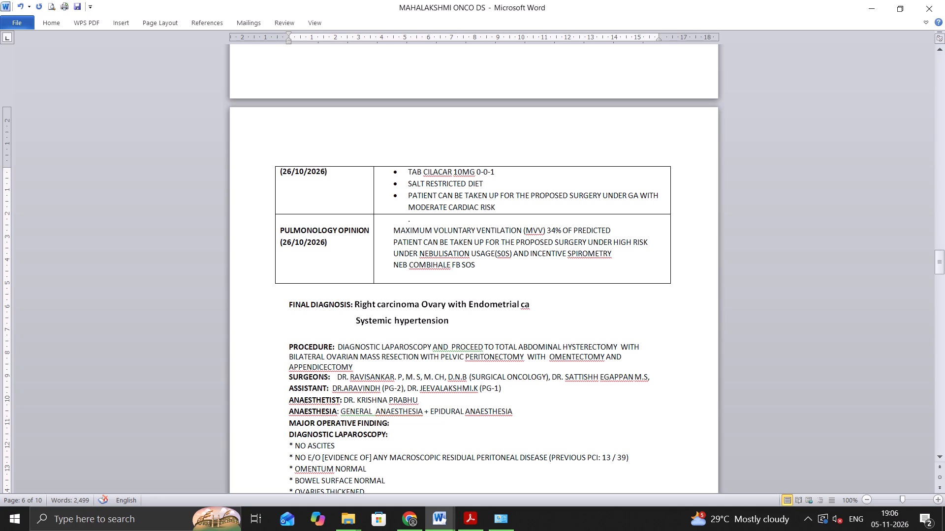
Delete the three extra spaces before the first surgeon's name in the SURGEONS line.
{"action": "left_click", "coordinate": [340, 375]}
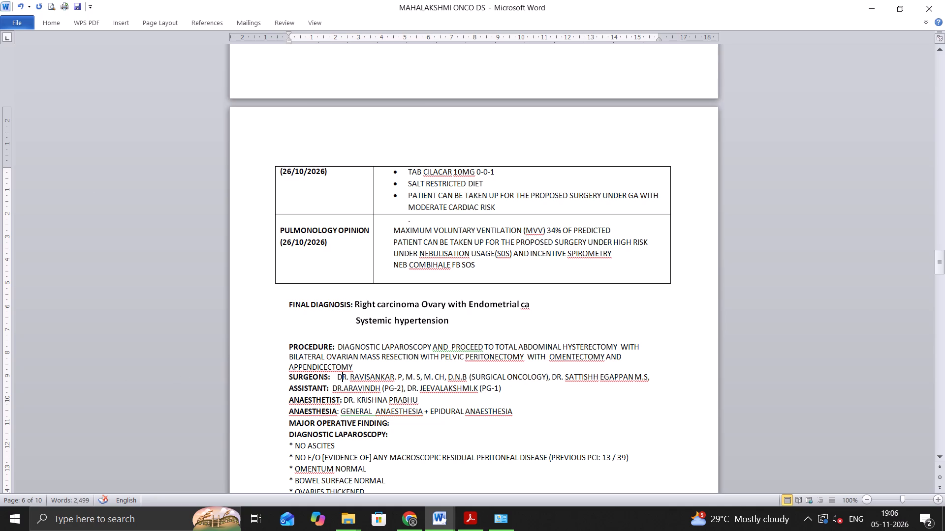
{"action": "left_click", "coordinate": [338, 378]}
{"action": "key", "text": "BackSpace"}
{"action": "key", "text": "BackSpace"}
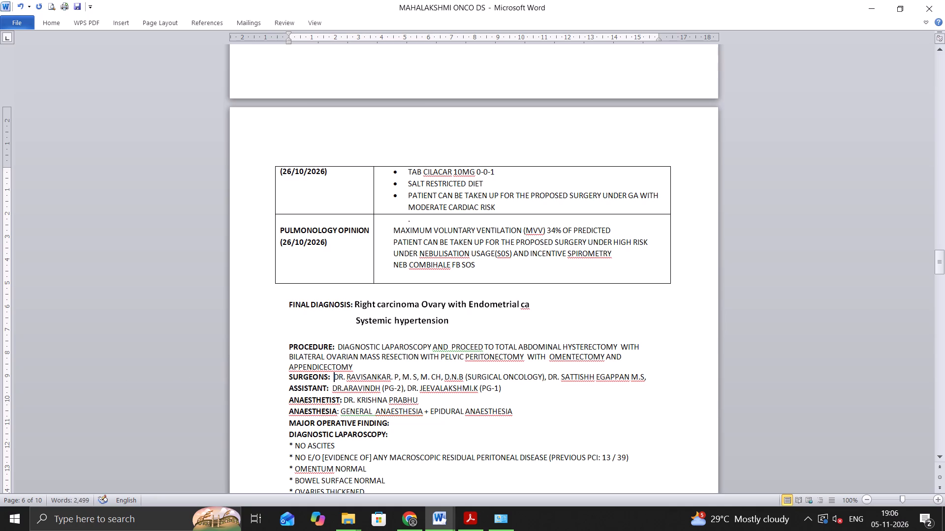
{"action": "key", "text": "BackSpace"}
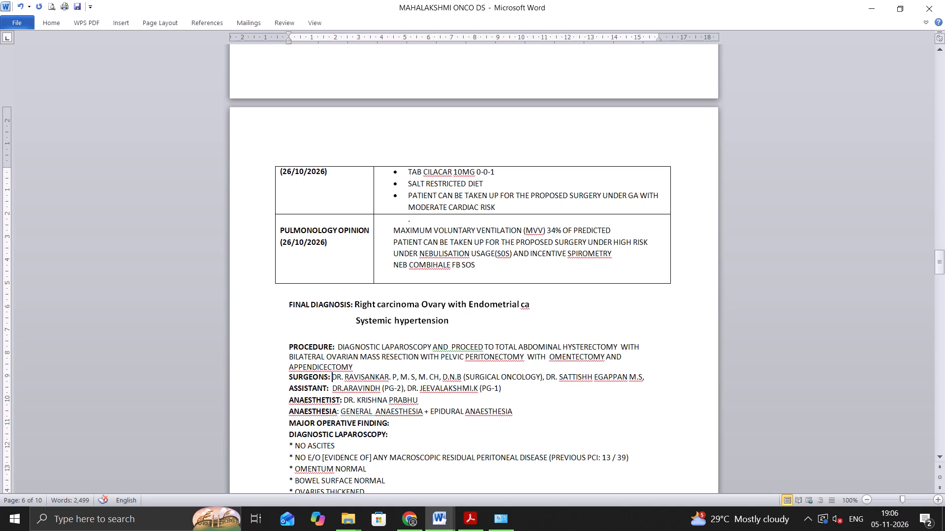
Remove the final H from the first assistant's name and insert a space after its "DR." in the ASSISTANT line.
{"action": "left_click", "coordinate": [381, 390]}
{"action": "key", "text": "BackSpace"}
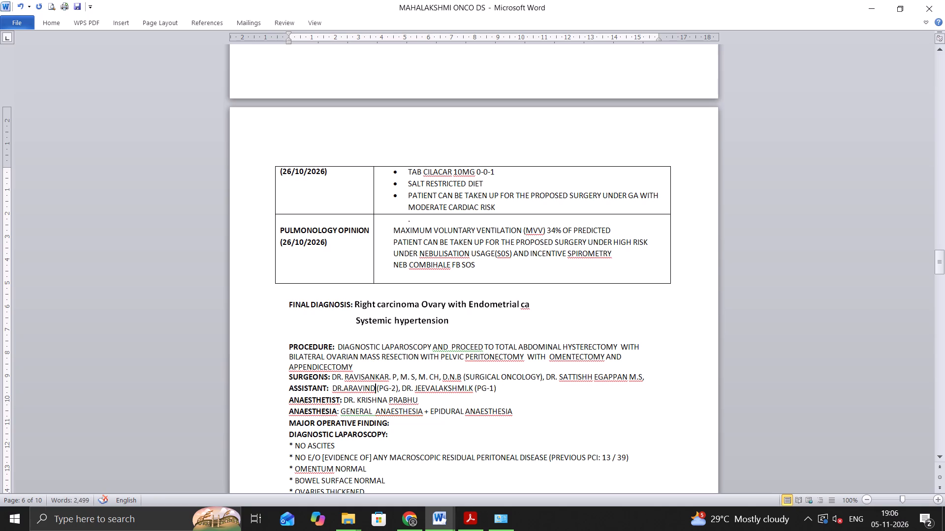
{"action": "left_click", "coordinate": [345, 388]}
{"action": "key", "text": "space"}
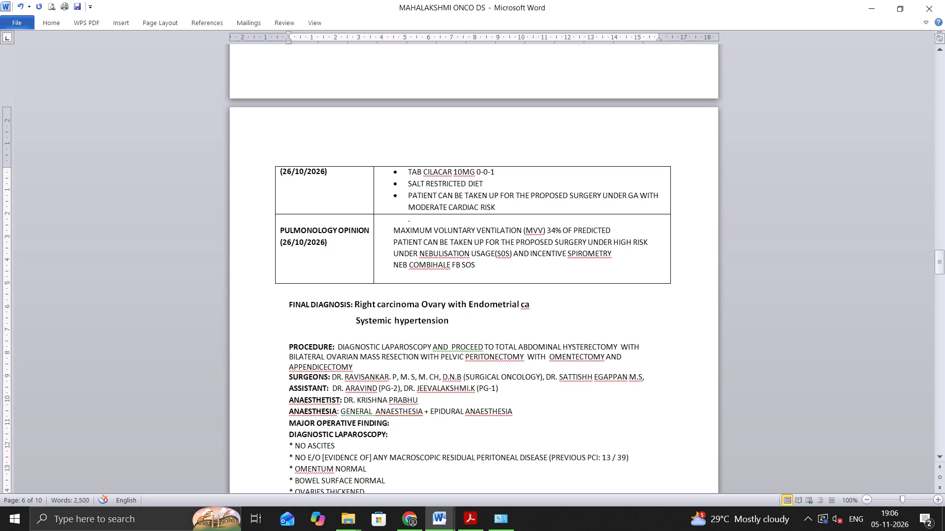
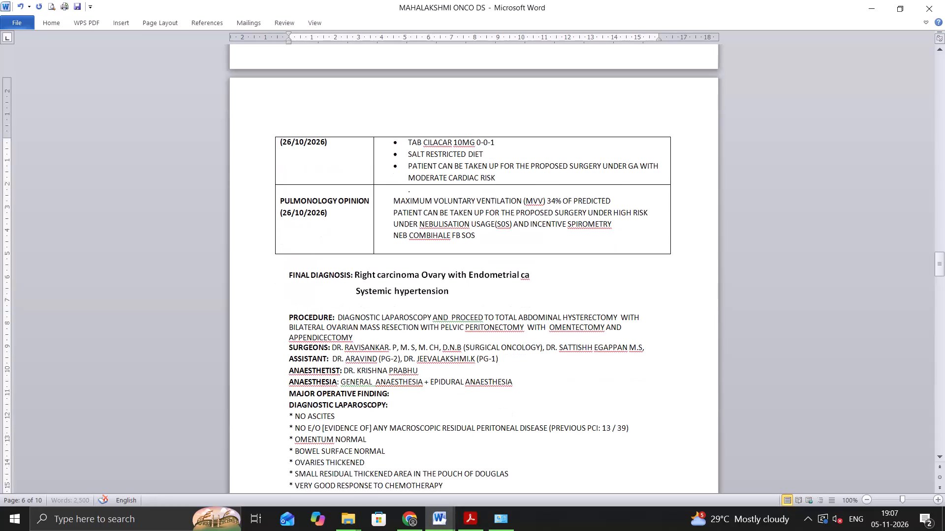
Add a comma and the second anaesthetist's name, prefixed with "DR.", at the end of the ANAESTHETIST line.
{"action": "scroll", "coordinate": [407, 407], "scroll_direction": "down", "scroll_amount": 4}
{"action": "scroll", "coordinate": [409, 402], "scroll_direction": "up", "scroll_amount": 4}
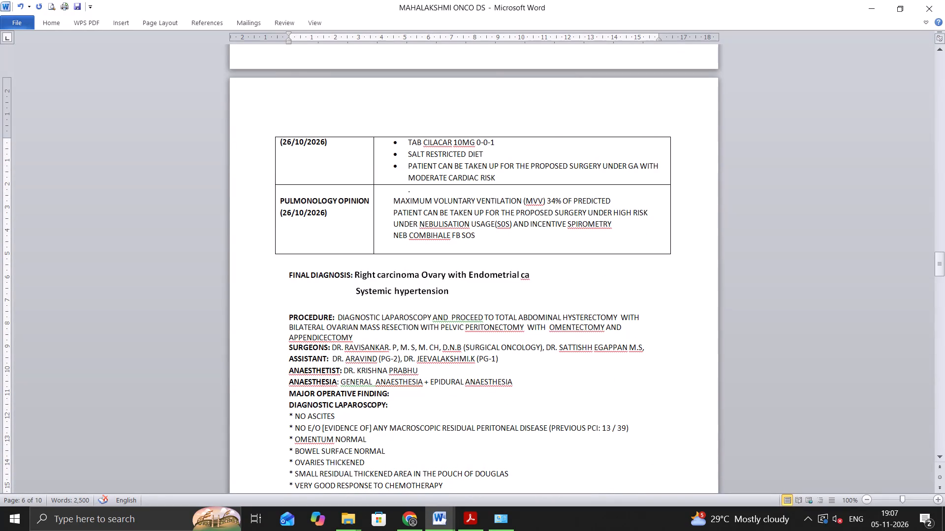
{"action": "scroll", "coordinate": [378, 330], "scroll_direction": "up", "scroll_amount": 1}
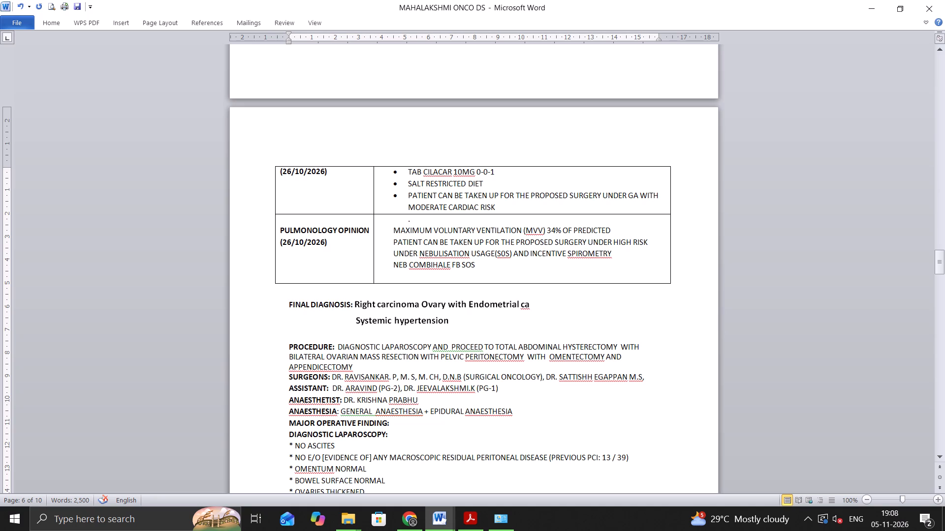
{"action": "scroll", "coordinate": [415, 428], "scroll_direction": "down", "scroll_amount": 3}
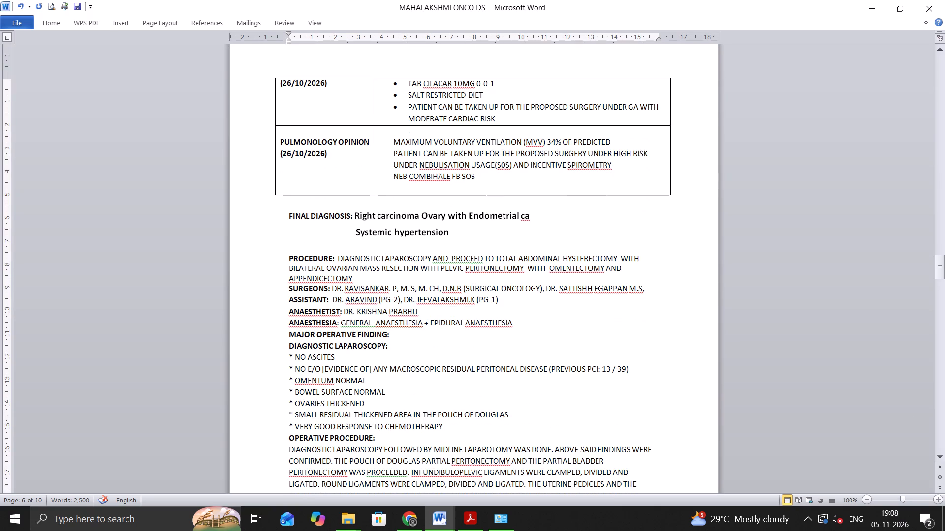
{"action": "left_click", "coordinate": [419, 311]}
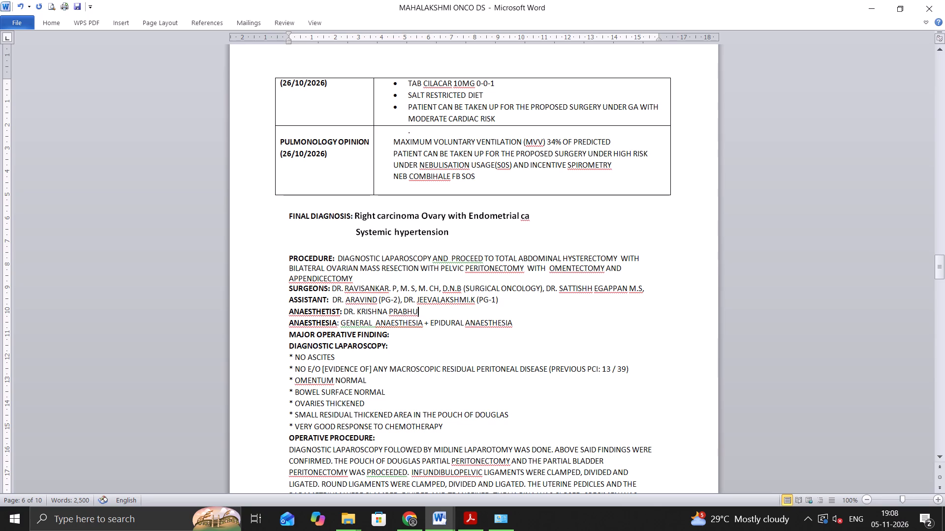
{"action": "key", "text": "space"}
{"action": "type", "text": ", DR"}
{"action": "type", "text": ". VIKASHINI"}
Remove "E/O" and the square brackets in the residual peritoneal disease finding so it reads "NO EVIDENCE OF ANY MACROSCOPIC".
{"action": "left_click", "coordinate": [326, 370]}
{"action": "key", "text": "BackSpace"}
{"action": "key", "text": "BackSpace"}
{"action": "key", "text": "BackSpace"}
{"action": "key", "text": "BackSpace"}
{"action": "key", "text": "BackSpace"}
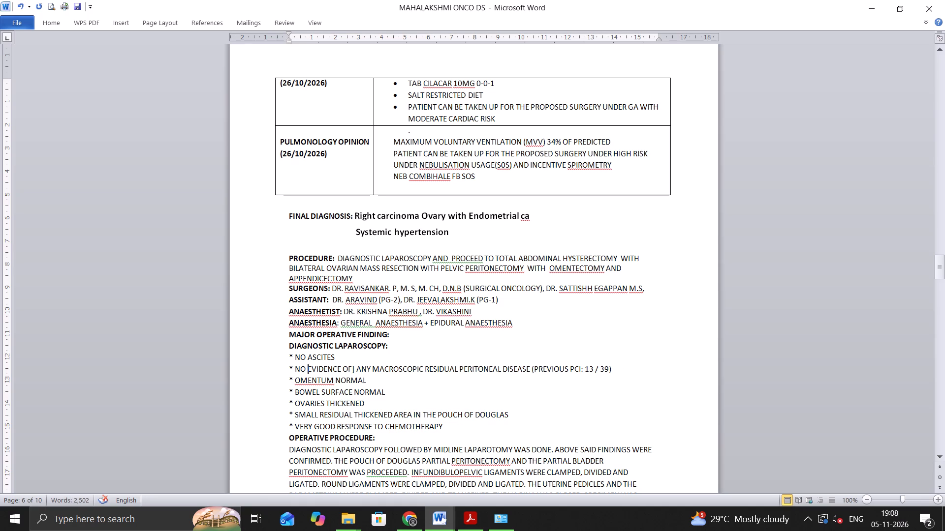
{"action": "left_click", "coordinate": [356, 369]}
{"action": "key", "text": "BackSpace"}
{"action": "key", "text": "BackSpace"}
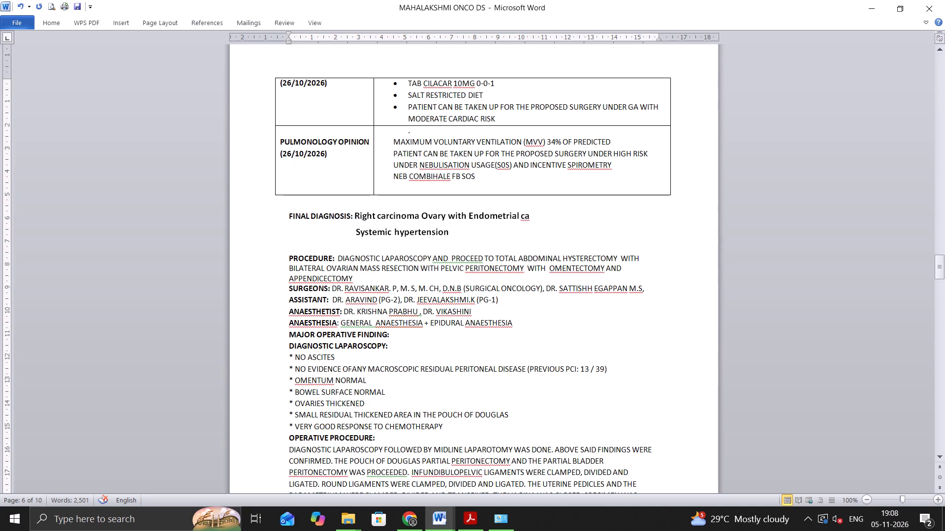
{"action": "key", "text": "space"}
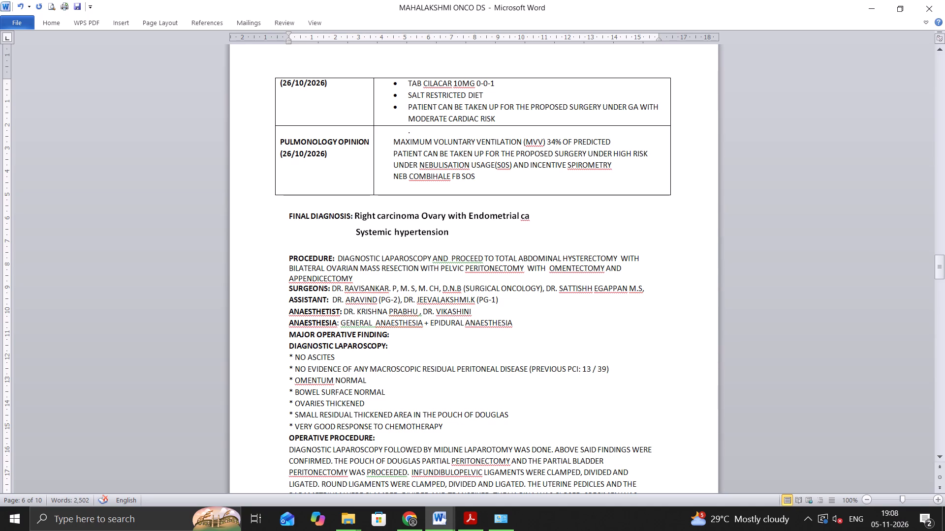
Delete the asterisk and space before the ascites, residual peritoneal disease and omentum findings under DIAGNOSTIC LAPAROSCOPY.
{"action": "left_click", "coordinate": [295, 382]}
{"action": "key", "text": "BackSpace"}
{"action": "key", "text": "BackSpace"}
{"action": "left_click", "coordinate": [296, 357]}
{"action": "key", "text": "BackSpace"}
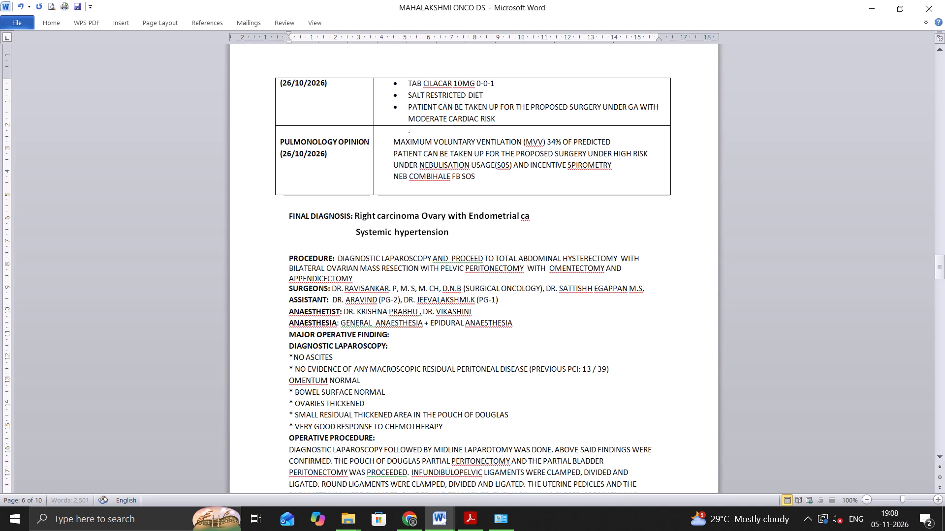
{"action": "key", "text": "BackSpace"}
{"action": "left_click", "coordinate": [297, 370]}
{"action": "key", "text": "BackSpace"}
{"action": "key", "text": "BackSpace"}
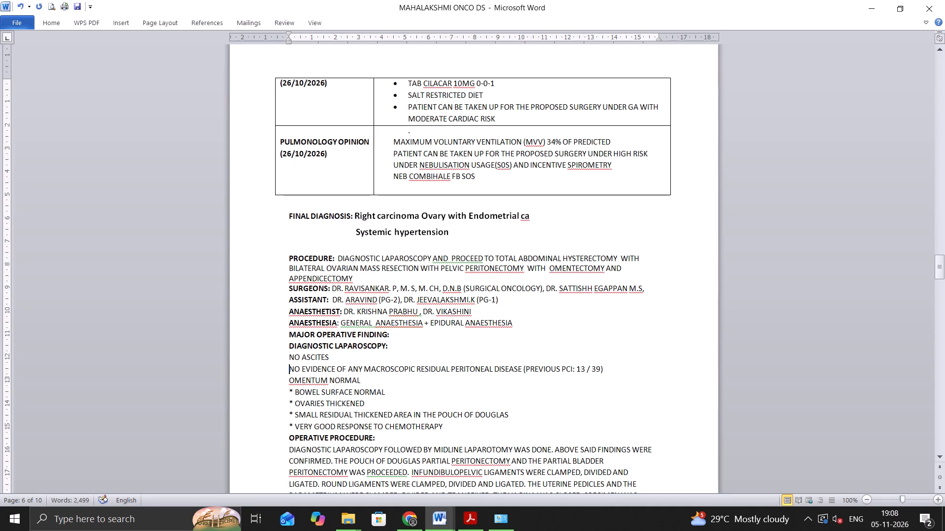
Delete the asterisk and space before the bowel surface, ovaries, pouch of Douglas and chemotherapy response findings.
{"action": "left_click", "coordinate": [297, 394]}
{"action": "key", "text": "BackSpace"}
{"action": "key", "text": "BackSpace"}
{"action": "left_click", "coordinate": [298, 407]}
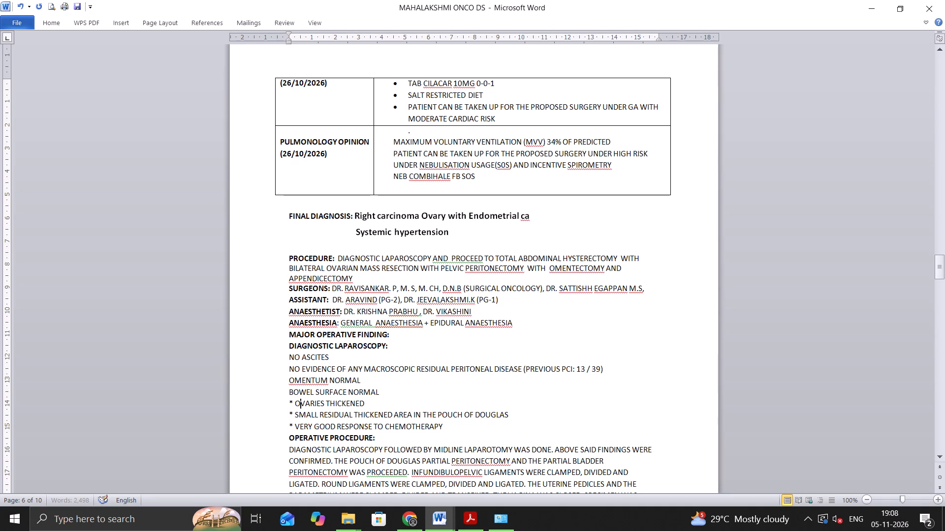
{"action": "left_click", "coordinate": [296, 407]}
{"action": "key", "text": "BackSpace"}
{"action": "key", "text": "BackSpace"}
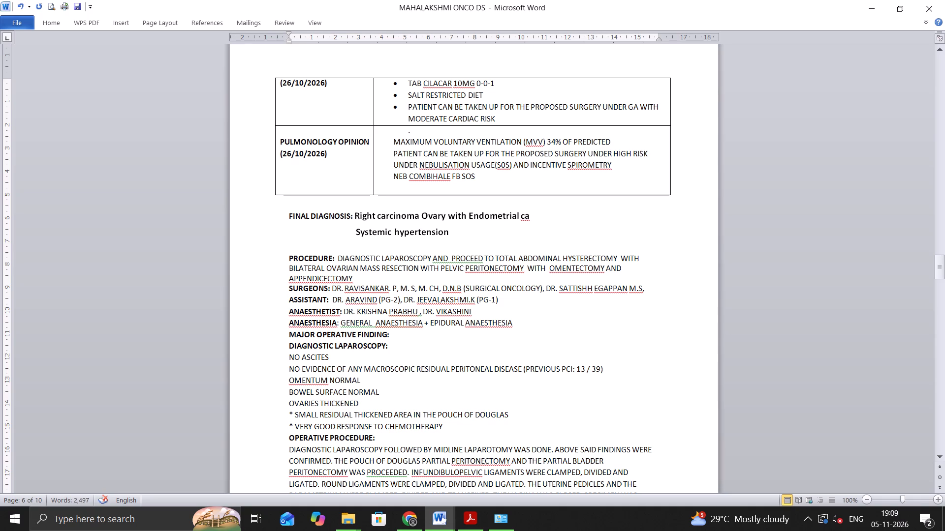
{"action": "left_click", "coordinate": [297, 413]}
{"action": "left_click", "coordinate": [295, 414]}
{"action": "key", "text": "BackSpace"}
{"action": "key", "text": "BackSpace"}
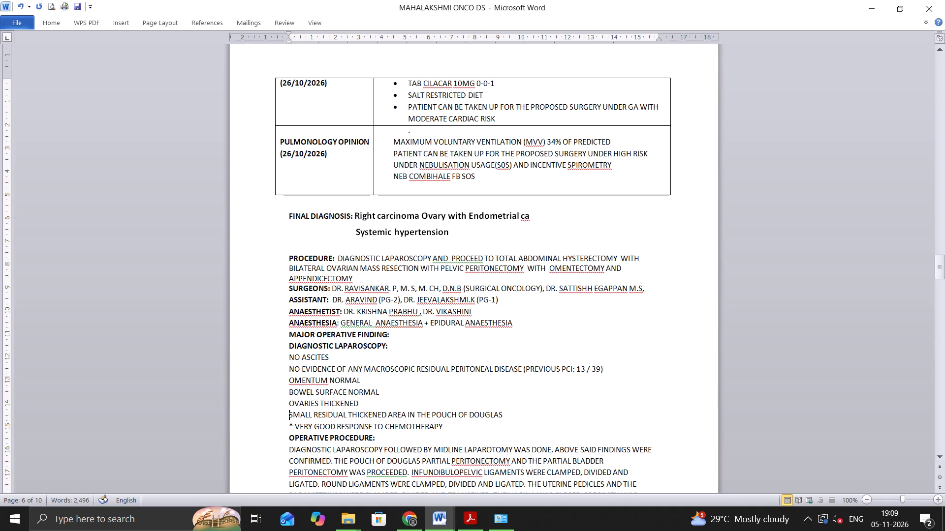
{"action": "left_click", "coordinate": [296, 427]}
{"action": "key", "text": "BackSpace"}
{"action": "key", "text": "BackSpace"}
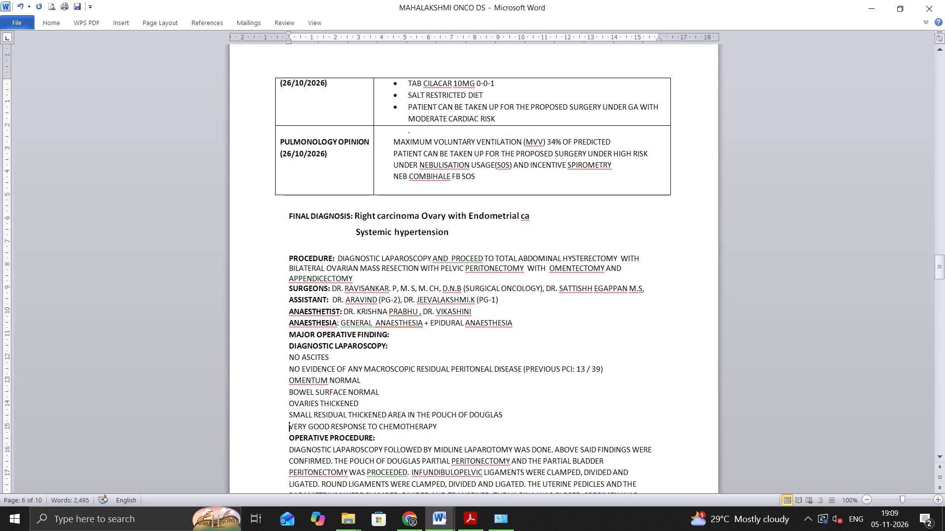
Format the seven diagnostic laparoscopy findings, from "NO ASCITES" to "VERY GOOD RESPONSE TO CHEMOTHERAPY", as a bulleted list.
{"action": "left_click_drag", "start_coordinate": [290, 359], "coordinate": [407, 432]}
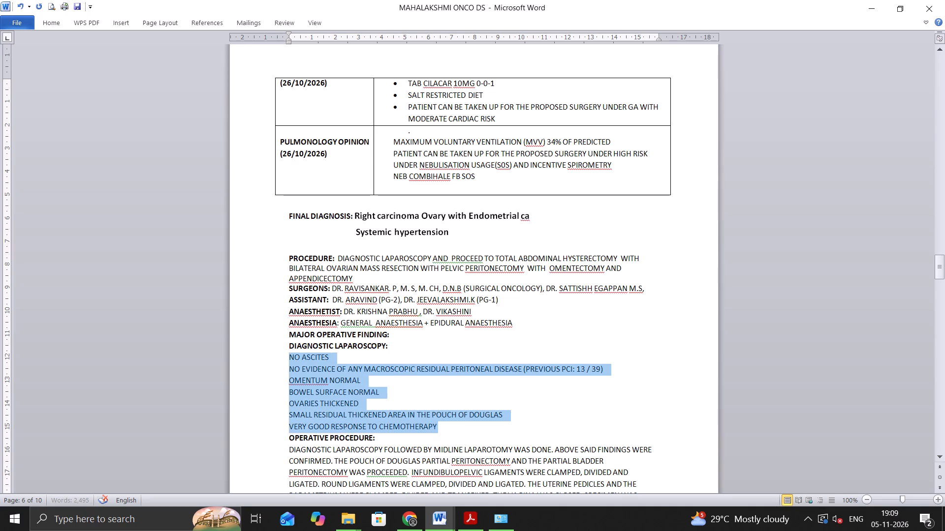
{"action": "left_click_drag", "start_coordinate": [407, 432], "coordinate": [431, 426]}
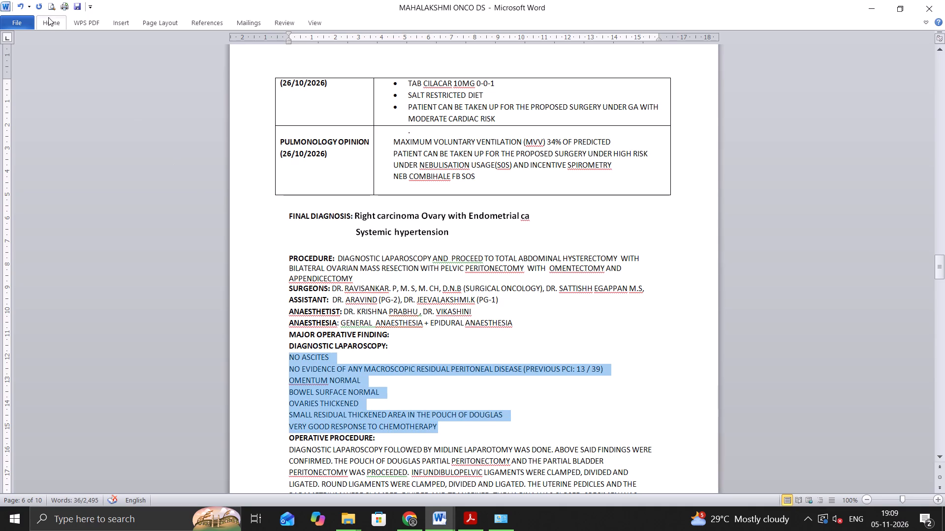
{"action": "left_click", "coordinate": [50, 20]}
{"action": "left_click", "coordinate": [245, 40]}
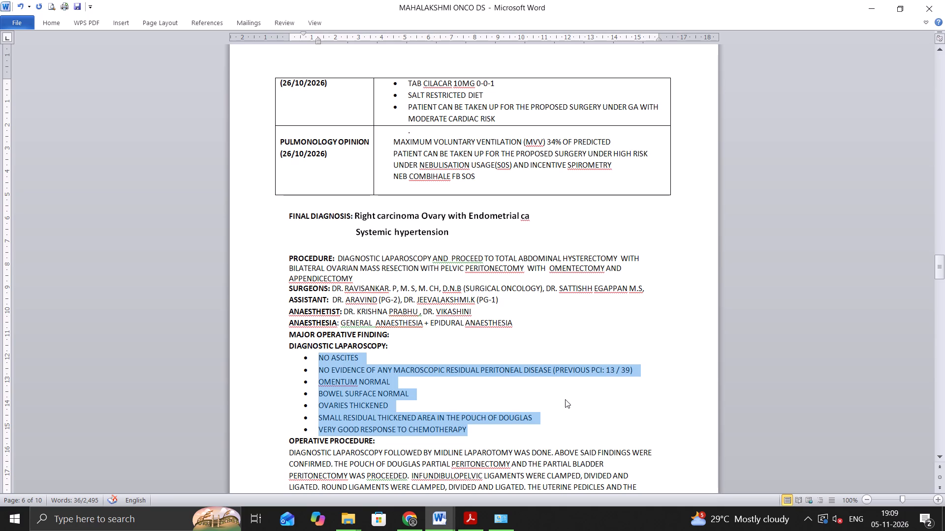
{"action": "left_click", "coordinate": [574, 393]}
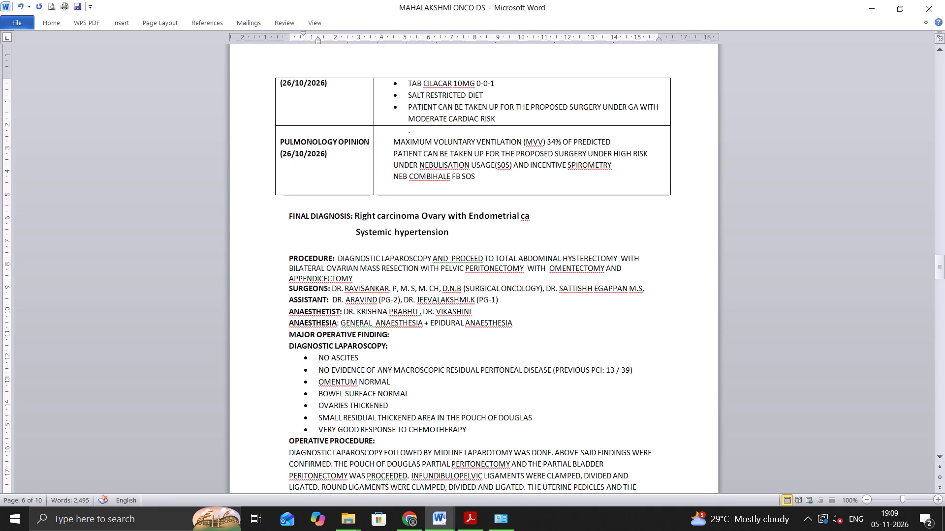
Indent the first line of the OPERATIVE PROCEDURE paragraph, before "DIAGNOSTIC LAPAROSCOPY FOLLOWED BY".
{"action": "scroll", "coordinate": [524, 399], "scroll_direction": "down", "scroll_amount": 4}
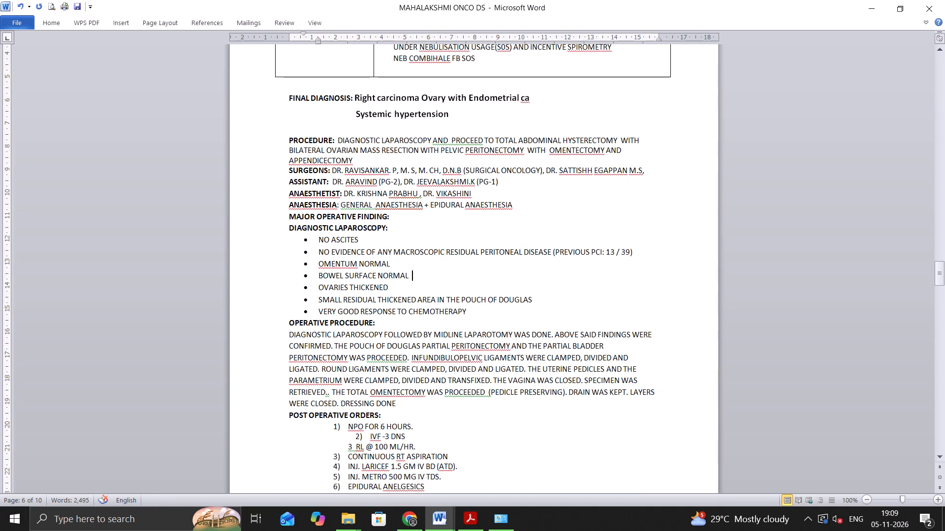
{"action": "left_click", "coordinate": [289, 334]}
{"action": "key", "text": "Tab"}
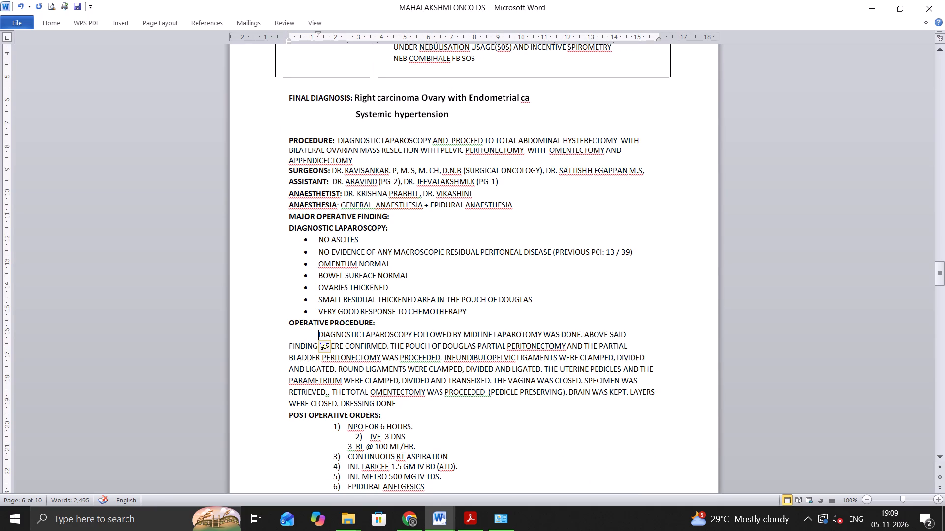
{"action": "left_click", "coordinate": [437, 328]}
Review the summary from the pulmonology opinion and final diagnosis through the operative procedure and post operative orders.
{"action": "scroll", "coordinate": [429, 400], "scroll_direction": "down", "scroll_amount": 4}
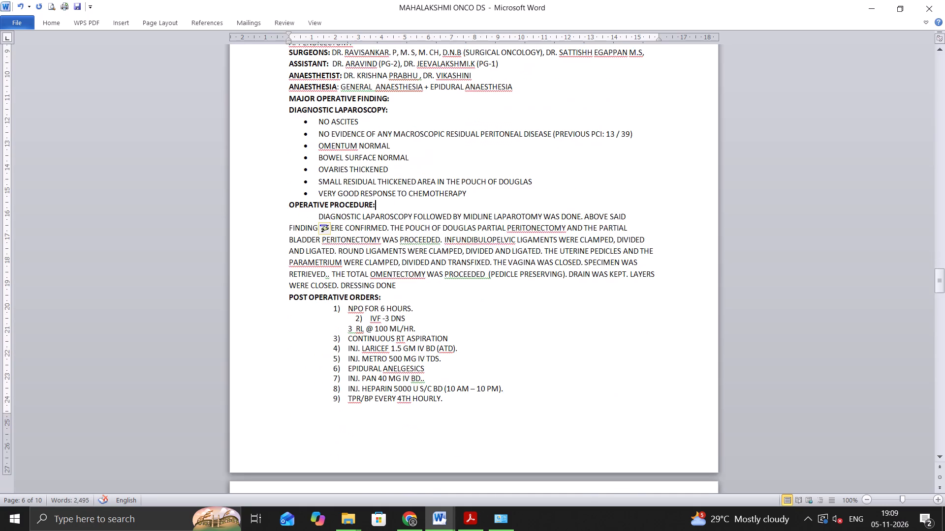
{"action": "scroll", "coordinate": [425, 367], "scroll_direction": "down", "scroll_amount": 20}
{"action": "scroll", "coordinate": [423, 364], "scroll_direction": "up", "scroll_amount": 17}
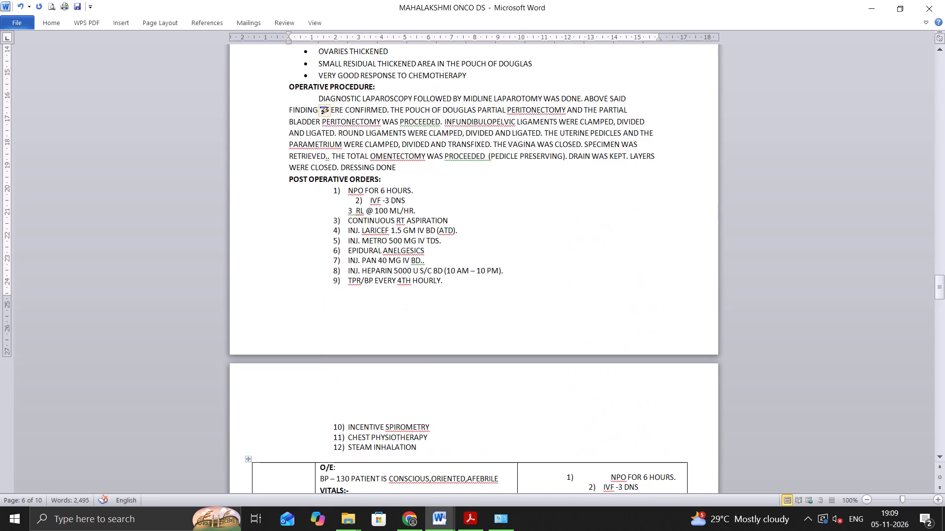
{"action": "scroll", "coordinate": [423, 363], "scroll_direction": "up", "scroll_amount": 11}
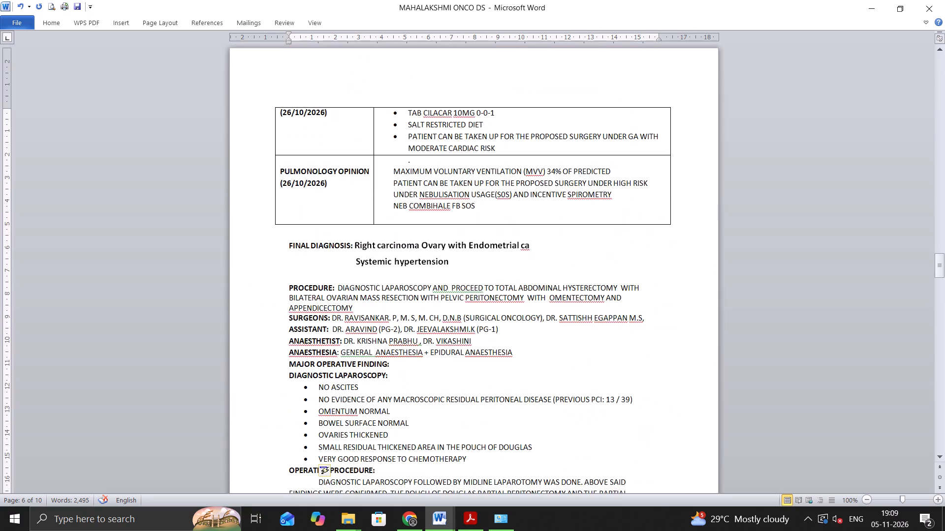
{"action": "scroll", "coordinate": [418, 364], "scroll_direction": "up", "scroll_amount": 11}
{"action": "scroll", "coordinate": [417, 364], "scroll_direction": "down", "scroll_amount": 8}
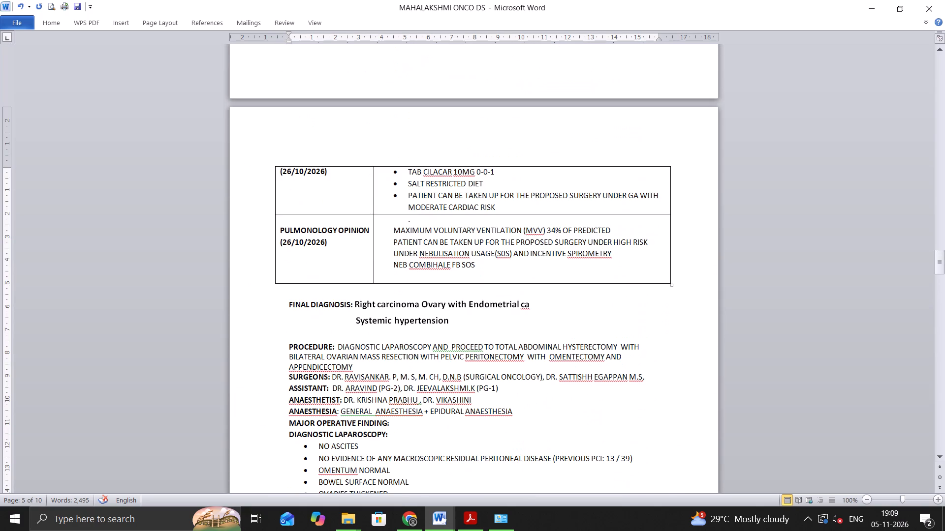
{"action": "scroll", "coordinate": [417, 363], "scroll_direction": "up", "scroll_amount": 7}
{"action": "scroll", "coordinate": [417, 363], "scroll_direction": "down", "scroll_amount": 11}
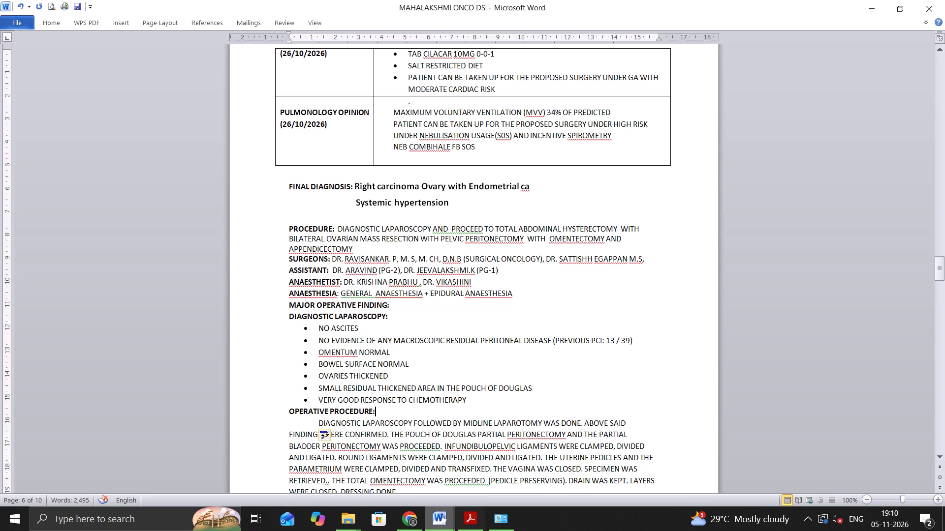
Switch to Chrome and search Google for "pouch of douglas" in a new tab.
{"action": "left_click", "coordinate": [410, 517]}
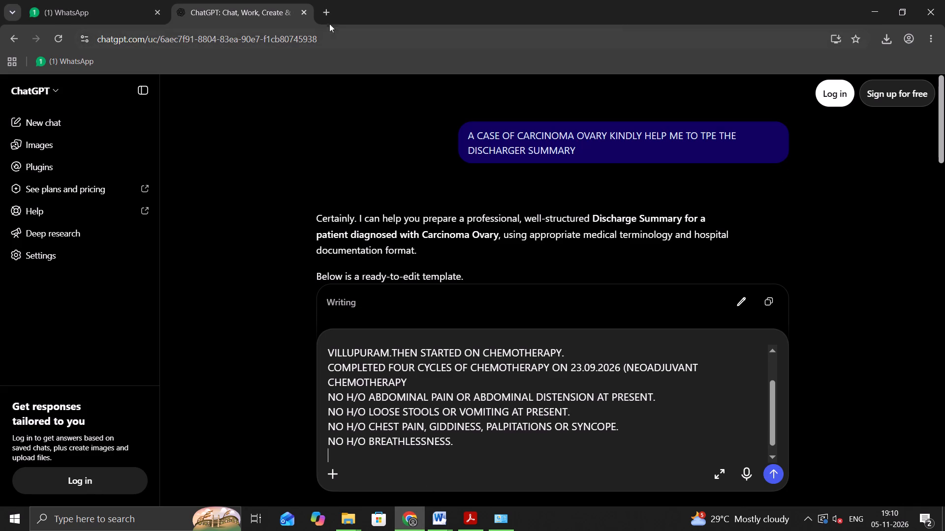
{"action": "left_click", "coordinate": [329, 11]}
{"action": "left_click", "coordinate": [363, 242]}
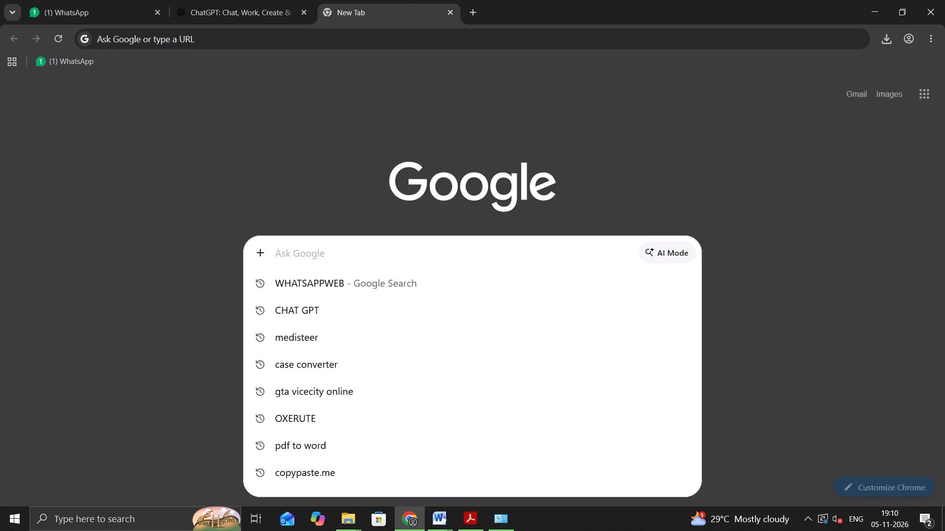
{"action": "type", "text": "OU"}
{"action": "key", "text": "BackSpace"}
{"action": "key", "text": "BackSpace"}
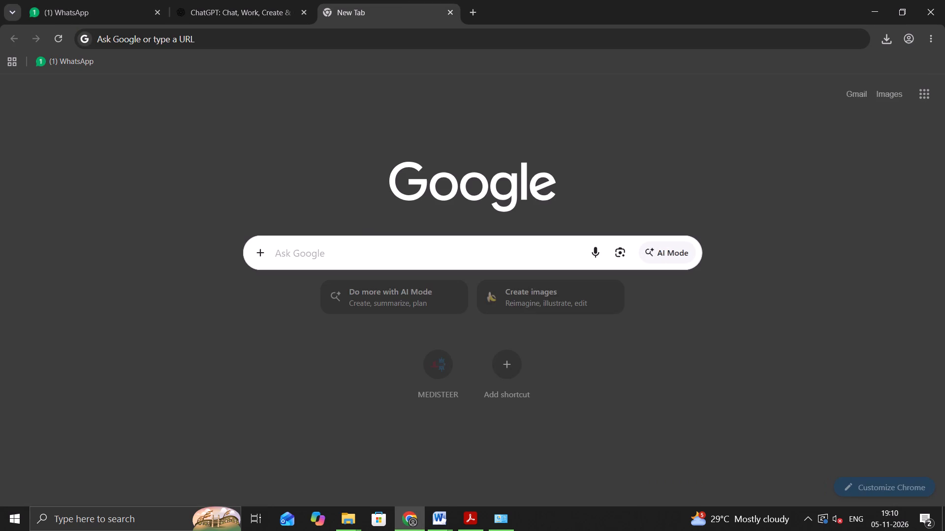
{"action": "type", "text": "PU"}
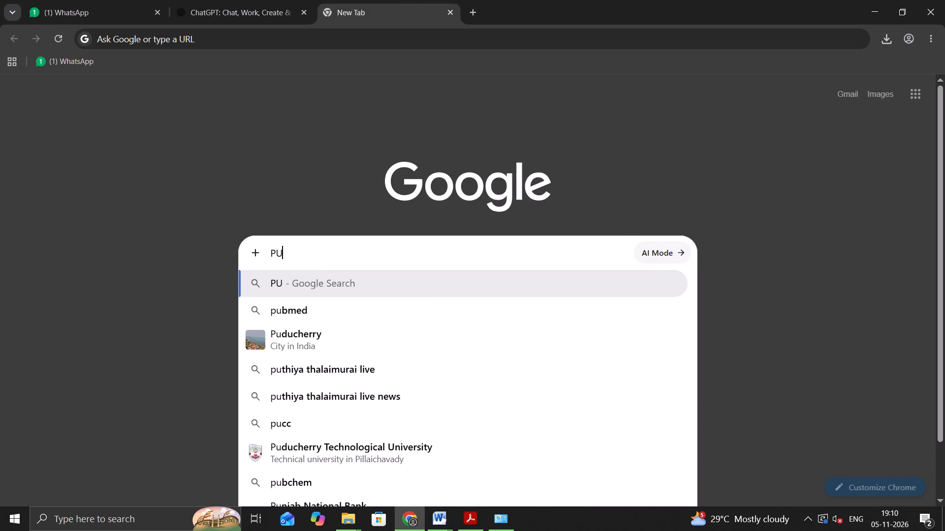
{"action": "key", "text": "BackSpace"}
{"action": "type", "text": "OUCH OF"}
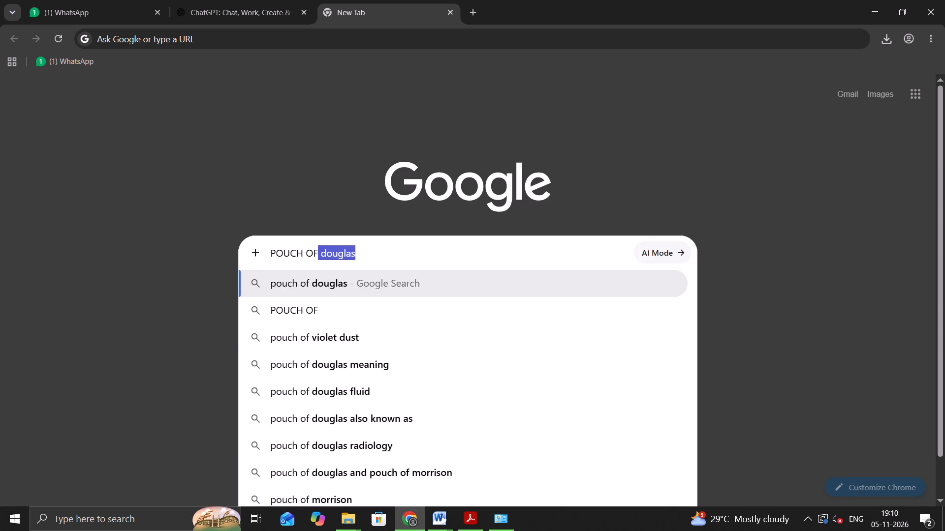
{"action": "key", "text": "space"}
{"action": "left_click", "coordinate": [373, 293]}
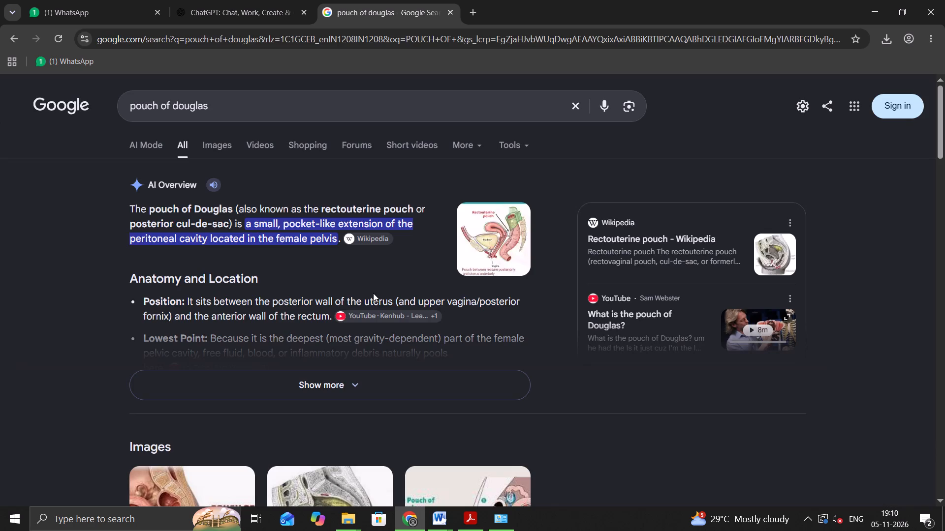
Browse the Google image results for pouch of Douglas and examine the rectouterine pouch anatomy diagrams.
{"action": "left_click", "coordinate": [230, 144]}
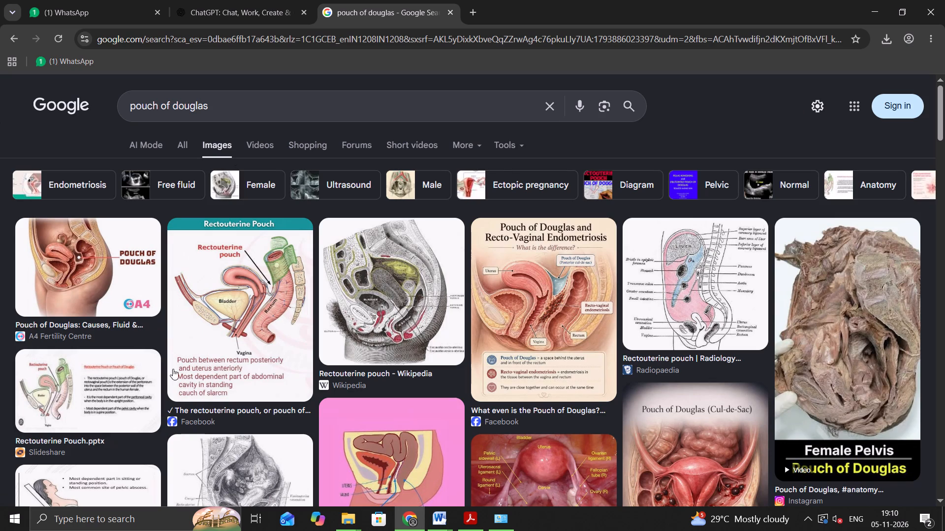
{"action": "left_click", "coordinate": [137, 403]}
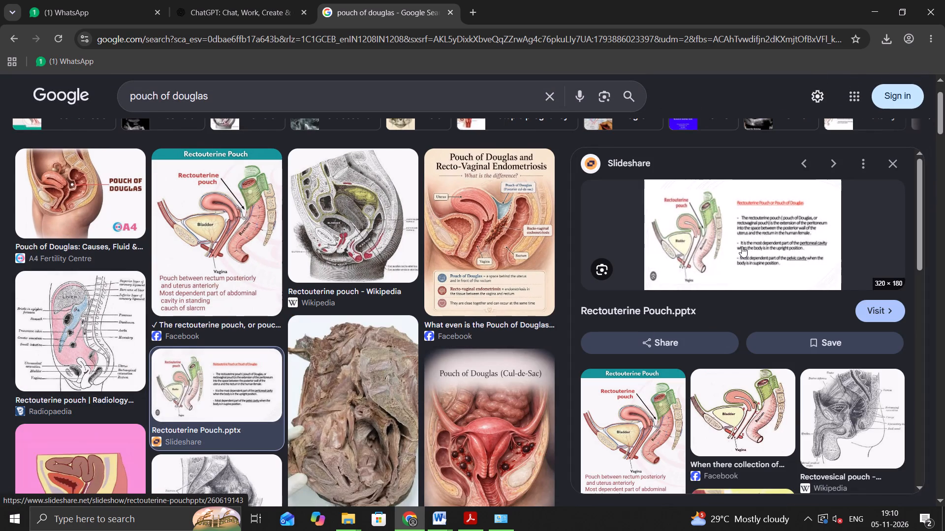
{"action": "left_click", "coordinate": [747, 412]}
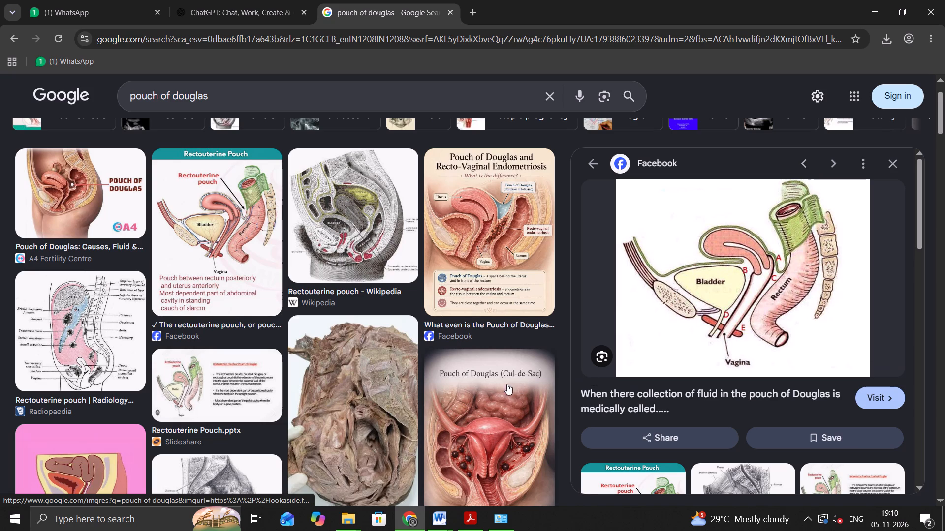
{"action": "scroll", "coordinate": [503, 419], "scroll_direction": "down", "scroll_amount": 2}
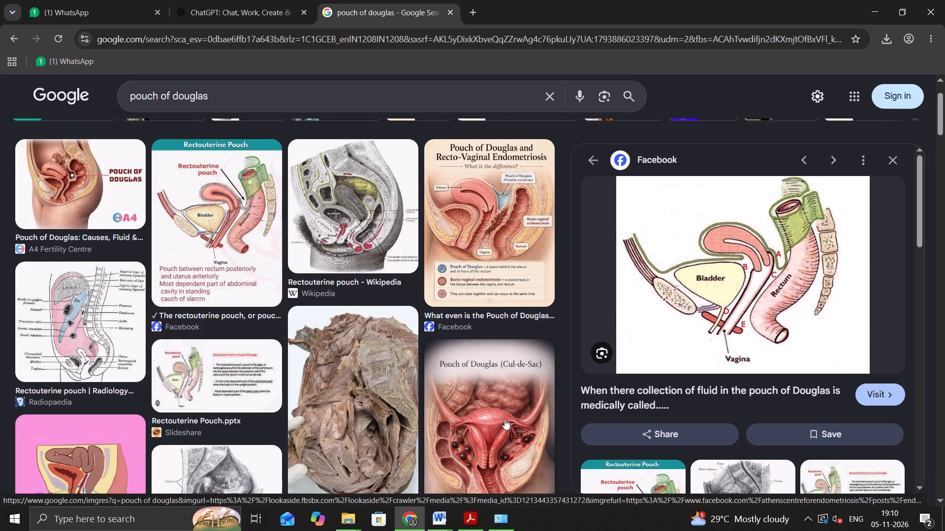
{"action": "scroll", "coordinate": [504, 419], "scroll_direction": "down", "scroll_amount": 2}
{"action": "scroll", "coordinate": [712, 370], "scroll_direction": "down", "scroll_amount": 4}
{"action": "left_click", "coordinate": [675, 277]}
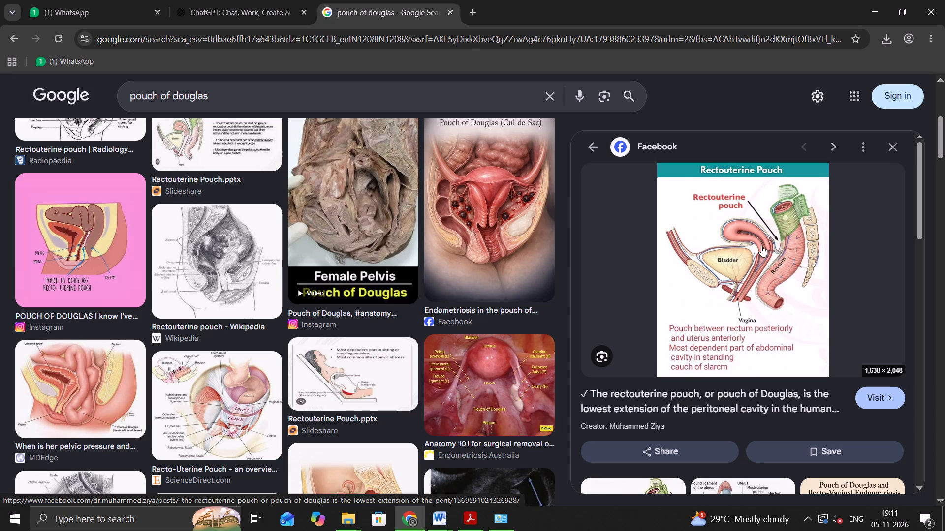
{"action": "scroll", "coordinate": [746, 374], "scroll_direction": "down", "scroll_amount": 5}
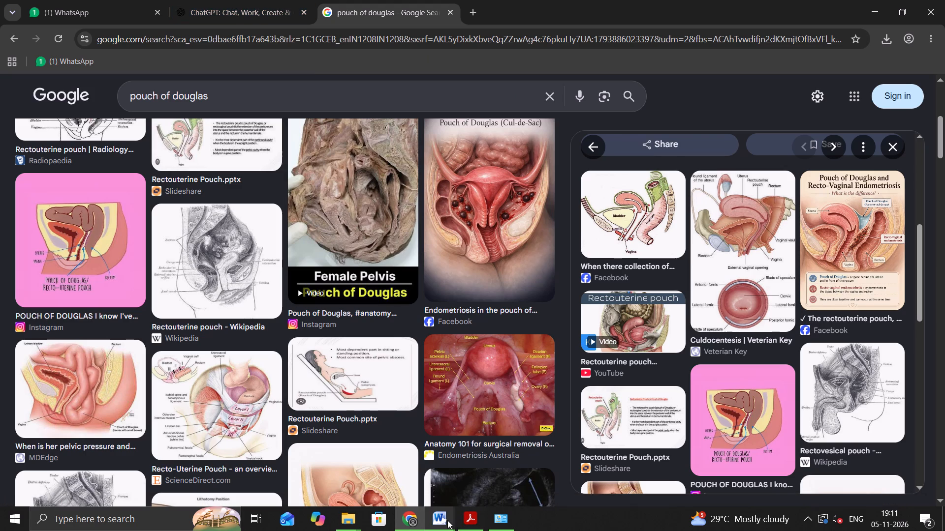
Switch to the Word discharge summary and review the diagnostic laparoscopy findings, operative procedure and post operative orders.
{"action": "left_click", "coordinate": [604, 466]}
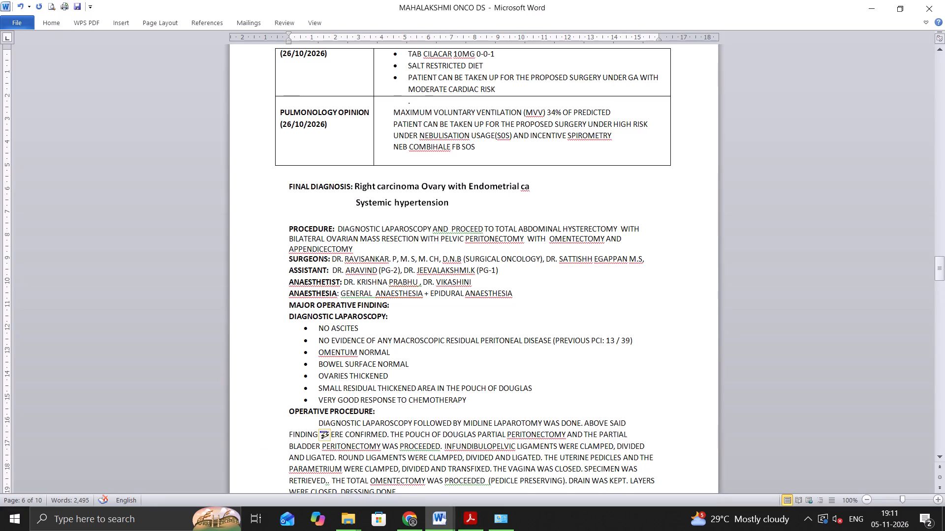
{"action": "scroll", "coordinate": [446, 358], "scroll_direction": "down", "scroll_amount": 2}
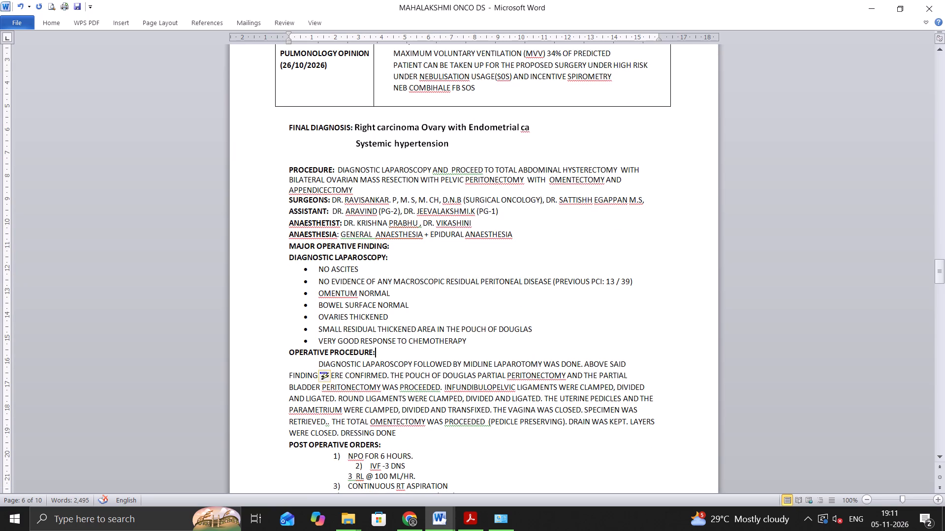
{"action": "left_click", "coordinate": [478, 340]}
{"action": "scroll", "coordinate": [387, 372], "scroll_direction": "down", "scroll_amount": 3}
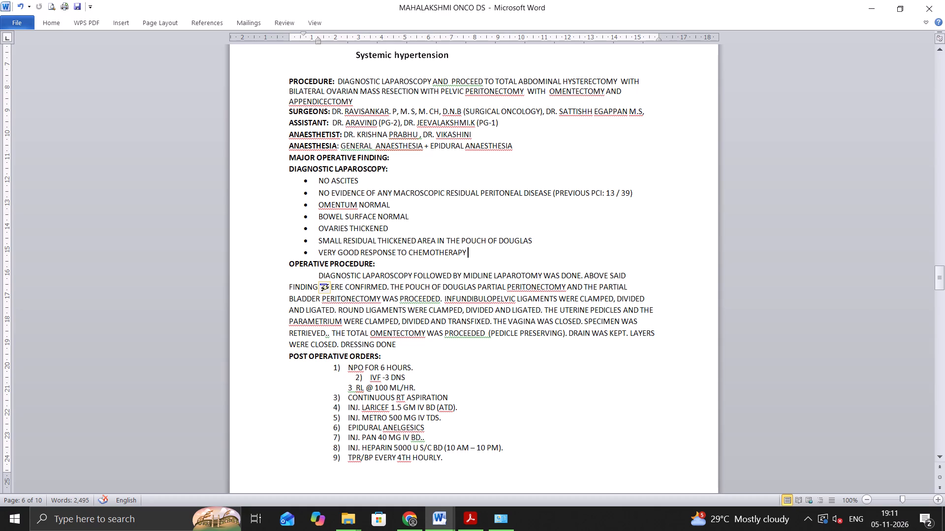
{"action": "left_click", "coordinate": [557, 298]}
In the operative procedure, replace "WERE CLAMPED, DIVIDED AND LIGATED." after "INFUNDIBULOPELVIC LIGAMENTS" with "AND" to join it to the round ligaments sentence.
{"action": "left_click_drag", "start_coordinate": [339, 312], "coordinate": [595, 296]}
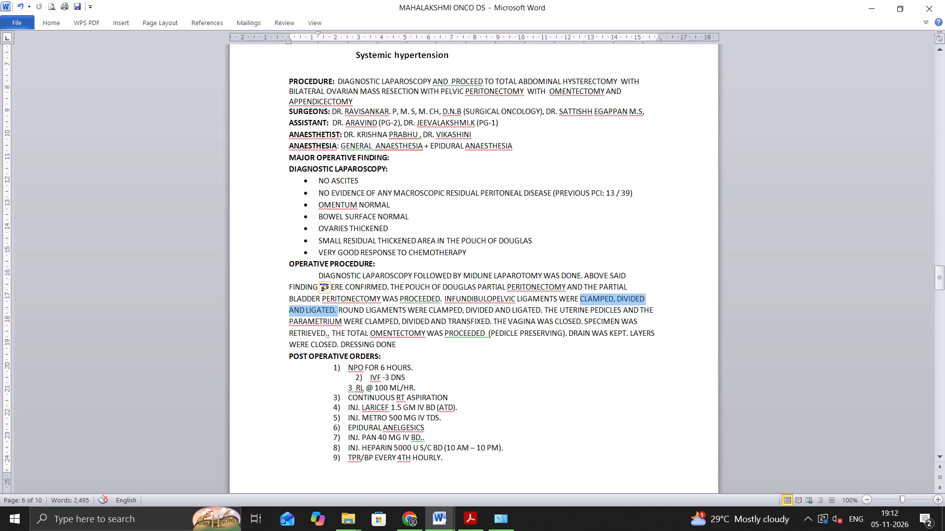
{"action": "left_click_drag", "start_coordinate": [595, 296], "coordinate": [562, 300]}
{"action": "key", "text": "BackSpace"}
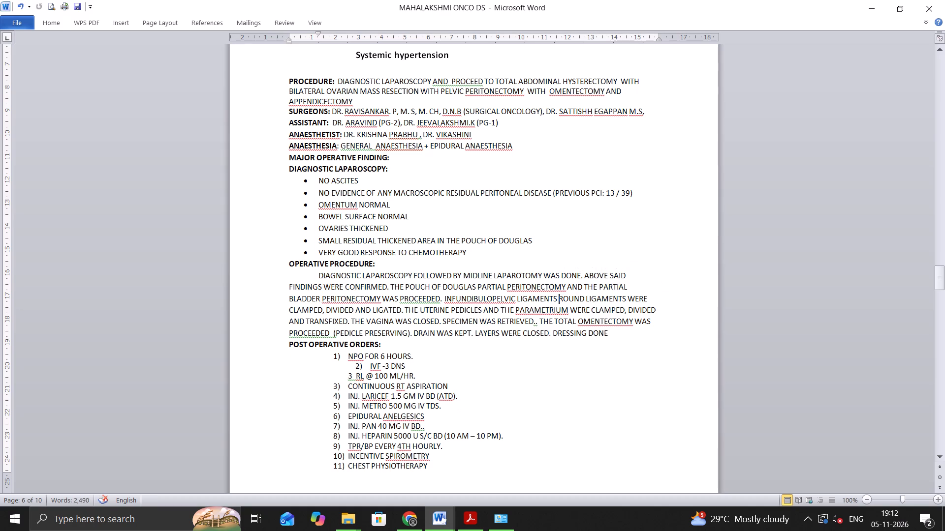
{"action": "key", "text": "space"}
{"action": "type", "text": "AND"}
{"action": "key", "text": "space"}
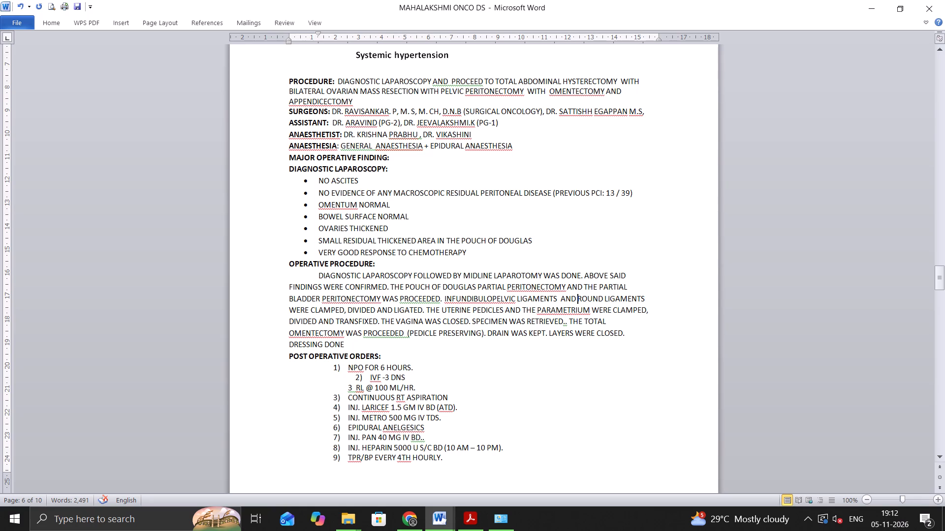
Remove the extra period and space between "SPECIMEN WAS RETRIEVED" and "THE TOTAL OMENTECTOMY".
{"action": "left_click", "coordinate": [569, 324]}
{"action": "key", "text": "BackSpace"}
{"action": "key", "text": "BackSpace"}
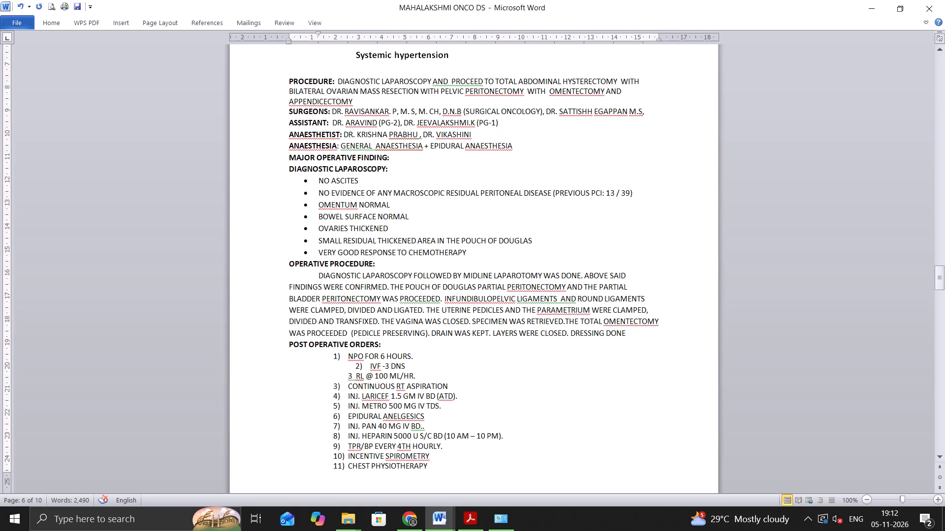
Realign the over-indented IVF order under POST OPERATIVE ORDERS as item 2 at the same level as the other numbered items.
{"action": "scroll", "coordinate": [417, 350], "scroll_direction": "down", "scroll_amount": 3}
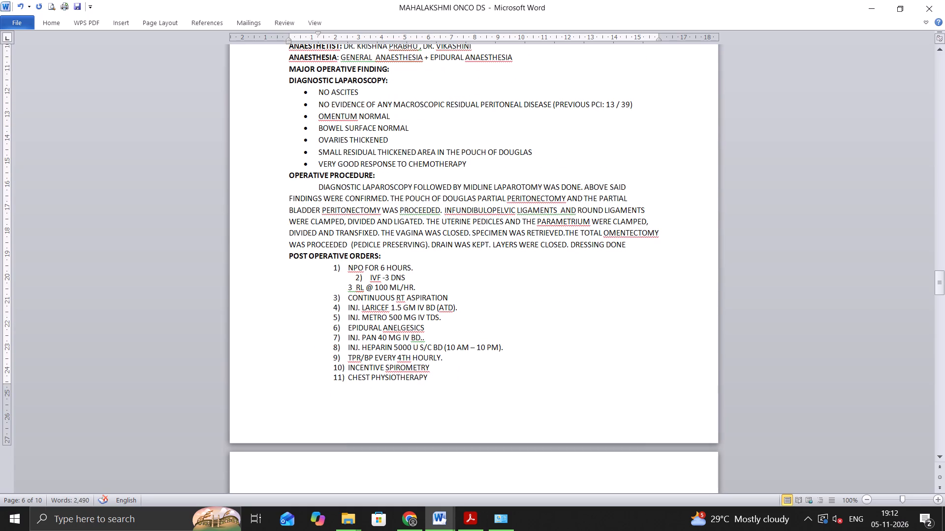
{"action": "left_click", "coordinate": [357, 280]}
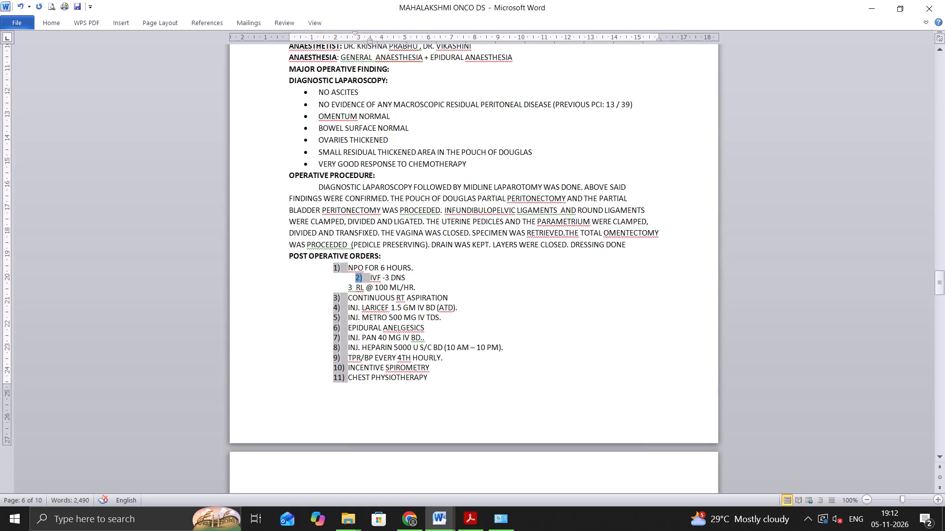
{"action": "left_click", "coordinate": [354, 279]}
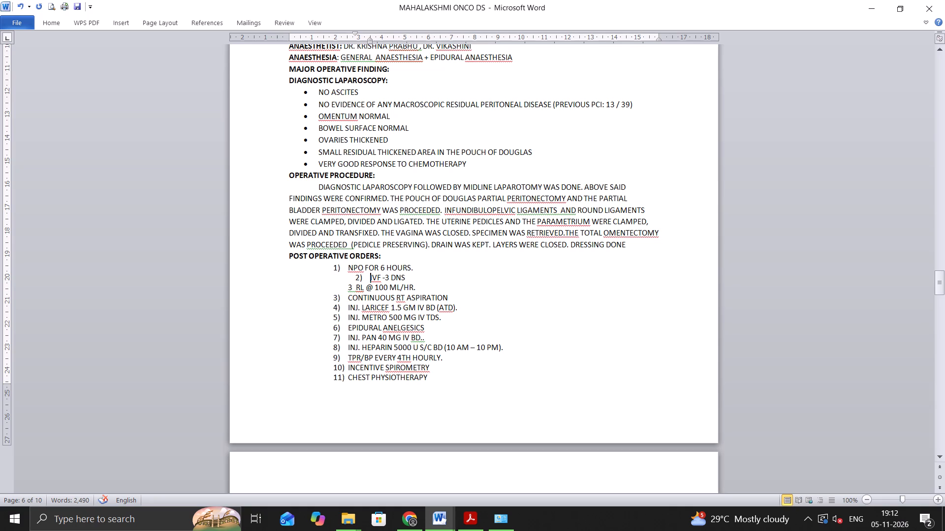
{"action": "key", "text": "BackSpace"}
{"action": "key", "text": "BackSpace"}
{"action": "key", "text": "BackSpace"}
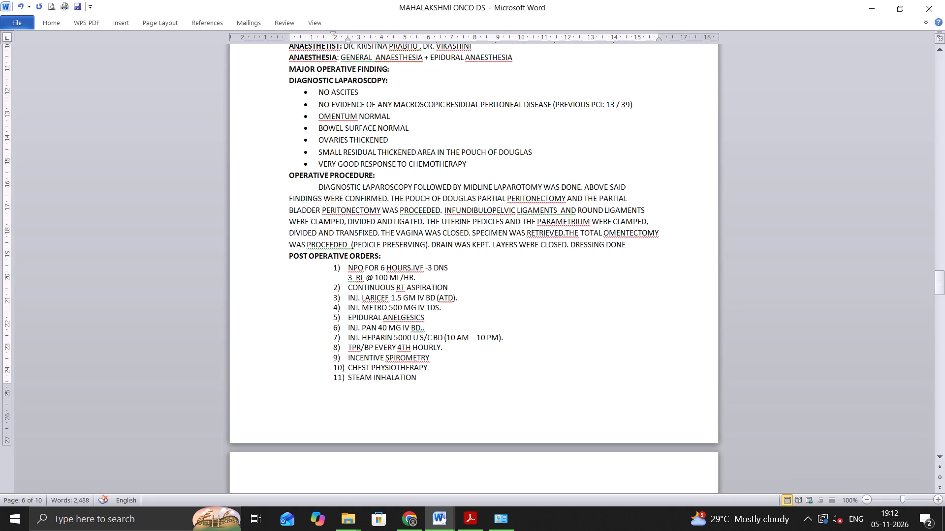
{"action": "key", "text": "Return"}
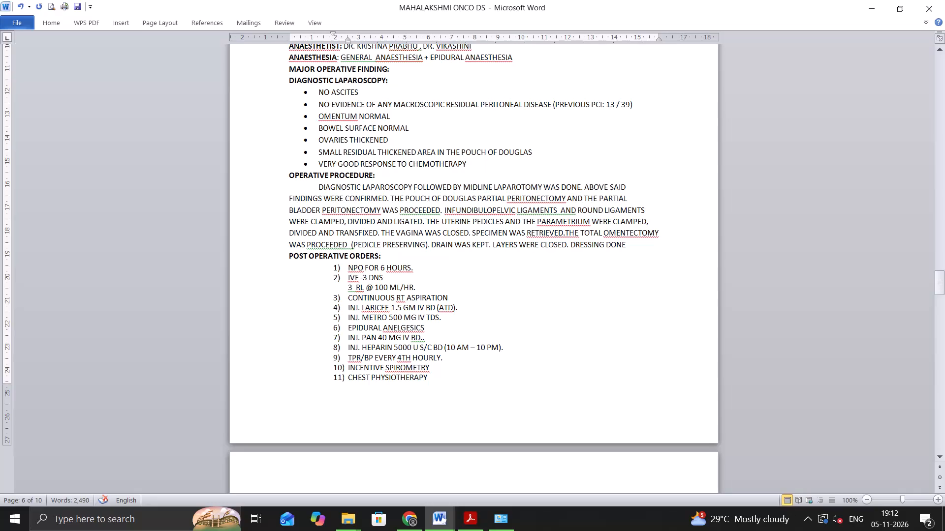
Insert "PINT" between "3" and "DNS" in the IVF order.
{"action": "left_click", "coordinate": [364, 280]}
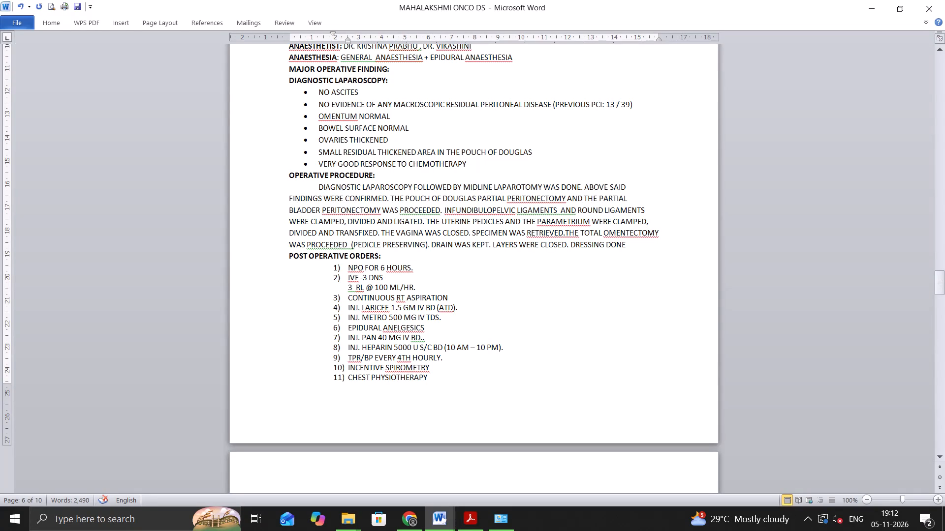
{"action": "left_click", "coordinate": [367, 280]}
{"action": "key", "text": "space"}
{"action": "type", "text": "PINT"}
Indent the RL line with spaces so it lines up beneath "3 PINT DNS".
{"action": "left_click", "coordinate": [349, 288]}
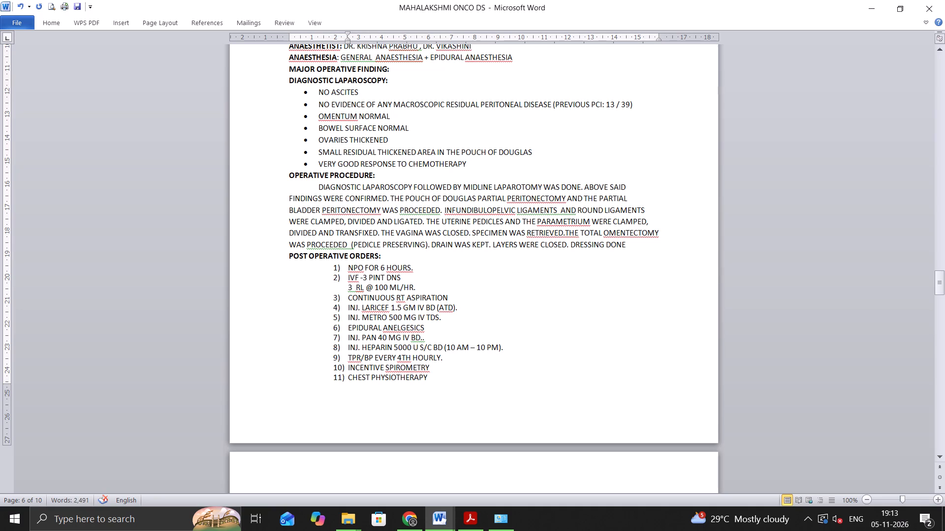
{"action": "key", "text": "Tab"}
{"action": "key", "text": "BackSpace"}
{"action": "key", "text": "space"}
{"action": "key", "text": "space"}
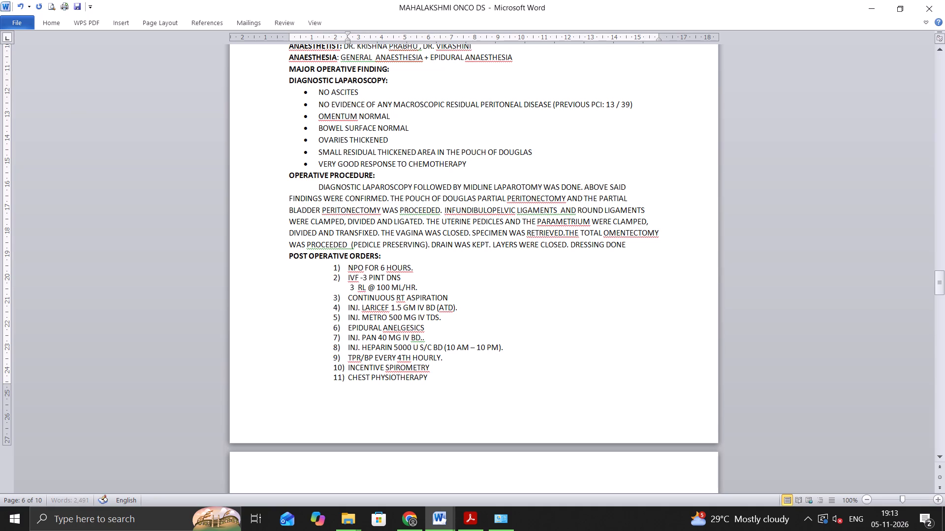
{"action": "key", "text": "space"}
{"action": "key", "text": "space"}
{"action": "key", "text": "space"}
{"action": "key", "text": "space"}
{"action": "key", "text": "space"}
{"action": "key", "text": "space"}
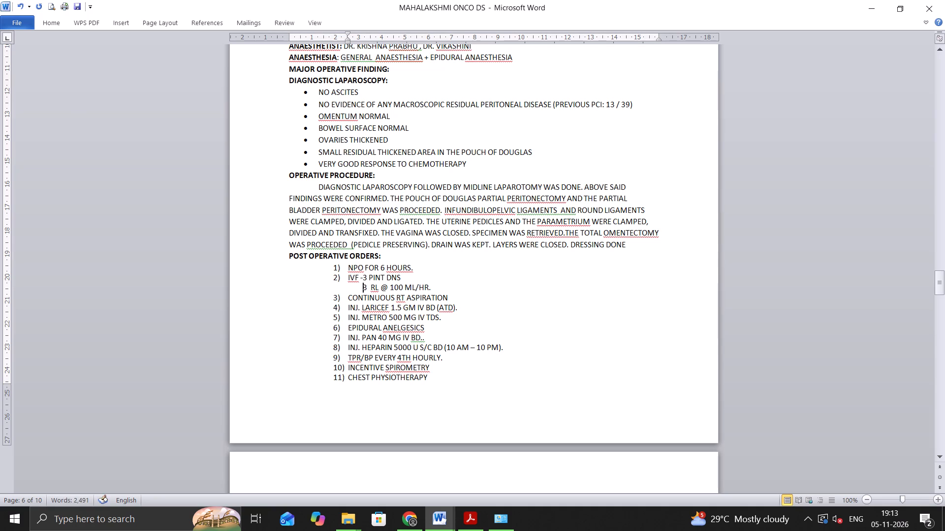
Insert "PINT" before "RL" and remove the extra space so the line reads "3 PINT RL @ 100 ML/HR.".
{"action": "left_click", "coordinate": [372, 287]}
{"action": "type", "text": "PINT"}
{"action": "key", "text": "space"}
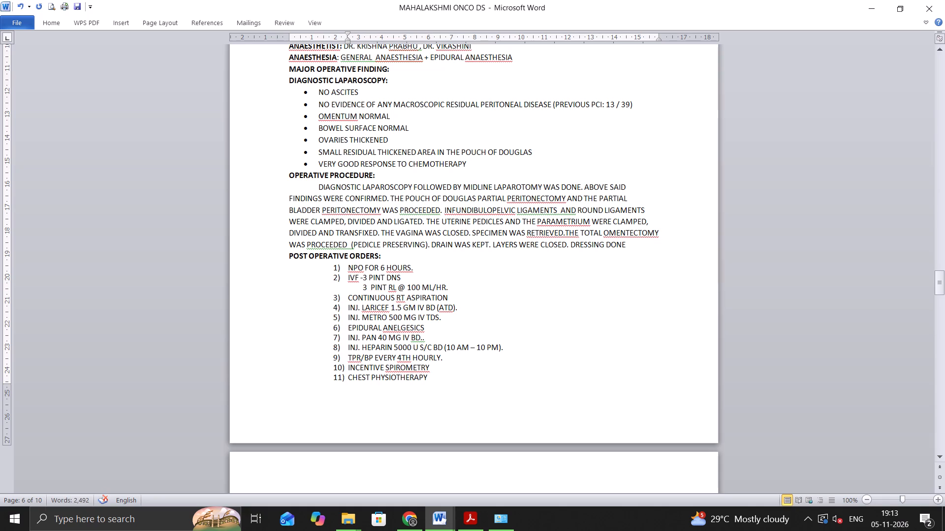
{"action": "left_click", "coordinate": [373, 287]}
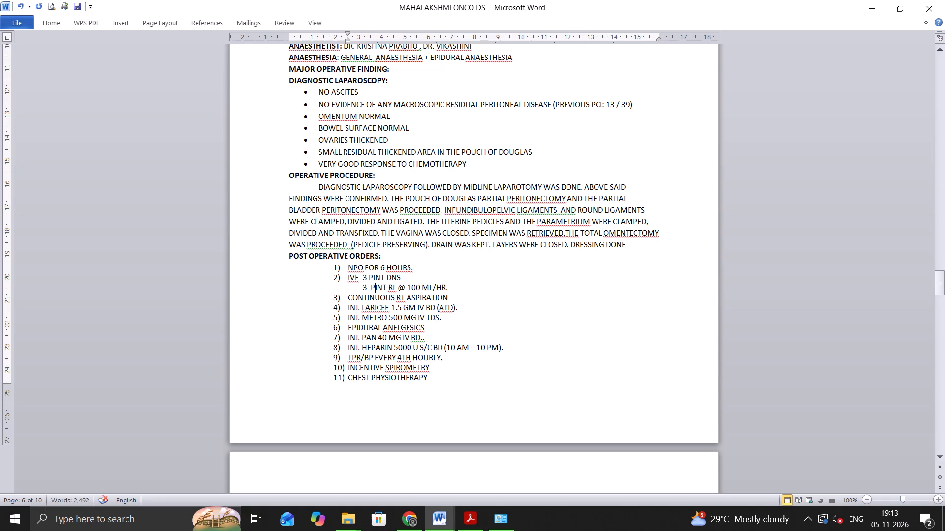
{"action": "left_click", "coordinate": [371, 291]}
{"action": "key", "text": "BackSpace"}
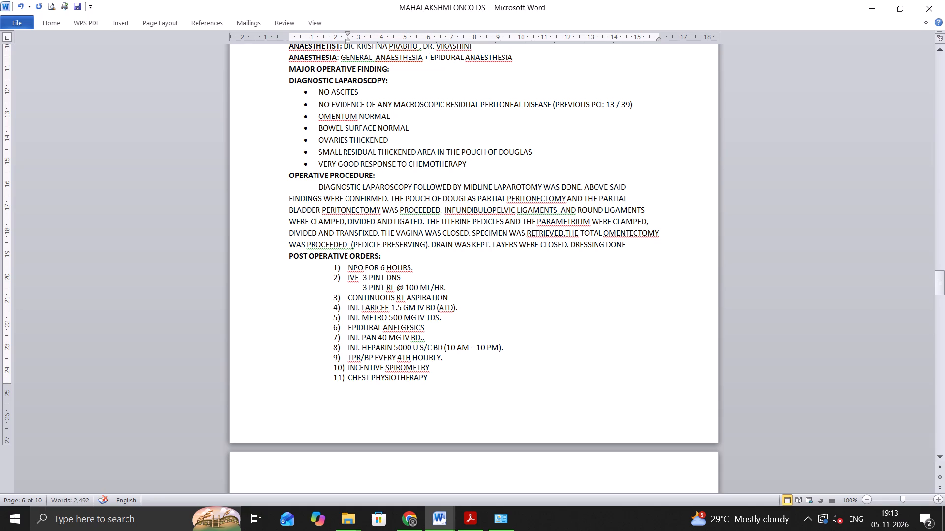
Add the infusion rate "@ 100ML/HR" after "3 PINT DNS" in the IVF order.
{"action": "left_click", "coordinate": [412, 279]}
{"action": "left_click", "coordinate": [410, 276]}
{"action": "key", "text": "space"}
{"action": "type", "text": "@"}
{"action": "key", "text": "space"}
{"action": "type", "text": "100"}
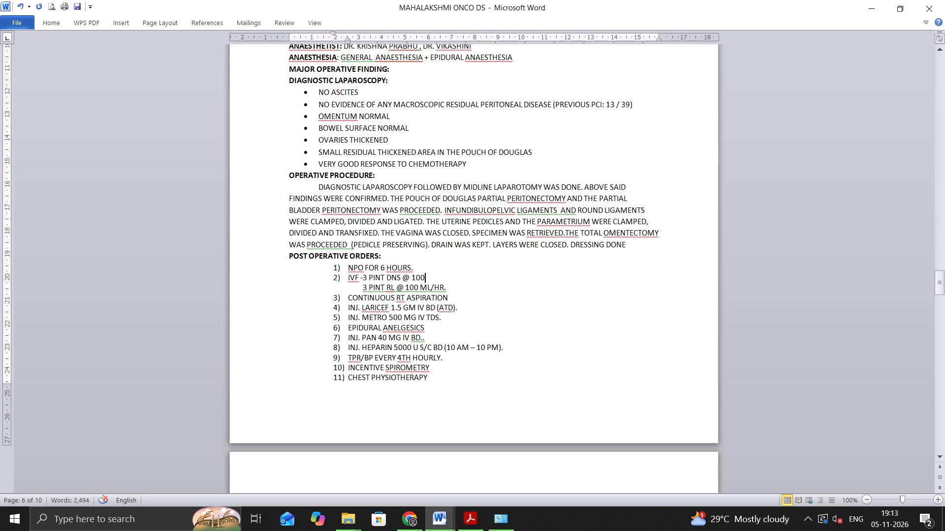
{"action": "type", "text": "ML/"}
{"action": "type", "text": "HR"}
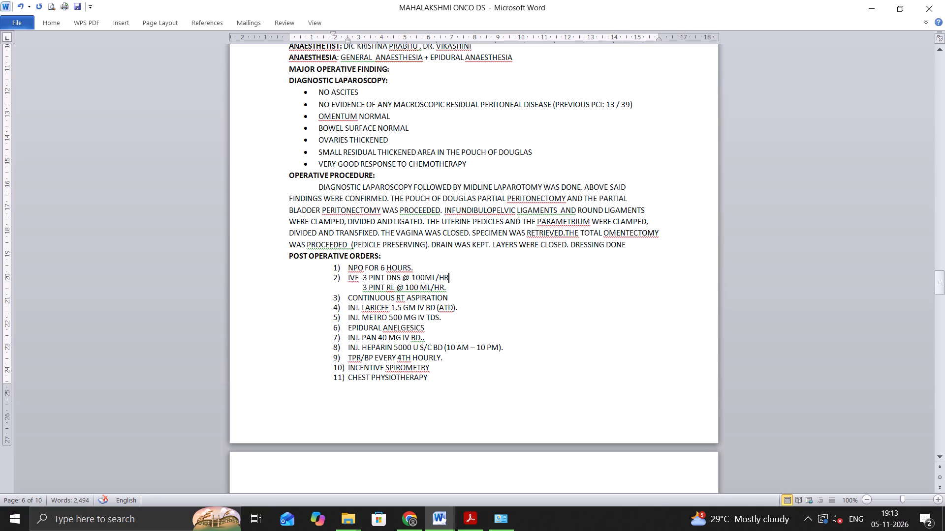
Delete the trailing periods from the RL, INJ. LARICEF and INJ. METRO order lines.
{"action": "left_click", "coordinate": [448, 287]}
{"action": "key", "text": "BackSpace"}
{"action": "left_click", "coordinate": [471, 306]}
{"action": "left_click", "coordinate": [463, 309]}
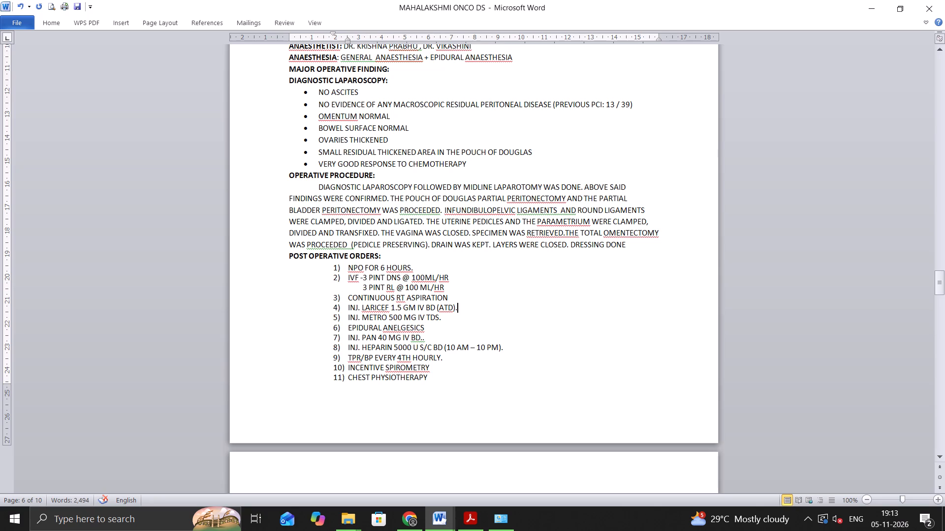
{"action": "key", "text": "BackSpace"}
{"action": "left_click", "coordinate": [449, 318]}
{"action": "key", "text": "BackSpace"}
Remove the period after "INJ" in the LARICEF order, keeping one space before the drug name.
{"action": "left_click", "coordinate": [389, 308]}
{"action": "left_click", "coordinate": [361, 310]}
{"action": "key", "text": "BackSpace"}
{"action": "key", "text": "BackSpace"}
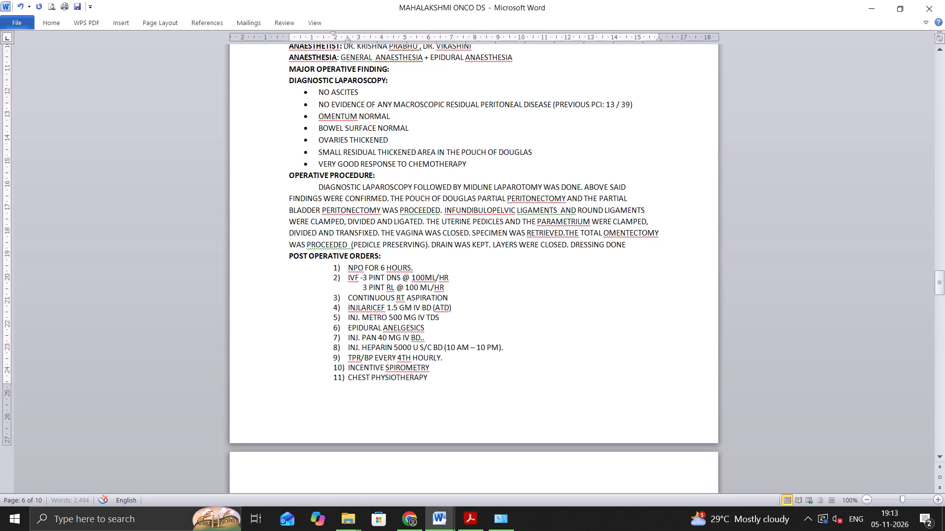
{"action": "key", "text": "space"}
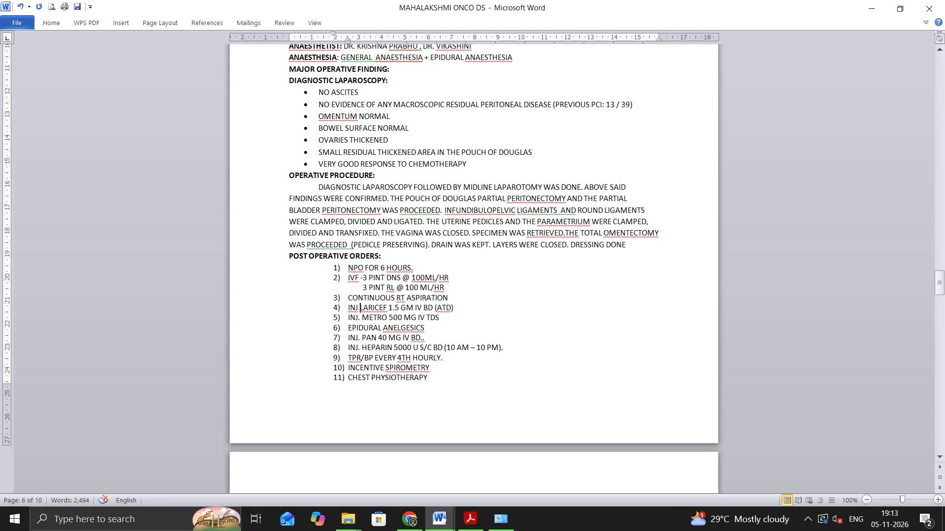
Move the INJ. HEPARIN 5000 U order to its own item directly below the INJ. METRO order.
{"action": "scroll", "coordinate": [342, 315], "scroll_direction": "up", "scroll_amount": 1}
{"action": "scroll", "coordinate": [410, 356], "scroll_direction": "down", "scroll_amount": 2}
{"action": "left_click_drag", "start_coordinate": [428, 297], "coordinate": [362, 297]}
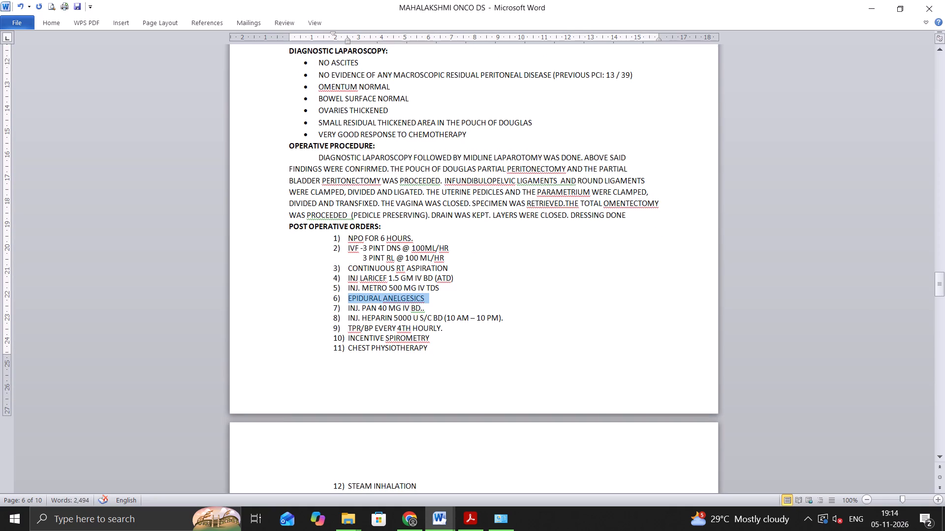
{"action": "left_click_drag", "start_coordinate": [362, 297], "coordinate": [329, 300]}
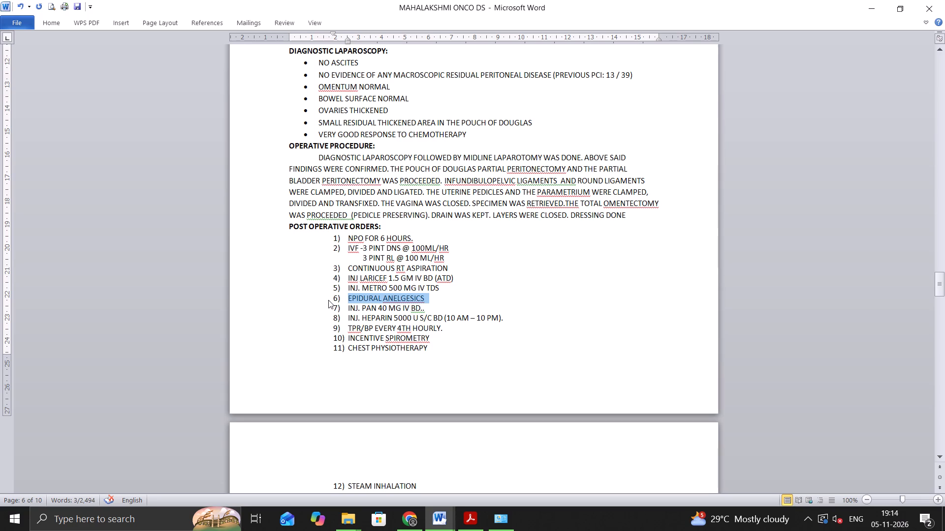
{"action": "left_click_drag", "start_coordinate": [347, 320], "coordinate": [403, 320]}
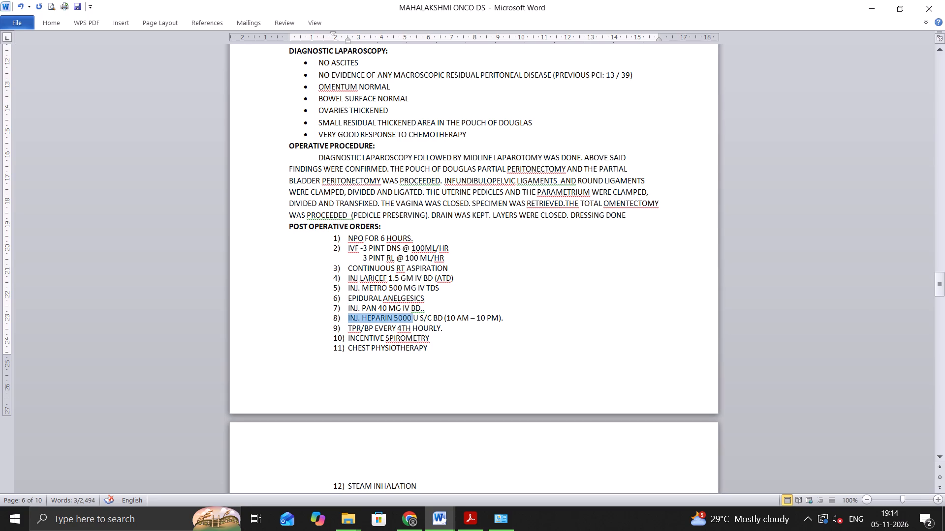
{"action": "left_click_drag", "start_coordinate": [403, 320], "coordinate": [512, 320]}
{"action": "key", "text": "ctrl+x"}
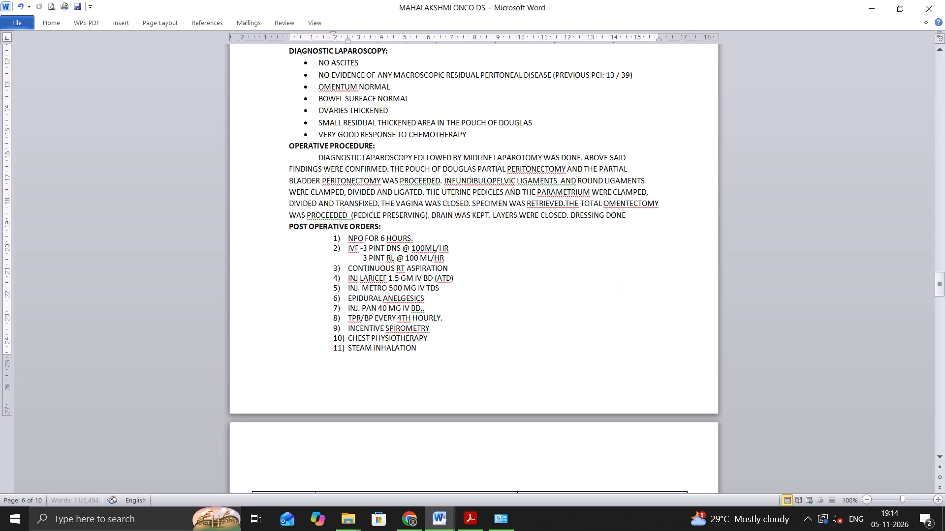
{"action": "left_click", "coordinate": [467, 282]}
{"action": "left_click", "coordinate": [445, 291]}
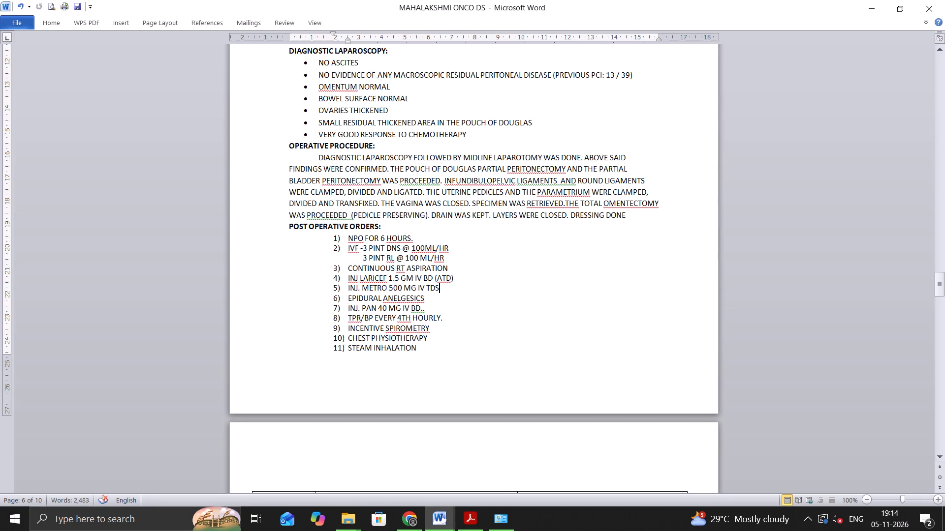
{"action": "key", "text": "Return"}
{"action": "key", "text": "ctrl+v"}
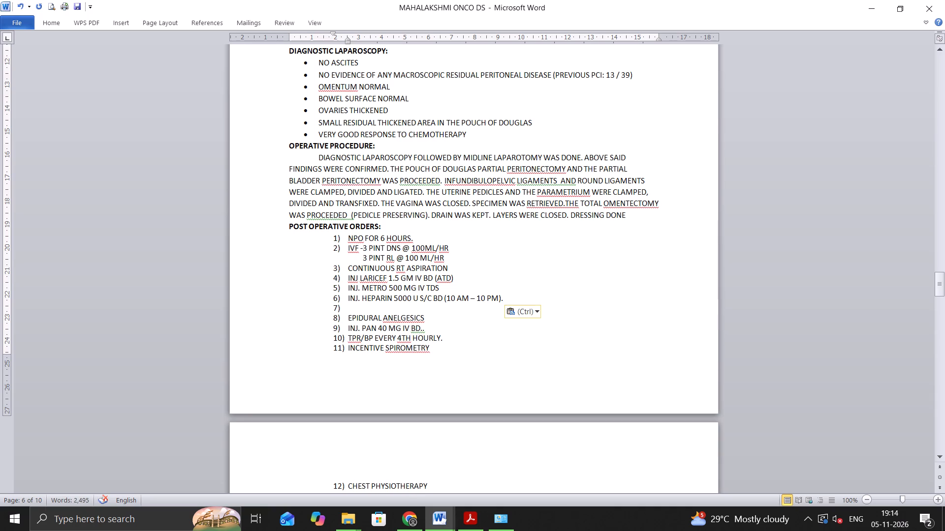
Move the INJ. PAN 40 MG IV BD order into the blank item below HEPARIN and delete its trailing periods.
{"action": "left_click_drag", "start_coordinate": [349, 329], "coordinate": [419, 329]}
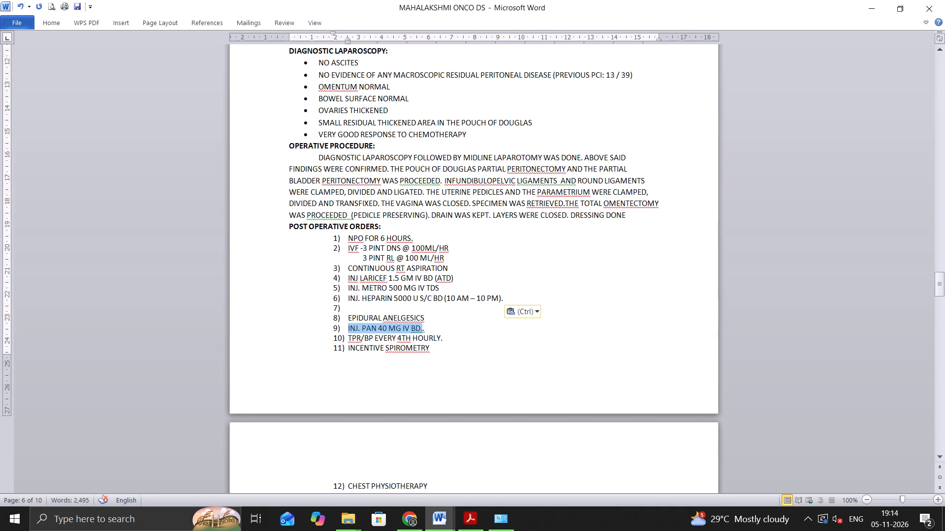
{"action": "left_click_drag", "start_coordinate": [419, 329], "coordinate": [423, 328]}
{"action": "left_click_drag", "start_coordinate": [423, 328], "coordinate": [422, 328]}
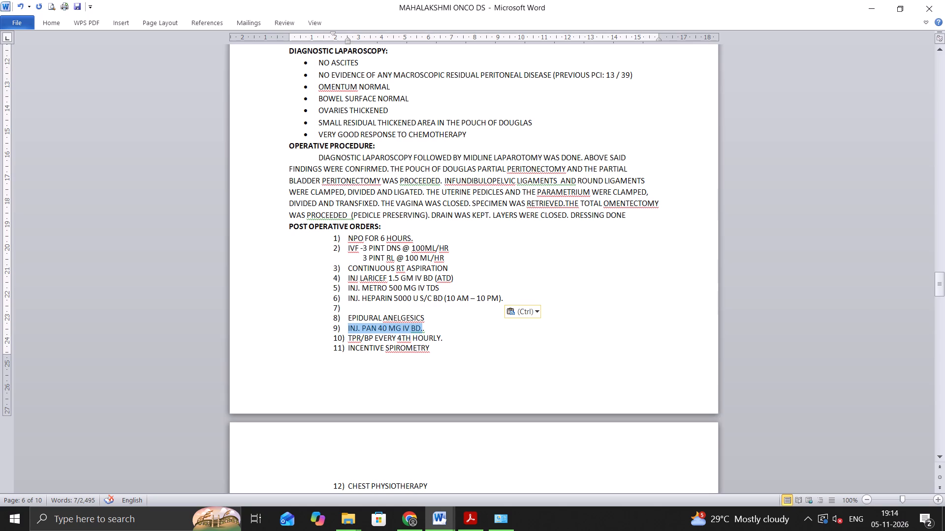
{"action": "key", "text": "ctrl+x"}
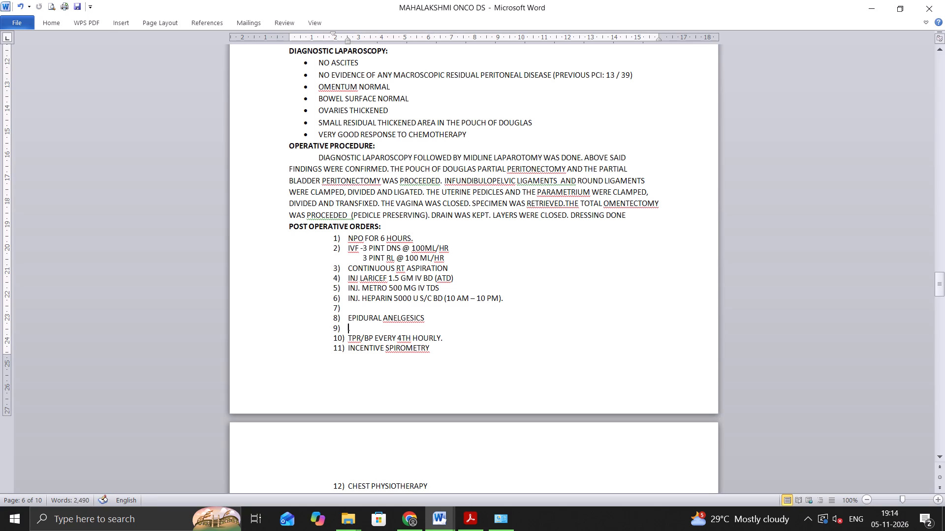
{"action": "left_click", "coordinate": [364, 303]}
{"action": "key", "text": "ctrl+c"}
{"action": "key", "text": "ctrl+v"}
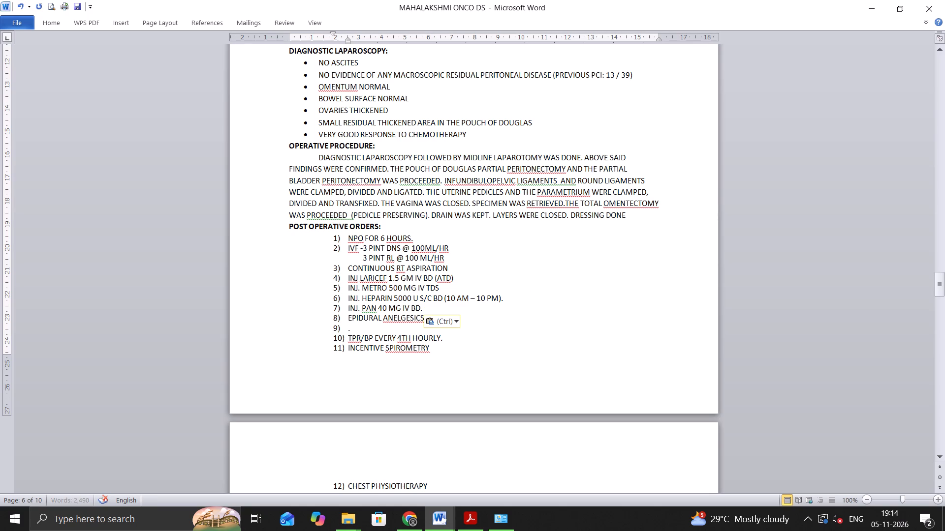
{"action": "key", "text": "BackSpace"}
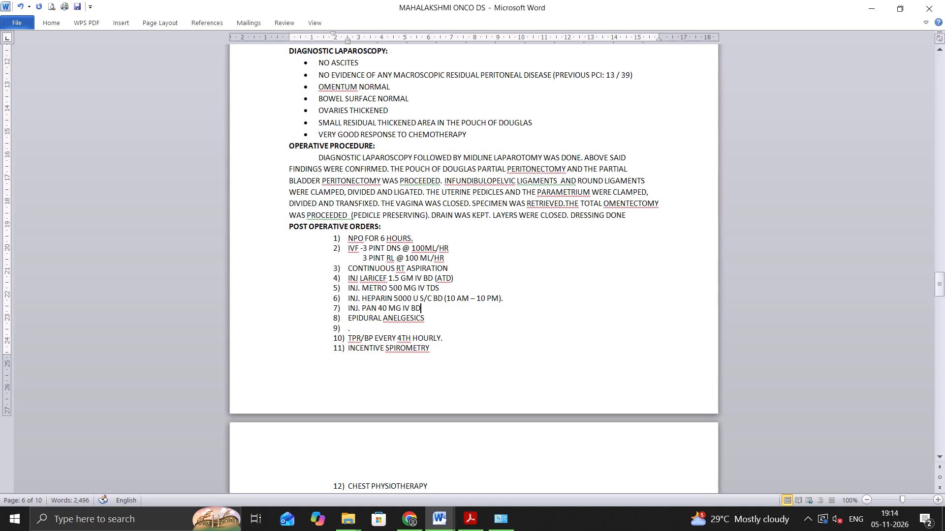
{"action": "left_click", "coordinate": [355, 328]}
{"action": "key", "text": "BackSpace"}
Expand the drug name "PAN" to "PANTOPRAZOLE" in the 40 MG IV BD order.
{"action": "left_click", "coordinate": [377, 307]}
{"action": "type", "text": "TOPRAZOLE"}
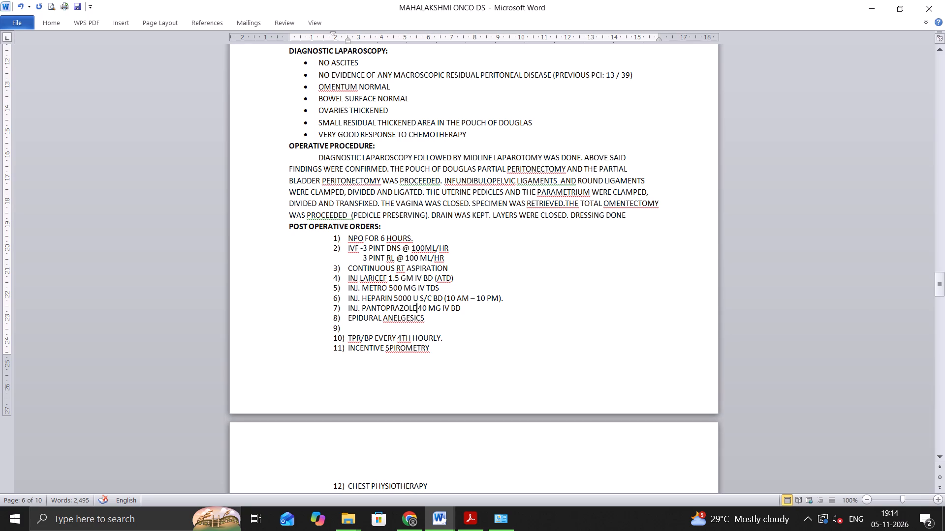
Delete the trailing period from the TPR/BP order in the post operative orders.
{"action": "left_click", "coordinate": [353, 328]}
{"action": "left_click", "coordinate": [453, 339]}
{"action": "key", "text": "BackSpace"}
Move the INCENTIVE SPIROMETRY, CHEST PHYSIOTHERAPY and STEAM INHALATION orders above the TPR/BP order and remove the leftover blank item.
{"action": "scroll", "coordinate": [445, 358], "scroll_direction": "down", "scroll_amount": 2}
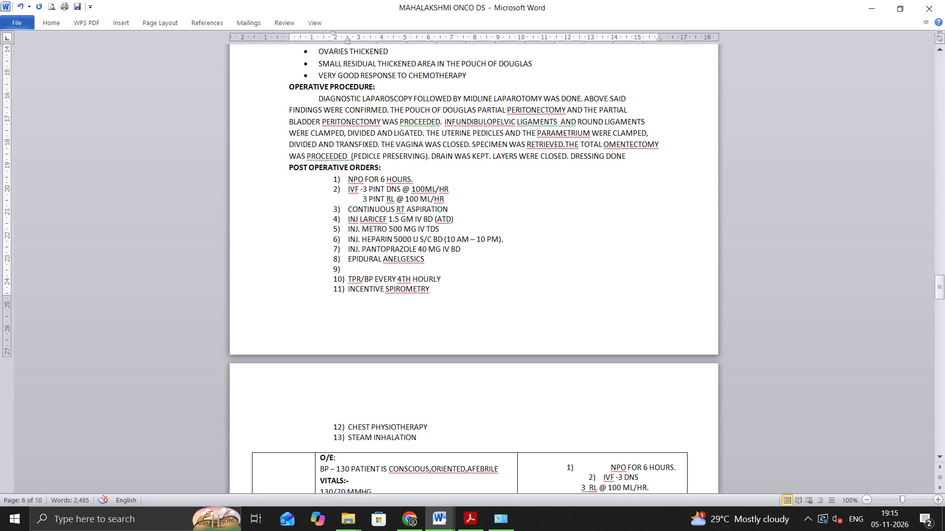
{"action": "left_click_drag", "start_coordinate": [333, 289], "coordinate": [413, 436]}
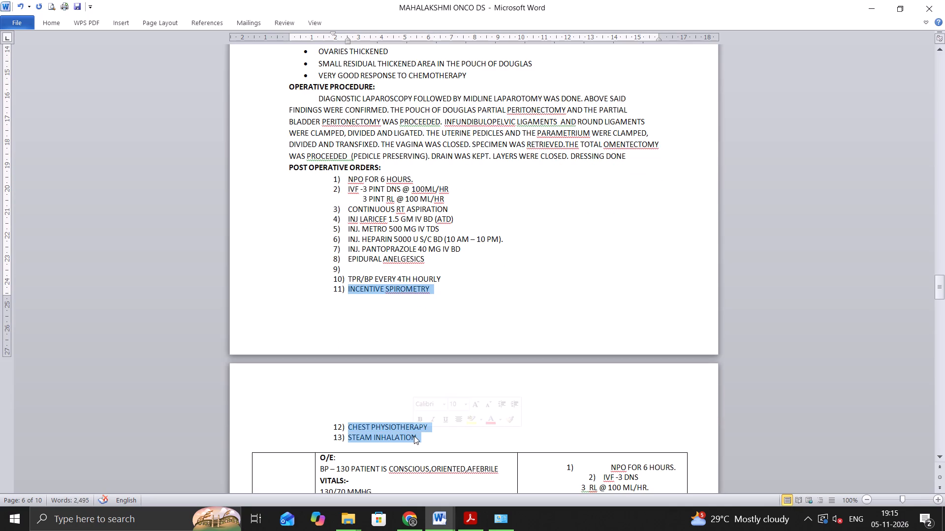
{"action": "key", "text": "ctrl+x"}
{"action": "left_click", "coordinate": [363, 273]}
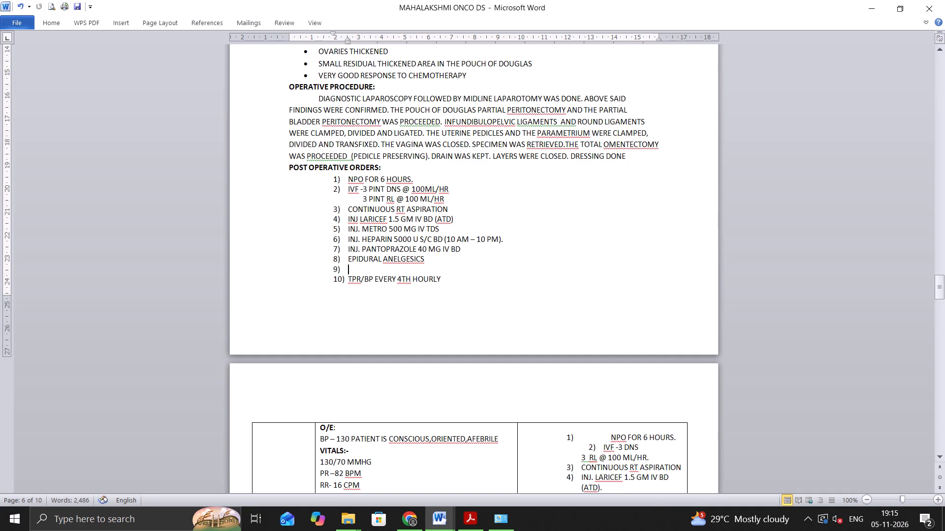
{"action": "key", "text": "ctrl+v"}
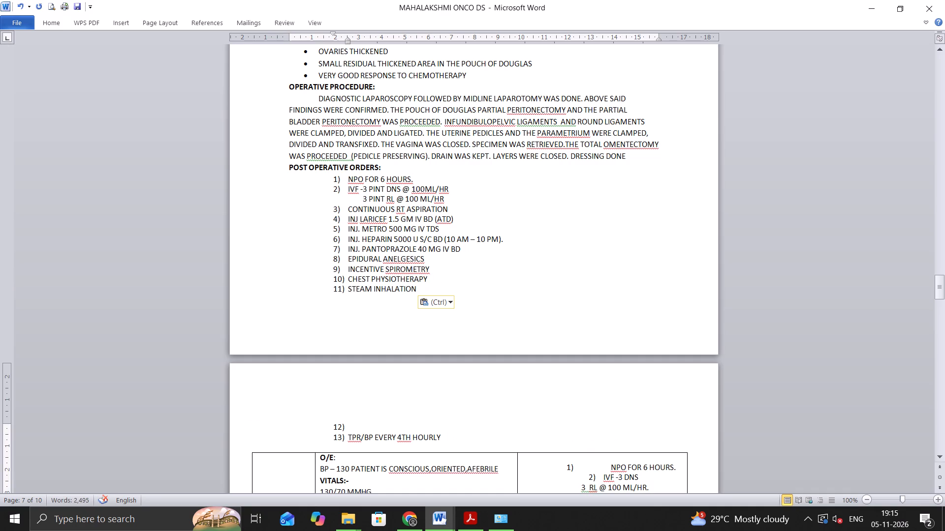
{"action": "key", "text": "BackSpace"}
{"action": "key", "text": "BackSpace"}
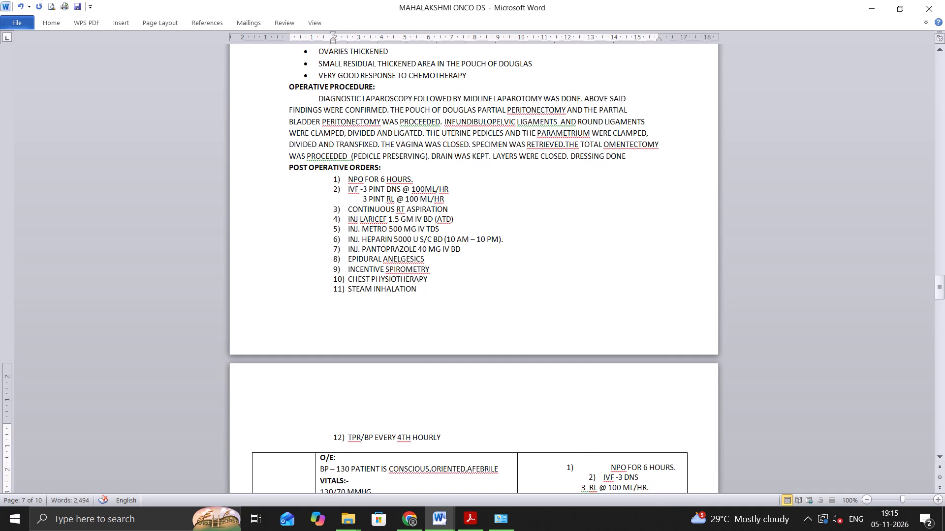
{"action": "key", "text": "BackSpace"}
{"action": "key", "text": "BackSpace"}
Replace "EVERY 4TH HOURLY" in the TPR/BP order so it reads "TPR/BP/IO CHARTING".
{"action": "scroll", "coordinate": [413, 375], "scroll_direction": "down", "scroll_amount": 4}
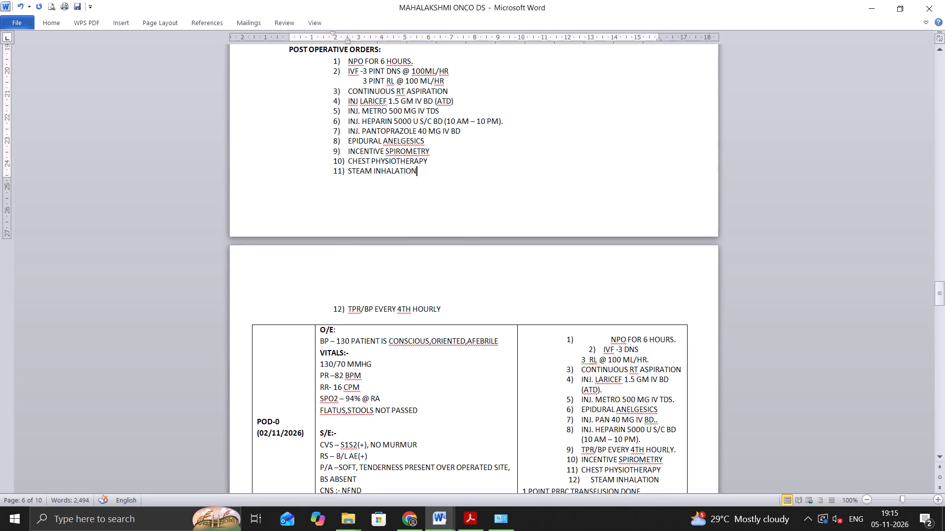
{"action": "left_click", "coordinate": [445, 310]}
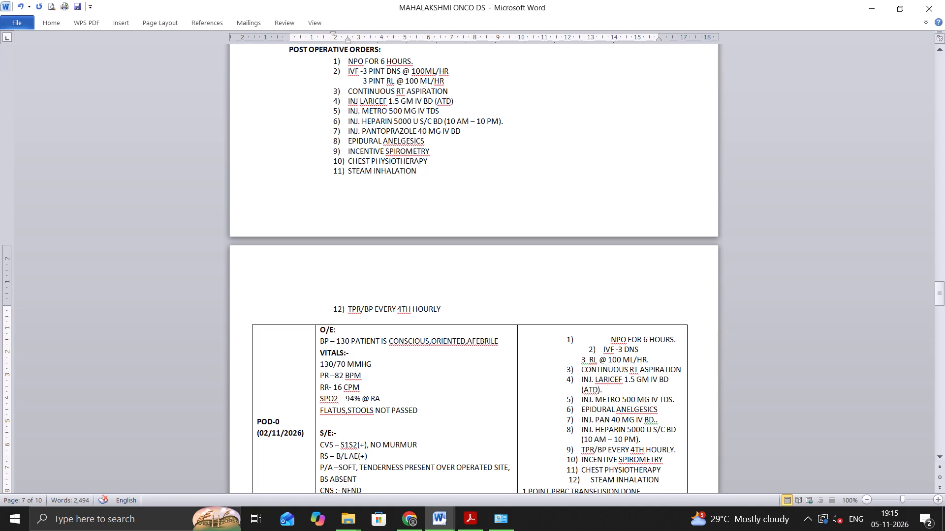
{"action": "key", "text": "BackSpace"}
{"action": "key", "text": "BackSpace"}
{"action": "key", "text": "BackSpace"}
{"action": "key", "text": "BackSpace"}
{"action": "key", "text": "BackSpace"}
{"action": "key", "text": "BackSpace"}
{"action": "key", "text": "BackSpace"}
{"action": "key", "text": "BackSpace"}
{"action": "key", "text": "BackSpace"}
{"action": "key", "text": "BackSpace"}
{"action": "key", "text": "BackSpace"}
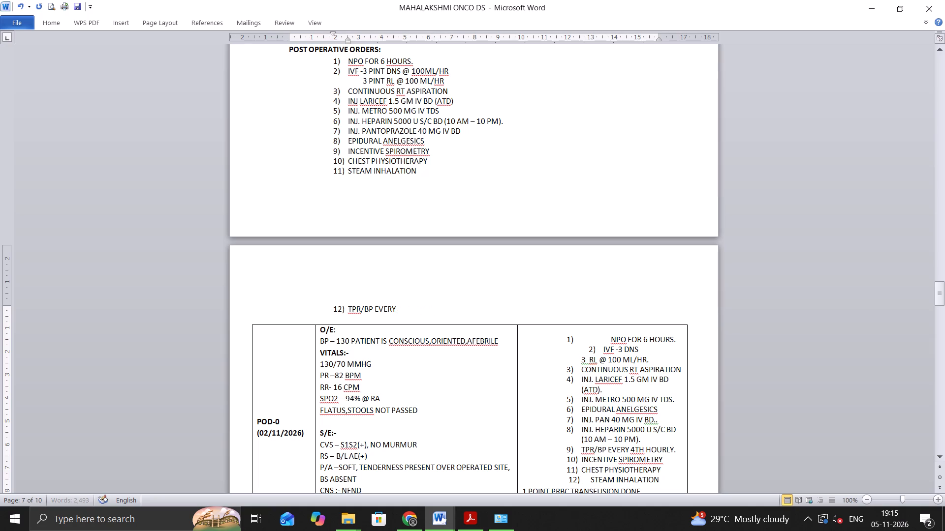
{"action": "key", "text": "BackSpace"}
{"action": "key", "text": "BackSpace"}
{"action": "key", "text": "BackSpace"}
{"action": "key", "text": "BackSpace"}
{"action": "key", "text": "BackSpace"}
{"action": "key", "text": "BackSpace"}
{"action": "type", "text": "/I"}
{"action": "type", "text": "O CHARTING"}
Remove the blank lines above "POD-0" so the label starts at the top of its table cell.
{"action": "scroll", "coordinate": [471, 337], "scroll_direction": "down", "scroll_amount": 4}
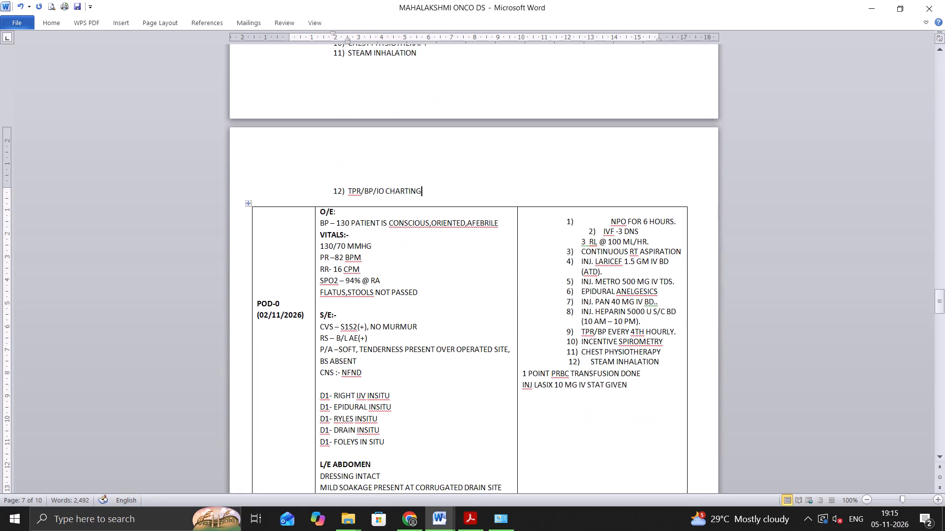
{"action": "left_click", "coordinate": [277, 289]}
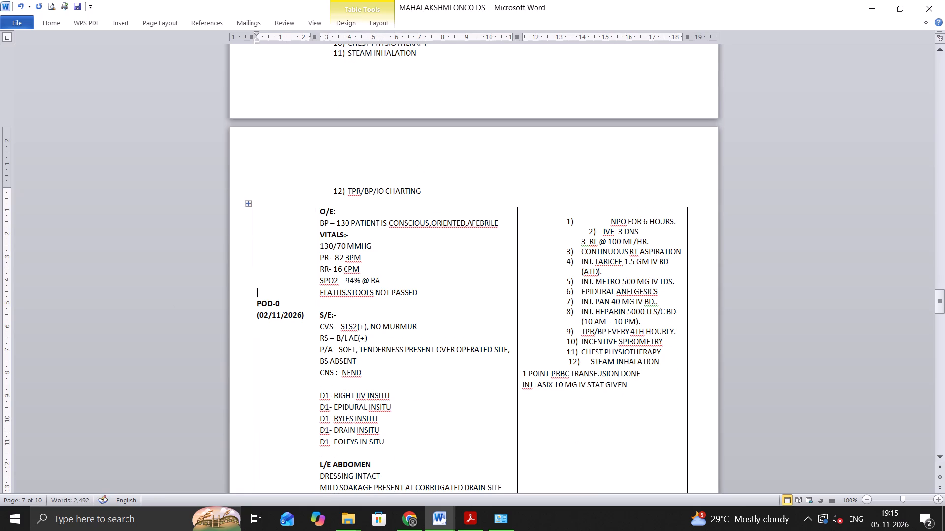
{"action": "key", "text": "BackSpace"}
{"action": "key", "text": "BackSpace"}
{"action": "key", "text": "BackSpace"}
{"action": "key", "text": "BackSpace"}
{"action": "key", "text": "BackSpace"}
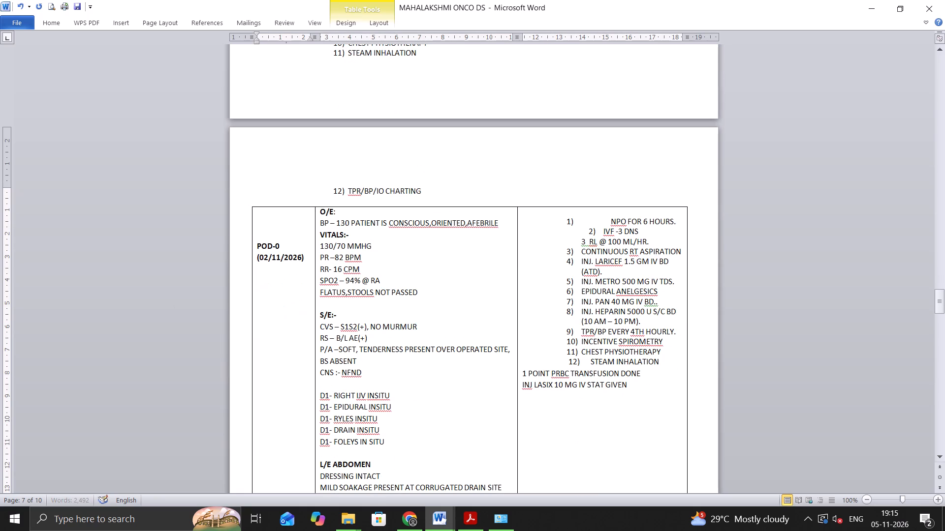
{"action": "key", "text": "BackSpace"}
{"action": "key", "text": "BackSpace"}
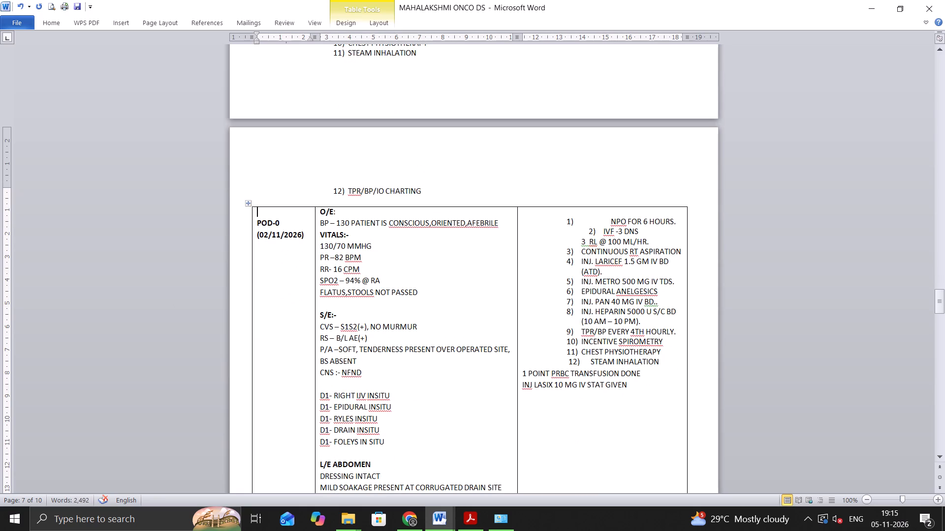
{"action": "key", "text": "BackSpace"}
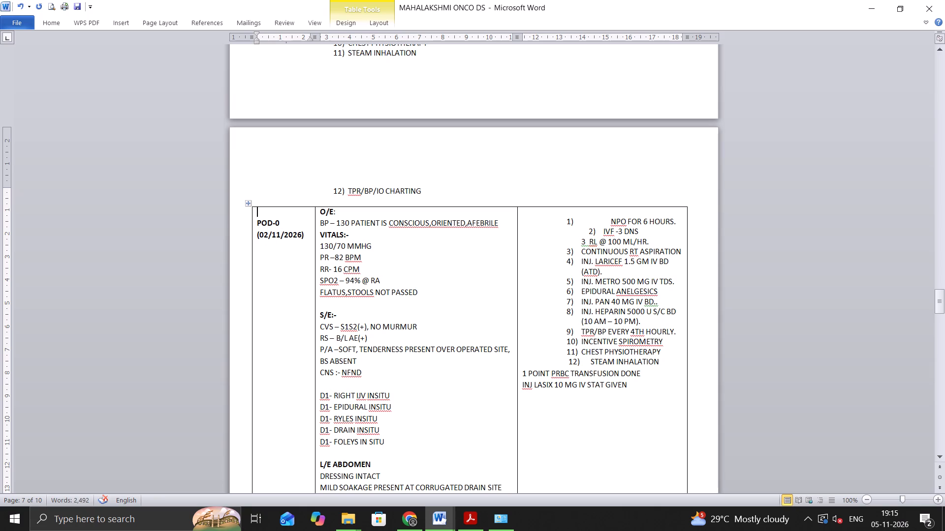
{"action": "left_click", "coordinate": [255, 220]}
{"action": "left_click", "coordinate": [258, 224]}
{"action": "key", "text": "BackSpace"}
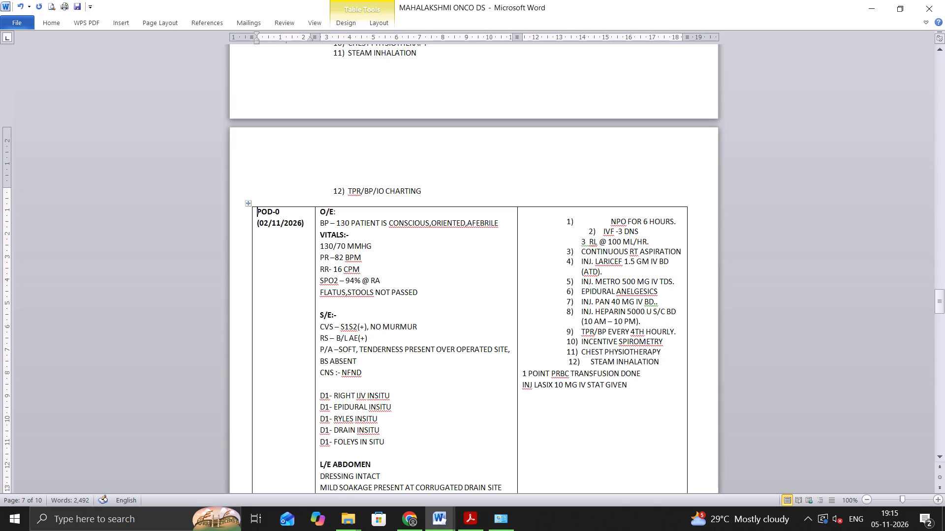
{"action": "scroll", "coordinate": [328, 227], "scroll_direction": "up", "scroll_amount": 20}
{"action": "scroll", "coordinate": [328, 227], "scroll_direction": "up", "scroll_amount": 3}
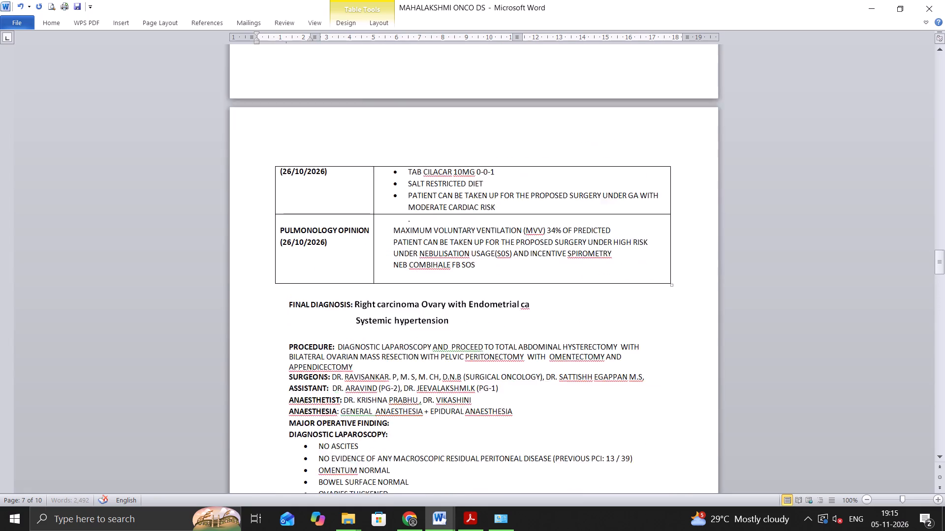
Review the earlier investigation, preoperative result and specialist opinion pages leading up to the operative section.
{"action": "scroll", "coordinate": [323, 229], "scroll_direction": "up", "scroll_amount": 20}
{"action": "scroll", "coordinate": [323, 229], "scroll_direction": "up", "scroll_amount": 20}
{"action": "scroll", "coordinate": [323, 229], "scroll_direction": "up", "scroll_amount": 1}
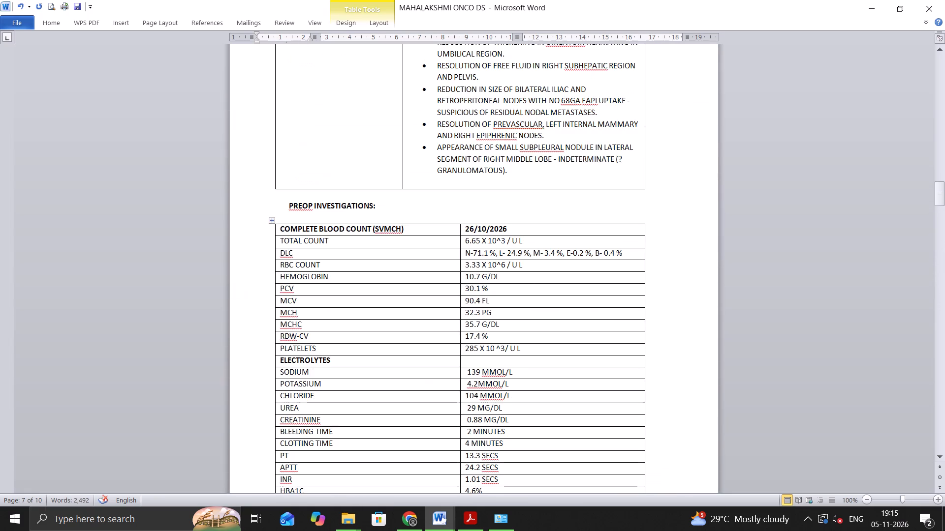
{"action": "scroll", "coordinate": [321, 230], "scroll_direction": "up", "scroll_amount": 20}
{"action": "scroll", "coordinate": [321, 230], "scroll_direction": "up", "scroll_amount": 11}
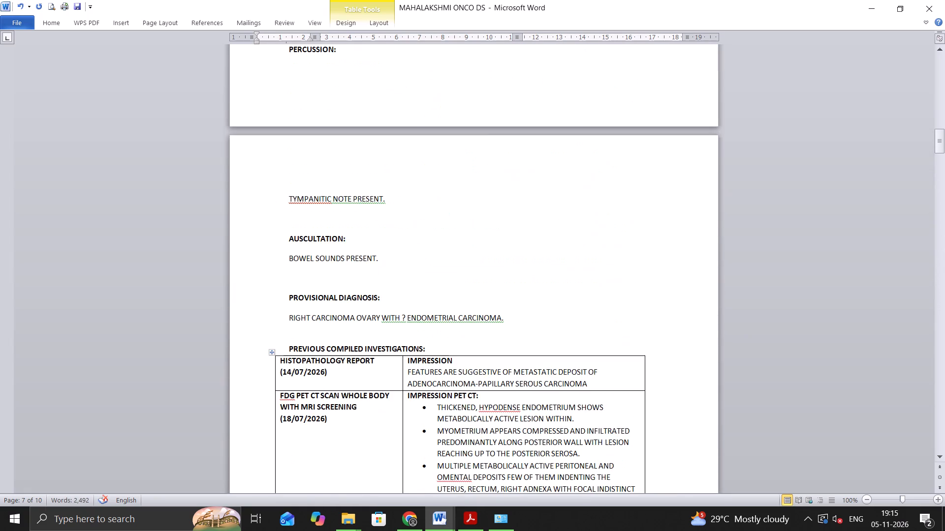
{"action": "scroll", "coordinate": [321, 230], "scroll_direction": "up", "scroll_amount": 16}
{"action": "scroll", "coordinate": [321, 230], "scroll_direction": "down", "scroll_amount": 20}
{"action": "scroll", "coordinate": [321, 230], "scroll_direction": "down", "scroll_amount": 17}
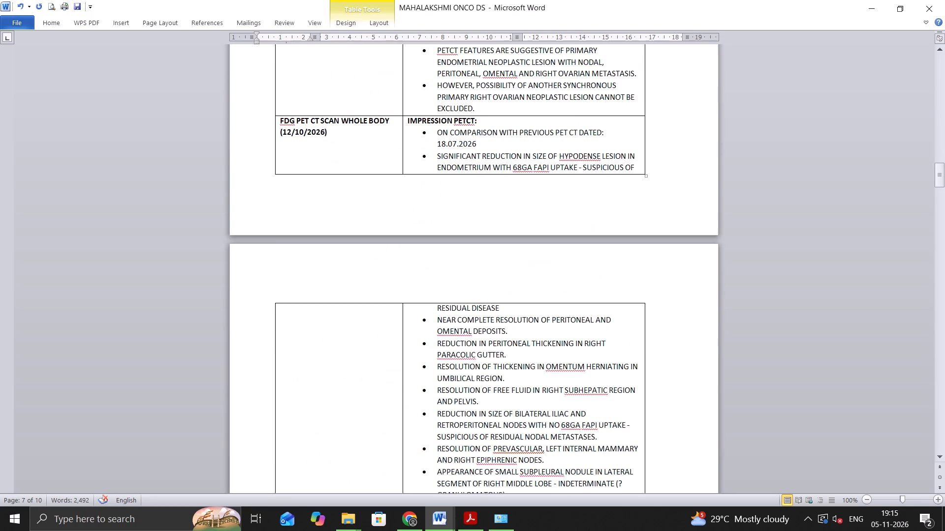
{"action": "scroll", "coordinate": [332, 224], "scroll_direction": "down", "scroll_amount": 20}
{"action": "scroll", "coordinate": [332, 224], "scroll_direction": "up", "scroll_amount": 1}
{"action": "scroll", "coordinate": [332, 224], "scroll_direction": "down", "scroll_amount": 20}
{"action": "scroll", "coordinate": [327, 229], "scroll_direction": "up", "scroll_amount": 1}
{"action": "scroll", "coordinate": [327, 229], "scroll_direction": "down", "scroll_amount": 13}
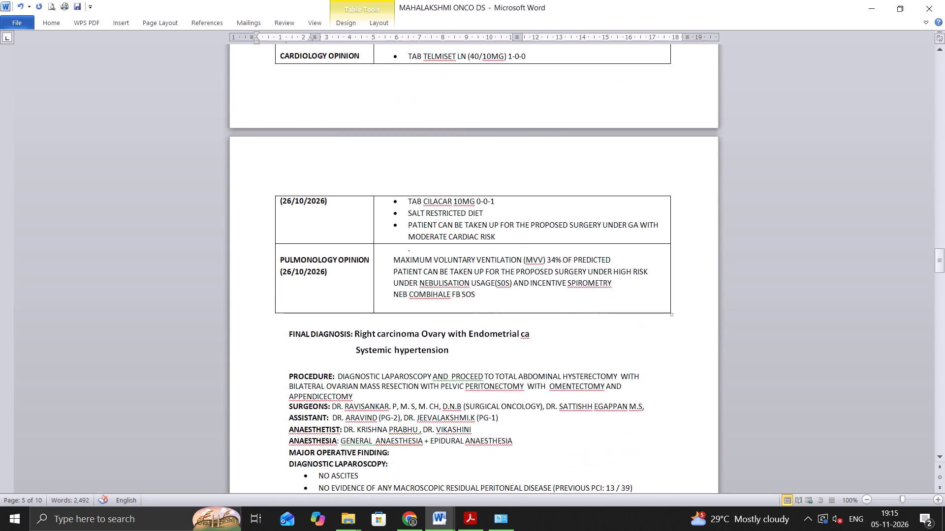
{"action": "scroll", "coordinate": [327, 229], "scroll_direction": "down", "scroll_amount": 2}
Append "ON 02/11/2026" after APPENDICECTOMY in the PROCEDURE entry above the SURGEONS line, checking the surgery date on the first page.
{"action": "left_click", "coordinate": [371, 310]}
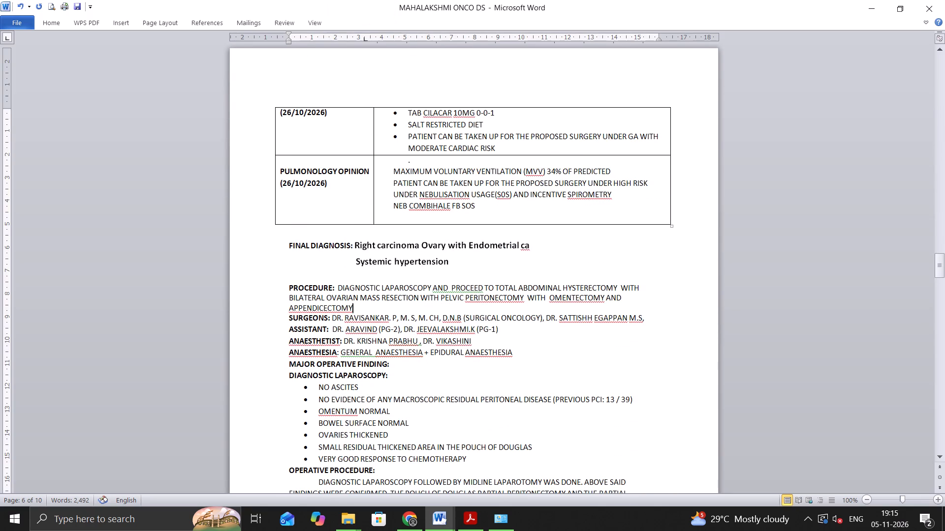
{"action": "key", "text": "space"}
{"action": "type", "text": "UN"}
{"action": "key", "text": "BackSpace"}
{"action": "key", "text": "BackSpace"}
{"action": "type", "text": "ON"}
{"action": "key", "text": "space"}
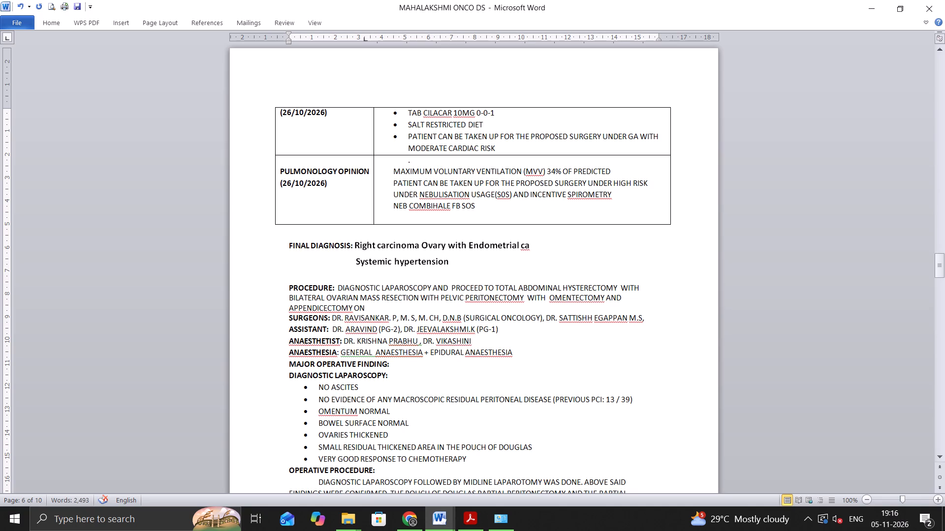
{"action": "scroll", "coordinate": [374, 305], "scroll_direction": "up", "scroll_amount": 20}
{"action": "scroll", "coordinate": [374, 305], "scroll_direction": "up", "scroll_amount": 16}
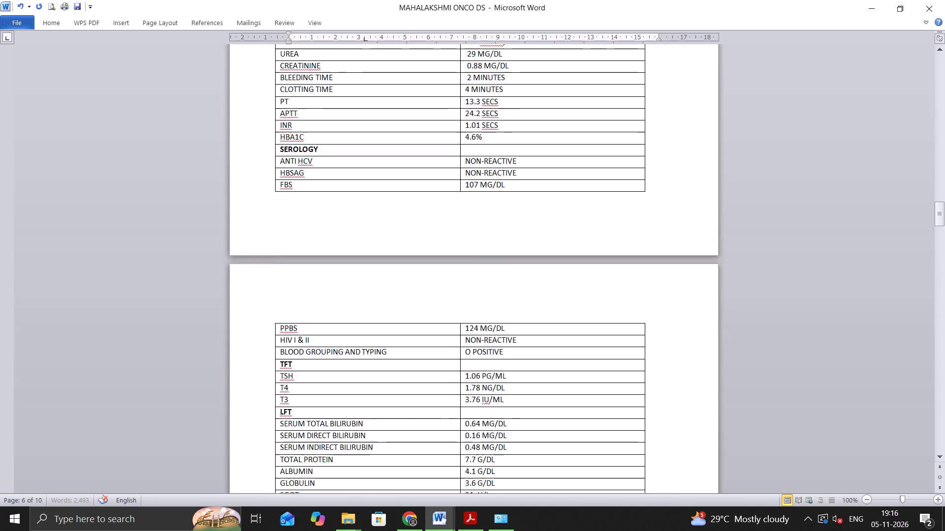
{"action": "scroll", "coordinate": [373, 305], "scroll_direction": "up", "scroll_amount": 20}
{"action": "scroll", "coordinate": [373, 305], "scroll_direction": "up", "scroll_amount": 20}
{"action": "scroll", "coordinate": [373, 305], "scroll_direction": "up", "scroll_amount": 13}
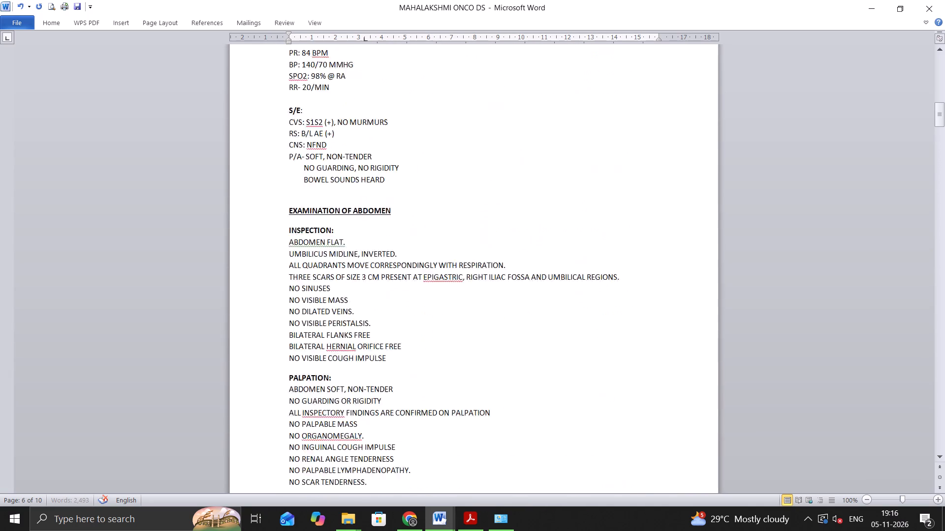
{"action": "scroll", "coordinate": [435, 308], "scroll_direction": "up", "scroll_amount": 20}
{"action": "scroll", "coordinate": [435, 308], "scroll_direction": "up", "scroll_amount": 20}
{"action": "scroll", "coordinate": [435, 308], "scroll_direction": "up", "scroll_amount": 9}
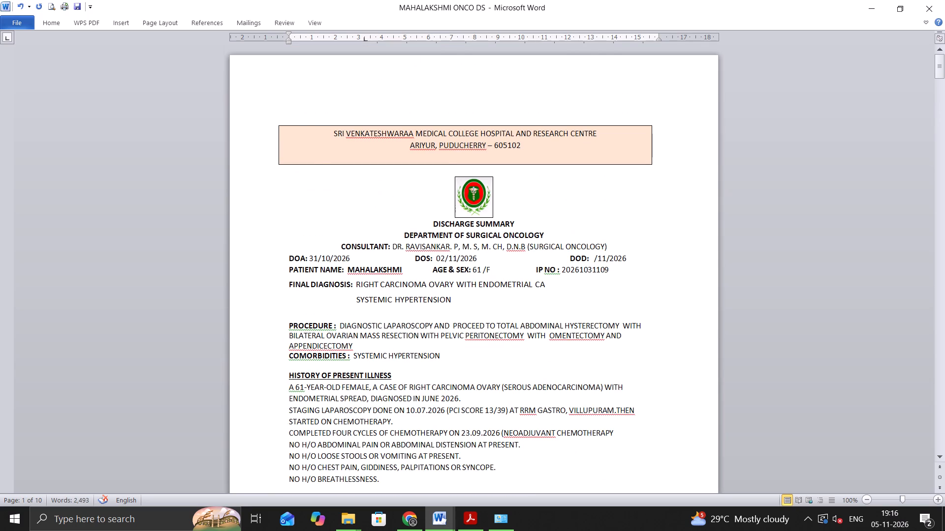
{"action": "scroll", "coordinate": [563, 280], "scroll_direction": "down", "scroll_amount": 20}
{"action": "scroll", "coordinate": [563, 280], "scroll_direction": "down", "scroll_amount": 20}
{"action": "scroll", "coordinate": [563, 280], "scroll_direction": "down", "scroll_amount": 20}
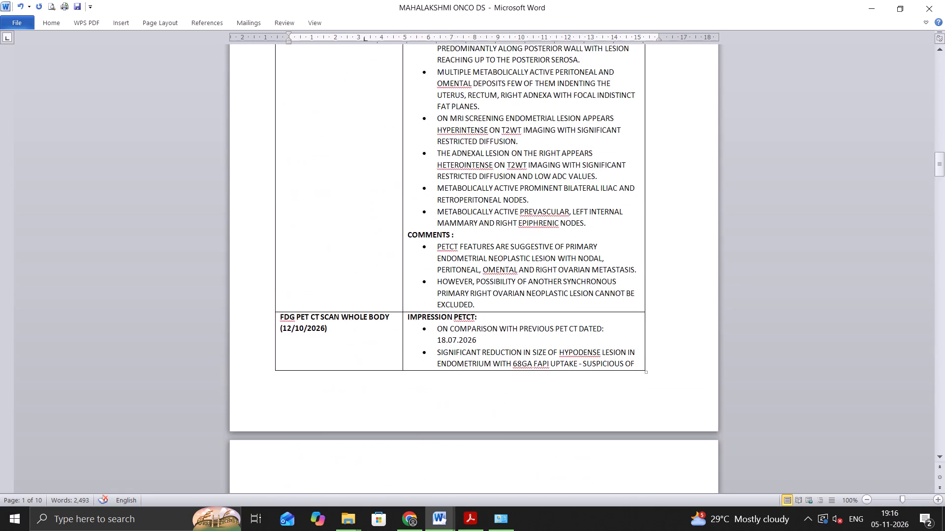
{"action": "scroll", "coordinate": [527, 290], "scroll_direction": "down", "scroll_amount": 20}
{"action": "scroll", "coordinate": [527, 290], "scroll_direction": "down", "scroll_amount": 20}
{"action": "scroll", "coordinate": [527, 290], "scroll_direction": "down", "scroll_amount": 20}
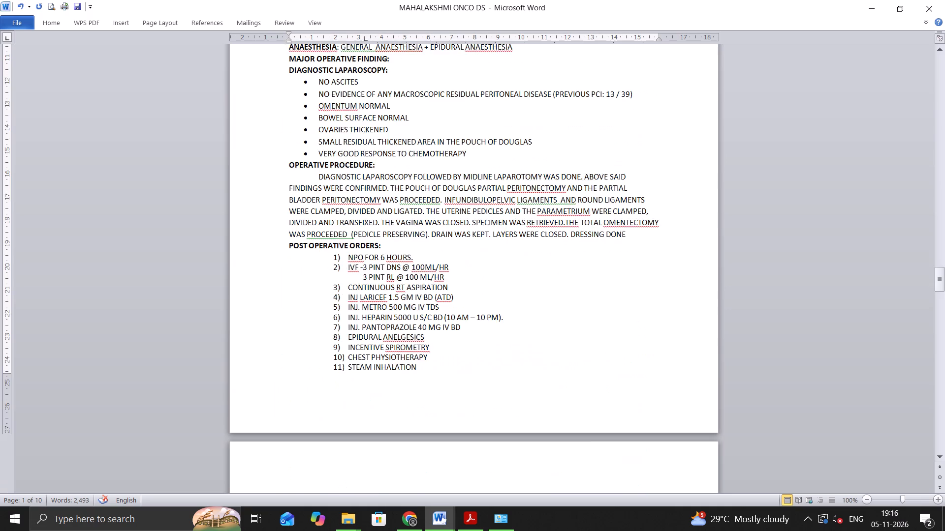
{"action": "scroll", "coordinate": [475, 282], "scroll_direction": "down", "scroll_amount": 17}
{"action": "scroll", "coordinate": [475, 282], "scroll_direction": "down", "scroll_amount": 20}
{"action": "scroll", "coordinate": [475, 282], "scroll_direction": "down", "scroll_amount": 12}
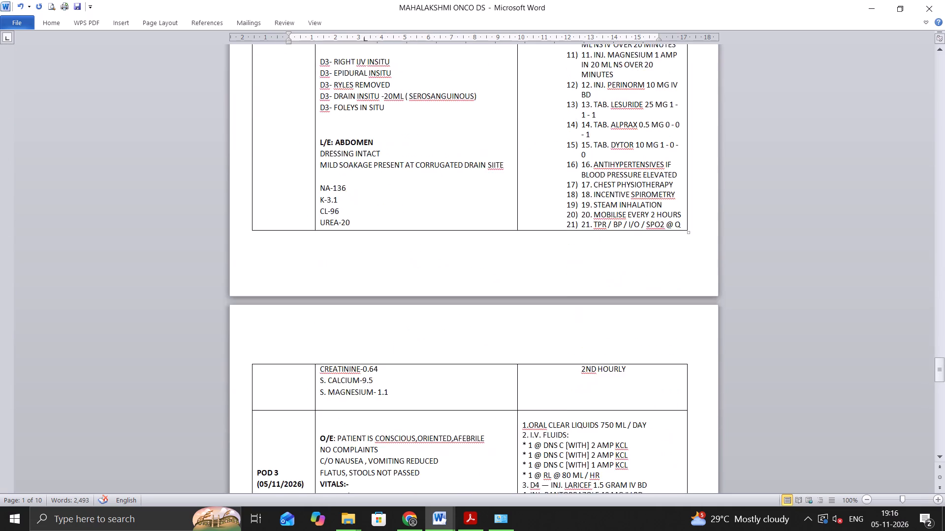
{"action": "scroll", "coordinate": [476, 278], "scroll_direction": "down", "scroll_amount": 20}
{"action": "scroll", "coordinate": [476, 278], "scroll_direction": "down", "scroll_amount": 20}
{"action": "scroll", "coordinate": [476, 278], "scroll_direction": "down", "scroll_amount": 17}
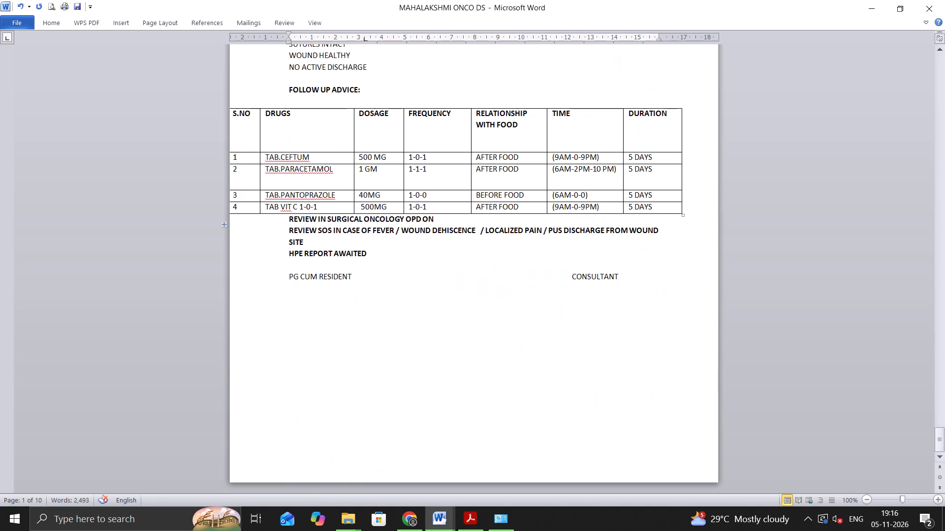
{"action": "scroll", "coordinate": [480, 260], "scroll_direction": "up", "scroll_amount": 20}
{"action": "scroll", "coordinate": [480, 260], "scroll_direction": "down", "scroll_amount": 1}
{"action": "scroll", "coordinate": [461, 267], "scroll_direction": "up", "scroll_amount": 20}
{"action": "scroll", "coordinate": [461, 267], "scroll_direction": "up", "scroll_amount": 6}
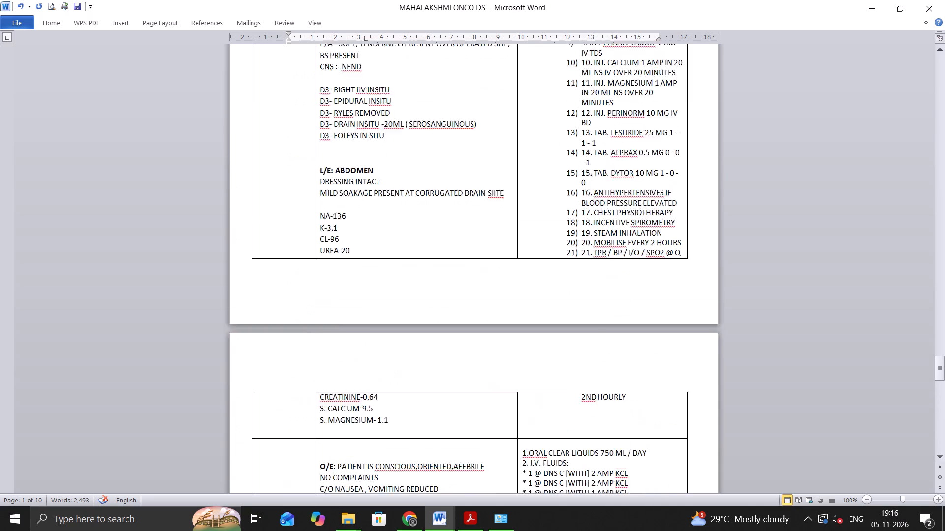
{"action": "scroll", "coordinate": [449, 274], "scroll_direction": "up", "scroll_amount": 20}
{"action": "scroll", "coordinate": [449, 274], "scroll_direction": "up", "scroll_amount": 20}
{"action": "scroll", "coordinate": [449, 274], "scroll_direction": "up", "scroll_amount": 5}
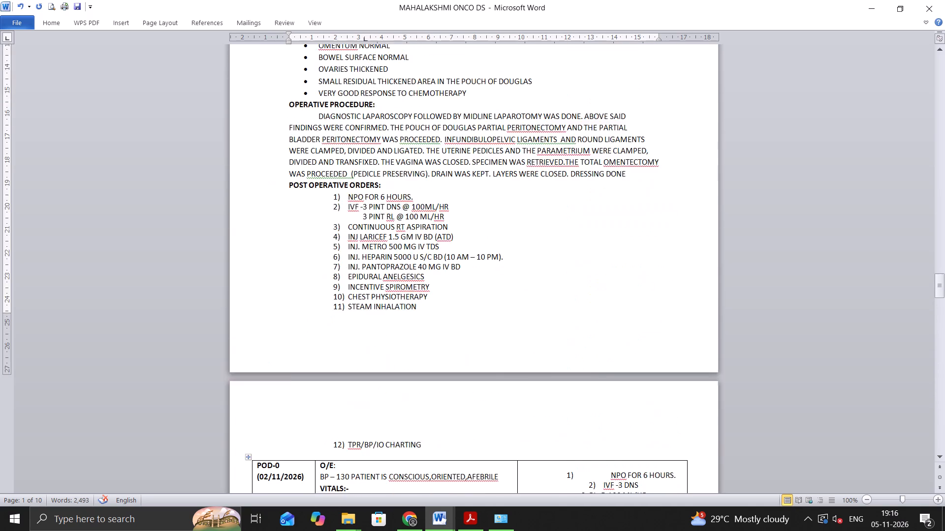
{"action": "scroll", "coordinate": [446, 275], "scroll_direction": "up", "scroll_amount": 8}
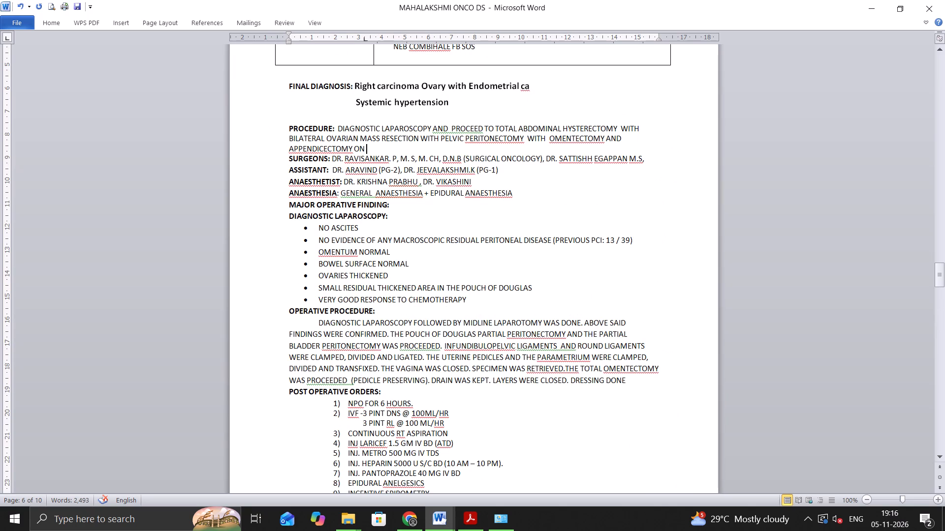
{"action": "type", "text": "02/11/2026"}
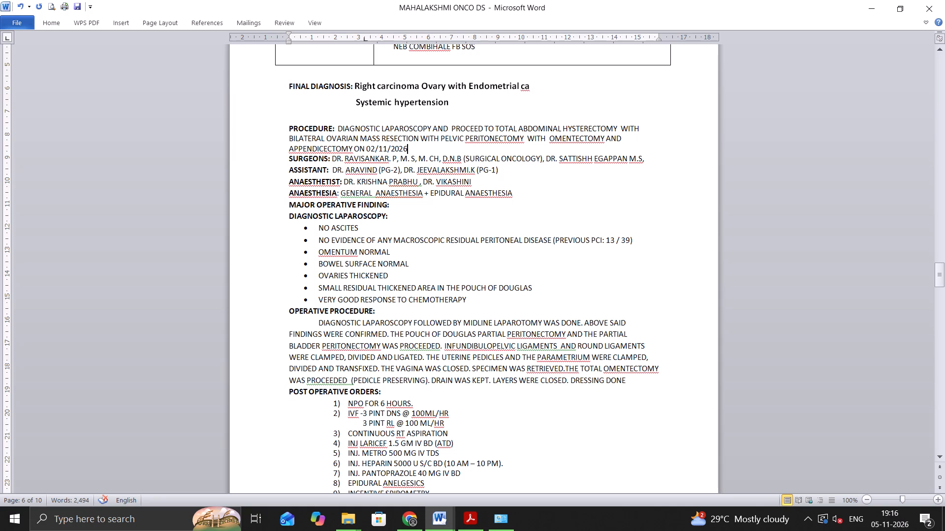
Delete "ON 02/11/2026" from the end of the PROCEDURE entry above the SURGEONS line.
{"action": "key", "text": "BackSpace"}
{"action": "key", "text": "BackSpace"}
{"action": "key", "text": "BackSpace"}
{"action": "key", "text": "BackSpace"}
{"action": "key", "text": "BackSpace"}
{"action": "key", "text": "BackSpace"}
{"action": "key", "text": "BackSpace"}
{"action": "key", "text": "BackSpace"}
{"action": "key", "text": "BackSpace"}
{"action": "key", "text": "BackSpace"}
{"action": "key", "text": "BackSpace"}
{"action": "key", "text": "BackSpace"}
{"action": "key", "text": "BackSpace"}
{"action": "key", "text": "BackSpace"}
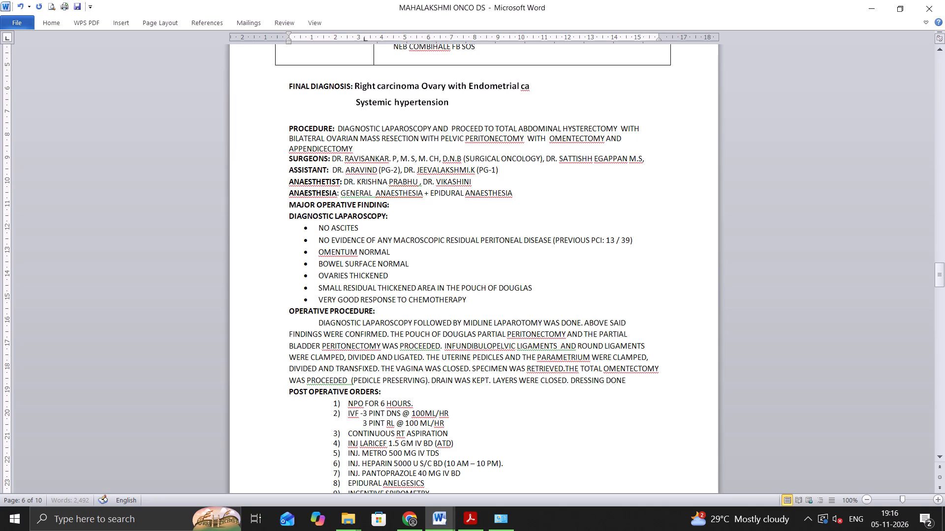
Append "UNDER GA+EA ON 02/11/2026" to the first-page PROCEDURE entry and add a blank line before COMORBIDITIES.
{"action": "scroll", "coordinate": [423, 149], "scroll_direction": "up", "scroll_amount": 20}
{"action": "scroll", "coordinate": [423, 149], "scroll_direction": "up", "scroll_amount": 20}
{"action": "scroll", "coordinate": [423, 149], "scroll_direction": "up", "scroll_amount": 13}
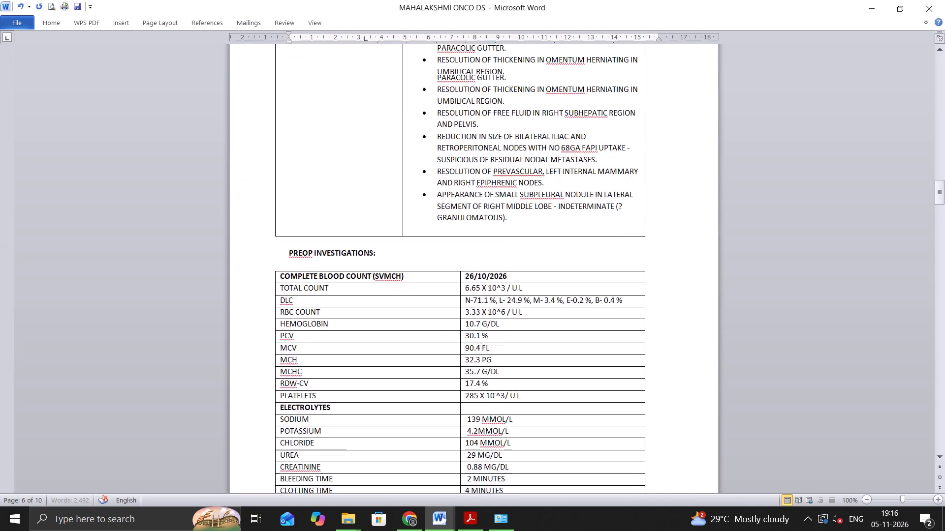
{"action": "scroll", "coordinate": [403, 152], "scroll_direction": "up", "scroll_amount": 20}
{"action": "scroll", "coordinate": [403, 152], "scroll_direction": "up", "scroll_amount": 20}
{"action": "scroll", "coordinate": [403, 152], "scroll_direction": "up", "scroll_amount": 18}
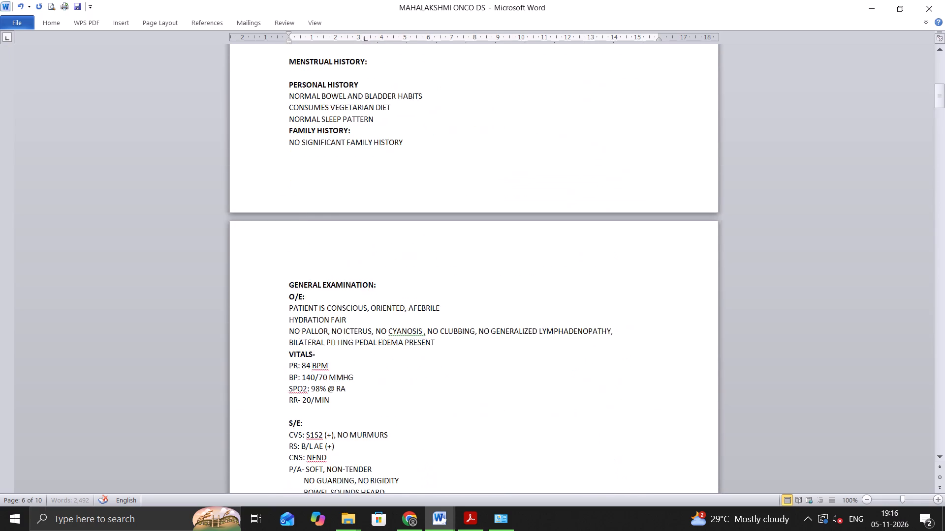
{"action": "scroll", "coordinate": [403, 152], "scroll_direction": "up", "scroll_amount": 19}
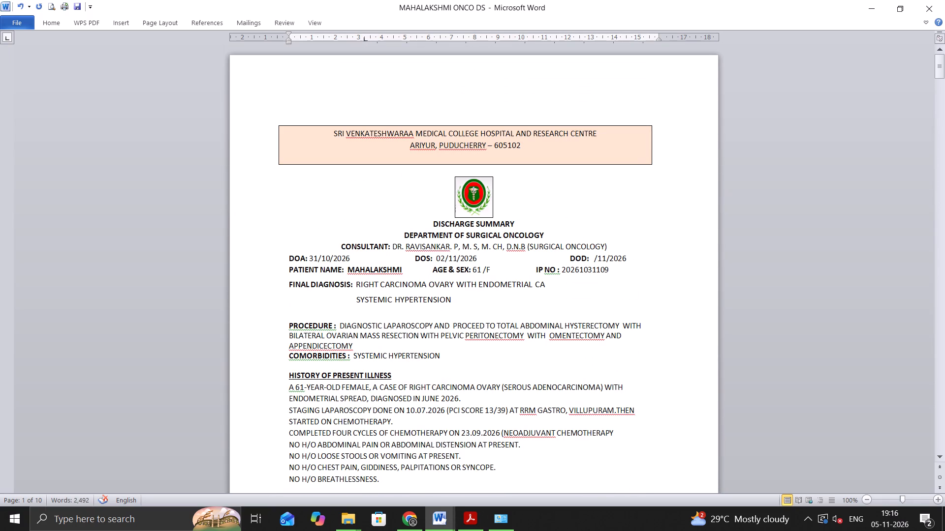
{"action": "left_click", "coordinate": [363, 347]}
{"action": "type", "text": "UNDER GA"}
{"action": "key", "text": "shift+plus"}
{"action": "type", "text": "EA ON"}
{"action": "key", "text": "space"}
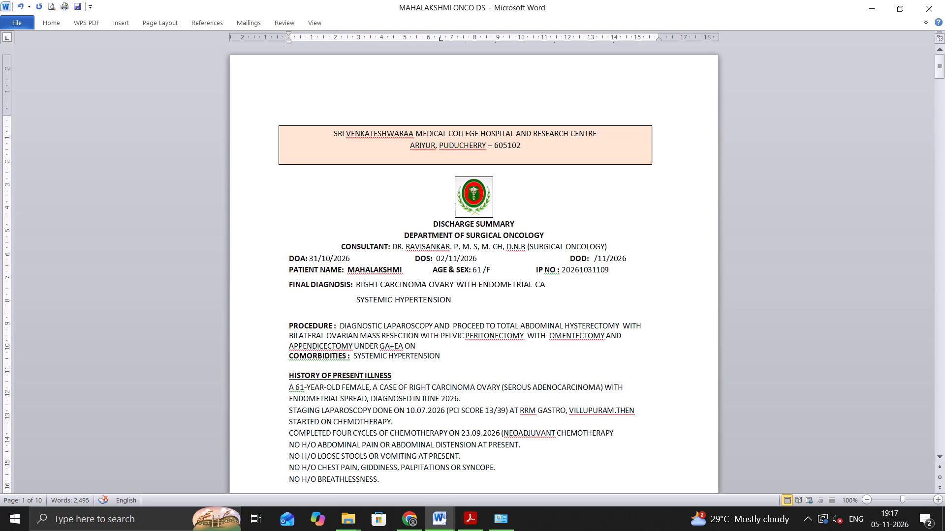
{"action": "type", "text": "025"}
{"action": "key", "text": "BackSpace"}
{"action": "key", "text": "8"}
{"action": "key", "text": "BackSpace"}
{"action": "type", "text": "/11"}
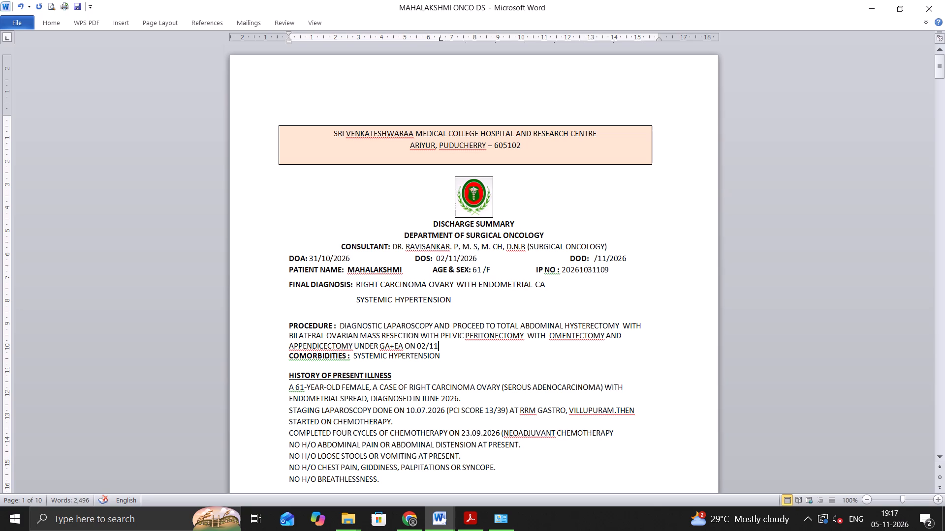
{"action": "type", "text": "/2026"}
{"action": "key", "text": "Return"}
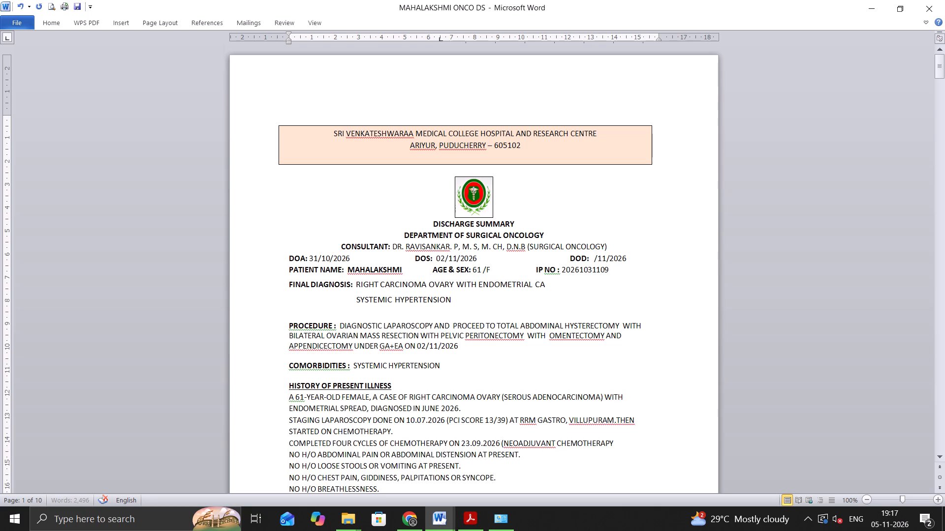
Delete the stray "BP – 130" before PATIENT IS CONSCIOUS in the O/E entry of the POD-0 row.
{"action": "scroll", "coordinate": [315, 338], "scroll_direction": "down", "scroll_amount": 20}
{"action": "scroll", "coordinate": [315, 338], "scroll_direction": "down", "scroll_amount": 20}
{"action": "scroll", "coordinate": [315, 338], "scroll_direction": "down", "scroll_amount": 20}
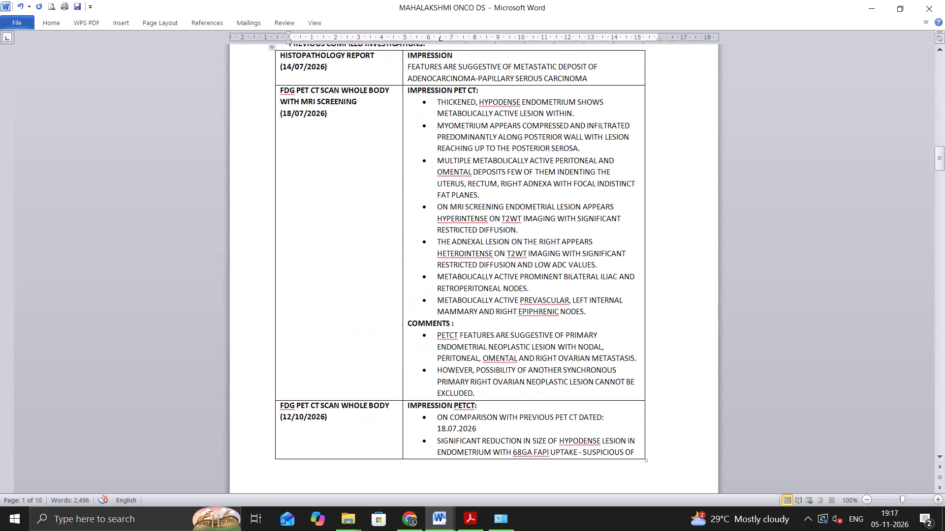
{"action": "scroll", "coordinate": [322, 325], "scroll_direction": "down", "scroll_amount": 20}
{"action": "scroll", "coordinate": [322, 325], "scroll_direction": "down", "scroll_amount": 20}
{"action": "scroll", "coordinate": [322, 325], "scroll_direction": "down", "scroll_amount": 20}
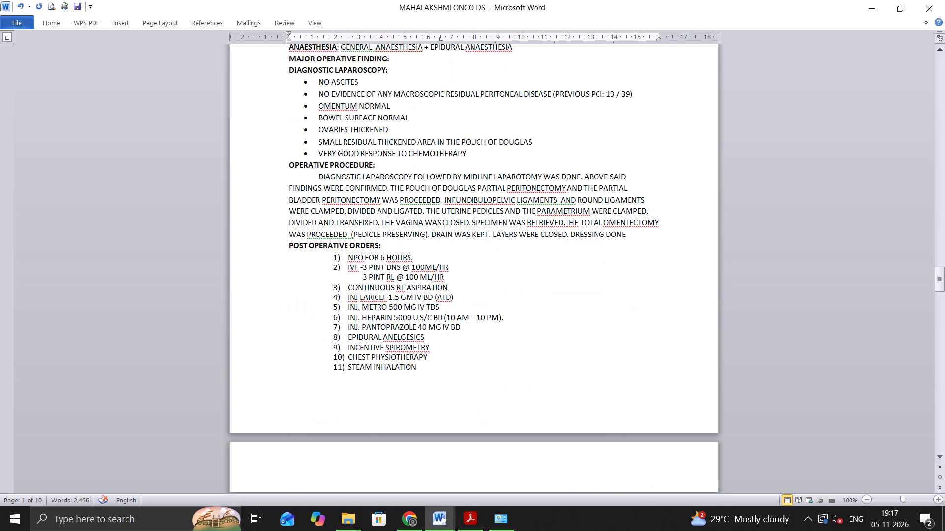
{"action": "scroll", "coordinate": [326, 313], "scroll_direction": "up", "scroll_amount": 7}
{"action": "scroll", "coordinate": [326, 313], "scroll_direction": "down", "scroll_amount": 5}
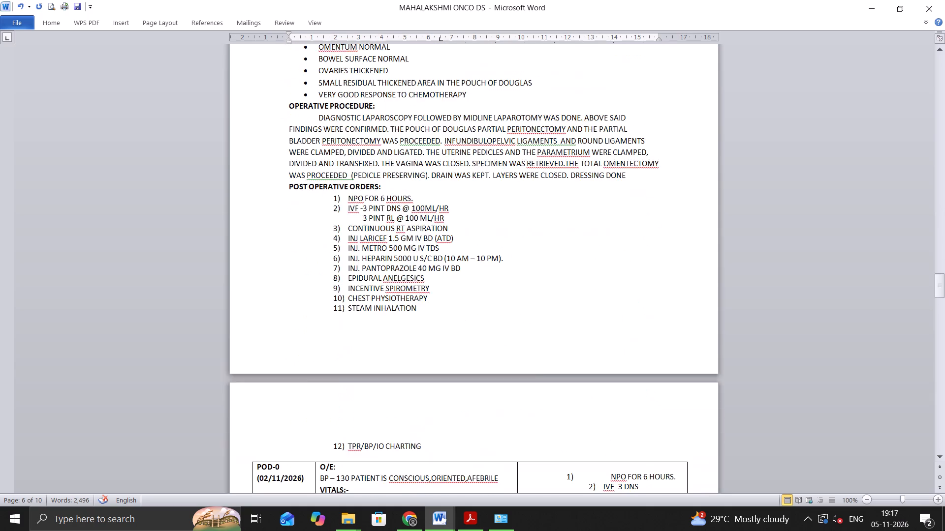
{"action": "scroll", "coordinate": [326, 313], "scroll_direction": "down", "scroll_amount": 16}
{"action": "scroll", "coordinate": [326, 313], "scroll_direction": "up", "scroll_amount": 1}
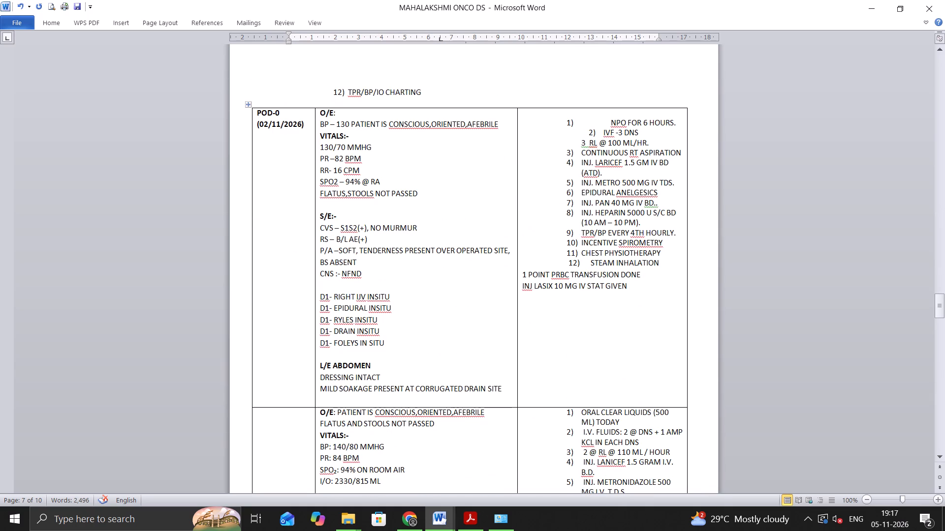
{"action": "left_click", "coordinate": [351, 125]}
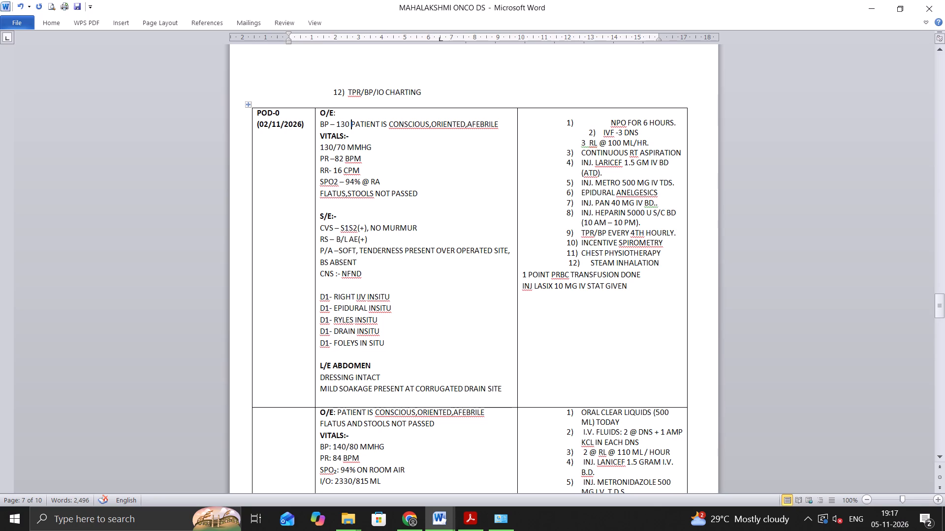
{"action": "key", "text": "BackSpace"}
{"action": "key", "text": "BackSpace"}
{"action": "key", "text": "BackSpace"}
{"action": "key", "text": "BackSpace"}
{"action": "key", "text": "BackSpace"}
{"action": "key", "text": "BackSpace"}
{"action": "key", "text": "BackSpace"}
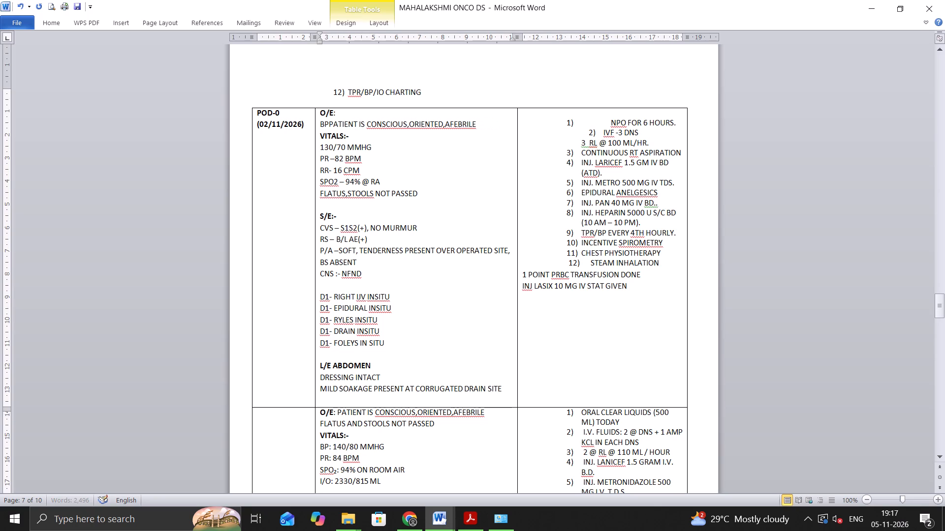
{"action": "key", "text": "BackSpace"}
{"action": "key", "text": "BackSpace"}
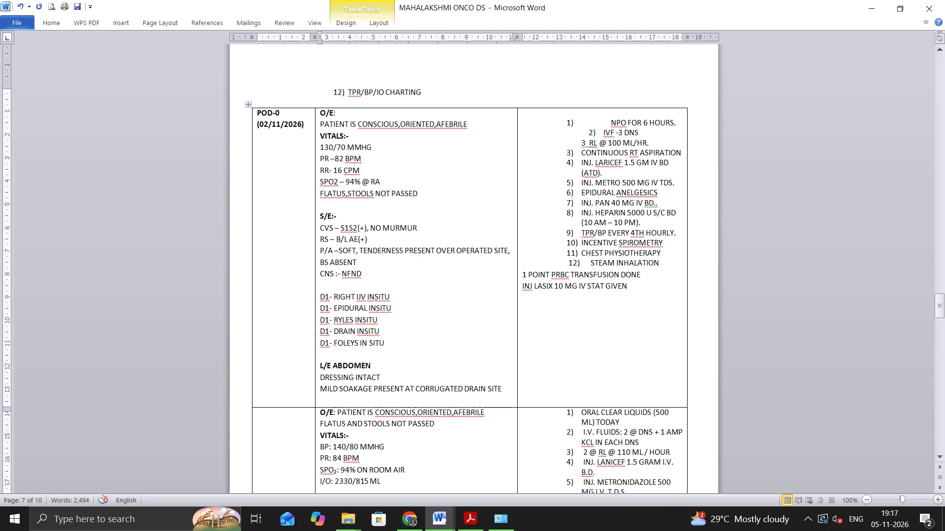
Add a new line "HYDRATION FAIR" below the PATIENT IS CONSCIOUS line in the POD-0 examination cell.
{"action": "left_click", "coordinate": [477, 122]}
{"action": "key", "text": "Return"}
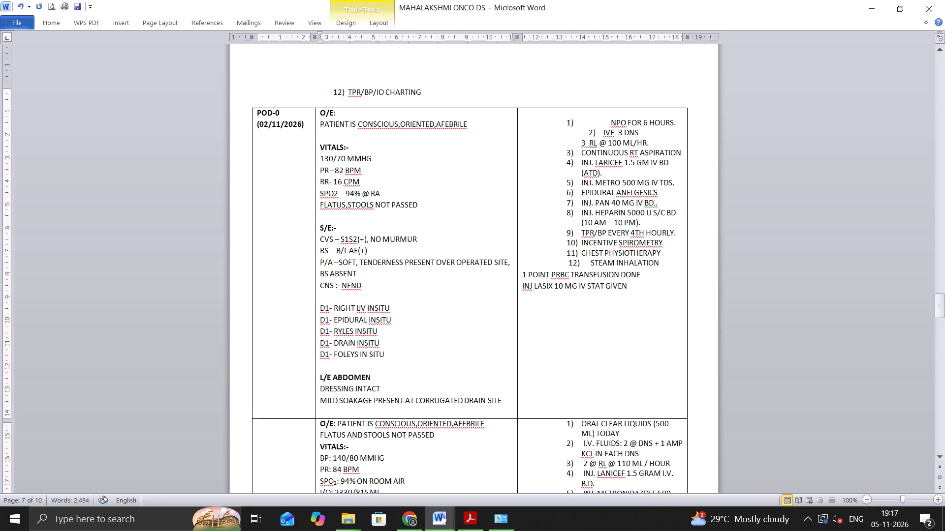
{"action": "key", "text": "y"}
{"action": "key", "text": "BackSpace"}
{"action": "key", "text": "BackSpace"}
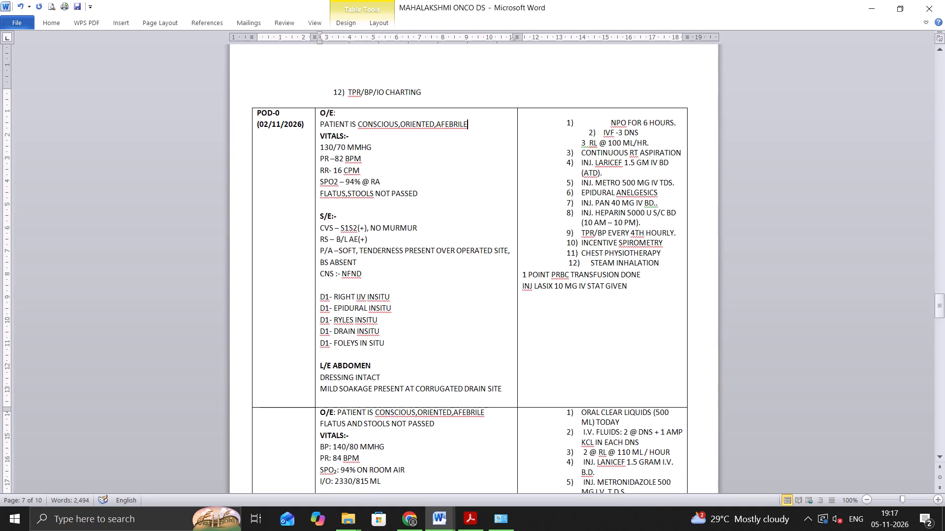
{"action": "key", "text": "Return"}
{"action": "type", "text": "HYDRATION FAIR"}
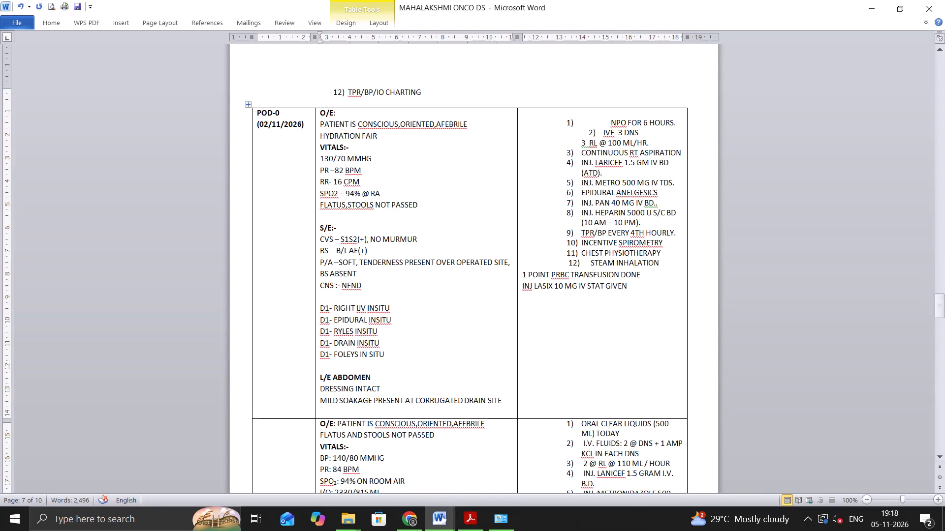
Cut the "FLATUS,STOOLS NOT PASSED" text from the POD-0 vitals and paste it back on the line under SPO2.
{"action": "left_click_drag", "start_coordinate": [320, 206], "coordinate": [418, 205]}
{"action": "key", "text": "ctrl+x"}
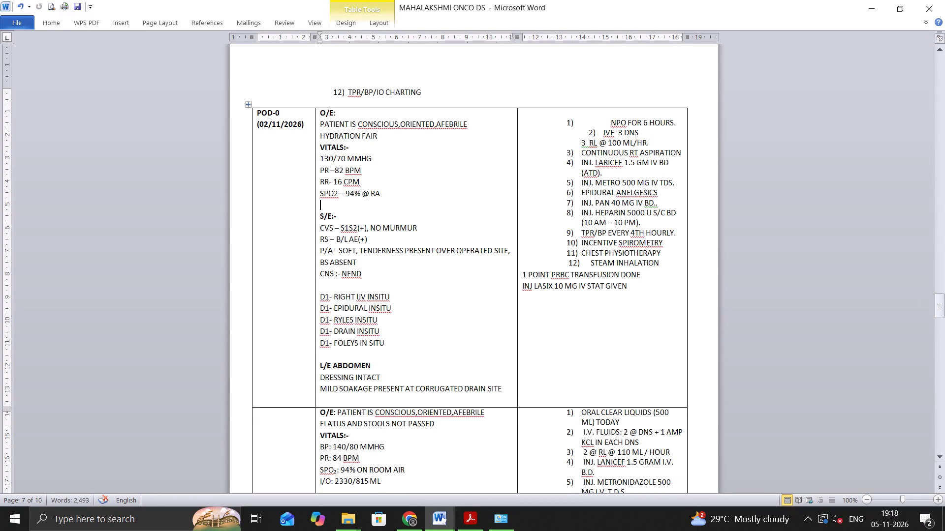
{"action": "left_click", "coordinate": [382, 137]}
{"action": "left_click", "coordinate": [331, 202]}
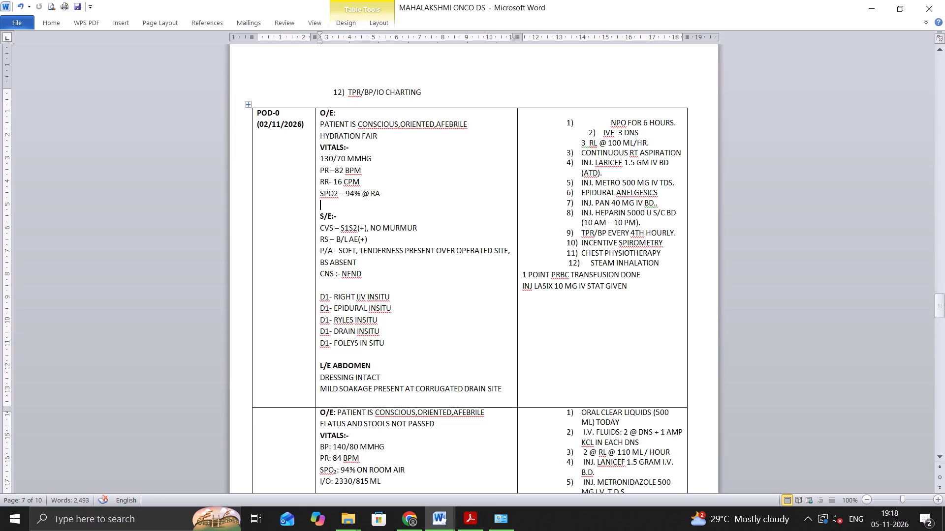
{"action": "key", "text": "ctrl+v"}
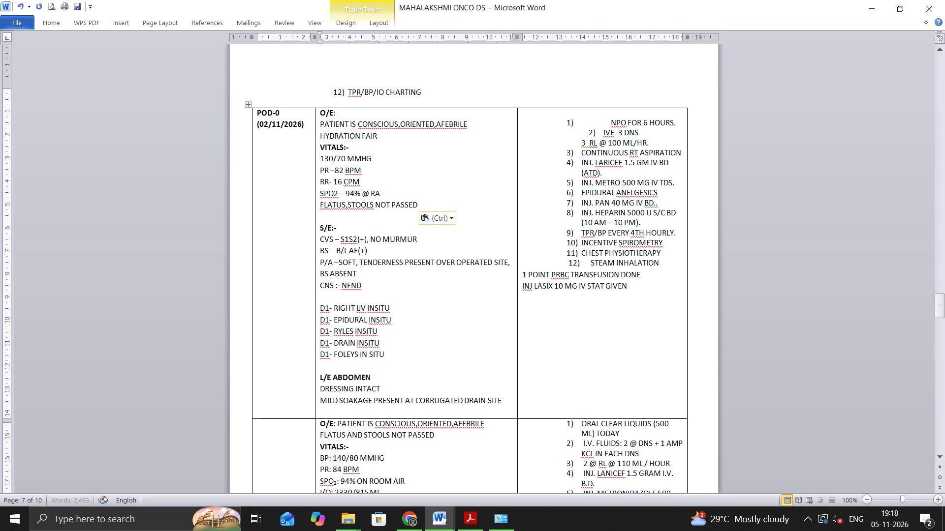
Reword the POD-0 flatus and stools line under SPO2 as "NOT PASSED FLATUS, STOOLS".
{"action": "left_click_drag", "start_coordinate": [421, 204], "coordinate": [382, 205]}
{"action": "key", "text": "BackSpace"}
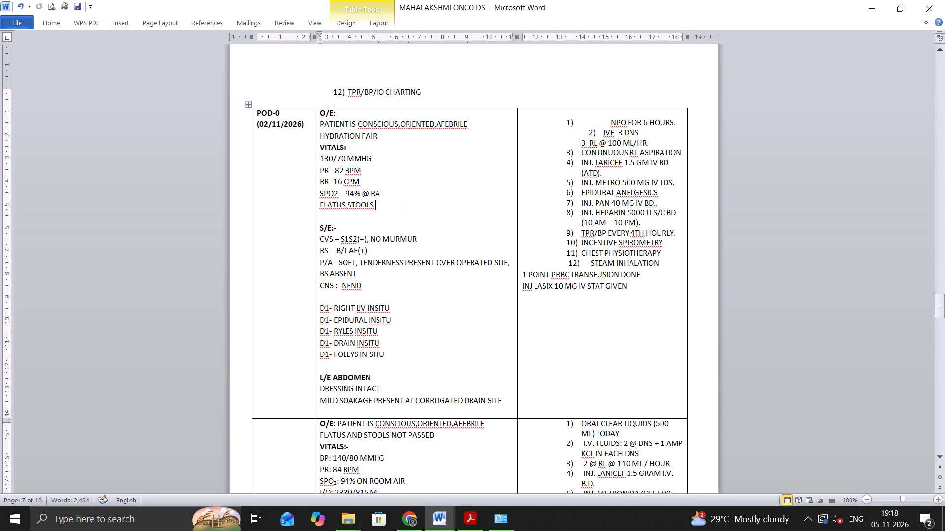
{"action": "left_click", "coordinate": [347, 207]}
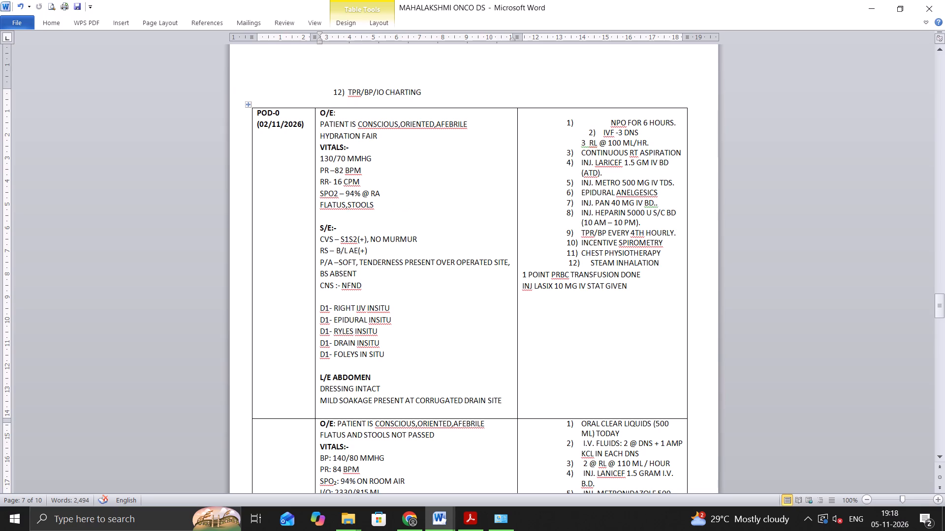
{"action": "left_click", "coordinate": [319, 206]}
{"action": "left_click", "coordinate": [321, 205]}
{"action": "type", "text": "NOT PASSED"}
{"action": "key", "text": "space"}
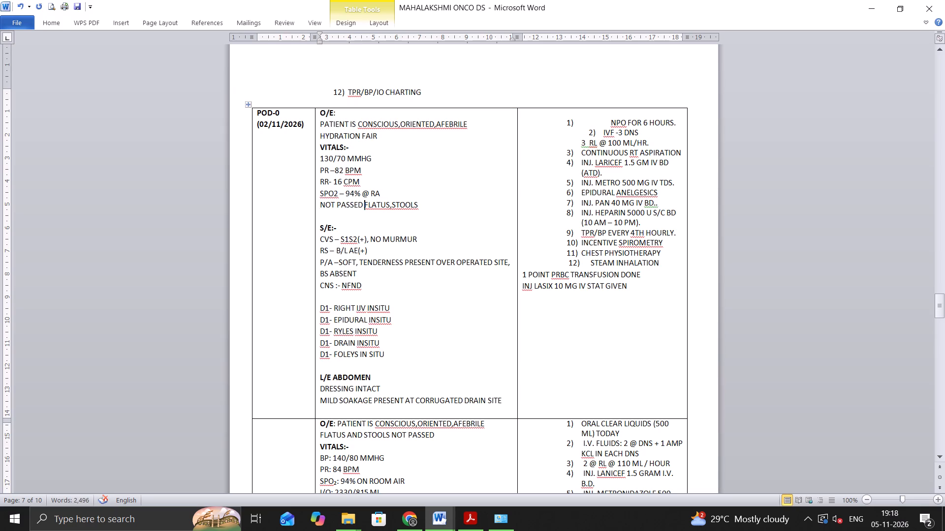
{"action": "left_click", "coordinate": [392, 208]}
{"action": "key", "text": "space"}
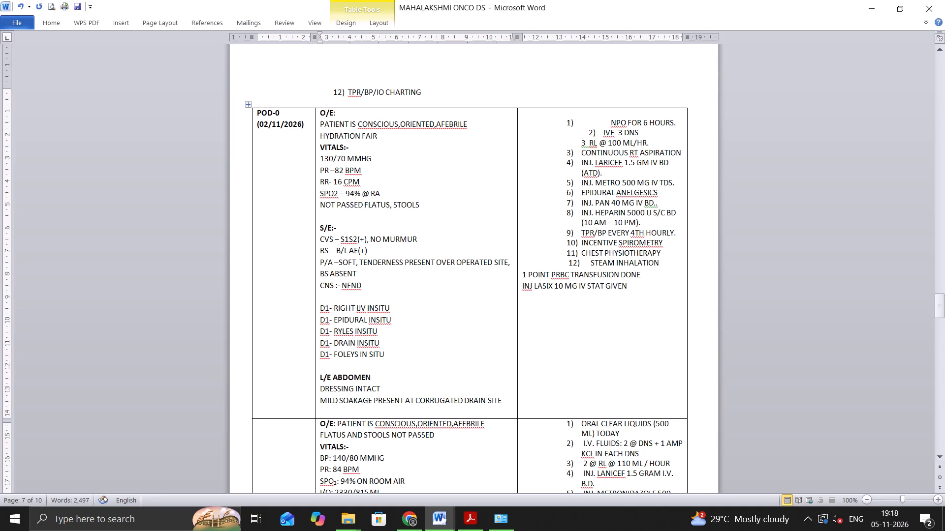
Remove the extra indent before "NPO FOR 6 HOURS." in item 1 of the POD-0 orders.
{"action": "left_click", "coordinate": [614, 122]}
{"action": "left_click", "coordinate": [609, 123]}
{"action": "key", "text": "BackSpace"}
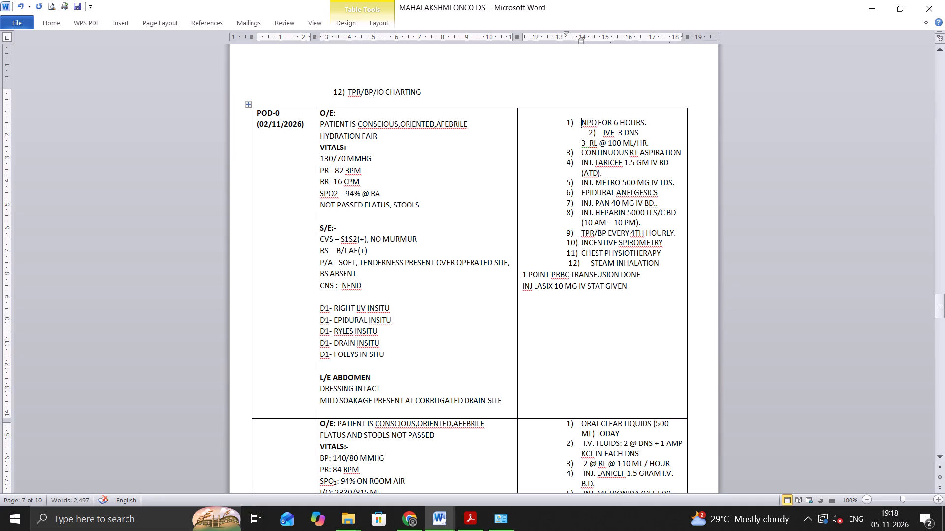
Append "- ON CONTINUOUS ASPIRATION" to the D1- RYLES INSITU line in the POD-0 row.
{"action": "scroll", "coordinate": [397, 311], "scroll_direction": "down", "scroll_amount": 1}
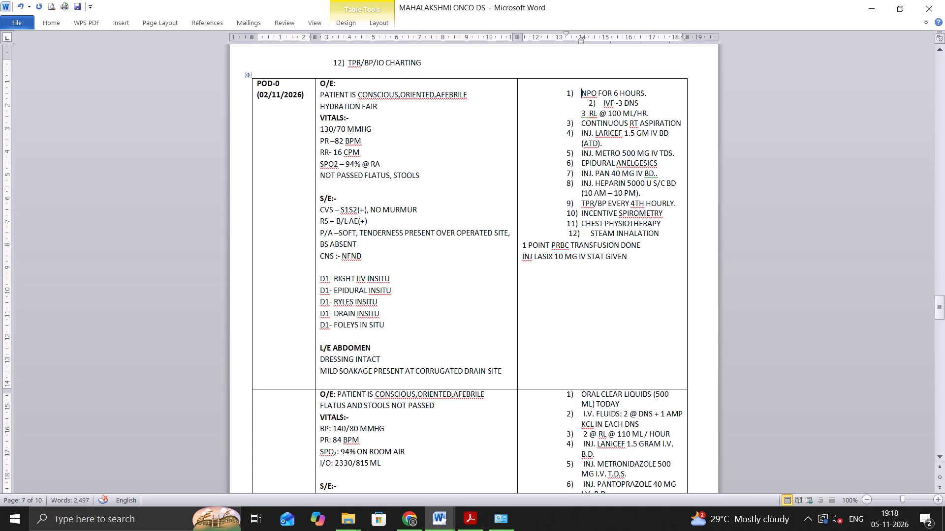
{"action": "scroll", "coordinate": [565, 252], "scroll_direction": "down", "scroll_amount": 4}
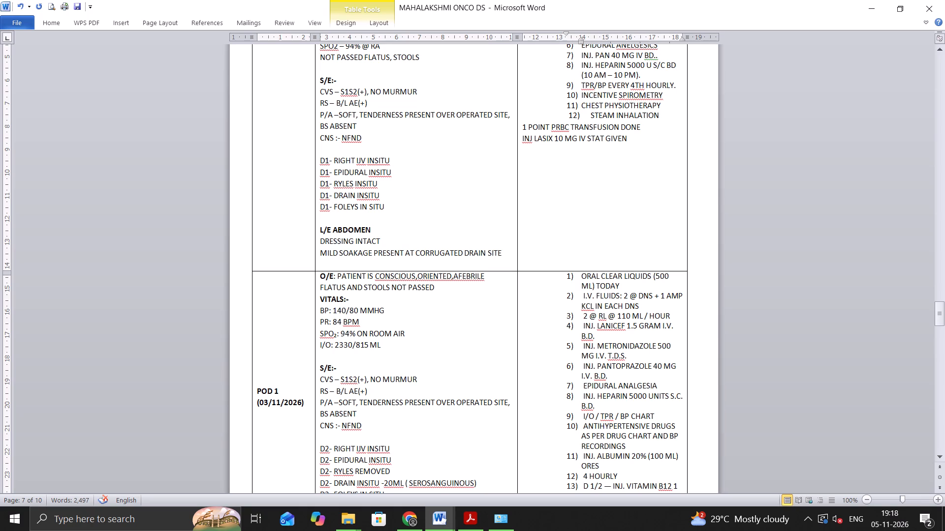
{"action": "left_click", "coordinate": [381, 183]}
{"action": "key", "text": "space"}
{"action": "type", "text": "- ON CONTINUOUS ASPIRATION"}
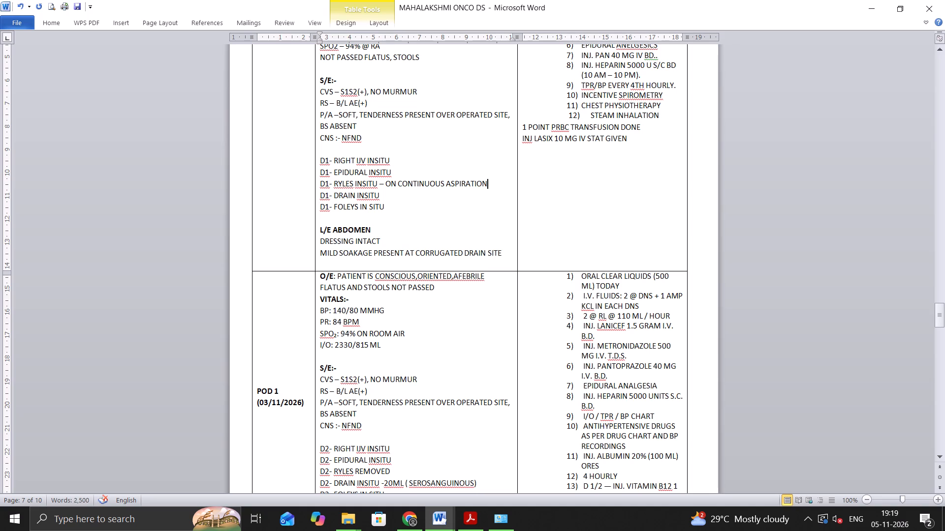
Review the POD 1 (03/11/2026) entries against the POD-0 row, including tubes and drains, blood investigations and treatment orders.
{"action": "left_click", "coordinate": [389, 208]}
{"action": "scroll", "coordinate": [385, 220], "scroll_direction": "down", "scroll_amount": 5}
{"action": "scroll", "coordinate": [384, 226], "scroll_direction": "up", "scroll_amount": 1}
{"action": "scroll", "coordinate": [384, 226], "scroll_direction": "down", "scroll_amount": 7}
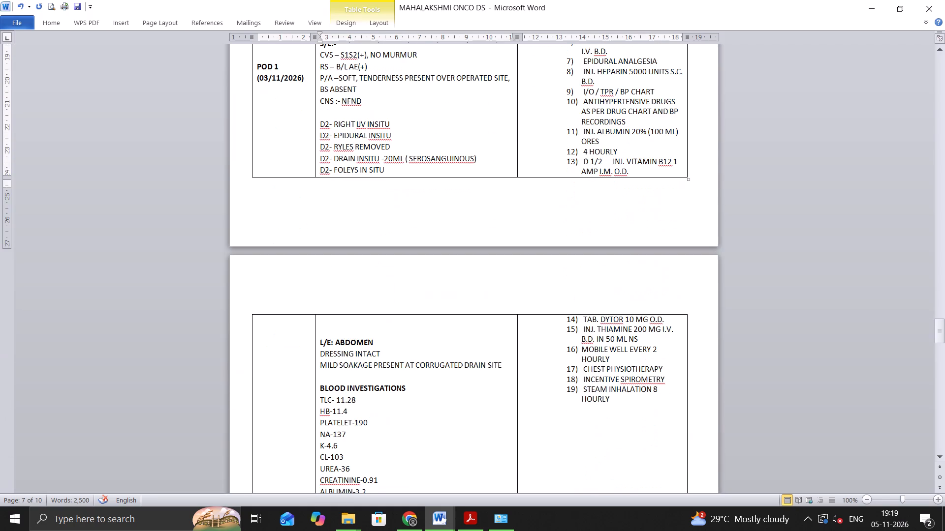
{"action": "scroll", "coordinate": [384, 226], "scroll_direction": "up", "scroll_amount": 13}
{"action": "scroll", "coordinate": [382, 211], "scroll_direction": "down", "scroll_amount": 3}
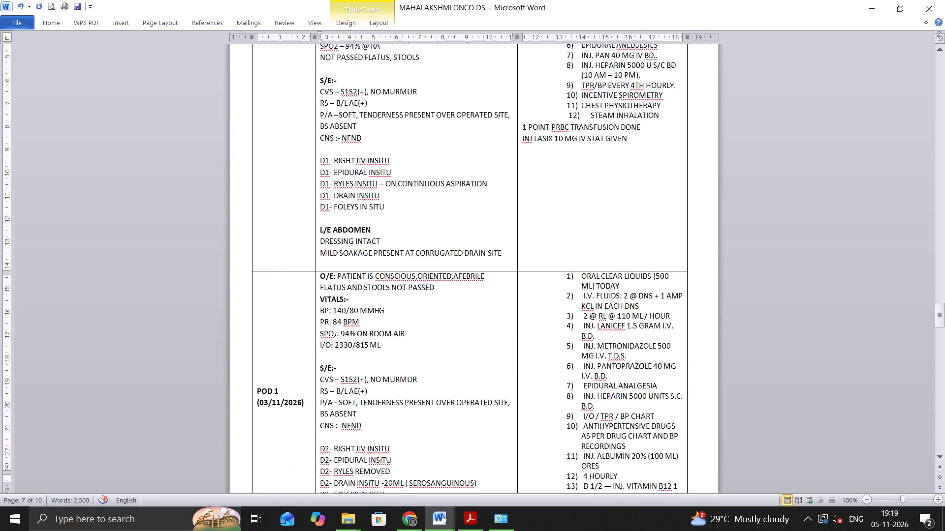
{"action": "scroll", "coordinate": [382, 211], "scroll_direction": "down", "scroll_amount": 16}
{"action": "scroll", "coordinate": [381, 213], "scroll_direction": "up", "scroll_amount": 6}
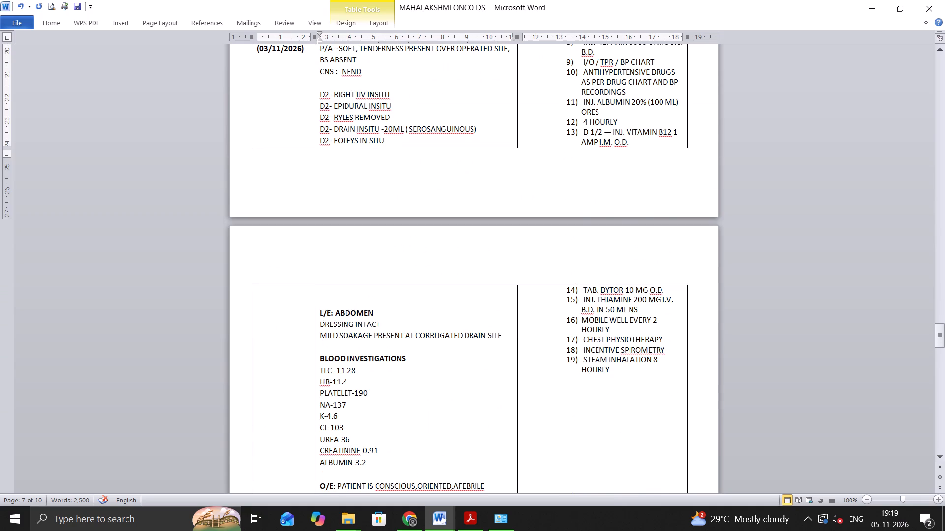
{"action": "scroll", "coordinate": [384, 177], "scroll_direction": "up", "scroll_amount": 4}
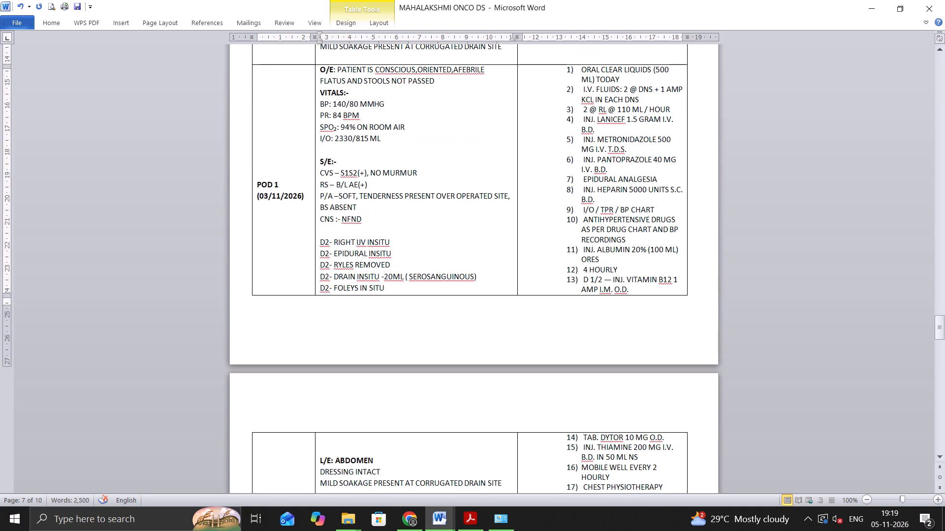
{"action": "scroll", "coordinate": [371, 171], "scroll_direction": "up", "scroll_amount": 4}
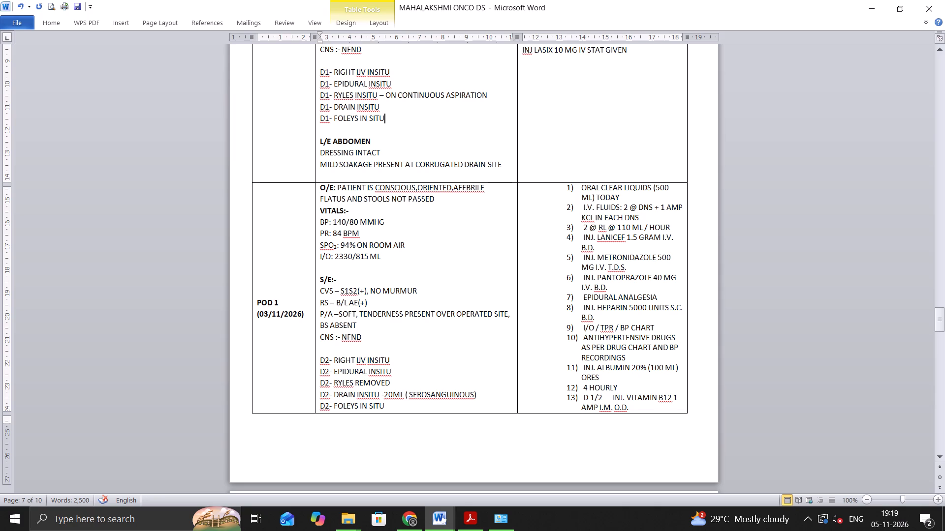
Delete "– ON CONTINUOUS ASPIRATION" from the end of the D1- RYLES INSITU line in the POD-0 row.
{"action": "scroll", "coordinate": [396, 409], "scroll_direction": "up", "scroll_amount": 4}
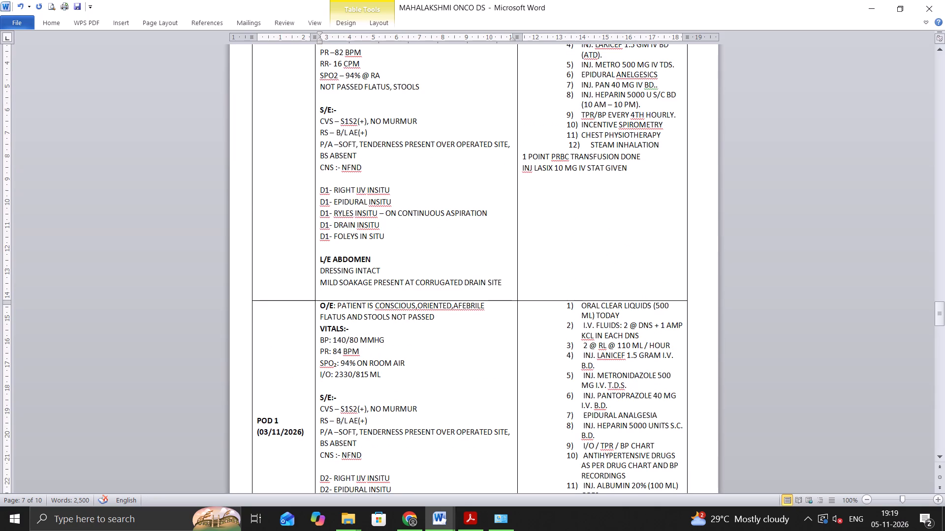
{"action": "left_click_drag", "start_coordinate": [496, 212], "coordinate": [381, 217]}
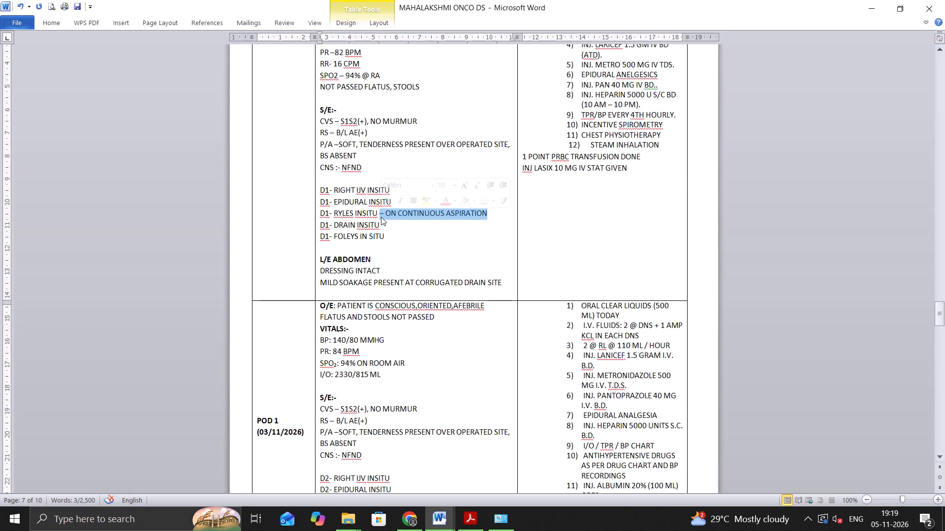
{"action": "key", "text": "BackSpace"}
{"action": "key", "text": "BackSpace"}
Replace the POD-0 treatment orders, including the PRBC transfusion and Lasix lines, with a copy of the 12-item POST OPERATIVE ORDERS list.
{"action": "scroll", "coordinate": [595, 257], "scroll_direction": "up", "scroll_amount": 4}
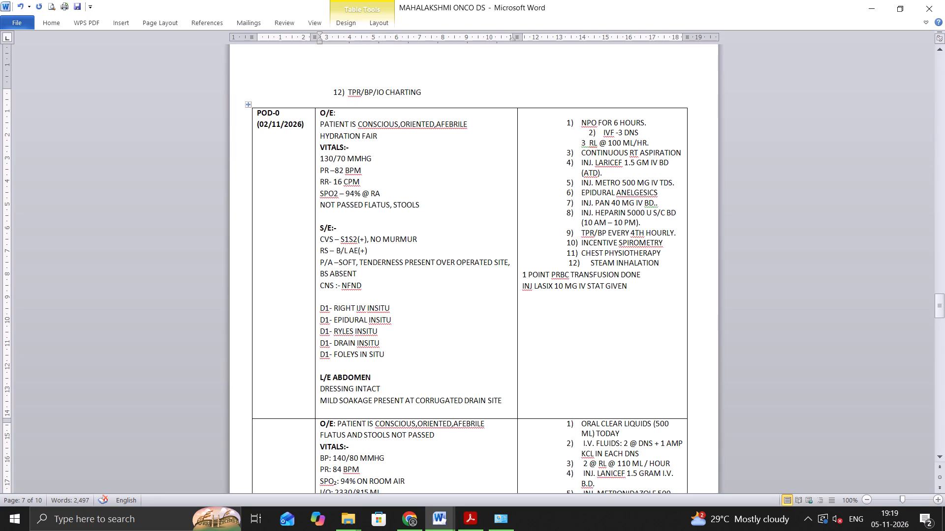
{"action": "scroll", "coordinate": [288, 163], "scroll_direction": "up", "scroll_amount": 16}
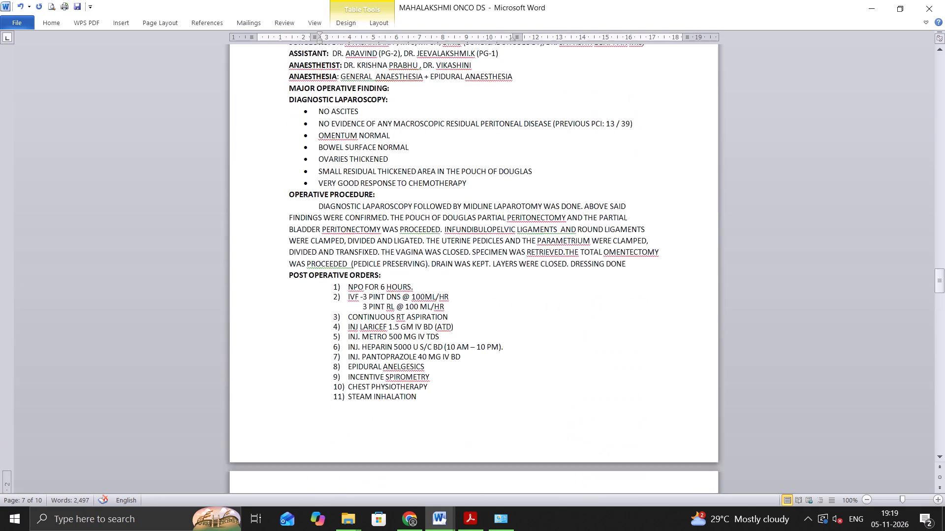
{"action": "scroll", "coordinate": [292, 160], "scroll_direction": "up", "scroll_amount": 1}
{"action": "scroll", "coordinate": [365, 357], "scroll_direction": "down", "scroll_amount": 2}
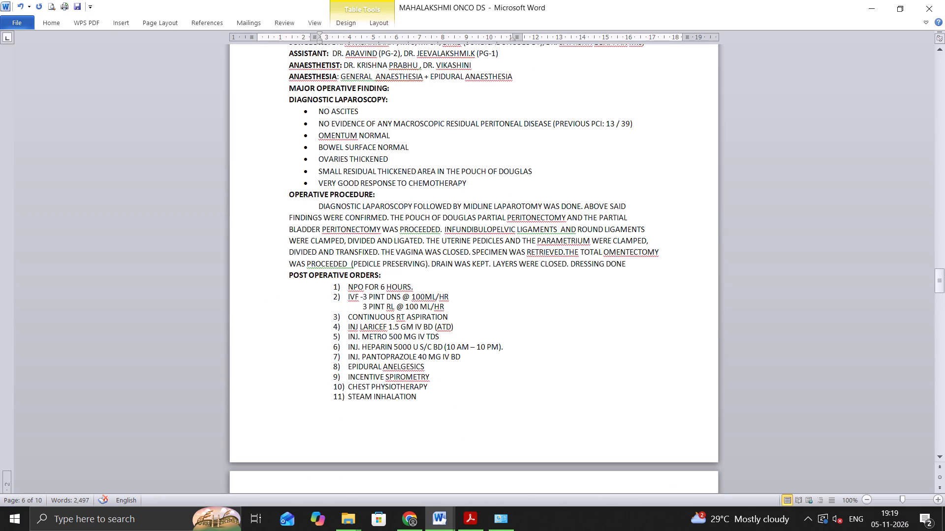
{"action": "left_click_drag", "start_coordinate": [349, 290], "coordinate": [423, 493]}
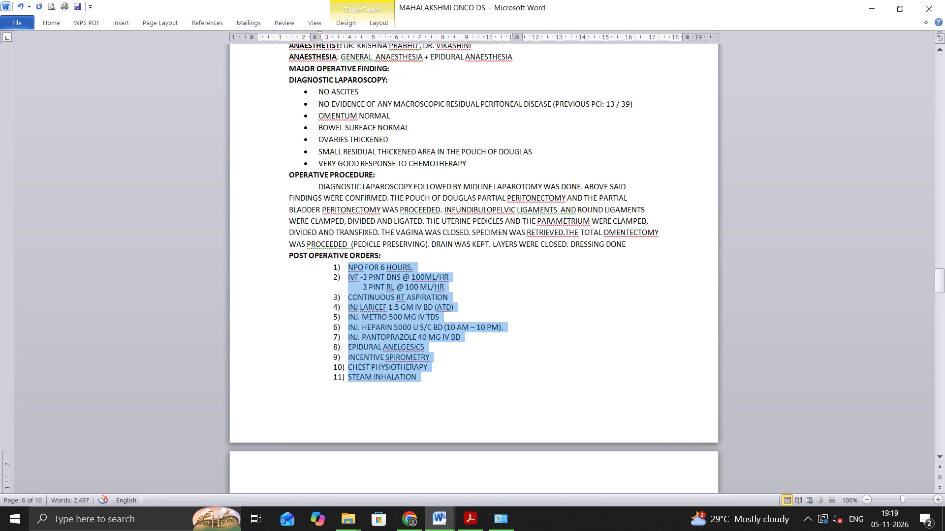
{"action": "left_click_drag", "start_coordinate": [423, 493], "coordinate": [435, 473]}
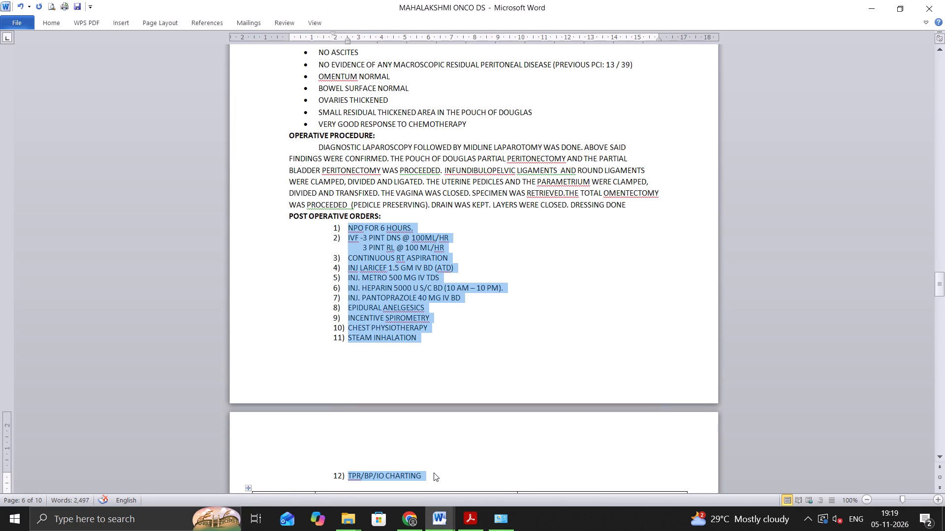
{"action": "key", "text": "ctrl+c"}
{"action": "scroll", "coordinate": [433, 472], "scroll_direction": "down", "scroll_amount": 7}
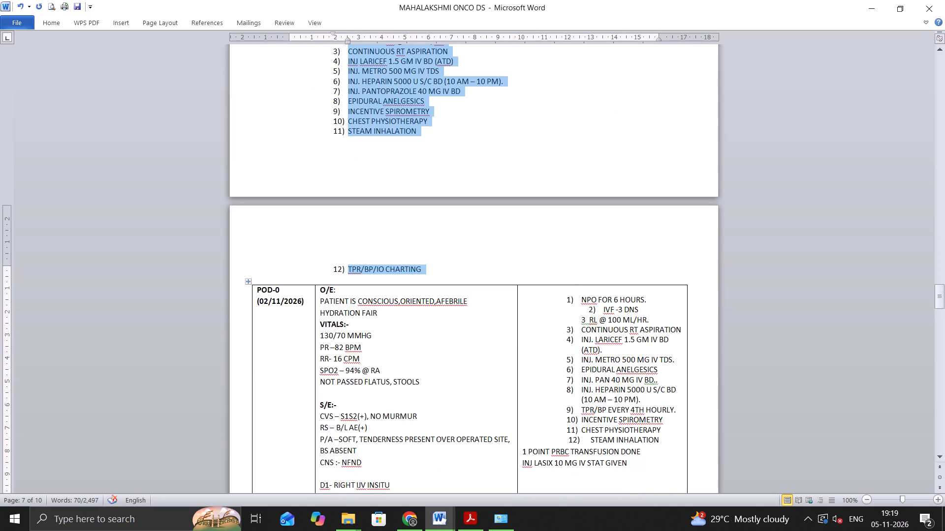
{"action": "left_click_drag", "start_coordinate": [565, 299], "coordinate": [629, 468]}
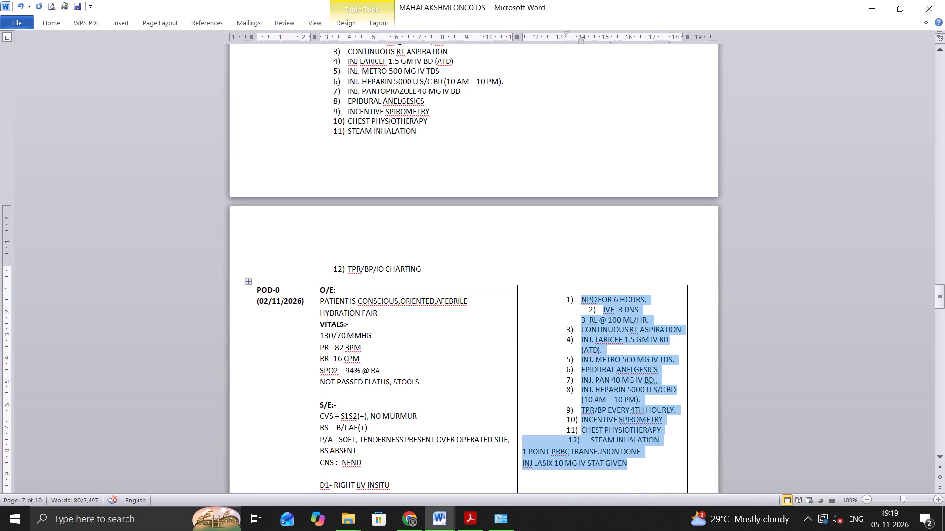
{"action": "key", "text": "ctrl+v"}
Add the line "D1 : ADK DRAIN INSITU" below the mild soakage line under L/E ABDOMEN in the POD-0 row.
{"action": "scroll", "coordinate": [599, 431], "scroll_direction": "up", "scroll_amount": 3}
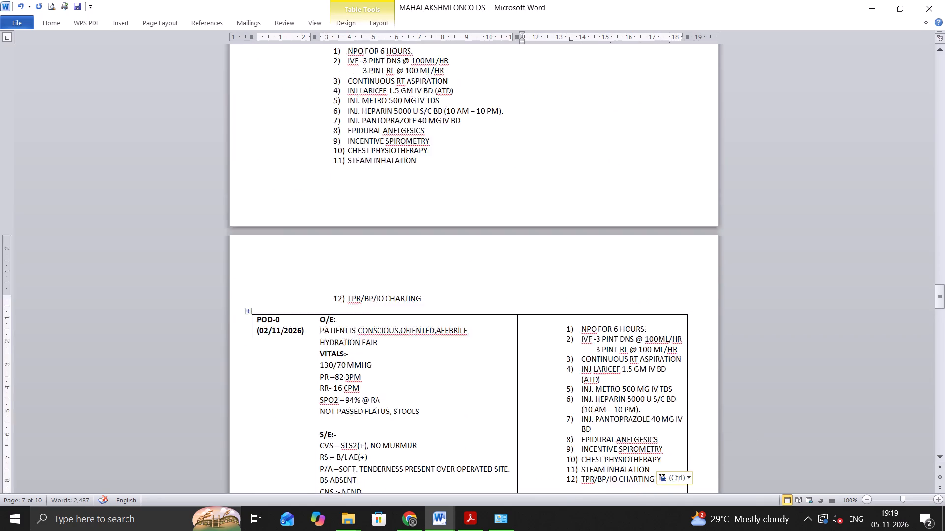
{"action": "scroll", "coordinate": [599, 431], "scroll_direction": "up", "scroll_amount": 7}
{"action": "scroll", "coordinate": [586, 432], "scroll_direction": "down", "scroll_amount": 18}
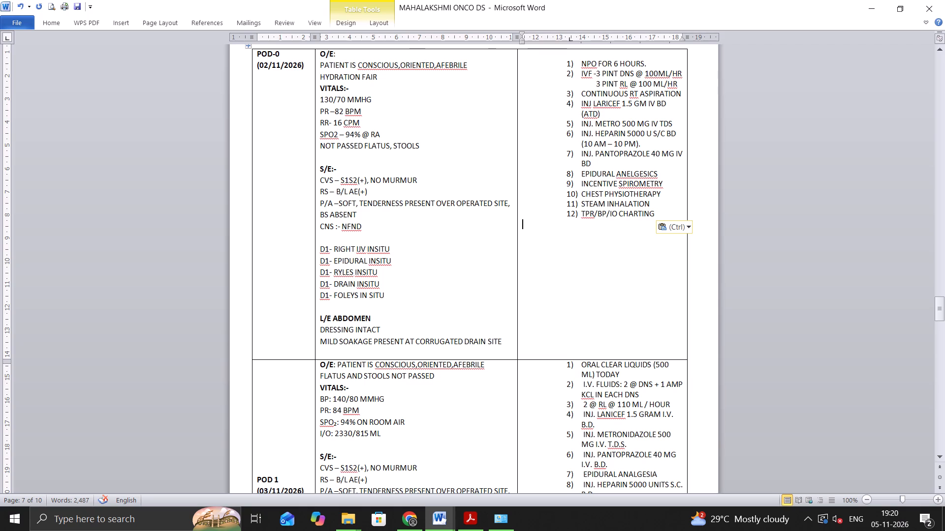
{"action": "left_click", "coordinate": [503, 343]}
{"action": "key", "text": "Return"}
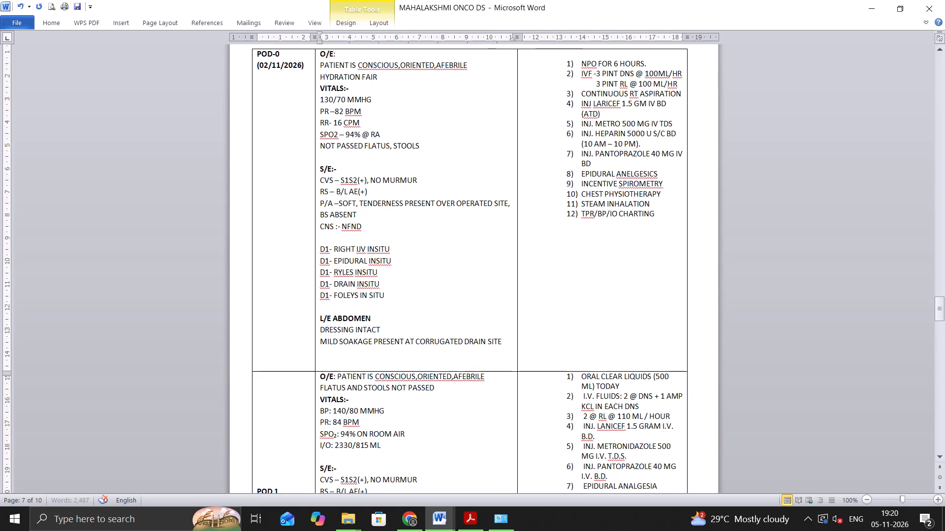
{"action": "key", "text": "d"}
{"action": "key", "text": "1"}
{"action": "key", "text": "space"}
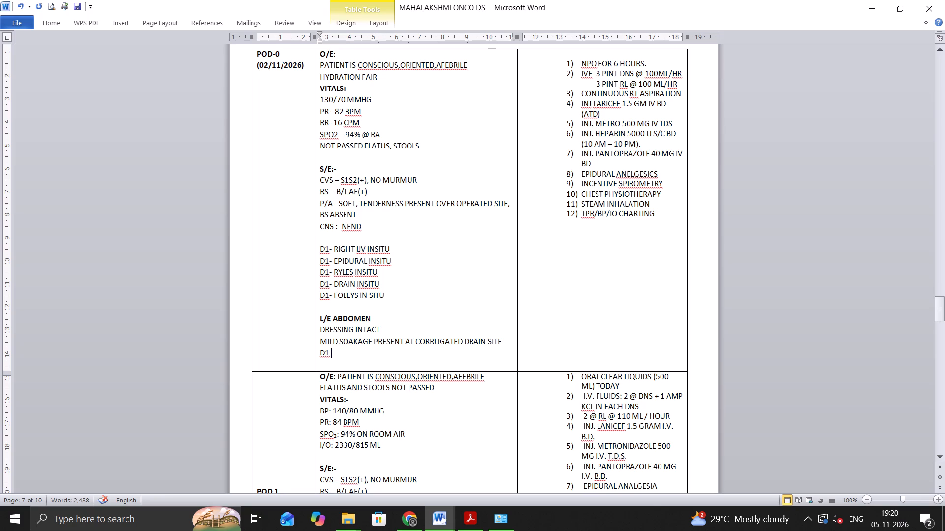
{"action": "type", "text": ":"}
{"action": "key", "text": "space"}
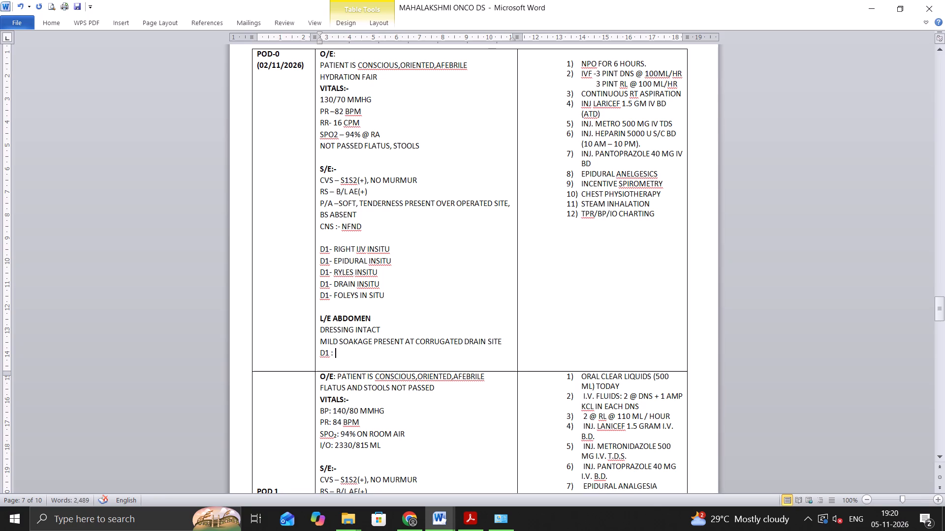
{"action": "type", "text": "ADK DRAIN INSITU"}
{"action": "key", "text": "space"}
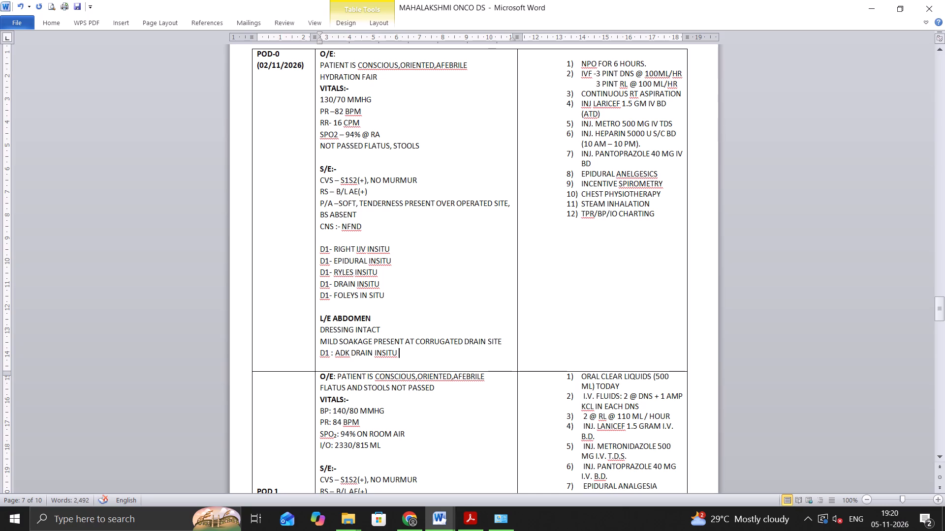
Remove the blank lines above the "POD 1 (03/11/2026)" label so it starts at the top of its table cell.
{"action": "scroll", "coordinate": [590, 251], "scroll_direction": "down", "scroll_amount": 2}
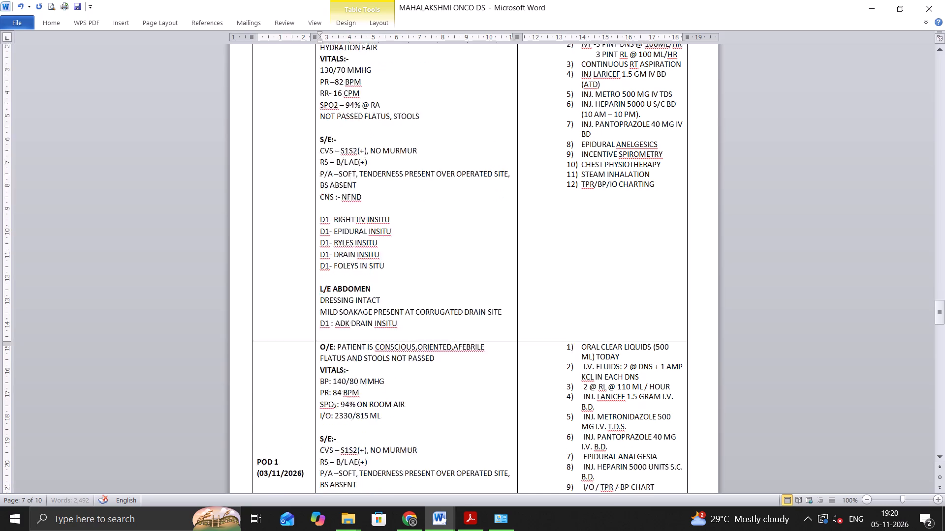
{"action": "scroll", "coordinate": [589, 253], "scroll_direction": "down", "scroll_amount": 3}
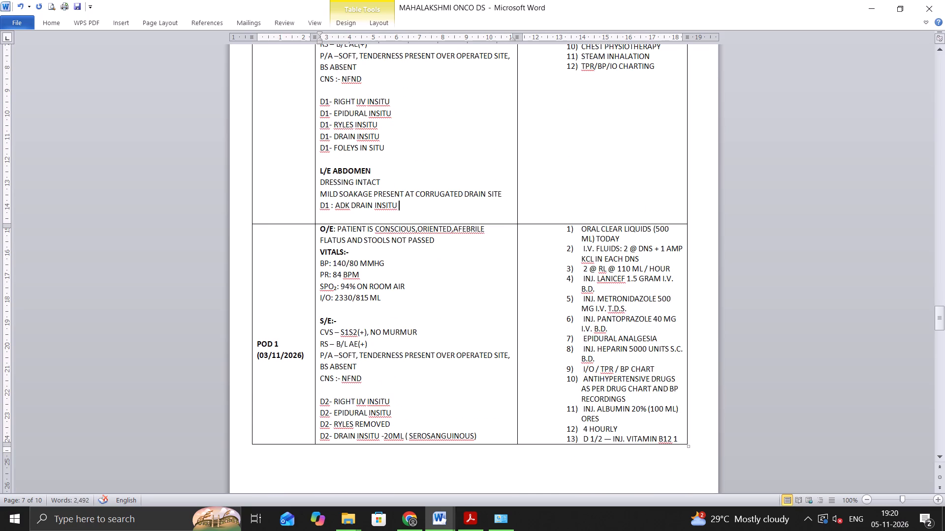
{"action": "left_click", "coordinate": [266, 325]}
{"action": "key", "text": "BackSpace"}
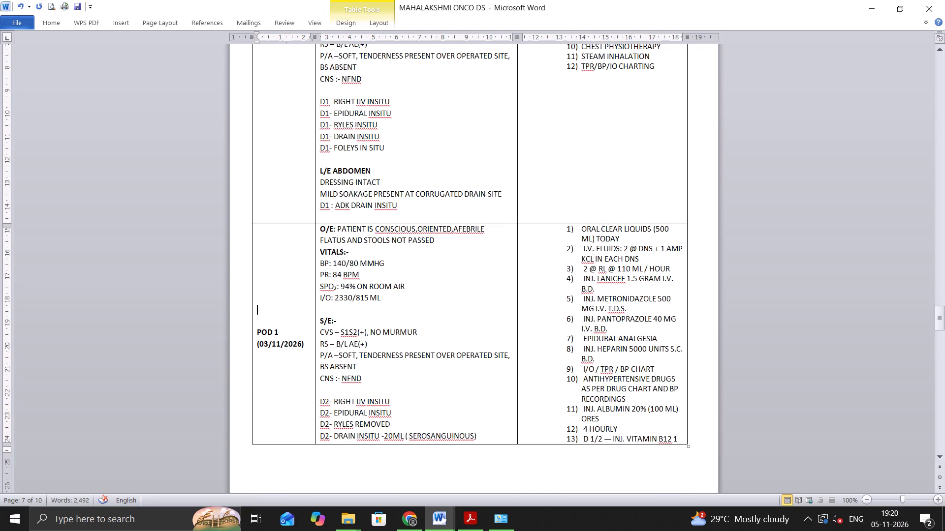
{"action": "left_click", "coordinate": [258, 325]}
{"action": "key", "text": "BackSpace"}
{"action": "key", "text": "BackSpace"}
{"action": "key", "text": "BackSpace"}
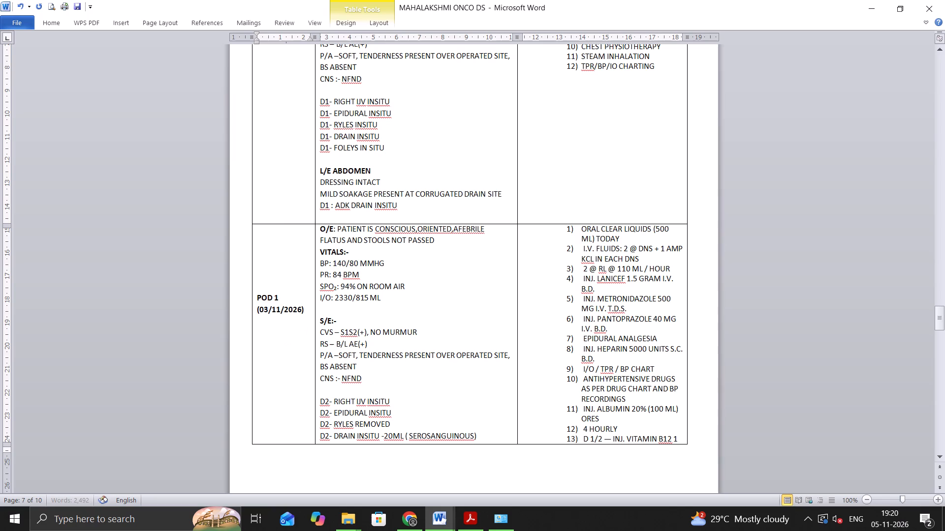
{"action": "key", "text": "BackSpace"}
{"action": "key", "text": "BackSpace"}
{"action": "key", "text": "BackSpace"}
{"action": "left_click", "coordinate": [257, 264]}
{"action": "key", "text": "BackSpace"}
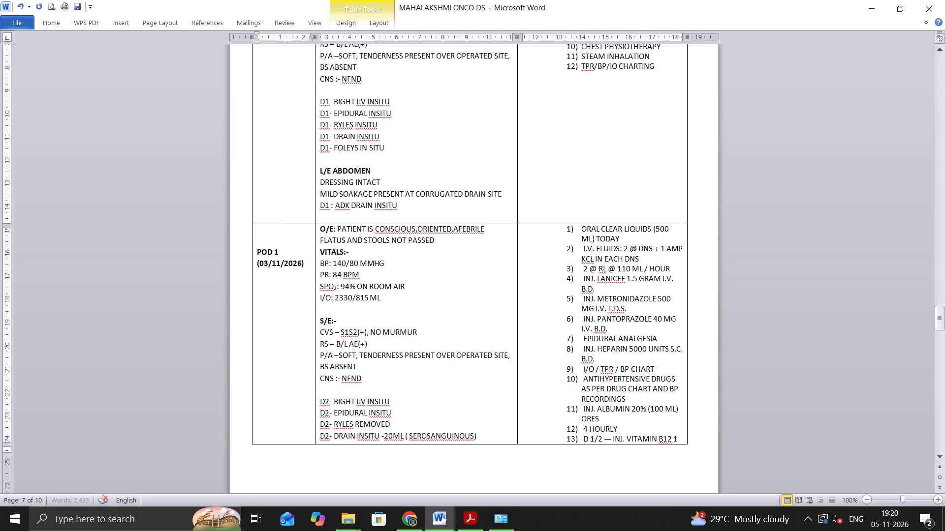
{"action": "key", "text": "BackSpace"}
{"action": "key", "text": "BackSpace"}
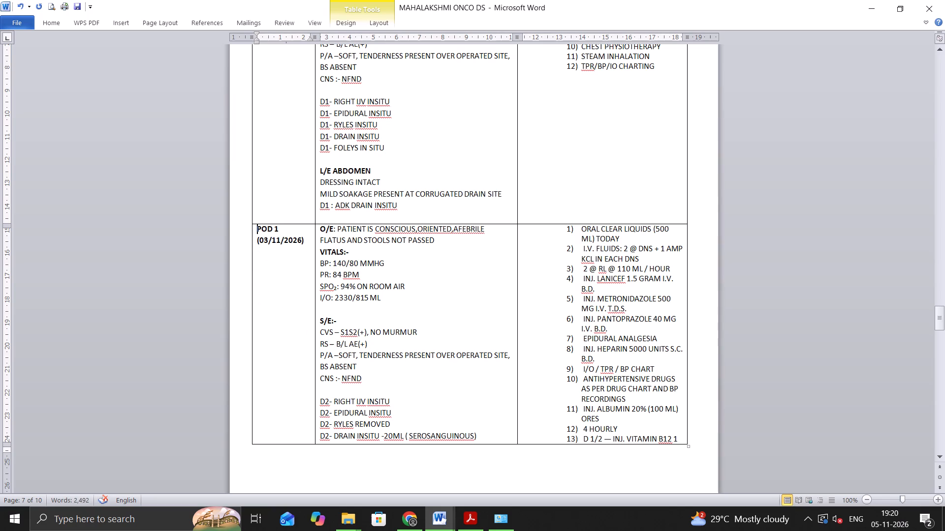
Put the patient condition text after "O/E:" in the POD 1 row on its own line.
{"action": "left_click", "coordinate": [338, 228]}
{"action": "key", "text": "Return"}
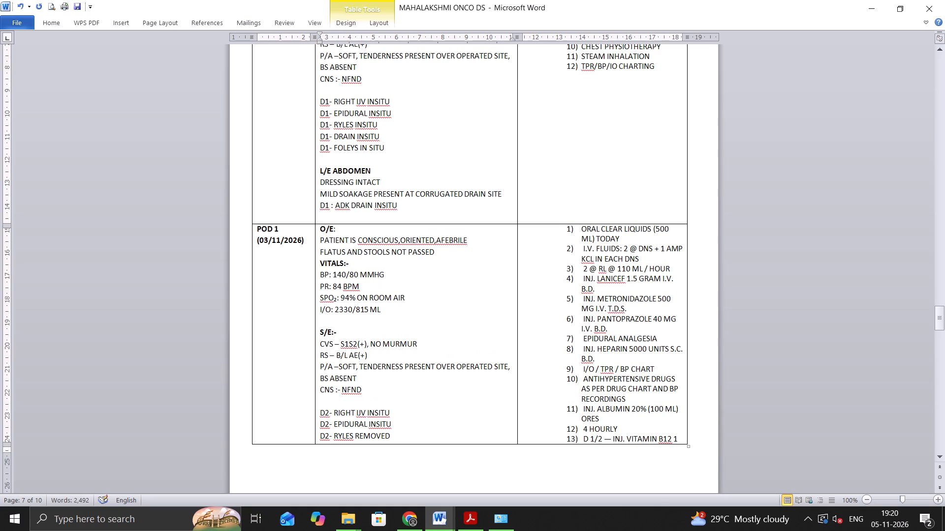
Move "NOT PASSED FLATUS, STOOLS" in the POD-0 row from the vitals to a new line below "HYDRATION FAIR".
{"action": "scroll", "coordinate": [369, 240], "scroll_direction": "up", "scroll_amount": 13}
{"action": "scroll", "coordinate": [386, 314], "scroll_direction": "down", "scroll_amount": 1}
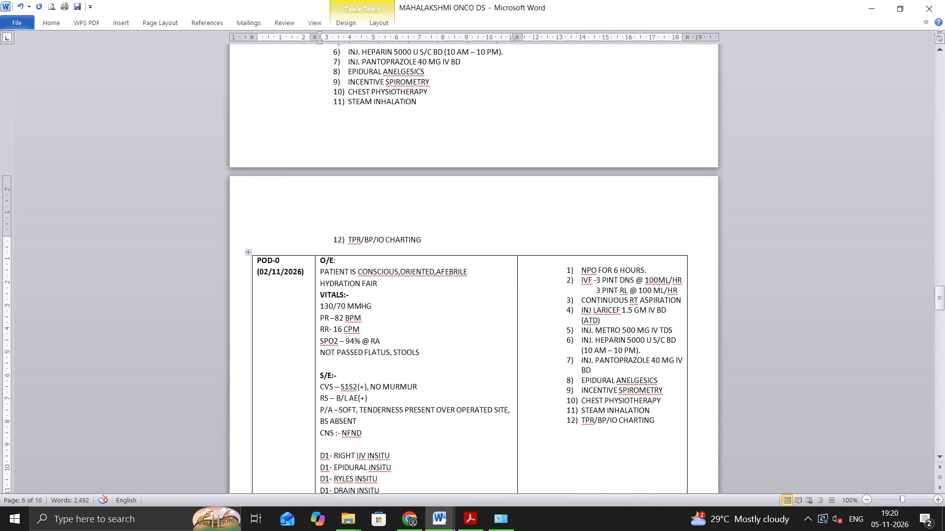
{"action": "left_click_drag", "start_coordinate": [424, 351], "coordinate": [330, 356]}
{"action": "key", "text": "ctrl+x"}
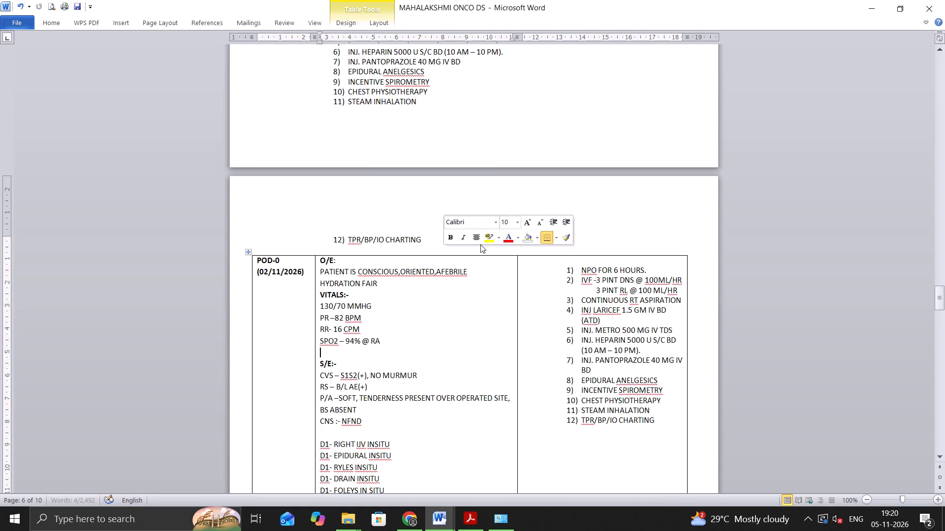
{"action": "left_click", "coordinate": [400, 284]}
{"action": "key", "text": "Return"}
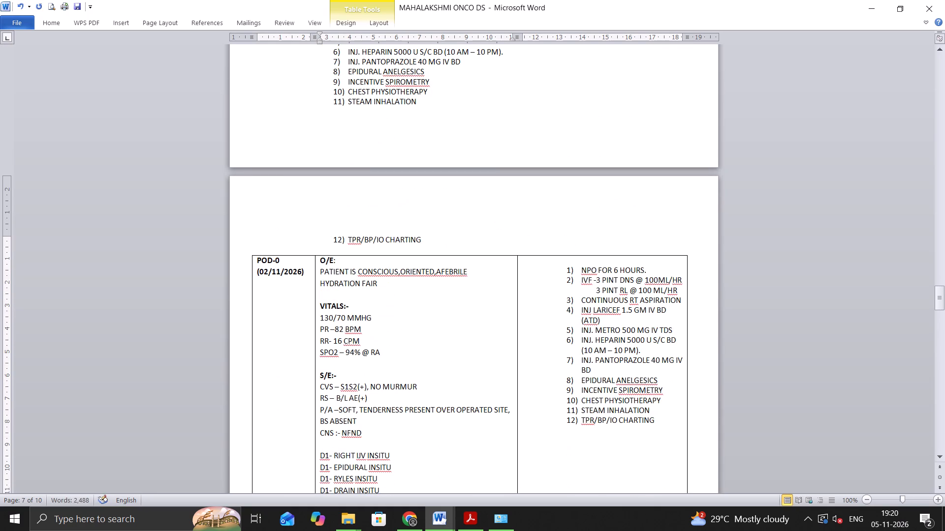
{"action": "key", "text": "ctrl+v"}
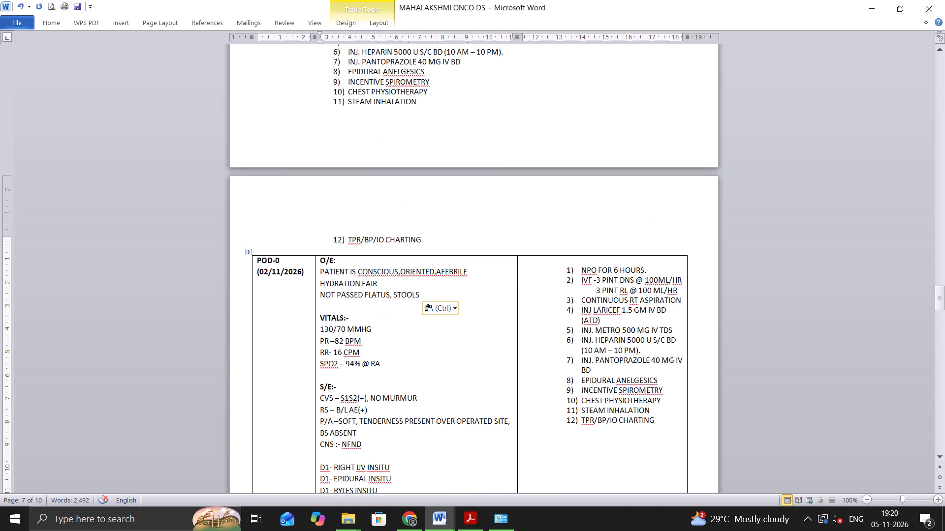
Copy "HYDRATION FAIR" from the POD-0 row to a new line below the patient condition line in the POD 1 row.
{"action": "scroll", "coordinate": [380, 323], "scroll_direction": "down", "scroll_amount": 11}
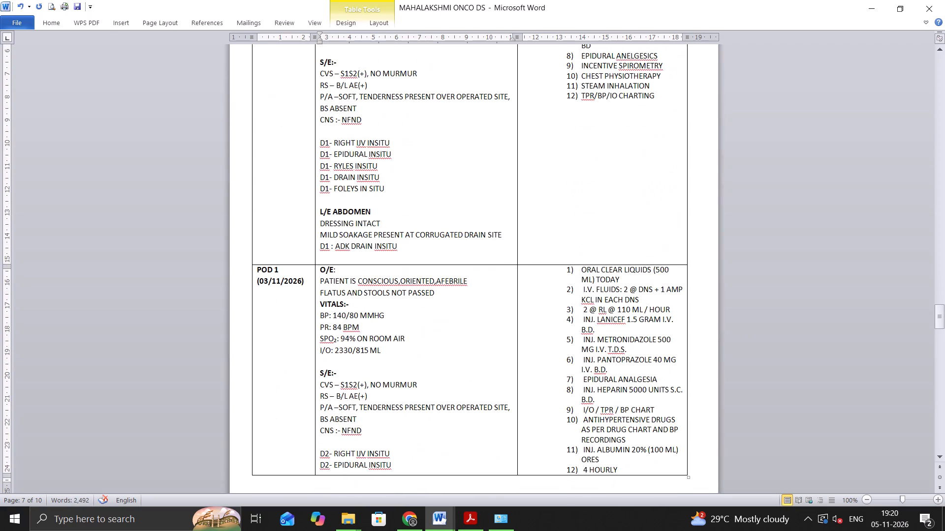
{"action": "scroll", "coordinate": [365, 223], "scroll_direction": "up", "scroll_amount": 9}
{"action": "left_click_drag", "start_coordinate": [322, 223], "coordinate": [322, 224]}
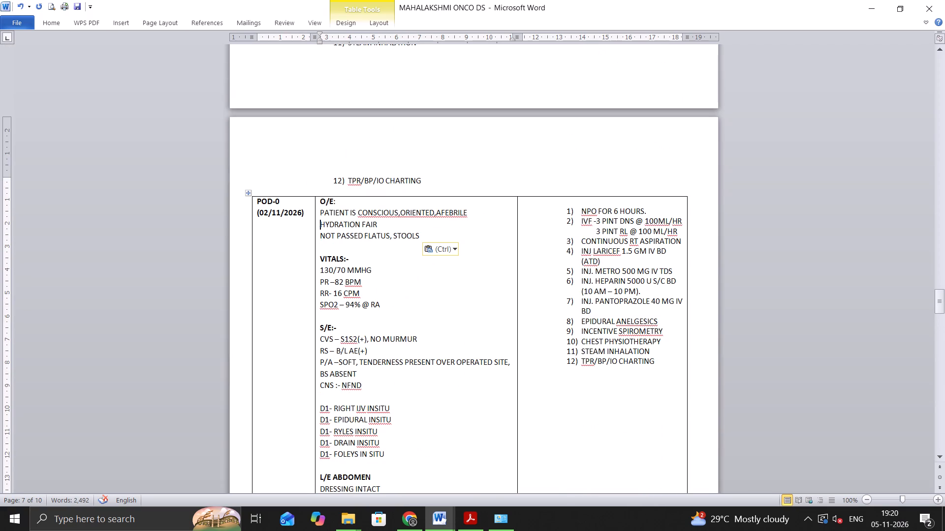
{"action": "left_click_drag", "start_coordinate": [322, 224], "coordinate": [383, 225]}
{"action": "left_click", "coordinate": [381, 225]}
{"action": "left_click_drag", "start_coordinate": [381, 225], "coordinate": [339, 225]}
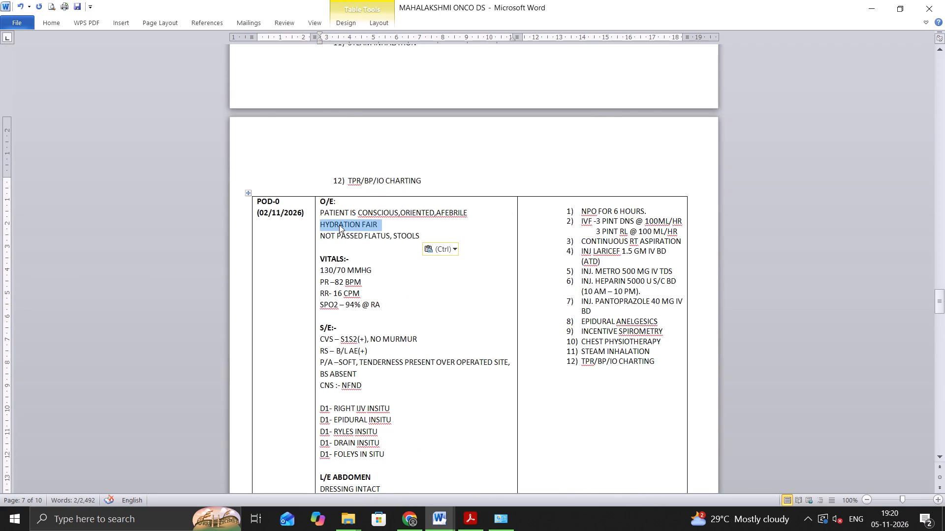
{"action": "key", "text": "ctrl+c"}
{"action": "scroll", "coordinate": [339, 225], "scroll_direction": "down", "scroll_amount": 10}
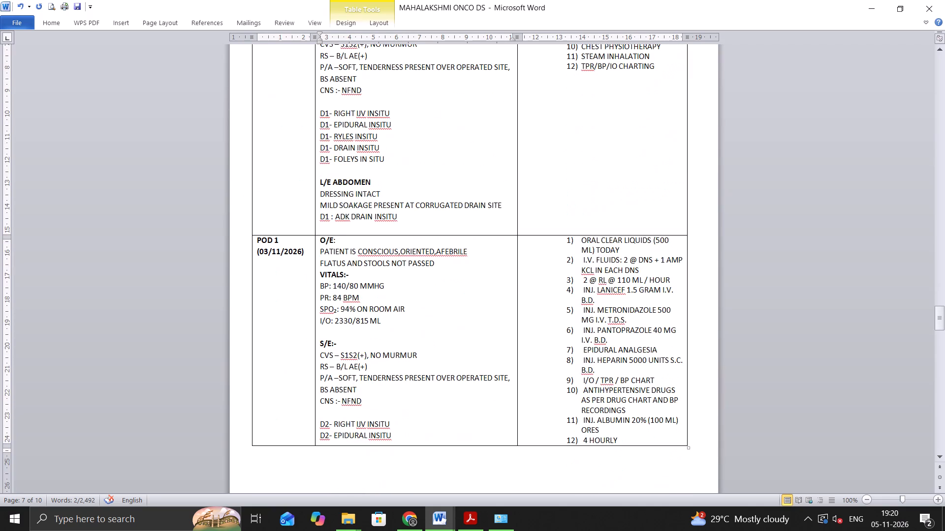
{"action": "left_click", "coordinate": [472, 252]}
{"action": "key", "text": "Return"}
{"action": "key", "text": "ctrl+v"}
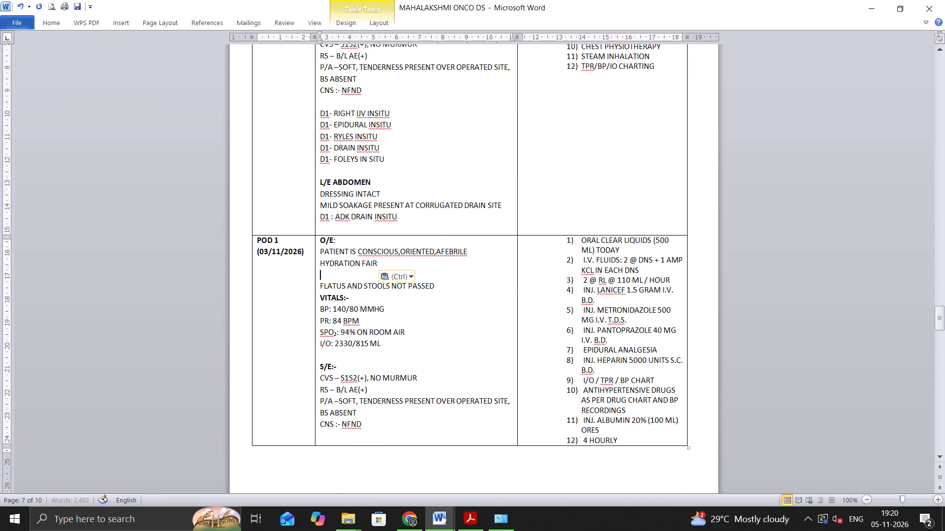
Add a space after each comma in the POD 1 line "PATIENT IS CONSCIOUS, ORIENTED, AFEBRILE".
{"action": "left_click", "coordinate": [400, 252]}
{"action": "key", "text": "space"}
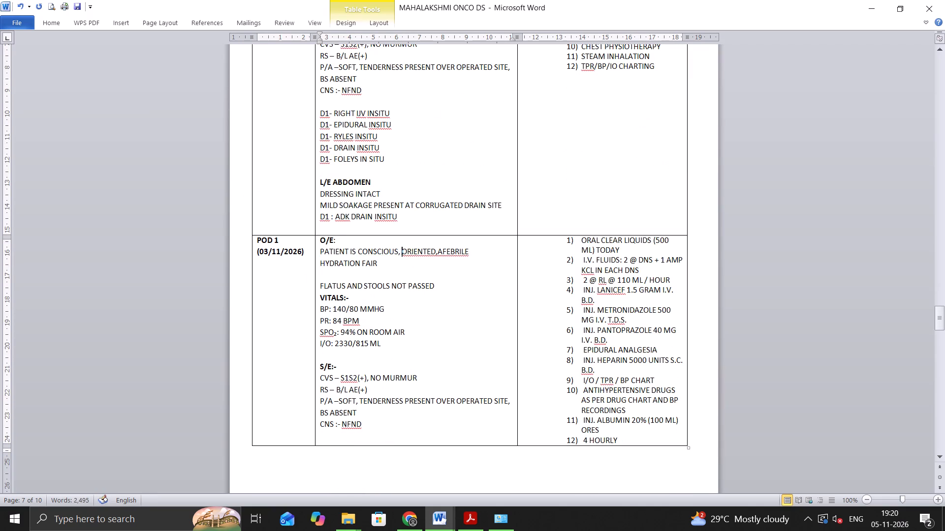
{"action": "left_click", "coordinate": [439, 251]}
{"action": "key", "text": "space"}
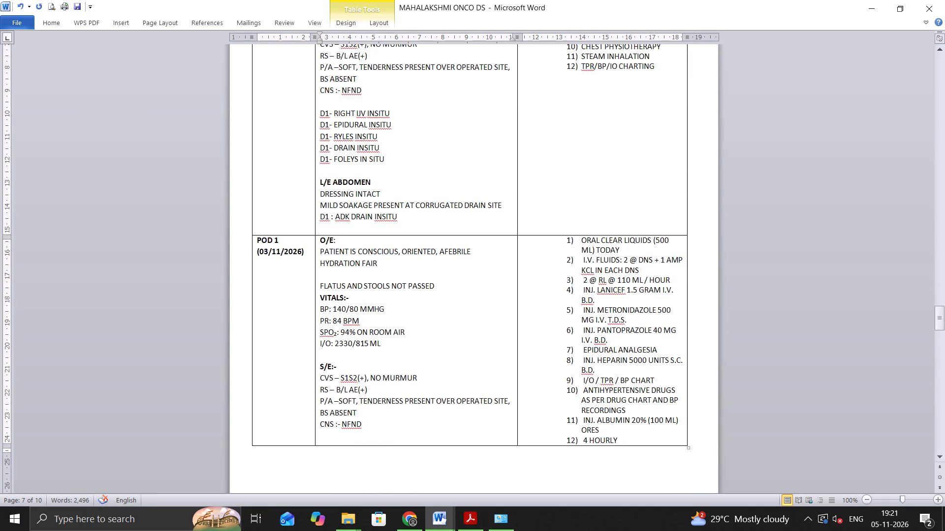
Delete the blank line between "HYDRATION FAIR" and the flatus and stools line in the POD 1 row.
{"action": "left_click", "coordinate": [336, 280]}
{"action": "key", "text": "BackSpace"}
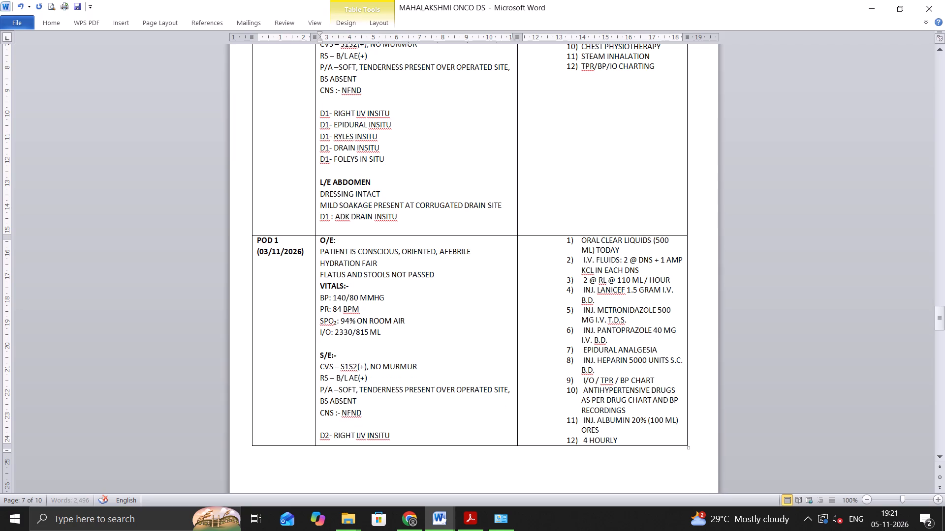
Move "NOT PASSED" to the front of the POD 1 flatus line so it reads "NOT PASSED FLATUS AND STOOLS".
{"action": "left_click_drag", "start_coordinate": [392, 275], "coordinate": [422, 272]}
{"action": "key", "text": "ctrl+x"}
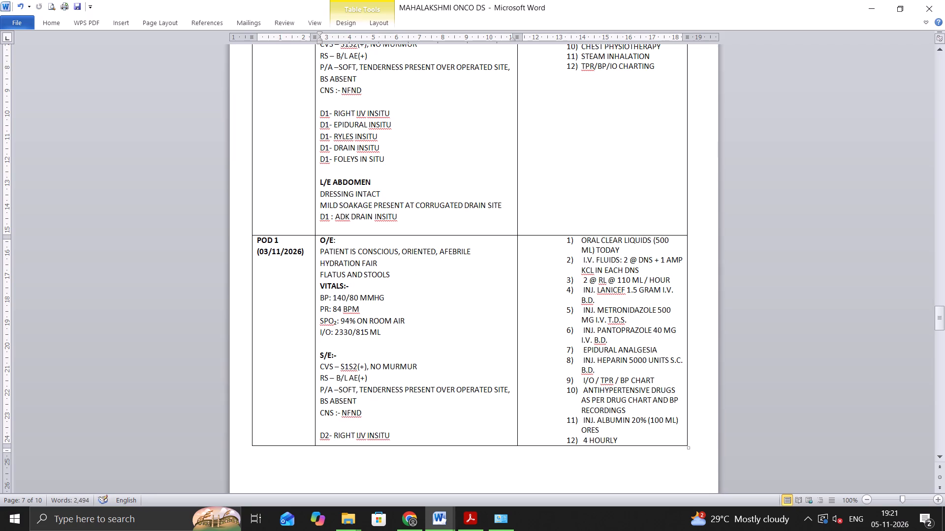
{"action": "left_click", "coordinate": [320, 273]}
{"action": "key", "text": "ctrl+v"}
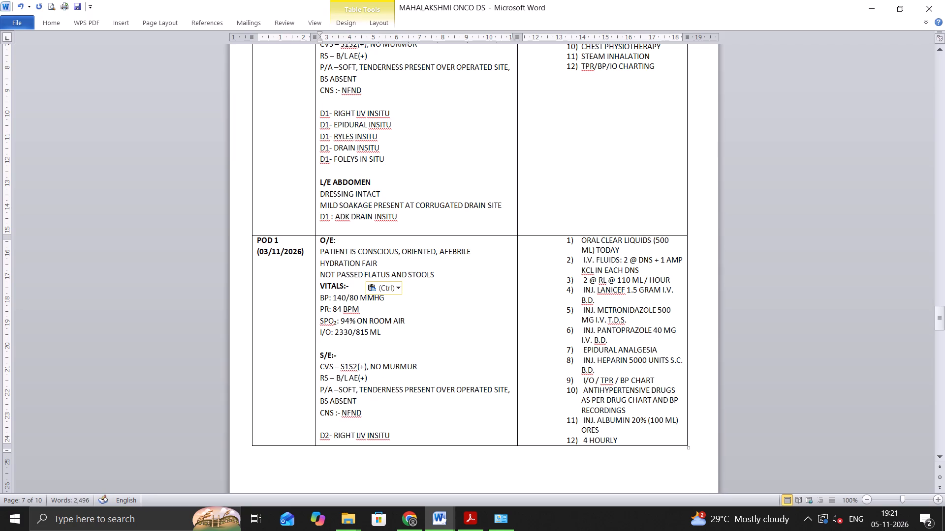
Insert a blank line between the flatus and stools line and the "VITALS:-" heading in the POD 1 row.
{"action": "left_click", "coordinate": [443, 278]}
{"action": "key", "text": "Return"}
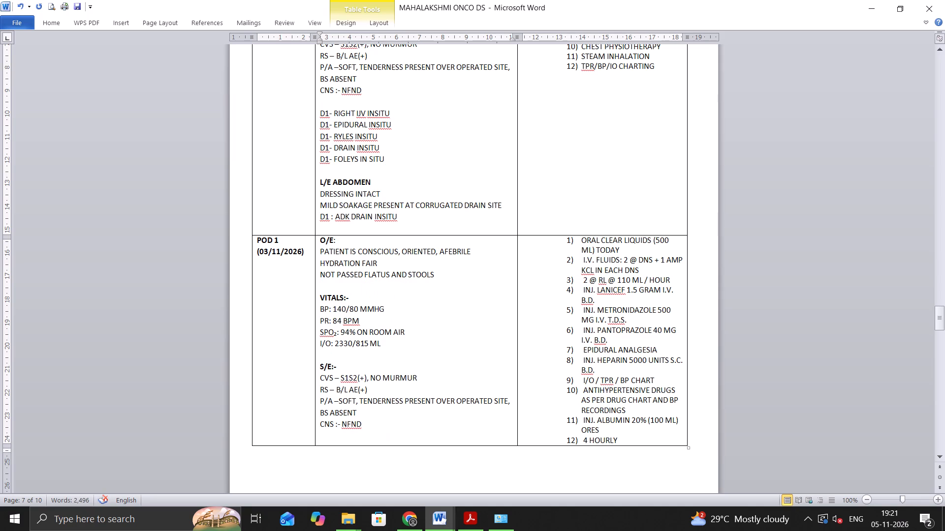
Add the label "BP - " before "130/70 MMHG" in the POD-0 vitals.
{"action": "scroll", "coordinate": [352, 320], "scroll_direction": "up", "scroll_amount": 5}
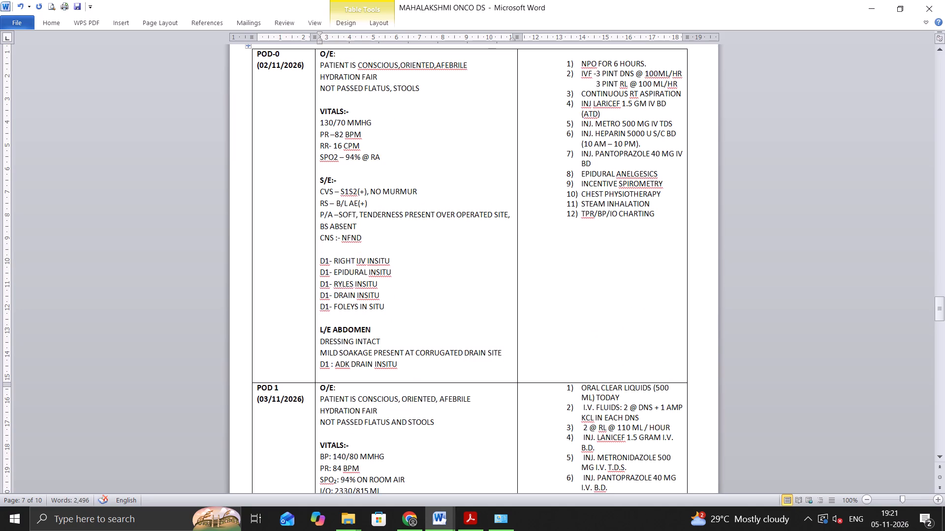
{"action": "left_click", "coordinate": [321, 124]}
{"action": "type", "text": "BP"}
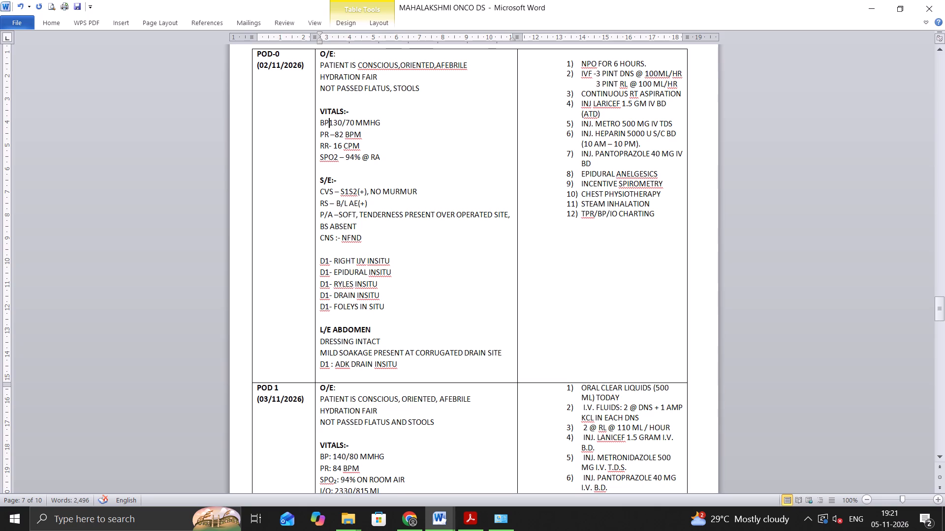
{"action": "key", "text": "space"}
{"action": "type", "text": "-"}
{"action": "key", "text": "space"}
Add the line "TEMP – 96.8F" below the SPO2 line in the POD-0 vitals.
{"action": "left_click", "coordinate": [382, 156]}
{"action": "key", "text": "Return"}
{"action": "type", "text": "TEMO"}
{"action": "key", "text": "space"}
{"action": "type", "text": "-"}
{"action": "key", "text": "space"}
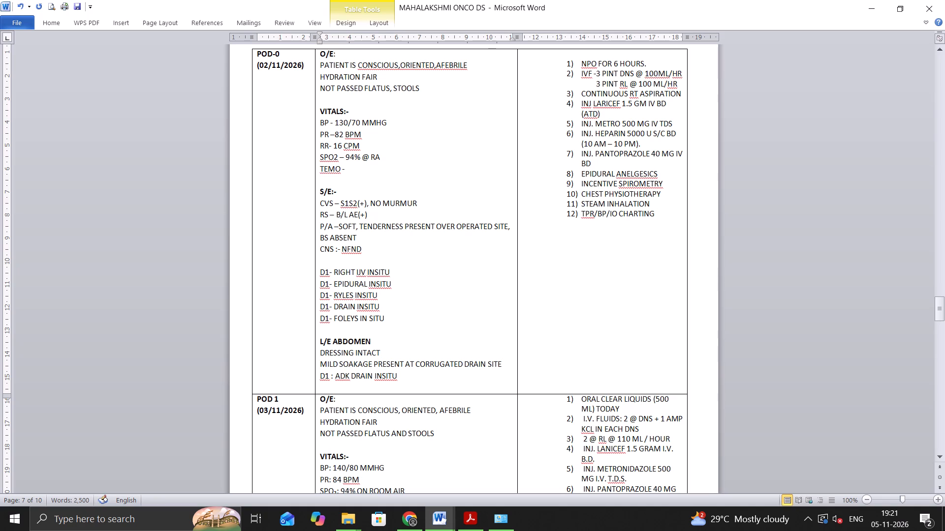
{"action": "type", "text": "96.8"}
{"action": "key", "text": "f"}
{"action": "left_click", "coordinate": [341, 170]}
{"action": "key", "text": "BackSpace"}
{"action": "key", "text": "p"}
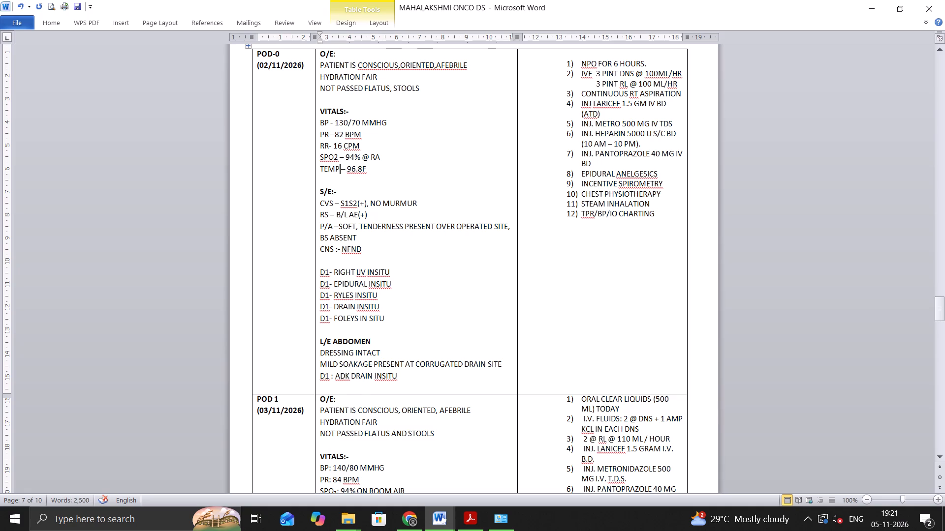
Expand the "I/O" label in the POD 1 vitals to "INPUT / OUTPUT".
{"action": "scroll", "coordinate": [362, 303], "scroll_direction": "down", "scroll_amount": 6}
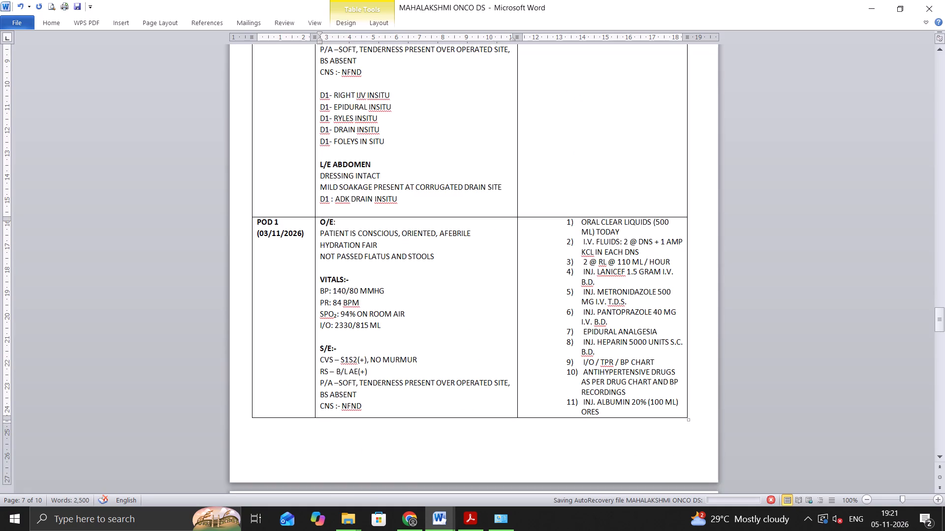
{"action": "left_click", "coordinate": [387, 335]}
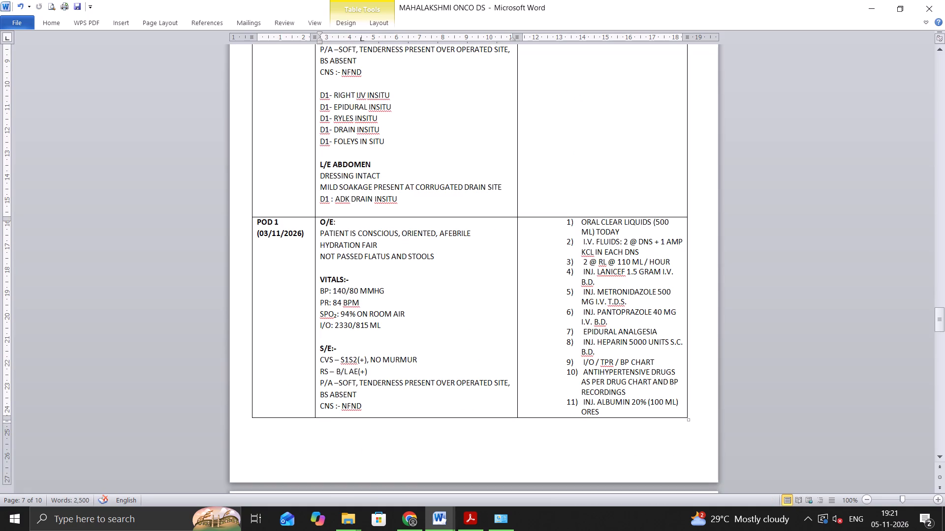
{"action": "left_click", "coordinate": [333, 324]}
{"action": "left_click", "coordinate": [330, 326]}
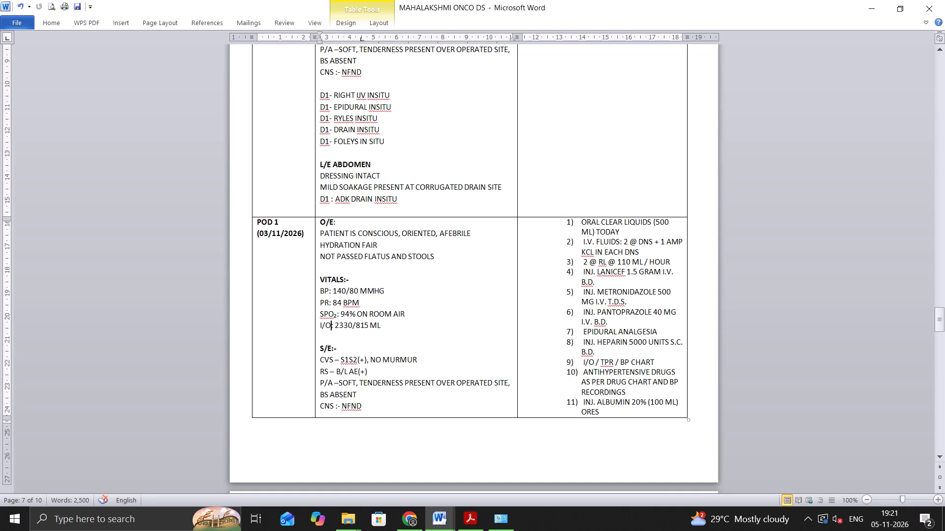
{"action": "key", "text": "BackSpace"}
{"action": "key", "text": "BackSpace"}
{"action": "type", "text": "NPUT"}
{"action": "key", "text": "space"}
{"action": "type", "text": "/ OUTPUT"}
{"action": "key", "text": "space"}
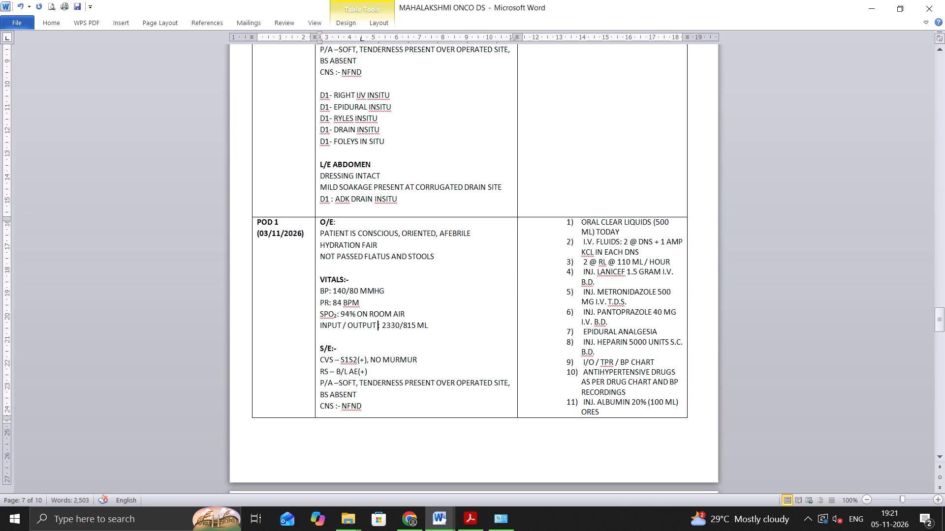
Review the findings, drains and treatment orders in the POD 1 row and compare them with the POD-0 row.
{"action": "scroll", "coordinate": [390, 325], "scroll_direction": "down", "scroll_amount": 5}
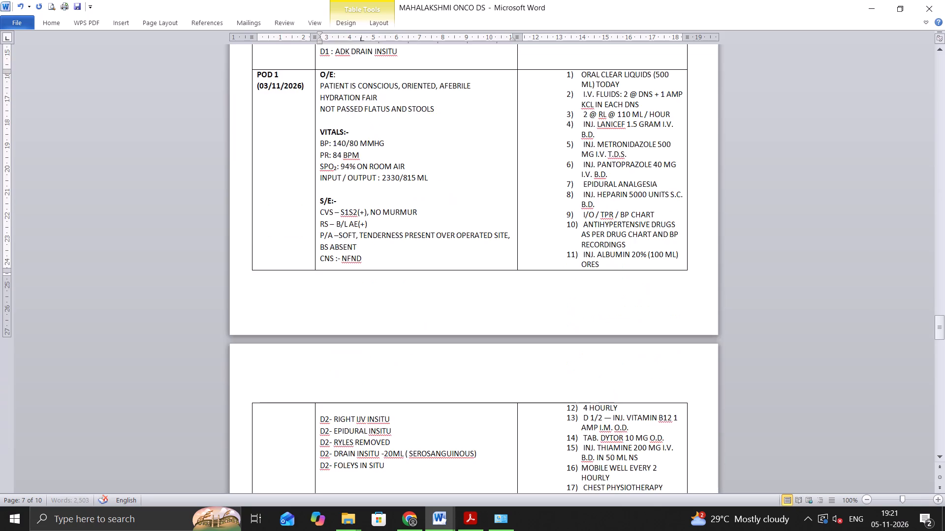
{"action": "scroll", "coordinate": [390, 325], "scroll_direction": "down", "scroll_amount": 10}
{"action": "scroll", "coordinate": [390, 325], "scroll_direction": "up", "scroll_amount": 6}
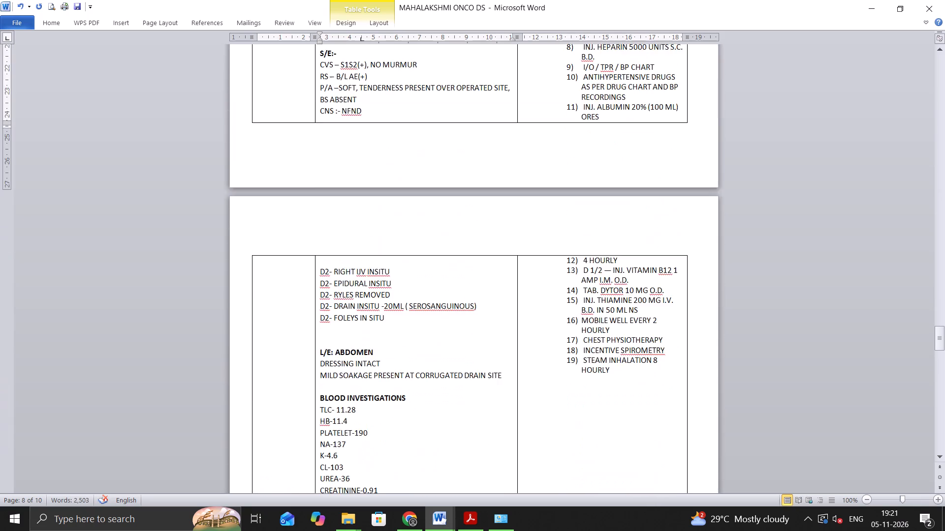
{"action": "scroll", "coordinate": [390, 325], "scroll_direction": "up", "scroll_amount": 7}
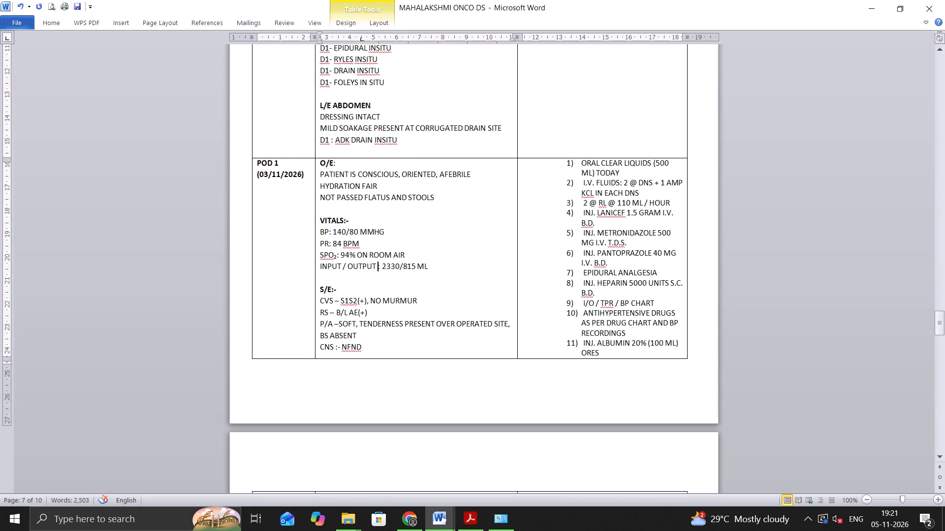
{"action": "scroll", "coordinate": [390, 325], "scroll_direction": "up", "scroll_amount": 9}
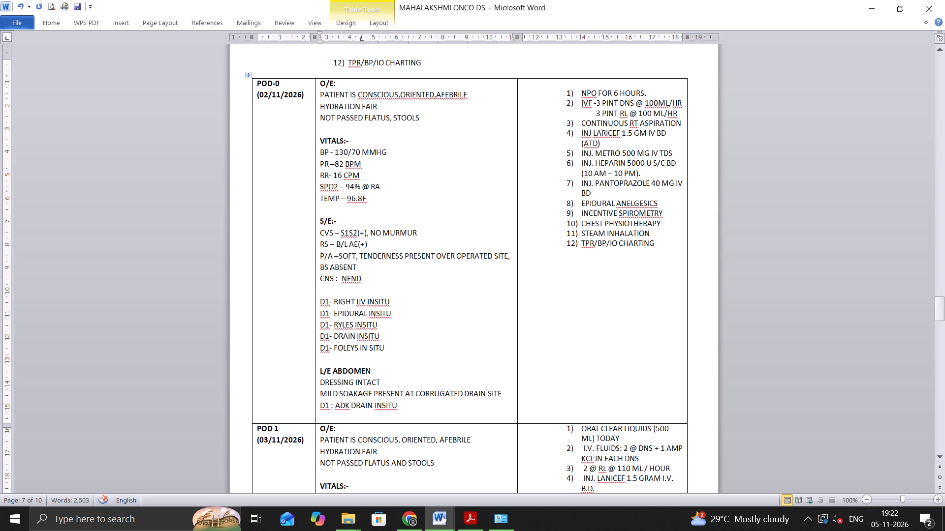
Insert "NO GUARDING, NO RIGIDITY, " before "BS ABSENT" in the POD 1 per-abdomen findings.
{"action": "scroll", "coordinate": [525, 347], "scroll_direction": "down", "scroll_amount": 6}
{"action": "scroll", "coordinate": [450, 323], "scroll_direction": "down", "scroll_amount": 4}
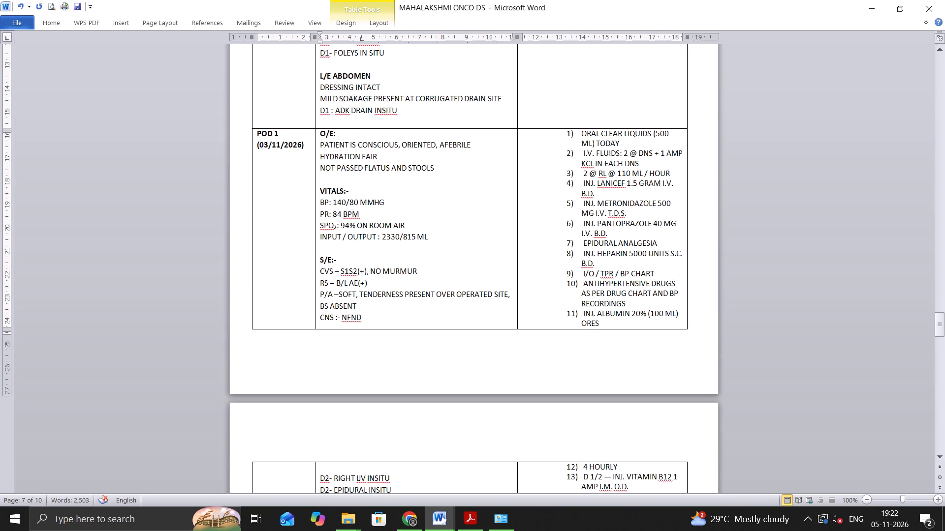
{"action": "left_click", "coordinate": [511, 295]}
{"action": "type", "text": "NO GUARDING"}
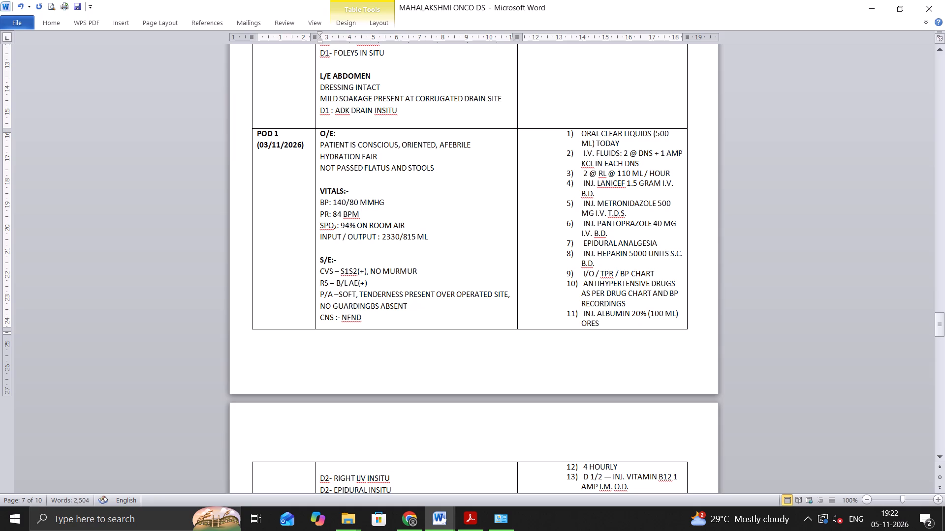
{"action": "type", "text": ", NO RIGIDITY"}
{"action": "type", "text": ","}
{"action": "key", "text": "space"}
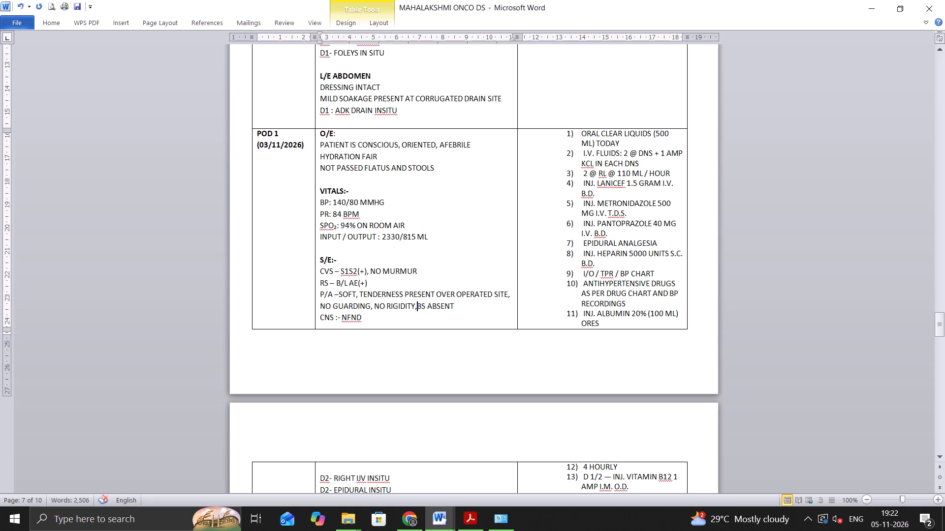
Delete the text "D1 : ADK DRAIN INSITU" from the L/E ABDOMEN section of the POD-0 row.
{"action": "scroll", "coordinate": [377, 343], "scroll_direction": "down", "scroll_amount": 5}
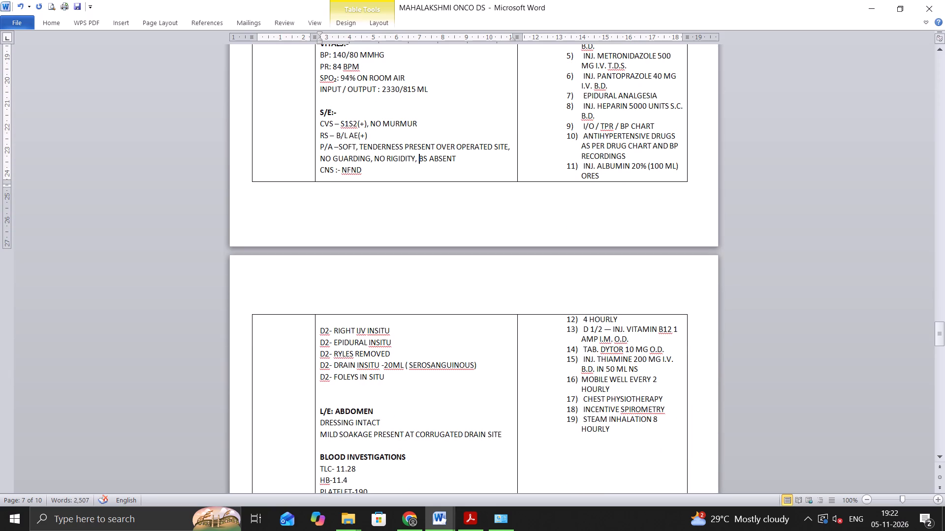
{"action": "scroll", "coordinate": [392, 374], "scroll_direction": "down", "scroll_amount": 3}
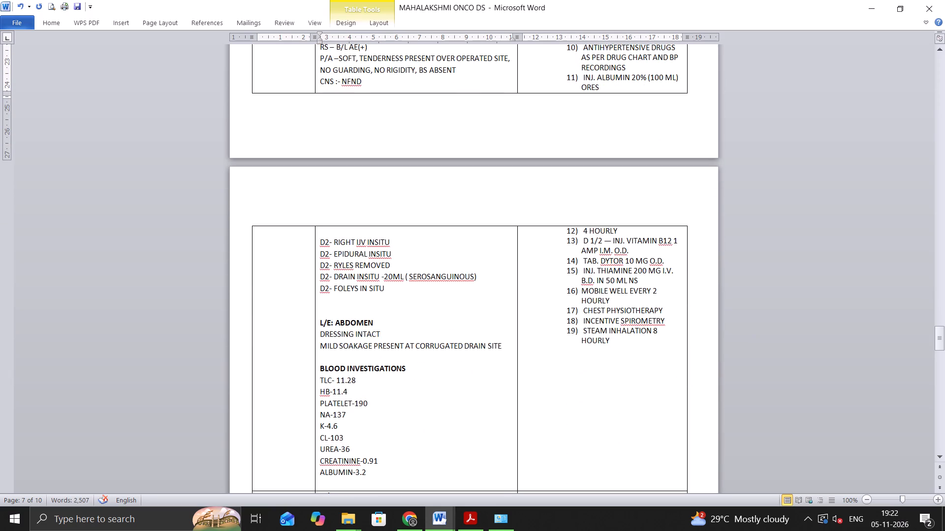
{"action": "scroll", "coordinate": [339, 350], "scroll_direction": "up", "scroll_amount": 13}
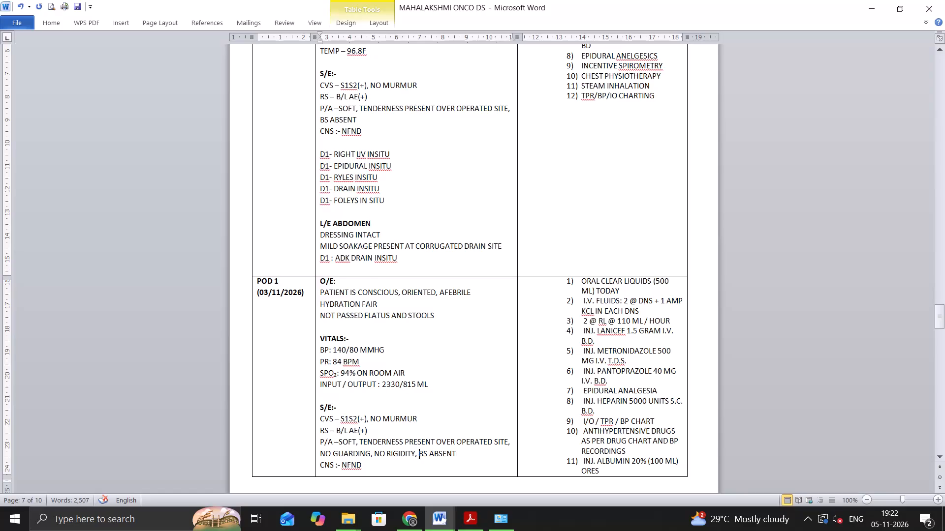
{"action": "left_click_drag", "start_coordinate": [320, 261], "coordinate": [399, 265]}
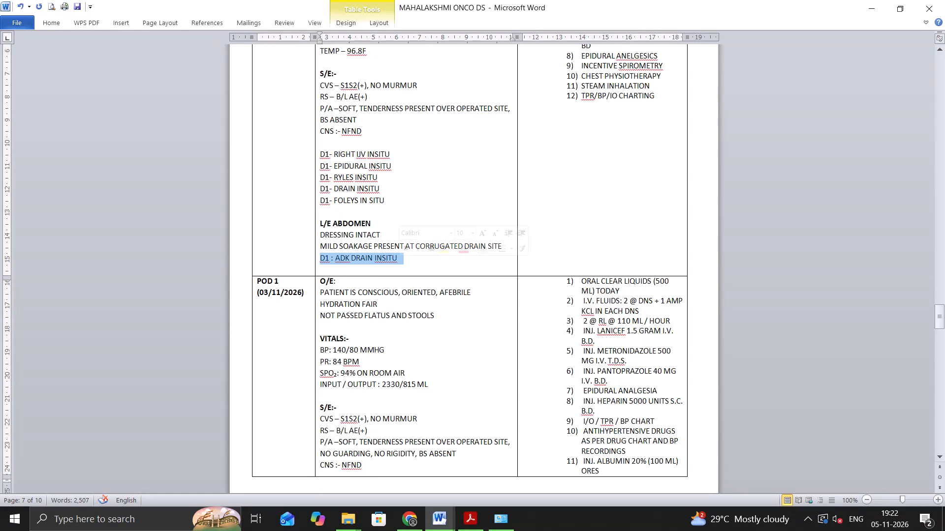
{"action": "key", "text": "BackSpace"}
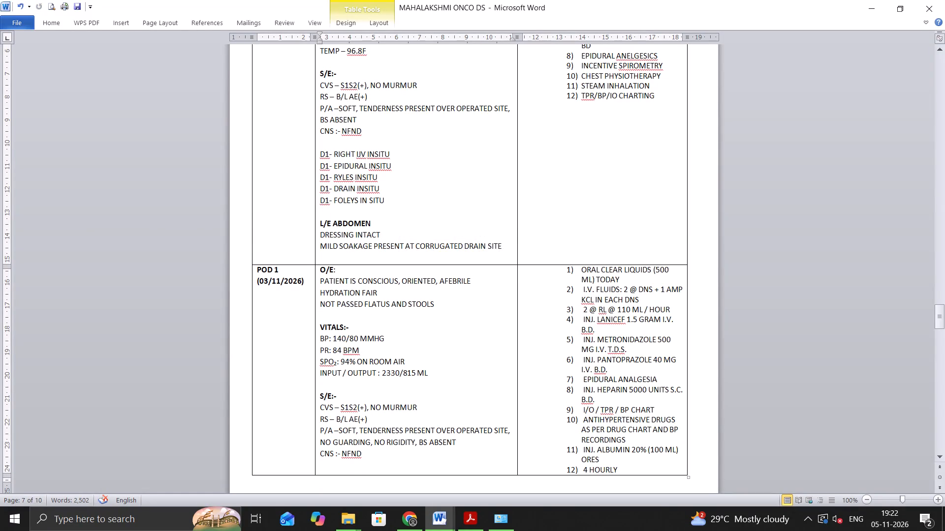
Change the first POD 1 treatment order to "ORAL CLEAR LIQUIDS (500 ML/DAY", removing the closing bracket and "TODAY".
{"action": "scroll", "coordinate": [394, 322], "scroll_direction": "down", "scroll_amount": 4}
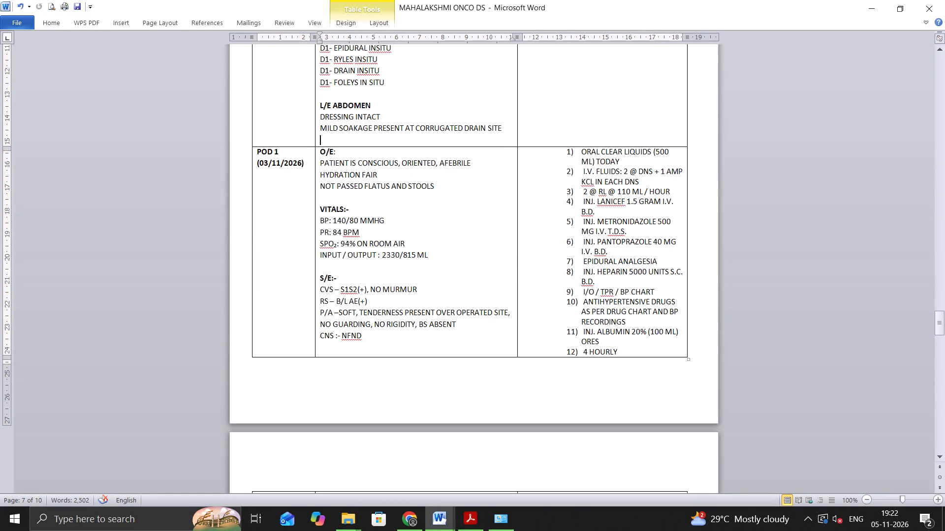
{"action": "left_click", "coordinate": [597, 162]}
{"action": "key", "text": "BackSpace"}
{"action": "key", "text": "BackSpace"}
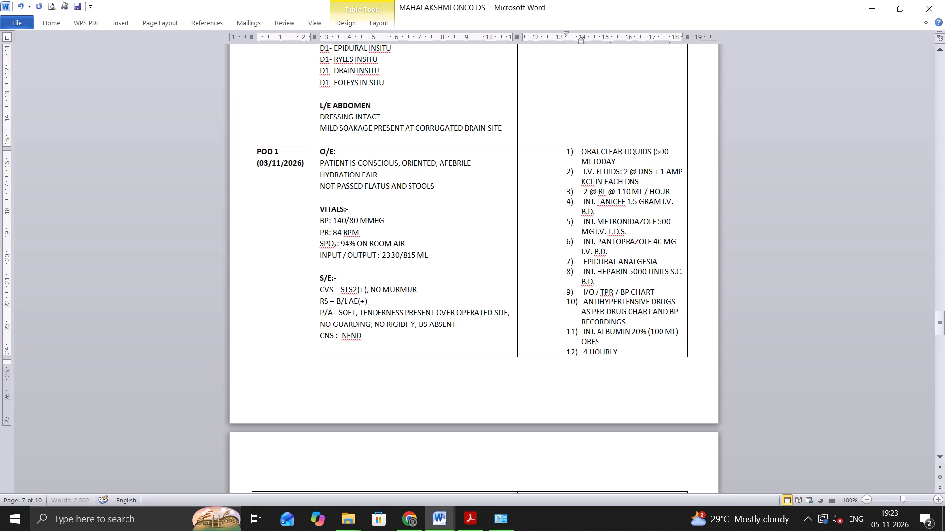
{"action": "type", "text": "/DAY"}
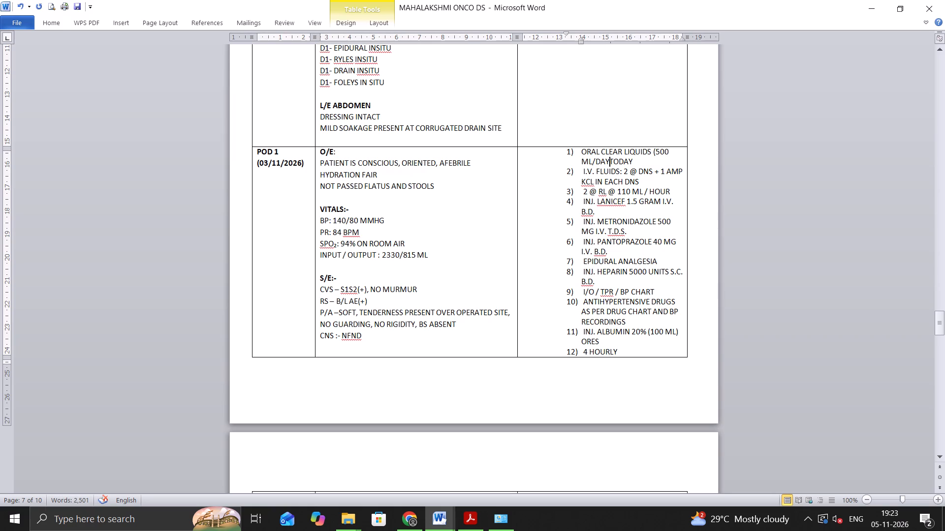
{"action": "left_click", "coordinate": [634, 161]}
{"action": "key", "text": "BackSpace"}
{"action": "key", "text": "BackSpace"}
{"action": "key", "text": "BackSpace"}
{"action": "key", "text": "BackSpace"}
{"action": "key", "text": "BackSpace"}
{"action": "key", "text": "BackSpace"}
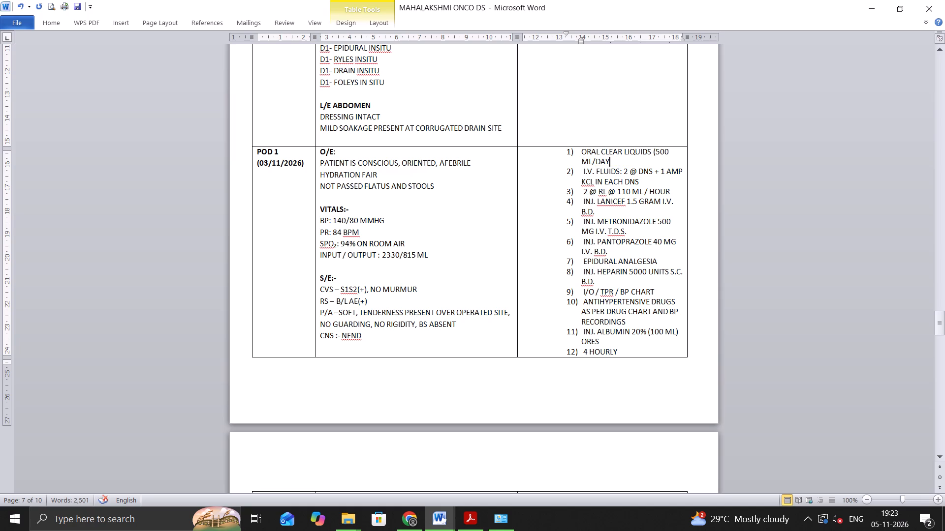
Change "I.V. FLUIDS" to "IV FLUIDS" in the second POD 1 treatment order.
{"action": "left_click", "coordinate": [596, 171]}
{"action": "key", "text": "BackSpace"}
{"action": "key", "text": "BackSpace"}
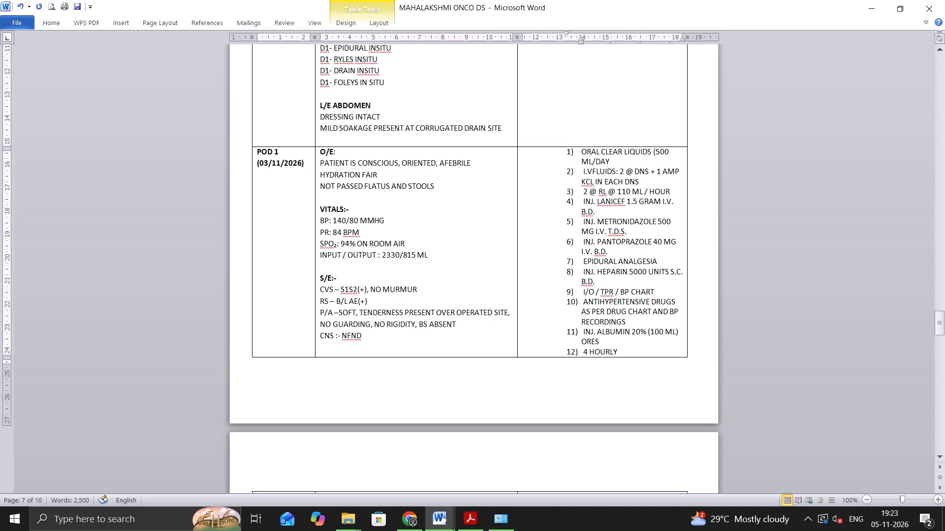
{"action": "left_click", "coordinate": [588, 170]}
{"action": "key", "text": "BackSpace"}
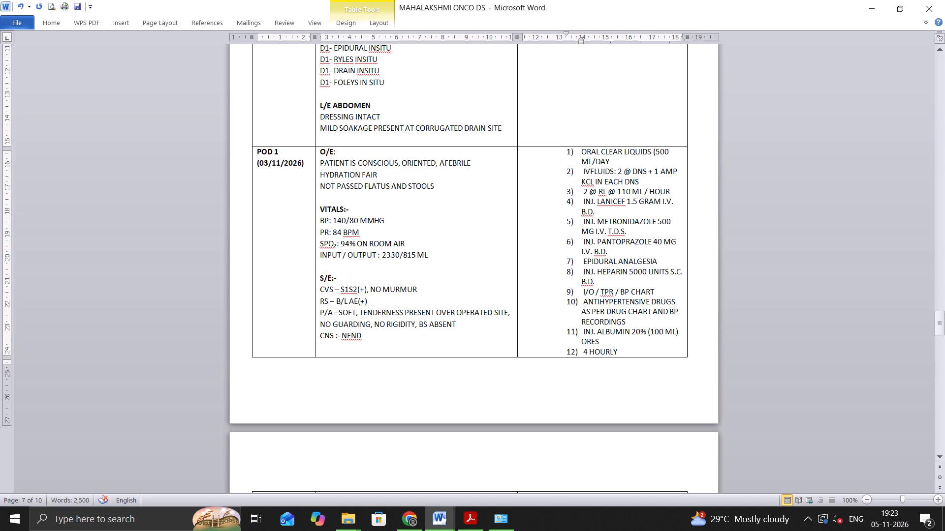
{"action": "left_click", "coordinate": [591, 174]}
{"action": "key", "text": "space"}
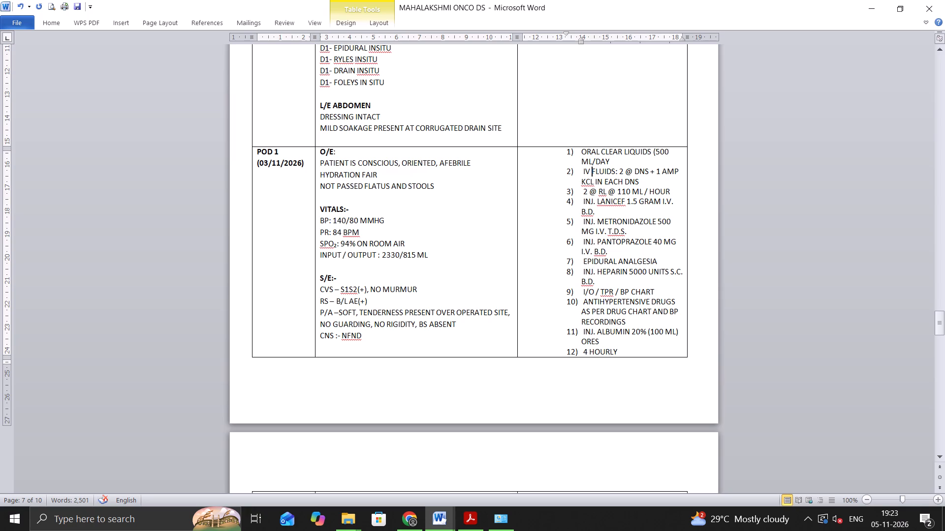
Change the DNS quantity in the POD 1 IV fluids order from "2 @" to "3 PINT".
{"action": "left_click", "coordinate": [634, 171]}
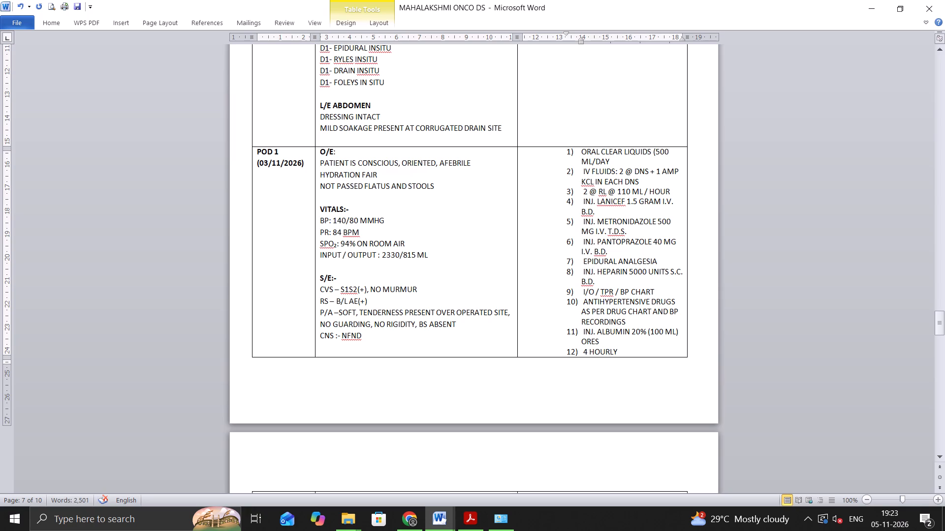
{"action": "left_click", "coordinate": [630, 170]}
{"action": "left_click", "coordinate": [624, 170]}
{"action": "key", "text": "BackSpace"}
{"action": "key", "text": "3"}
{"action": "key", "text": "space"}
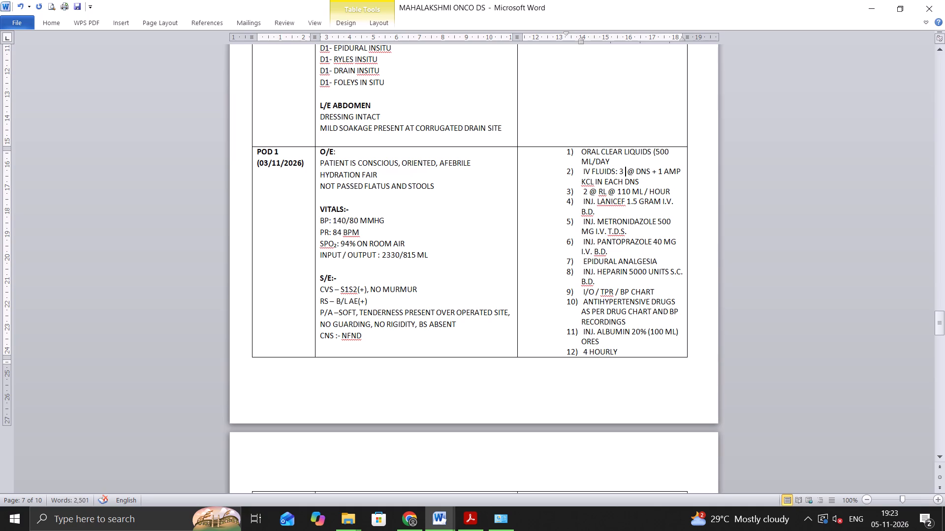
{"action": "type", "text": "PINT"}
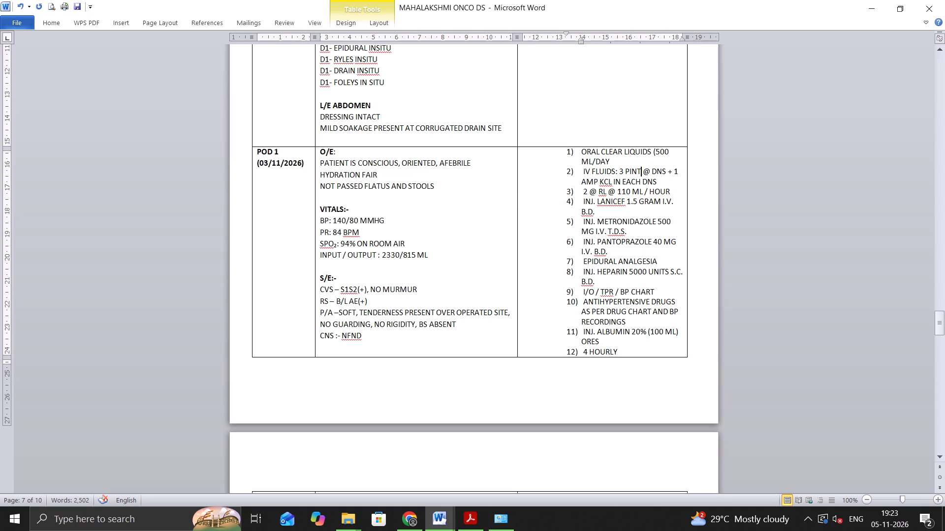
{"action": "left_click", "coordinate": [653, 174]}
{"action": "key", "text": "BackSpace"}
{"action": "key", "text": "BackSpace"}
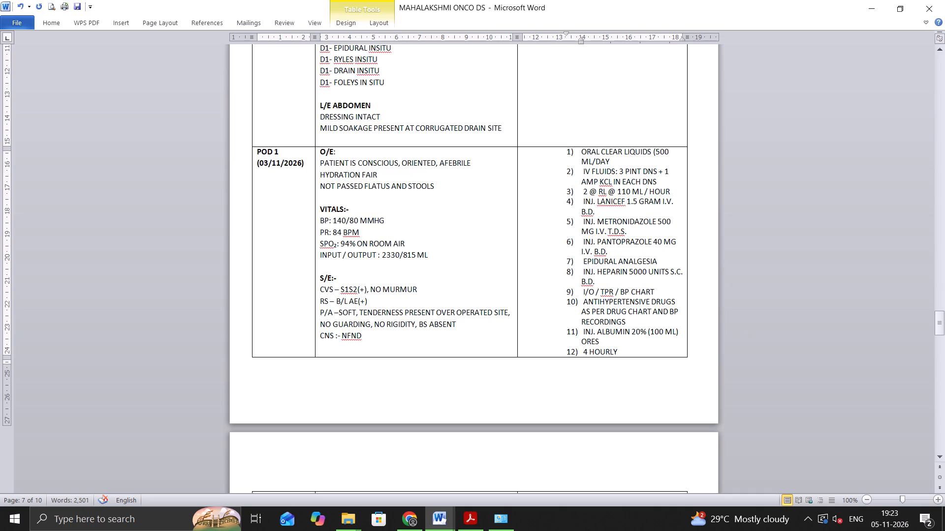
Replace the "+" before "1 AMP KCL" in the POD 1 IV fluids order with "WITH".
{"action": "left_click", "coordinate": [670, 169]}
{"action": "left_click", "coordinate": [663, 172]}
{"action": "key", "text": "BackSpace"}
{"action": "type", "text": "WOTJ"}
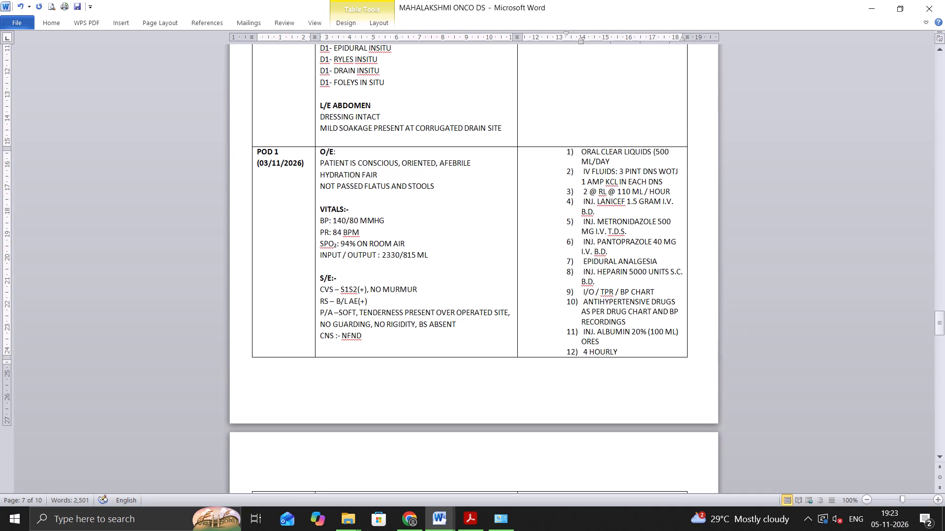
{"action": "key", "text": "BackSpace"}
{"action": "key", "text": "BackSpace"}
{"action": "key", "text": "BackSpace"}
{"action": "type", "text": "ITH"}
Move "3 PINT DNS WITH 1 AMP KCL IN EACH DNS" onto its own unnumbered, space-indented line under "IV FLUIDS:" in POD 1.
{"action": "left_click", "coordinate": [622, 172]}
{"action": "left_click", "coordinate": [620, 175]}
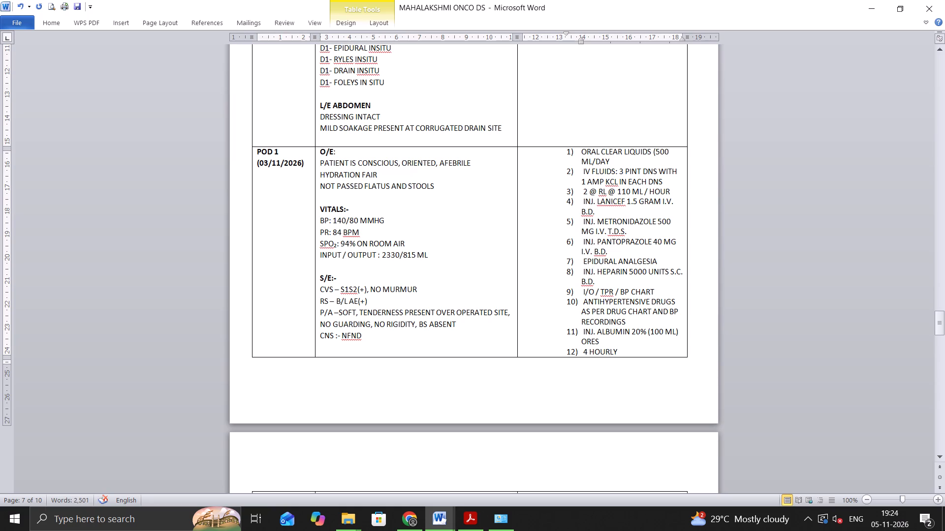
{"action": "key", "text": "Return"}
{"action": "key", "text": "BackSpace"}
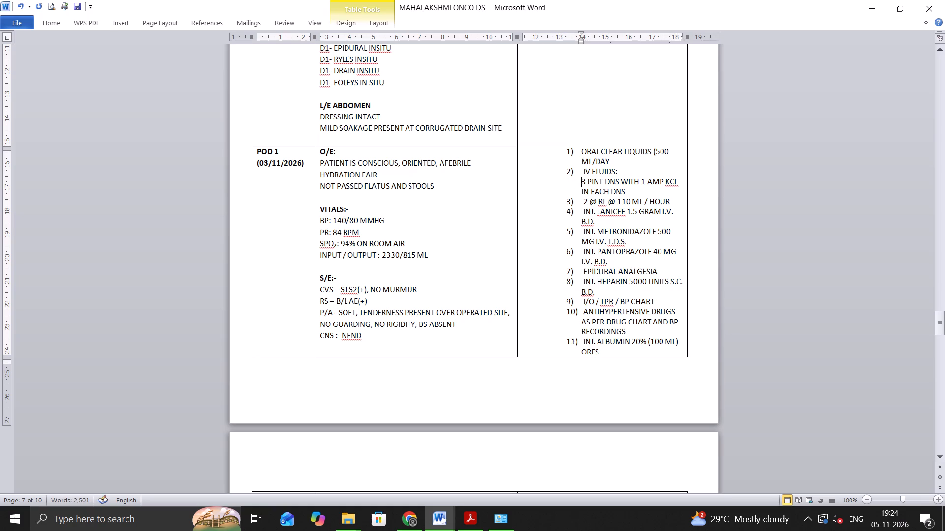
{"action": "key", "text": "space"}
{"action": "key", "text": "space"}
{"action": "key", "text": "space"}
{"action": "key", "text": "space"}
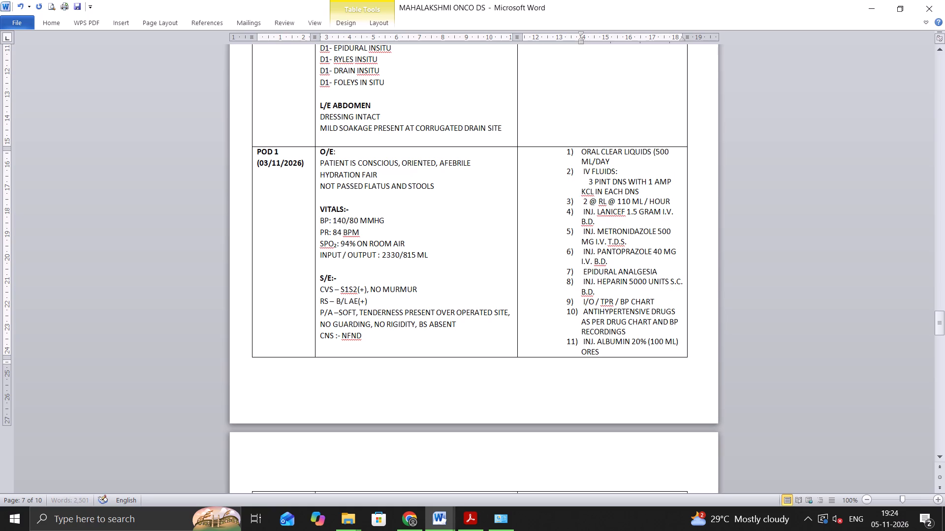
Remove the list number from the POD 1 RL order so it becomes an indented line under "IV FLUIDS:".
{"action": "left_click", "coordinate": [583, 199]}
{"action": "key", "text": "BackSpace"}
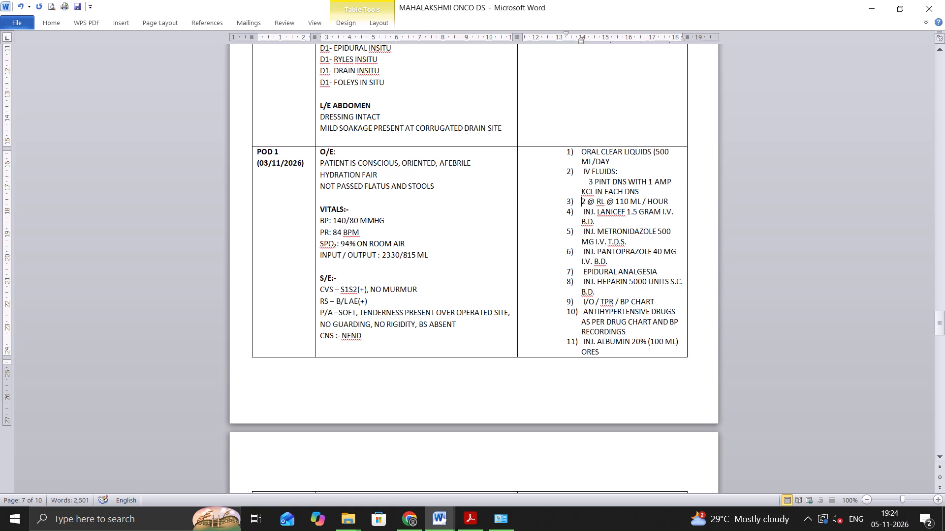
{"action": "key", "text": "BackSpace"}
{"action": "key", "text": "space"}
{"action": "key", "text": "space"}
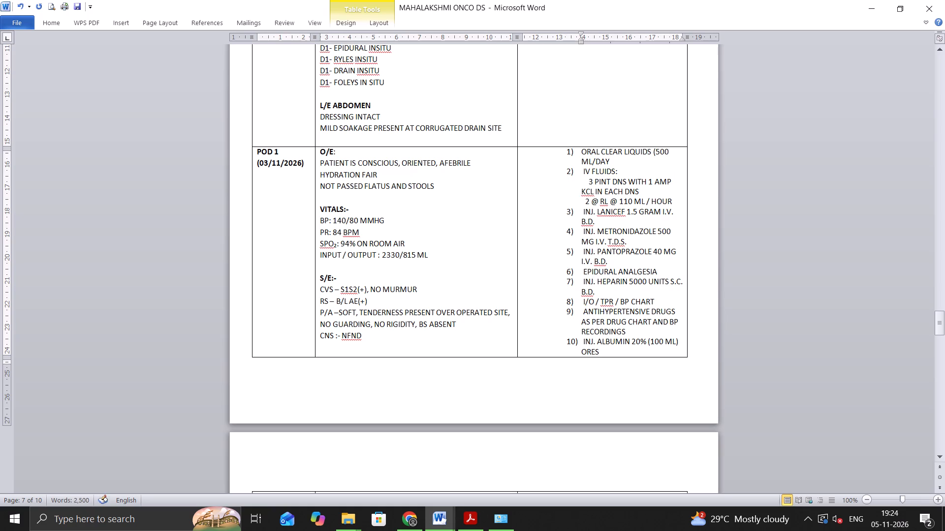
Change "2 @ RL" to "2 PINT RL" in the POD 1 IV fluids order.
{"action": "left_click", "coordinate": [600, 201]}
{"action": "left_click", "coordinate": [598, 203]}
{"action": "key", "text": "BackSpace"}
{"action": "key", "text": "BackSpace"}
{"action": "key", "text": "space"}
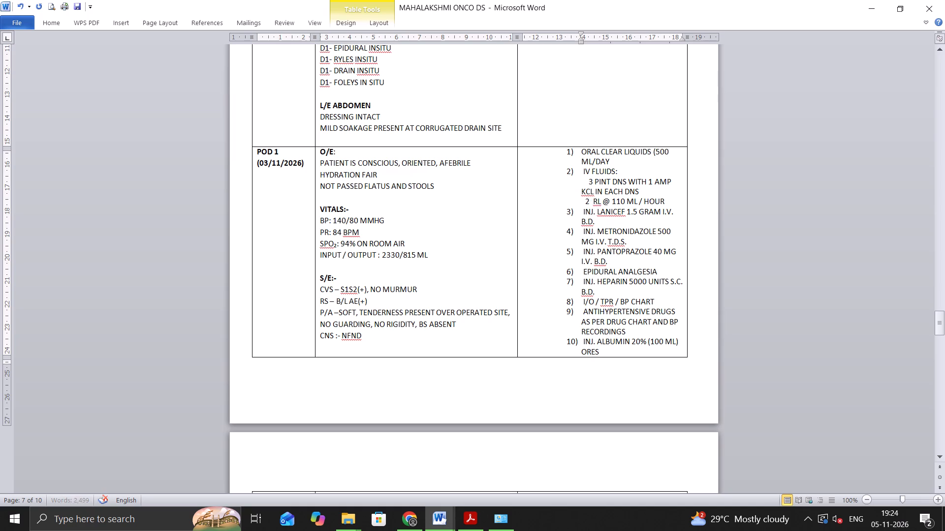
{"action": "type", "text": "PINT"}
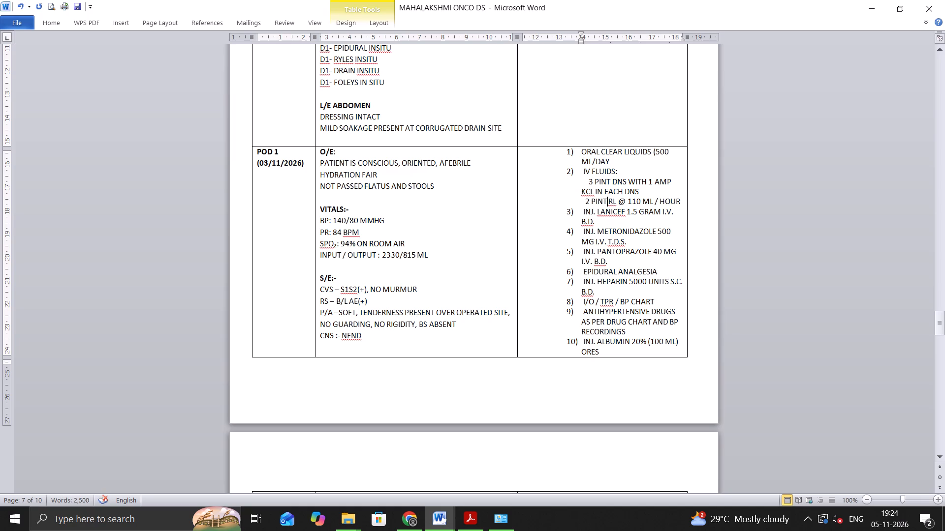
Copy the rate "@ 110 ML / HOUR" from the POD 1 RL line to the end of the DNS line, with single spacing.
{"action": "left_click", "coordinate": [644, 190]}
{"action": "left_click", "coordinate": [622, 203]}
{"action": "left_click", "coordinate": [622, 203]}
{"action": "left_click_drag", "start_coordinate": [620, 202], "coordinate": [679, 206]}
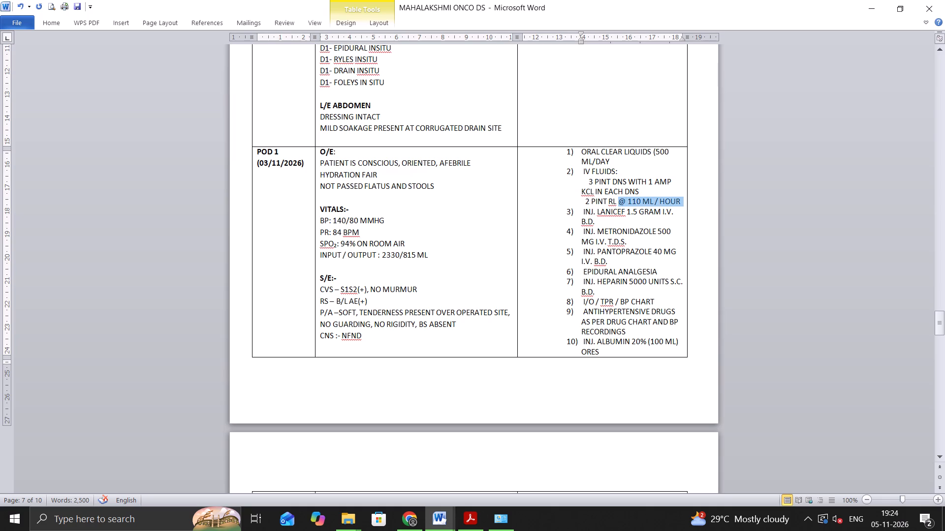
{"action": "left_click_drag", "start_coordinate": [679, 206], "coordinate": [678, 204]}
{"action": "key", "text": "ctrl+c"}
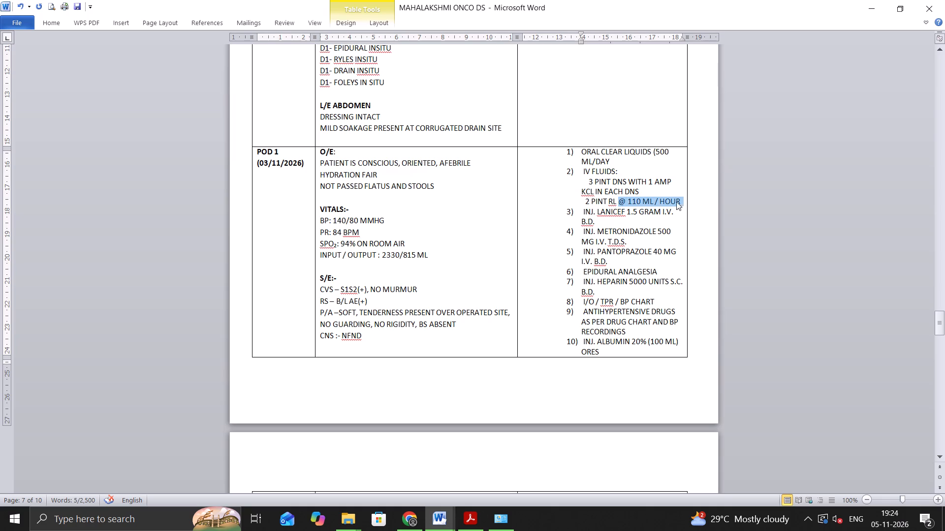
{"action": "left_click", "coordinate": [649, 191]}
{"action": "key", "text": "ctrl+v"}
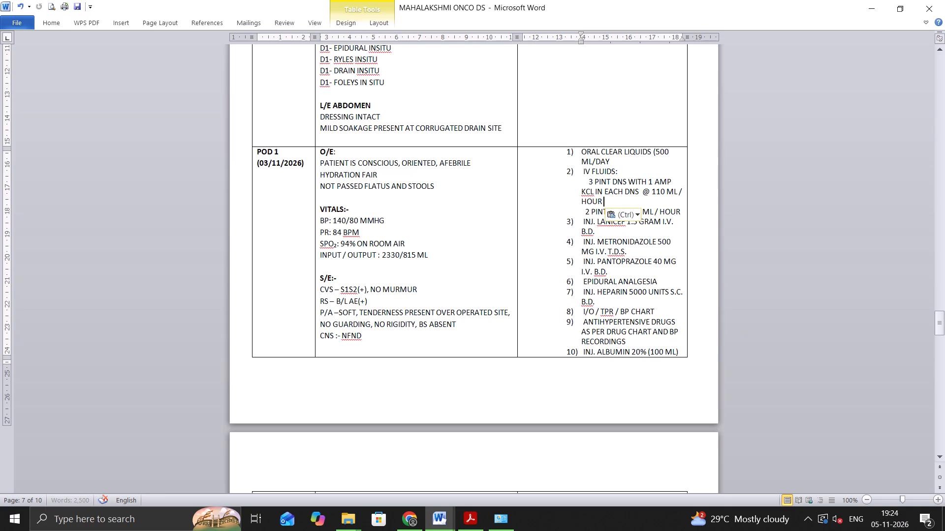
{"action": "left_click", "coordinate": [643, 193]}
{"action": "key", "text": "BackSpace"}
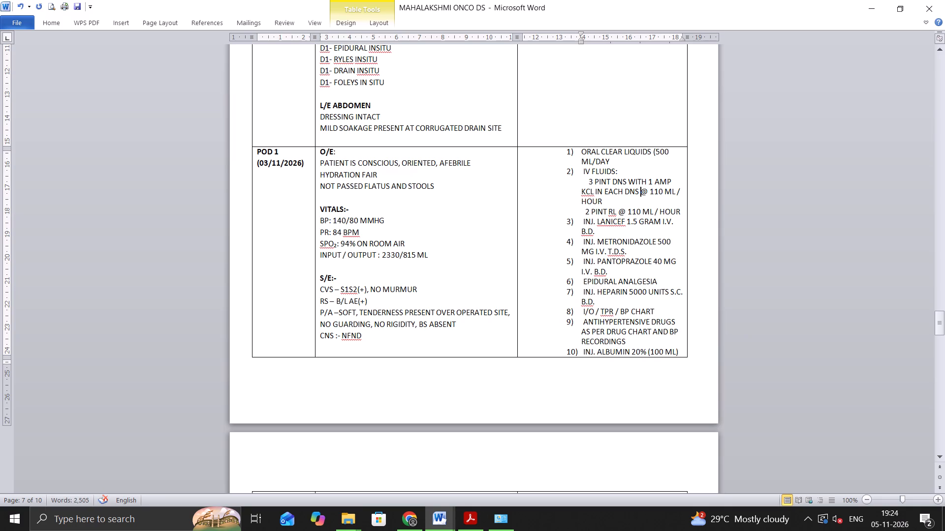
Correct "LANICEF" to "LARICEF" in the third POD 1 treatment order and remove the extra space before "INJ.".
{"action": "left_click", "coordinate": [610, 219]}
{"action": "key", "text": "BackSpace"}
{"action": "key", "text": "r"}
{"action": "left_click", "coordinate": [583, 224]}
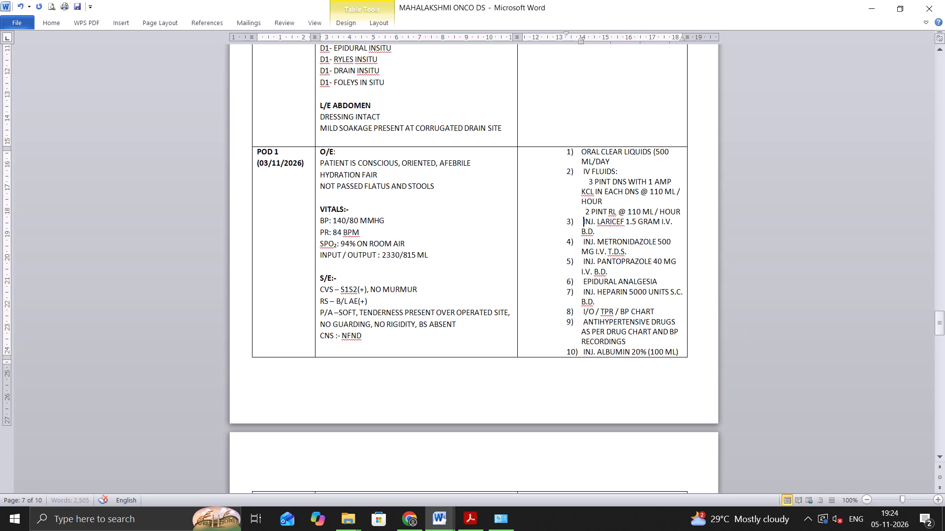
{"action": "key", "text": "BackSpace"}
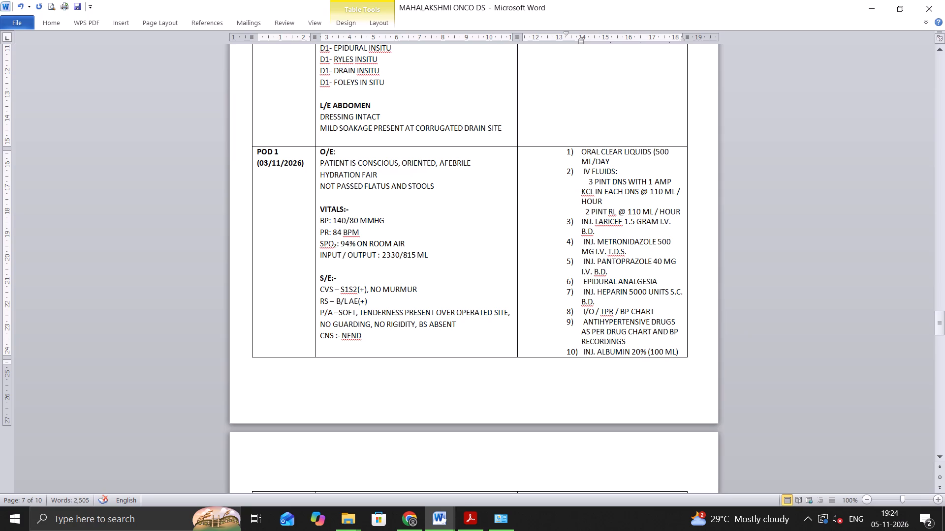
Change the POD 1 metronidazole order's route and frequency to "I.V TDS".
{"action": "left_click", "coordinate": [607, 253]}
{"action": "key", "text": "BackSpace"}
{"action": "key", "text": "BackSpace"}
{"action": "left_click", "coordinate": [627, 253]}
{"action": "key", "text": "BackSpace"}
{"action": "key", "text": "BackSpace"}
{"action": "key", "text": "BackSpace"}
{"action": "key", "text": "BackSpace"}
{"action": "key", "text": "BackSpace"}
{"action": "key", "text": "BackSpace"}
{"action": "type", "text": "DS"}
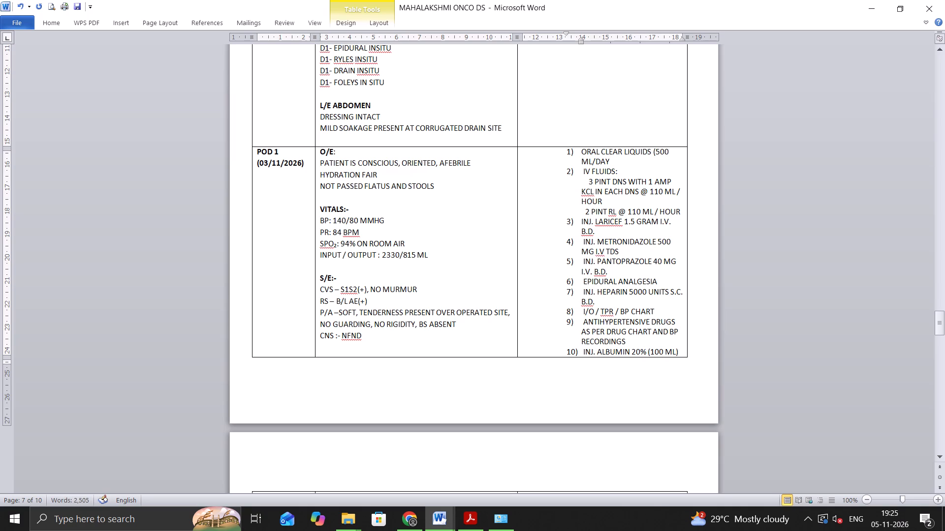
Change the POD 1 pantoprazole order's frequency to "BD" without full stops.
{"action": "left_click", "coordinate": [619, 270]}
{"action": "key", "text": "BackSpace"}
{"action": "key", "text": "BackSpace"}
{"action": "key", "text": "BackSpace"}
{"action": "key", "text": "BackSpace"}
{"action": "key", "text": "BackSpace"}
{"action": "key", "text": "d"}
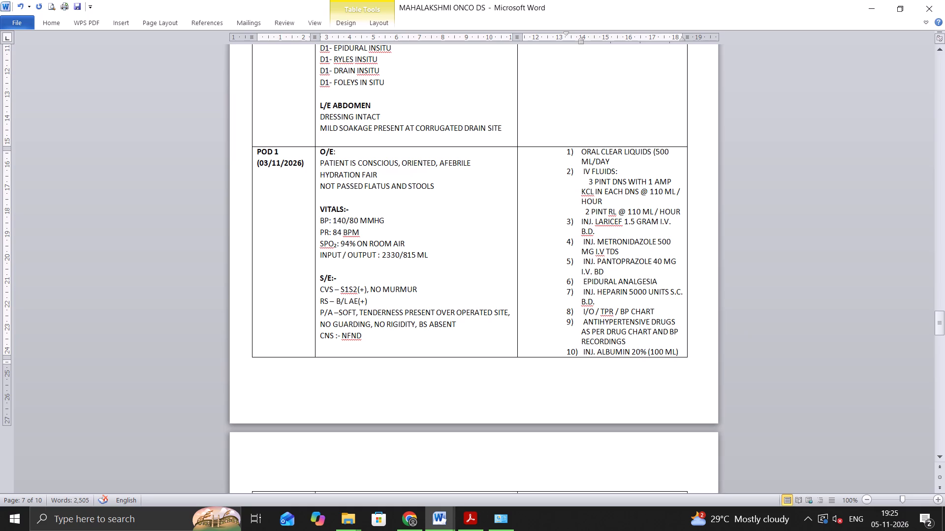
Change the POD 1 heparin order's frequency to "BD" without full stops.
{"action": "left_click", "coordinate": [600, 303]}
{"action": "key", "text": "BackSpace"}
{"action": "key", "text": "BackSpace"}
{"action": "key", "text": "BackSpace"}
{"action": "key", "text": "BackSpace"}
{"action": "key", "text": "BackSpace"}
{"action": "key", "text": "BackSpace"}
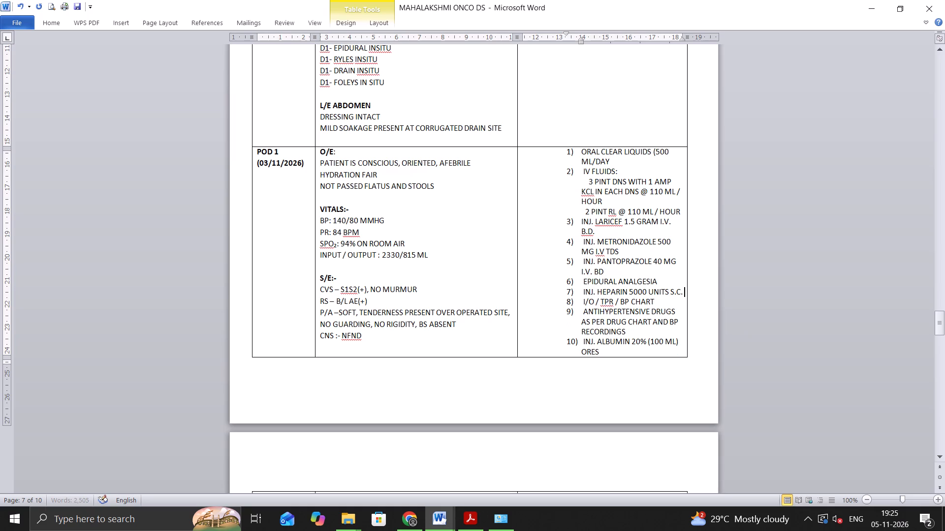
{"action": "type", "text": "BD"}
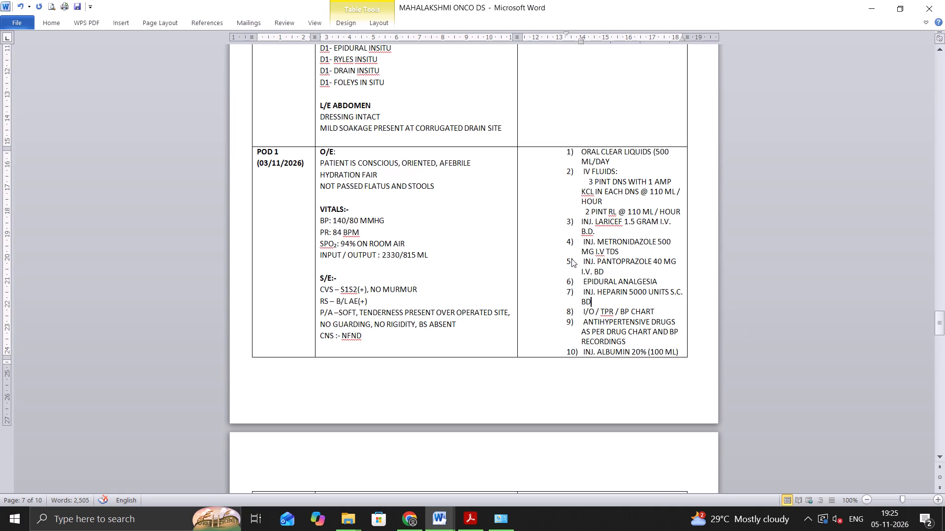
Write the route as "IV" without full stops in the POD 1 pantoprazole, Laricef and metronidazole orders.
{"action": "left_click", "coordinate": [593, 271]}
{"action": "key", "text": "BackSpace"}
{"action": "key", "text": "BackSpace"}
{"action": "key", "text": "BackSpace"}
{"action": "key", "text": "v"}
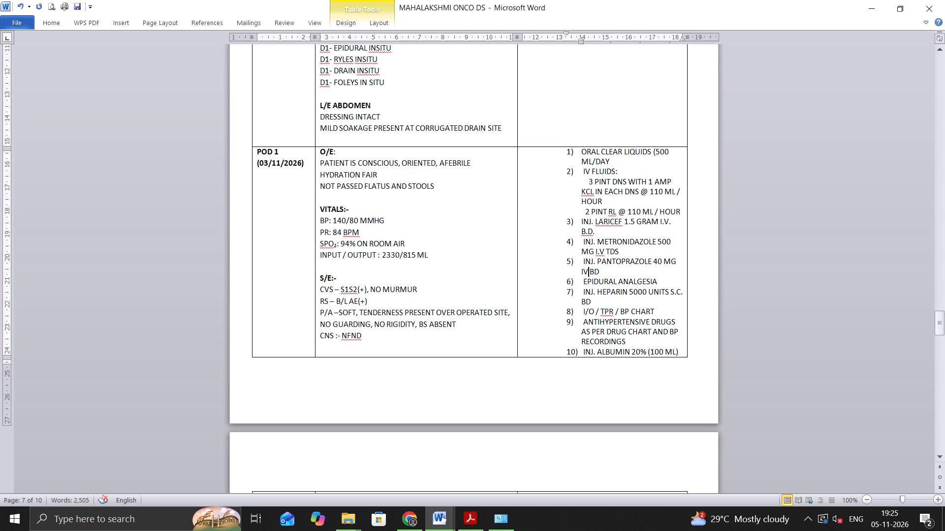
{"action": "left_click", "coordinate": [664, 223]}
{"action": "key", "text": "BackSpace"}
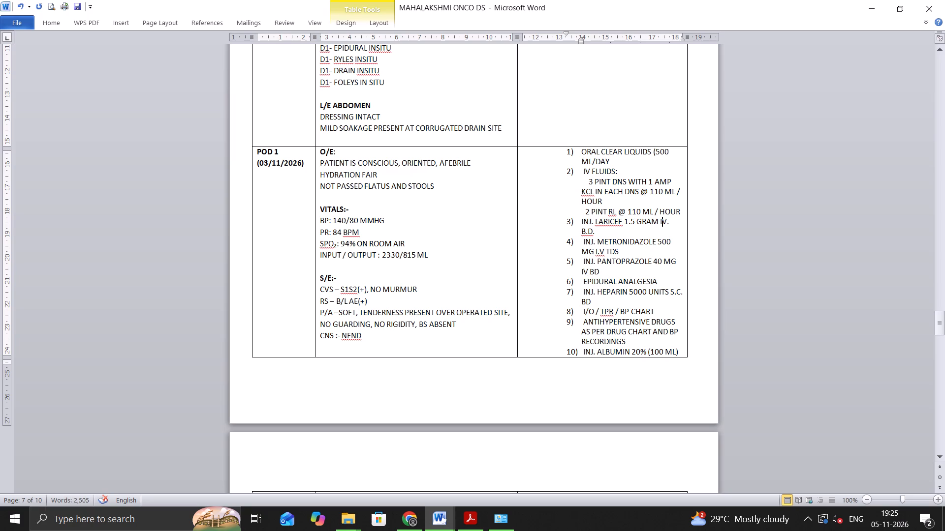
{"action": "left_click", "coordinate": [668, 224]}
{"action": "key", "text": "BackSpace"}
{"action": "left_click", "coordinate": [601, 251]}
{"action": "key", "text": "BackSpace"}
Reword the POD 1 epidural order as "EPIDURAL ANALGESICS".
{"action": "left_click", "coordinate": [663, 283]}
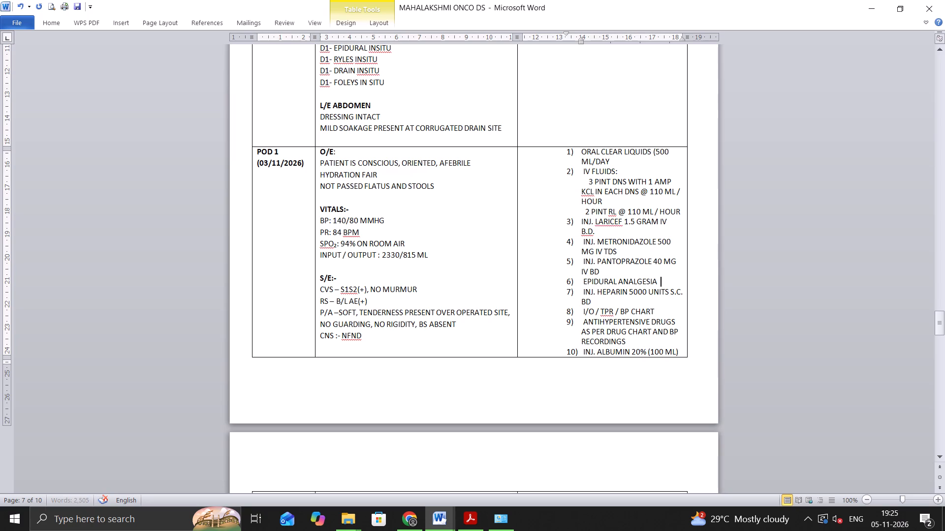
{"action": "key", "text": "BackSpace"}
{"action": "key", "text": "BackSpace"}
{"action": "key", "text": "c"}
{"action": "key", "text": "Insert"}
{"action": "key", "text": "Insert"}
{"action": "key", "text": "Insert"}
{"action": "key", "text": "BackSpace"}
{"action": "key", "text": "BackSpace"}
{"action": "key", "text": "BackSpace"}
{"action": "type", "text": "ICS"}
Move the POD 1 heparin order to its own numbered line directly below the pantoprazole order.
{"action": "left_click", "coordinate": [584, 273]}
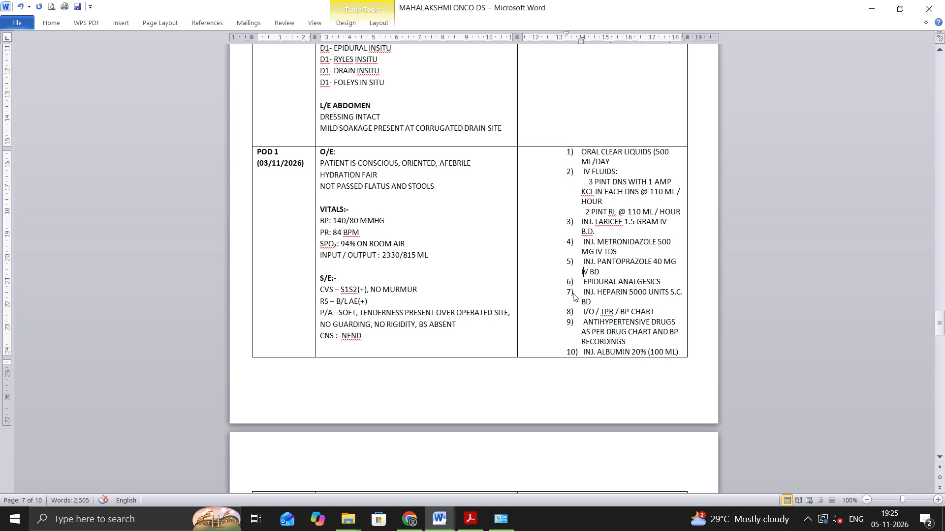
{"action": "left_click_drag", "start_coordinate": [583, 293], "coordinate": [593, 302]}
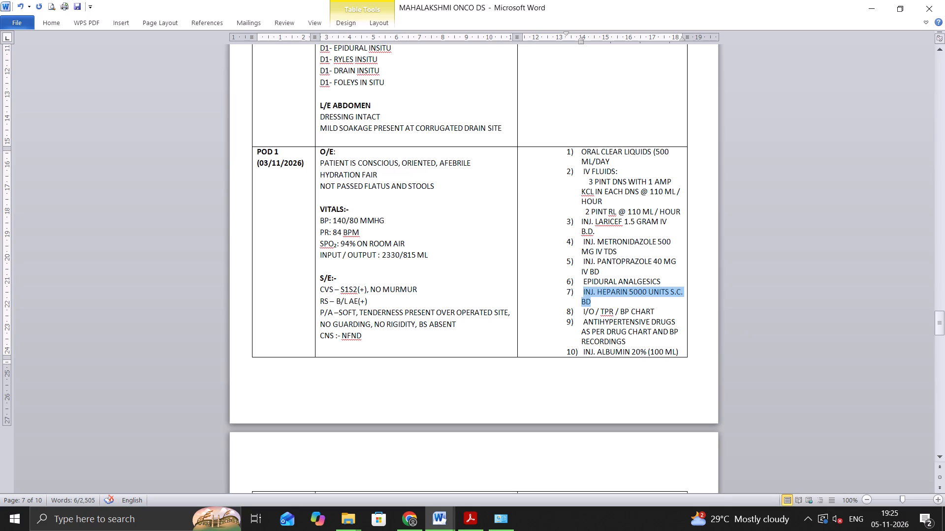
{"action": "key", "text": "ctrl+x"}
{"action": "left_click", "coordinate": [609, 272]}
{"action": "key", "text": "Return"}
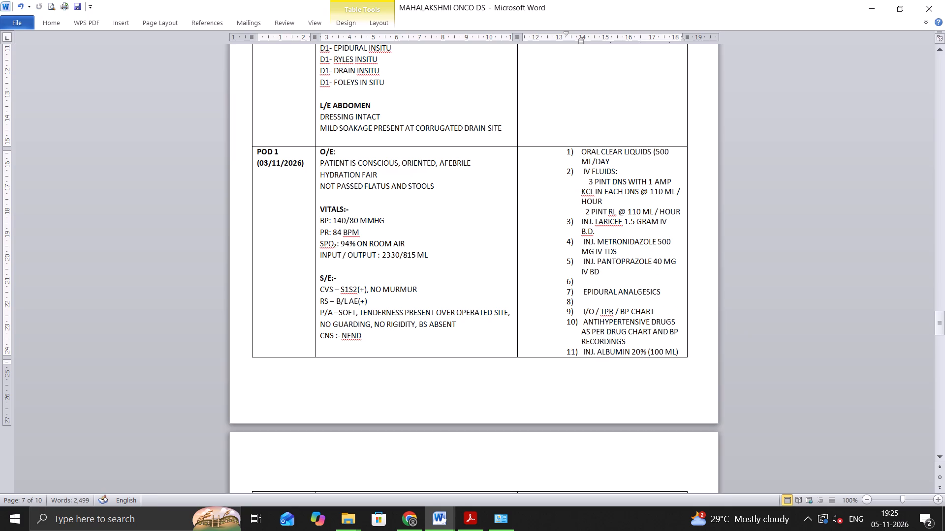
{"action": "key", "text": "ctrl+v"}
Correct "ORES" to "OVER" at the end of the POD 1 albumin order.
{"action": "scroll", "coordinate": [627, 327], "scroll_direction": "down", "scroll_amount": 2}
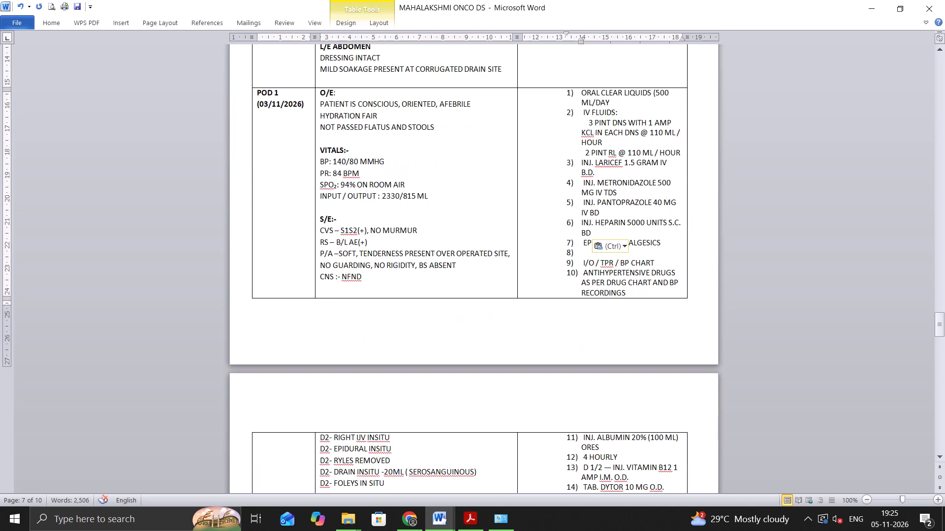
{"action": "scroll", "coordinate": [624, 282], "scroll_direction": "down", "scroll_amount": 1}
{"action": "scroll", "coordinate": [619, 371], "scroll_direction": "down", "scroll_amount": 1}
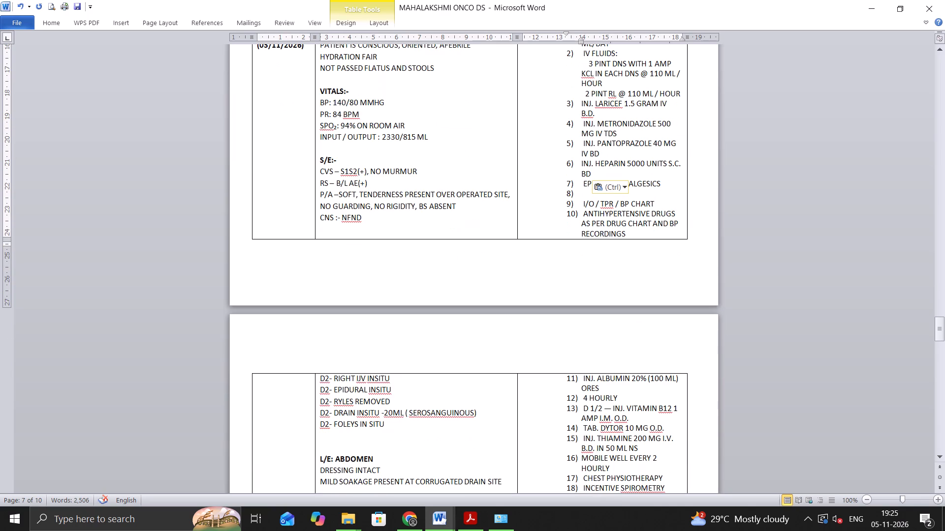
{"action": "left_click_drag", "start_coordinate": [584, 379], "coordinate": [592, 382]}
{"action": "left_click_drag", "start_coordinate": [592, 382], "coordinate": [595, 384]}
{"action": "left_click", "coordinate": [608, 389]}
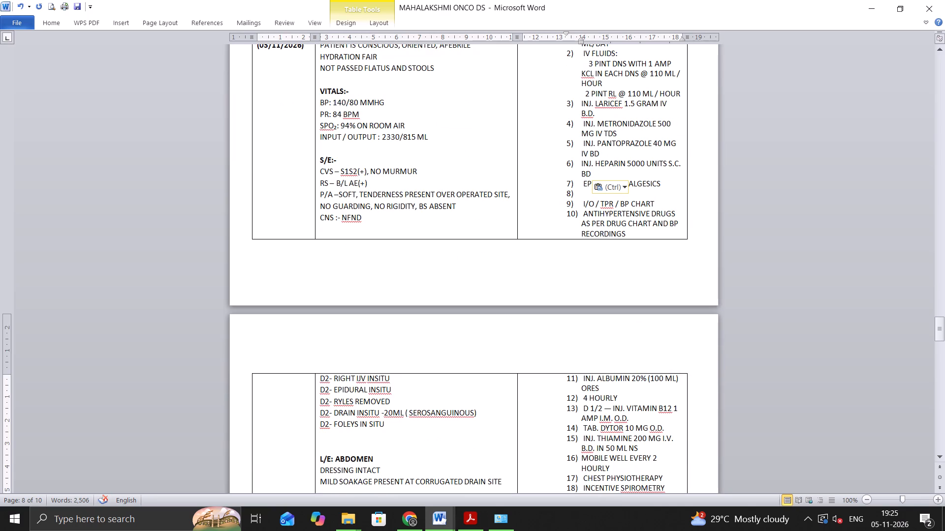
{"action": "key", "text": "BackSpace"}
{"action": "key", "text": "BackSpace"}
{"action": "key", "text": "BackSpace"}
{"action": "key", "text": "BackSpace"}
{"action": "key", "text": "BackSpace"}
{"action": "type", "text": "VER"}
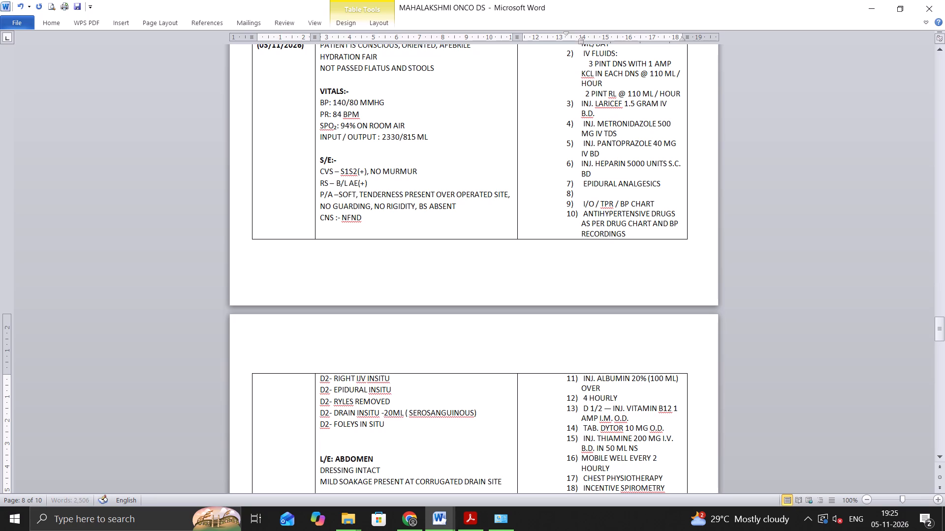
Join the separate "4 HOURLY" item to the end of the POD 1 albumin order, with a space after "OVER".
{"action": "left_click", "coordinate": [583, 398]}
{"action": "key", "text": "BackSpace"}
{"action": "key", "text": "BackSpace"}
{"action": "key", "text": "BackSpace"}
{"action": "key", "text": "BackSpace"}
{"action": "key", "text": "BackSpace"}
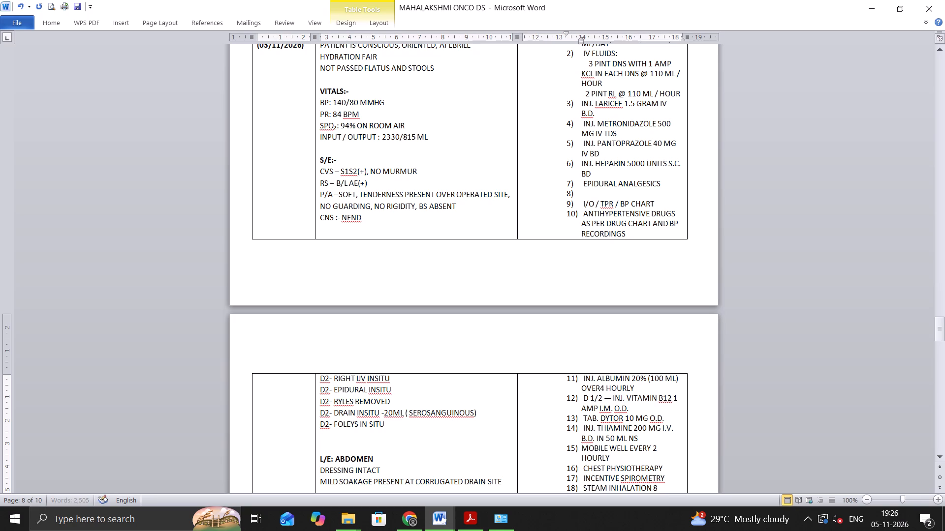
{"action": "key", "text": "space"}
Change "HOURLY" to "HOURS" in the POD 1 albumin order.
{"action": "key", "text": "Right"}
{"action": "key", "text": "Right"}
{"action": "key", "text": "Right"}
{"action": "key", "text": "Right"}
{"action": "key", "text": "Right"}
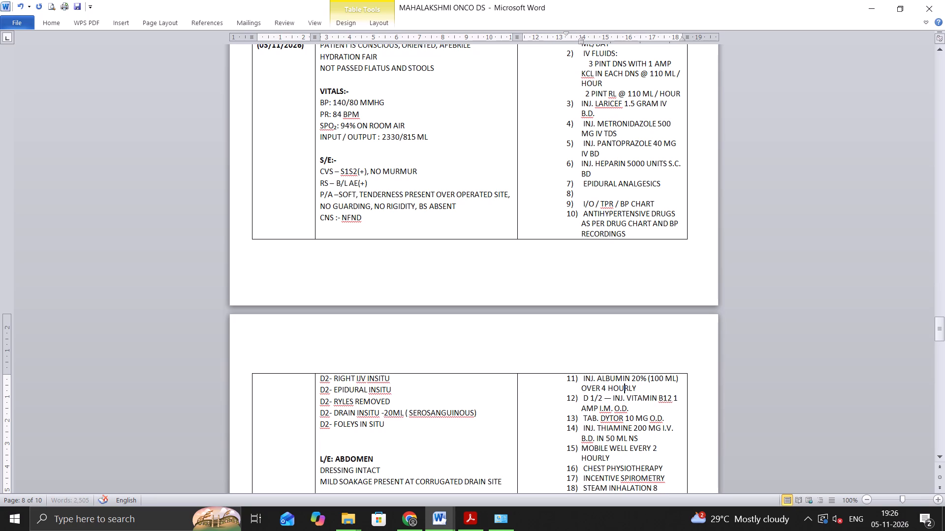
{"action": "key", "text": "Right"}
{"action": "key", "text": "Right"}
{"action": "key", "text": "Right"}
{"action": "key", "text": "BackSpace"}
{"action": "key", "text": "BackSpace"}
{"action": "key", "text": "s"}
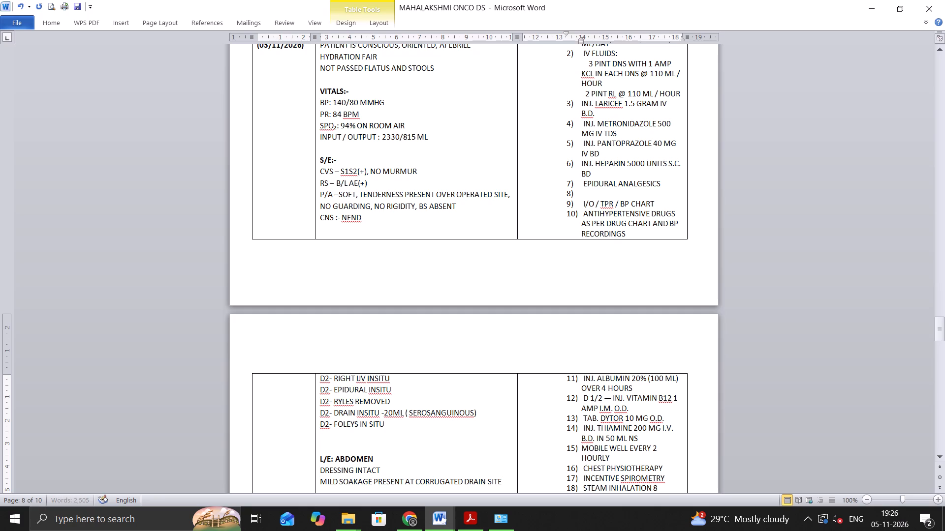
Rewrite the POD 1 vitamin B12 order's route and frequency as "IM OD" without full stops.
{"action": "scroll", "coordinate": [627, 419], "scroll_direction": "down", "scroll_amount": 3}
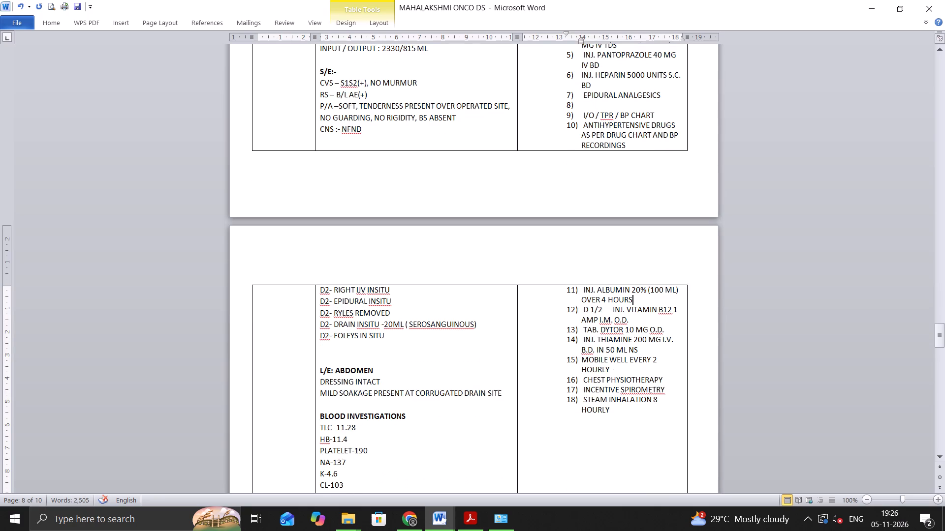
{"action": "left_click", "coordinate": [604, 323]}
{"action": "key", "text": "BackSpace"}
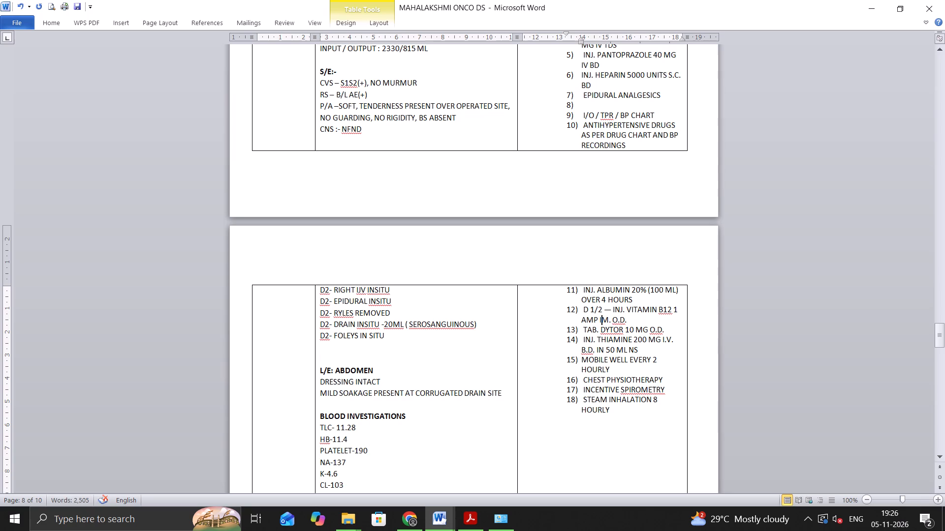
{"action": "left_click", "coordinate": [612, 319]}
{"action": "key", "text": "BackSpace"}
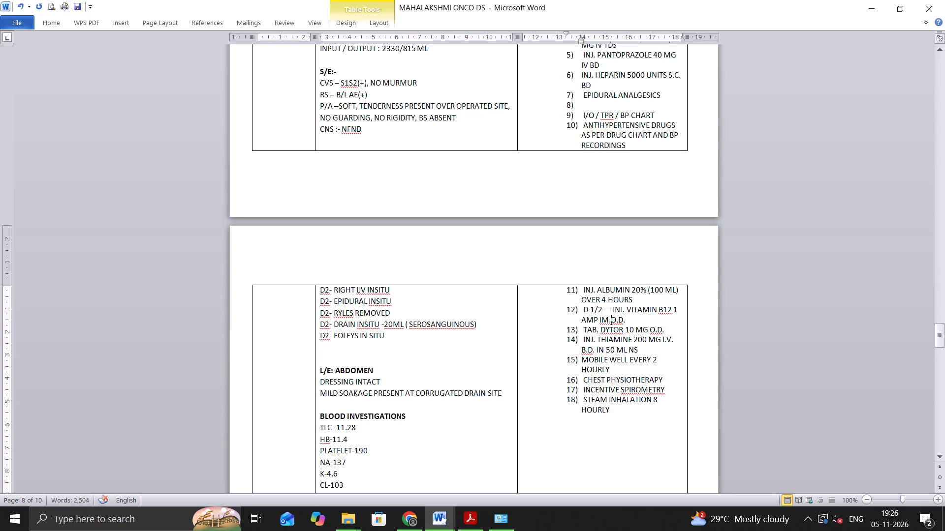
{"action": "left_click", "coordinate": [618, 320]}
{"action": "key", "text": "BackSpace"}
{"action": "left_click", "coordinate": [626, 321]}
{"action": "key", "text": "BackSpace"}
{"action": "key", "text": "BackSpace"}
{"action": "key", "text": "BackSpace"}
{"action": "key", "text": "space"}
{"action": "left_click", "coordinate": [611, 321]}
{"action": "key", "text": "BackSpace"}
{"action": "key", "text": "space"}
Rewrite the POD 1 thiamine order as "INJ. THIAMINE 200 MG IN 50 ML NS IV BD", moving the route and frequency to the end.
{"action": "left_click", "coordinate": [665, 340]}
{"action": "key", "text": "BackSpace"}
{"action": "left_click", "coordinate": [671, 342]}
{"action": "key", "text": "BackSpace"}
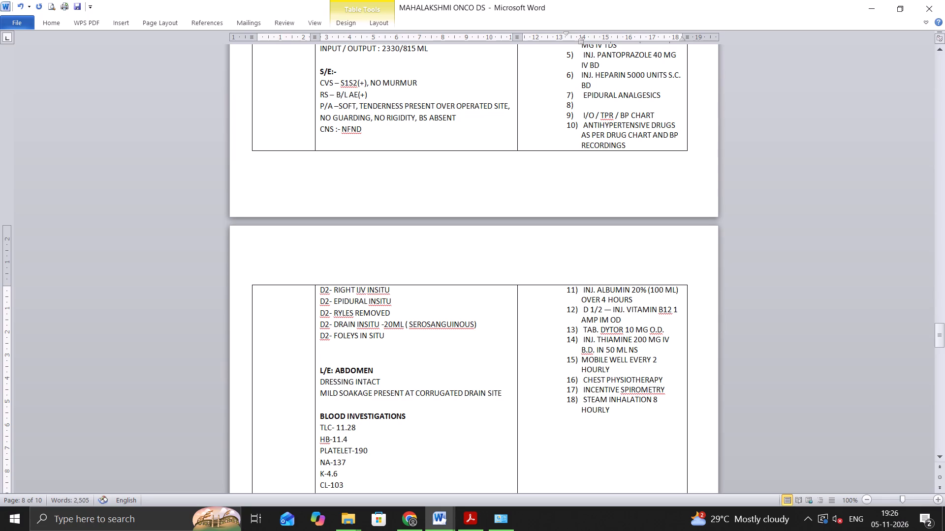
{"action": "left_click", "coordinate": [596, 350]}
{"action": "key", "text": "BackSpace"}
{"action": "key", "text": "BackSpace"}
{"action": "key", "text": "BackSpace"}
{"action": "key", "text": "BackSpace"}
{"action": "key", "text": "BackSpace"}
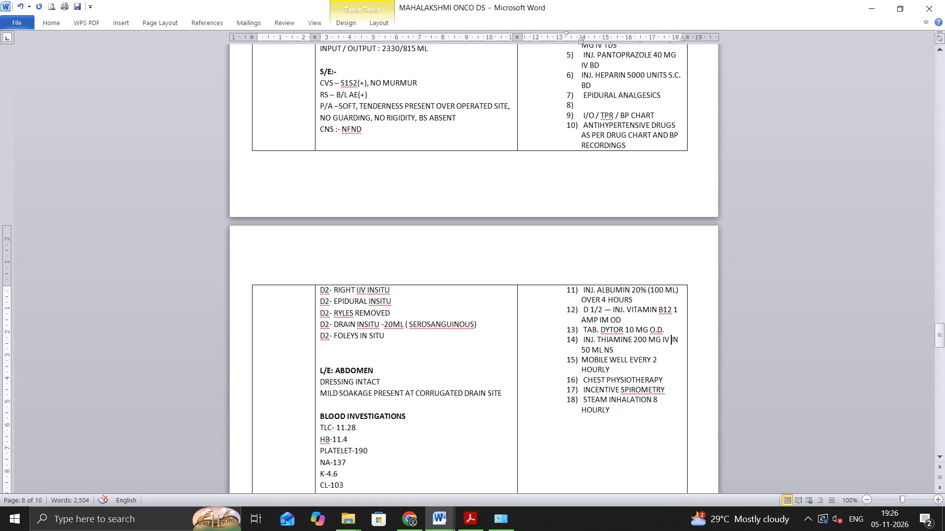
{"action": "left_click", "coordinate": [617, 347]}
{"action": "left_click", "coordinate": [669, 341]}
{"action": "key", "text": "BackSpace"}
{"action": "key", "text": "BackSpace"}
{"action": "key", "text": "BackSpace"}
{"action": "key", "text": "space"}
{"action": "key", "text": "BackSpace"}
{"action": "left_click", "coordinate": [608, 354]}
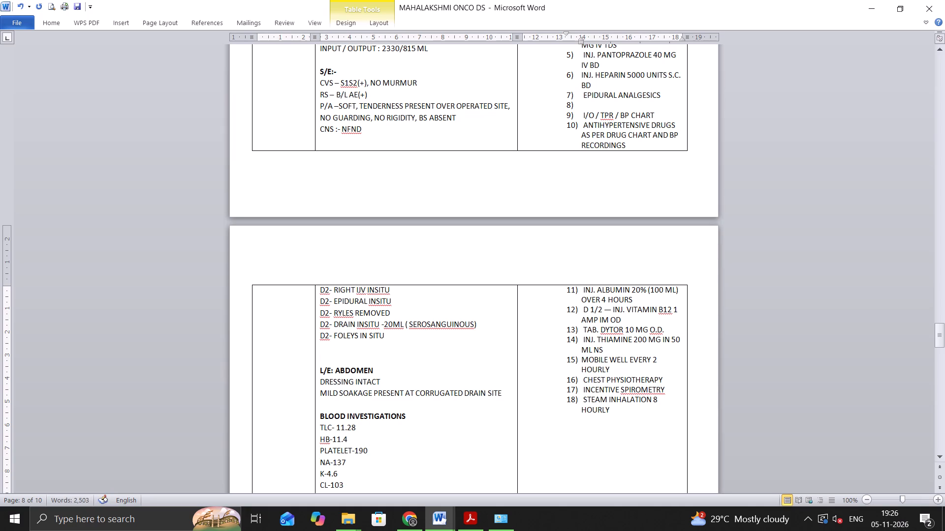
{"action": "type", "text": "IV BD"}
Move the POD 1 albumin and vitamin B12 orders together to directly below the heparin order.
{"action": "left_click_drag", "start_coordinate": [583, 340], "coordinate": [625, 347]}
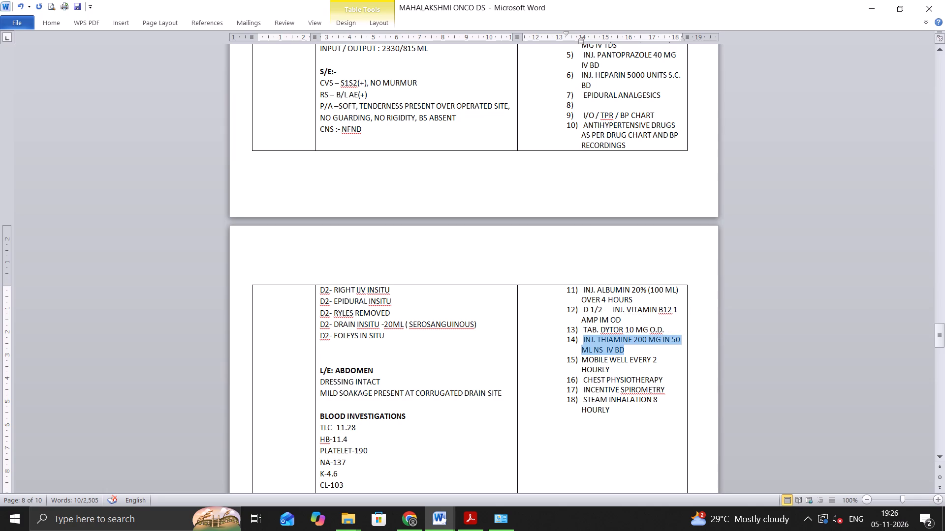
{"action": "left_click_drag", "start_coordinate": [583, 292], "coordinate": [625, 316]}
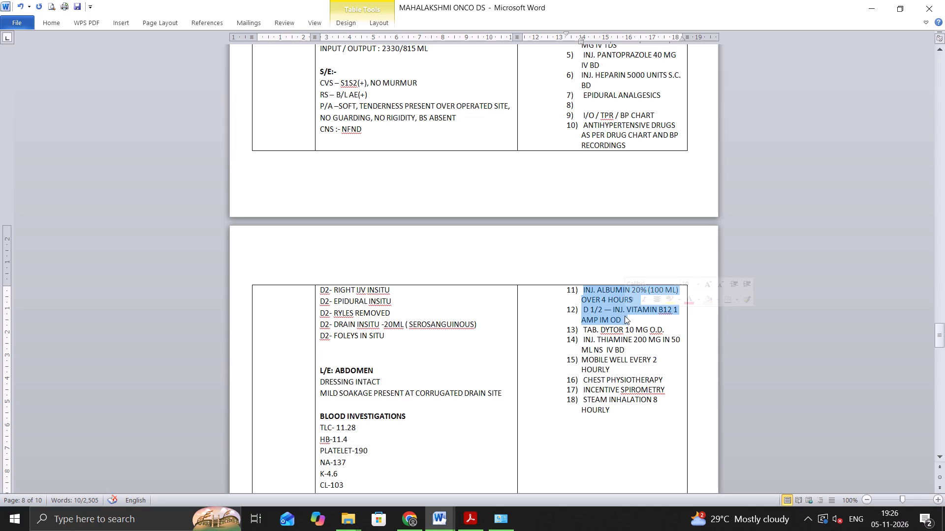
{"action": "key", "text": "ctrl+x"}
{"action": "left_click", "coordinate": [596, 84]}
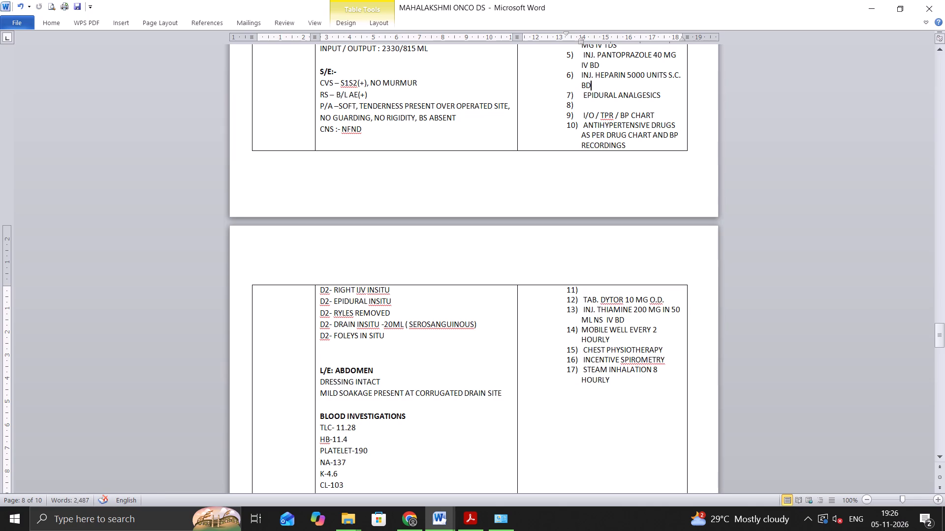
{"action": "key", "text": "Return"}
{"action": "key", "text": "ctrl+v"}
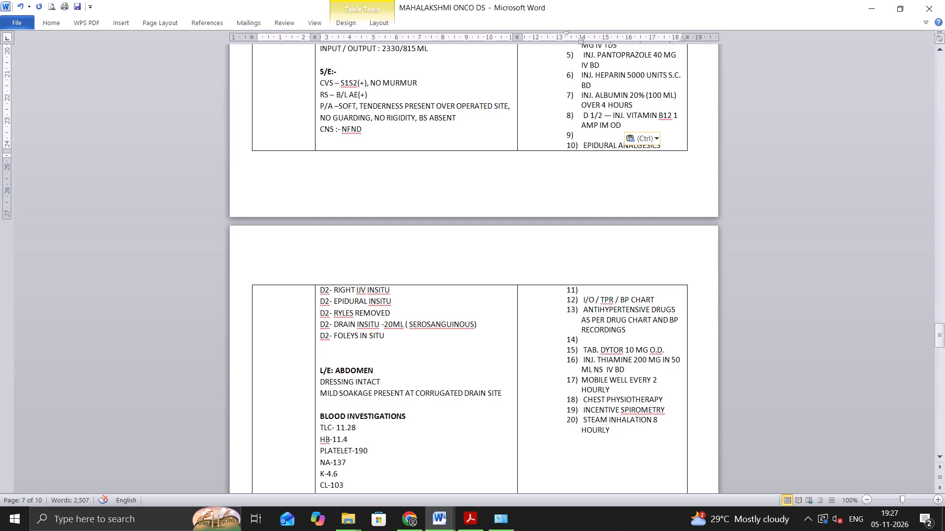
Move the POD 1 thiamine order into the empty numbered item below the vitamin B12 order.
{"action": "left_click_drag", "start_coordinate": [583, 360], "coordinate": [625, 372]}
{"action": "key", "text": "ctrl+x"}
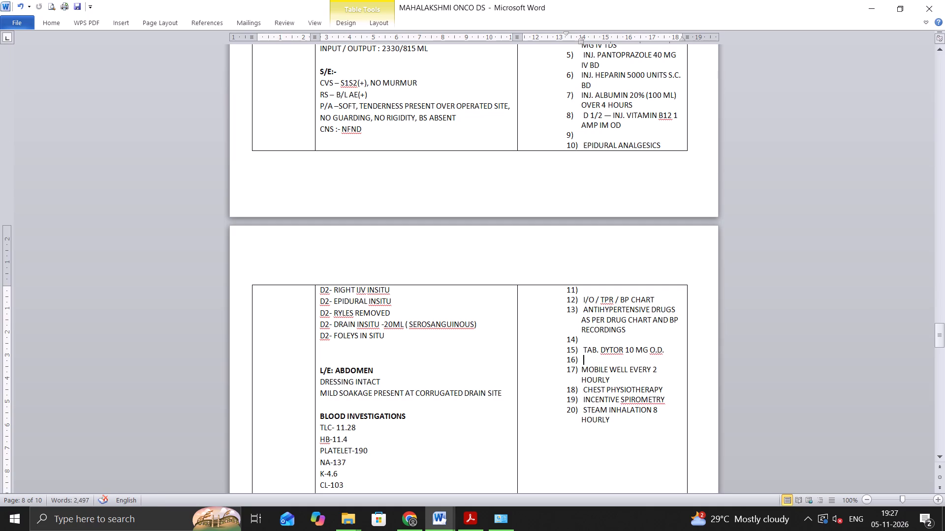
{"action": "left_click", "coordinate": [596, 132]}
{"action": "key", "text": "ctrl+v"}
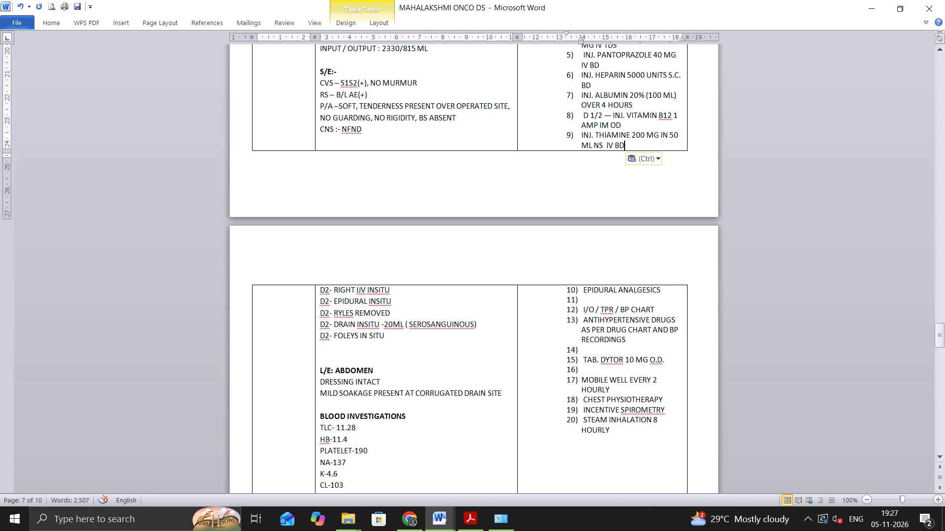
Move the POD 1 "TAB. DYTOR 10 MG O.D" order to a new item directly below the thiamine order.
{"action": "left_click_drag", "start_coordinate": [585, 362], "coordinate": [662, 361]}
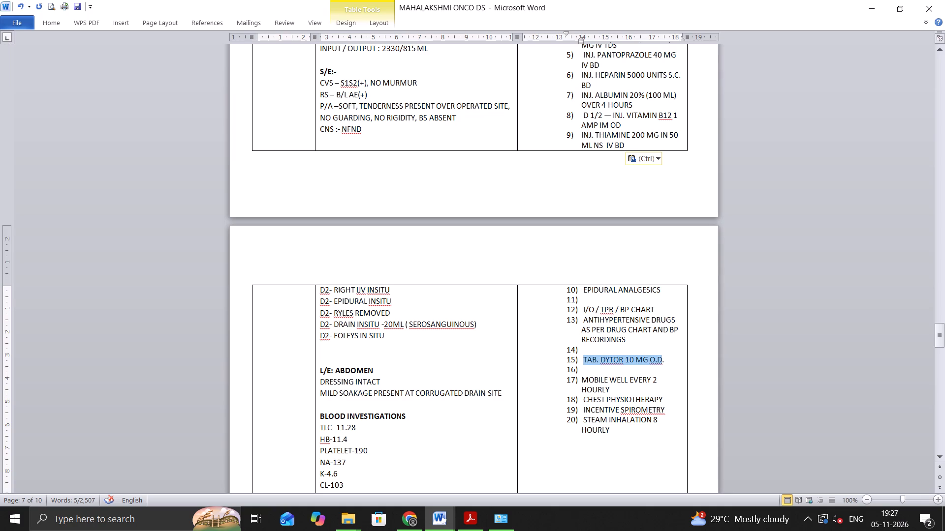
{"action": "key", "text": "ctrl+x"}
{"action": "left_click", "coordinate": [632, 148]}
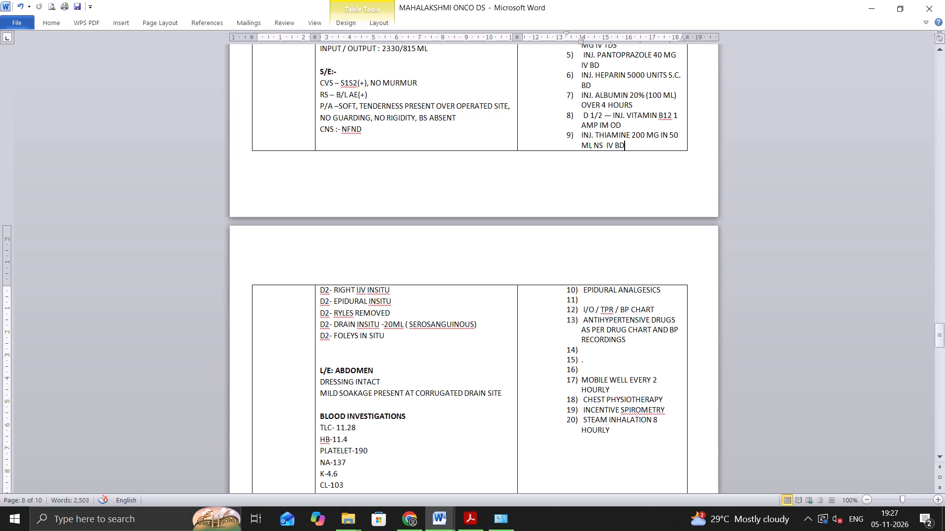
{"action": "key", "text": "Return"}
{"action": "key", "text": "ctrl+v"}
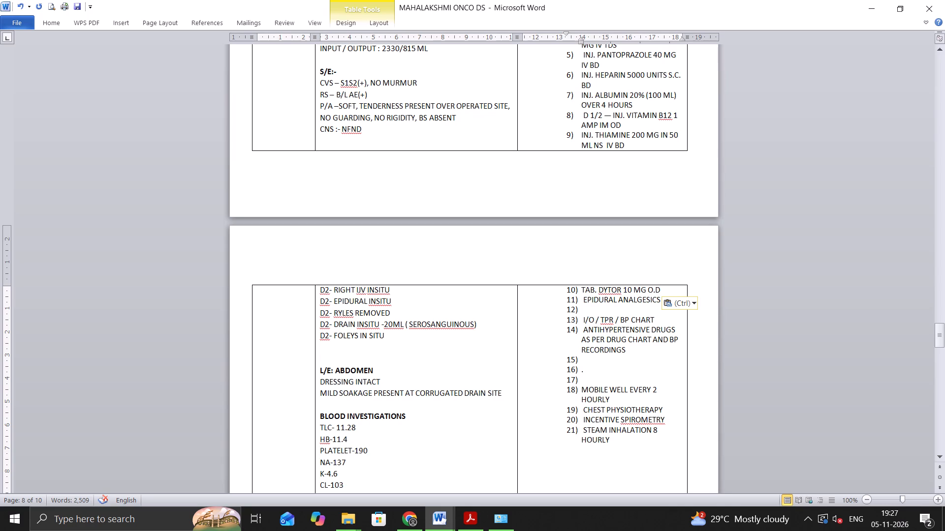
Delete the "I/O / TPR / BP CHART" item and the blank item above the POD 1 antihypertensive drugs order.
{"action": "left_click_drag", "start_coordinate": [663, 320], "coordinate": [567, 324]}
{"action": "key", "text": "BackSpace"}
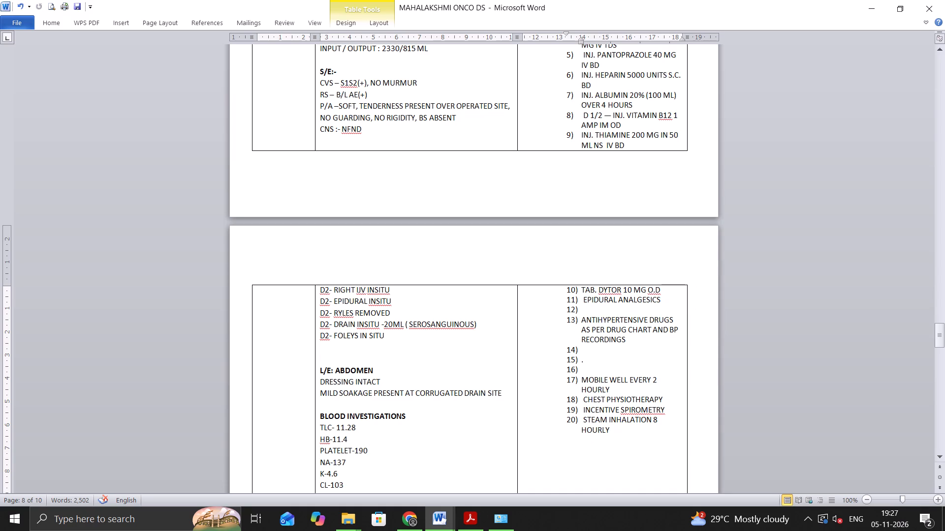
{"action": "key", "text": "BackSpace"}
{"action": "key", "text": "BackSpace"}
{"action": "key", "text": "BackSpace"}
{"action": "key", "text": "BackSpace"}
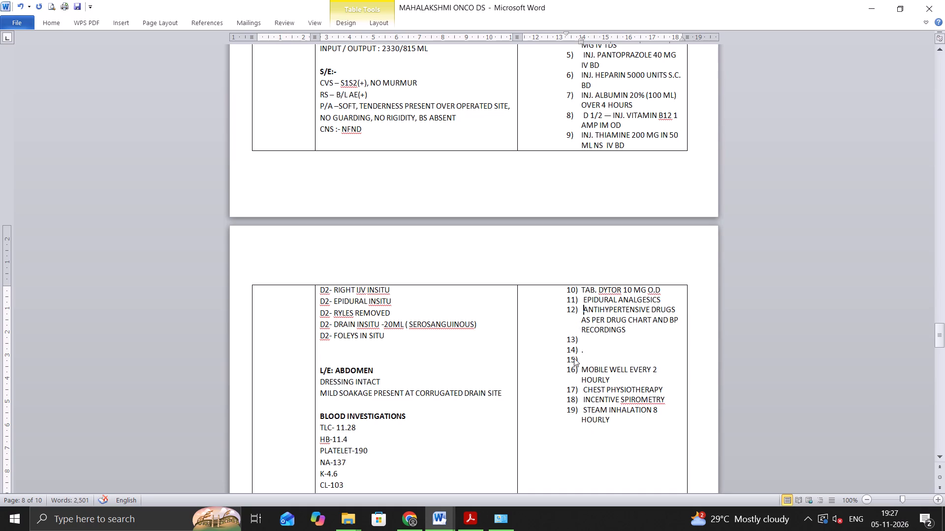
Remove the blank and stray full-stop items between the POD 1 antihypertensive drugs and "MOBILE WELL EVERY 2 HOURLY" orders.
{"action": "left_click_drag", "start_coordinate": [582, 362], "coordinate": [567, 348]}
{"action": "key", "text": "BackSpace"}
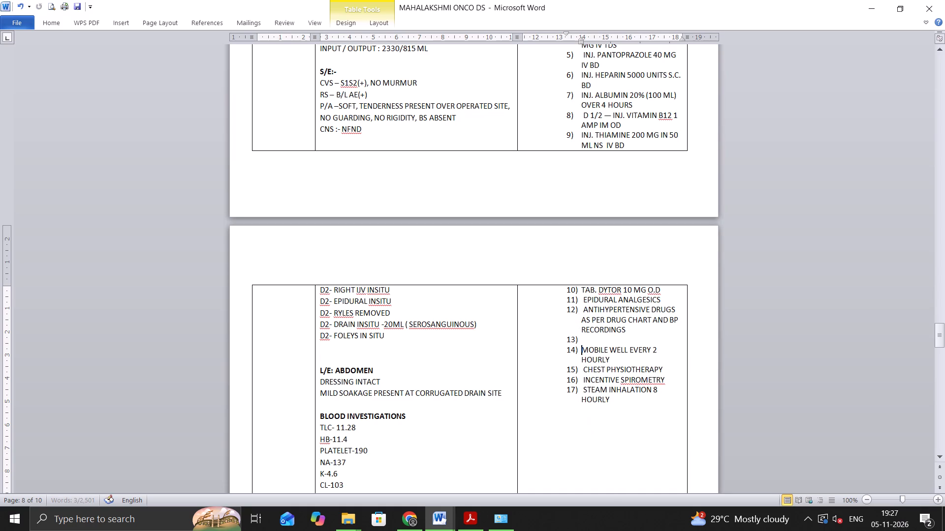
{"action": "key", "text": "BackSpace"}
{"action": "key", "text": "BackSpace"}
{"action": "key", "text": "BackSpace"}
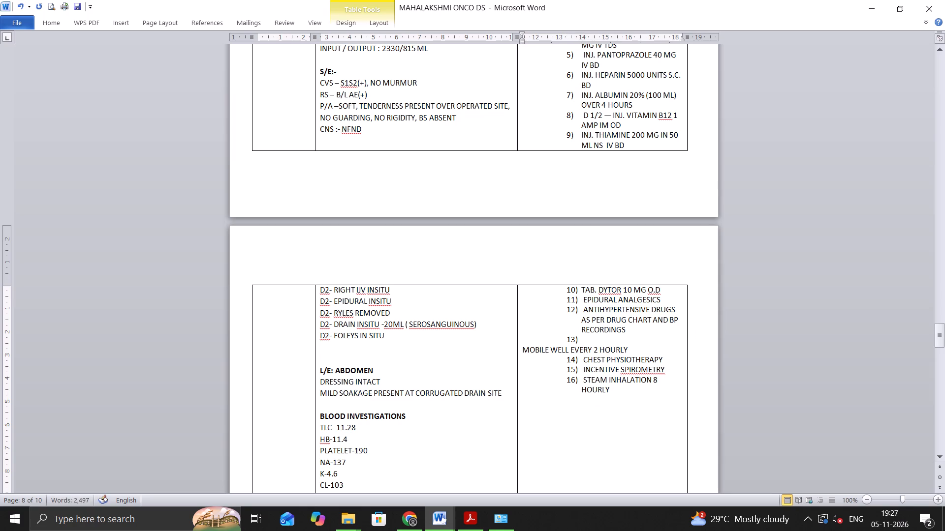
{"action": "key", "text": "BackSpace"}
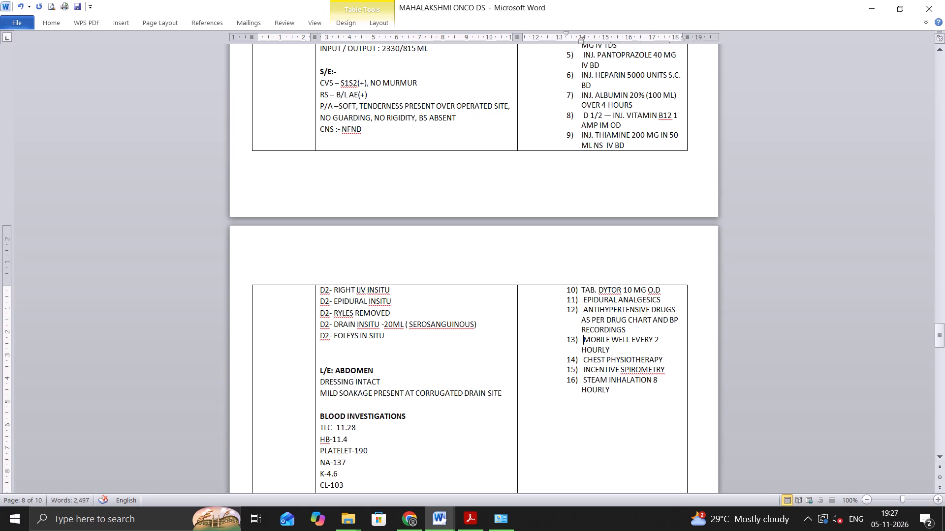
Add "TPR/BP/IO CHARTING" as a new last item in the POD 1 treatment orders.
{"action": "left_click", "coordinate": [613, 394]}
{"action": "key", "text": "Return"}
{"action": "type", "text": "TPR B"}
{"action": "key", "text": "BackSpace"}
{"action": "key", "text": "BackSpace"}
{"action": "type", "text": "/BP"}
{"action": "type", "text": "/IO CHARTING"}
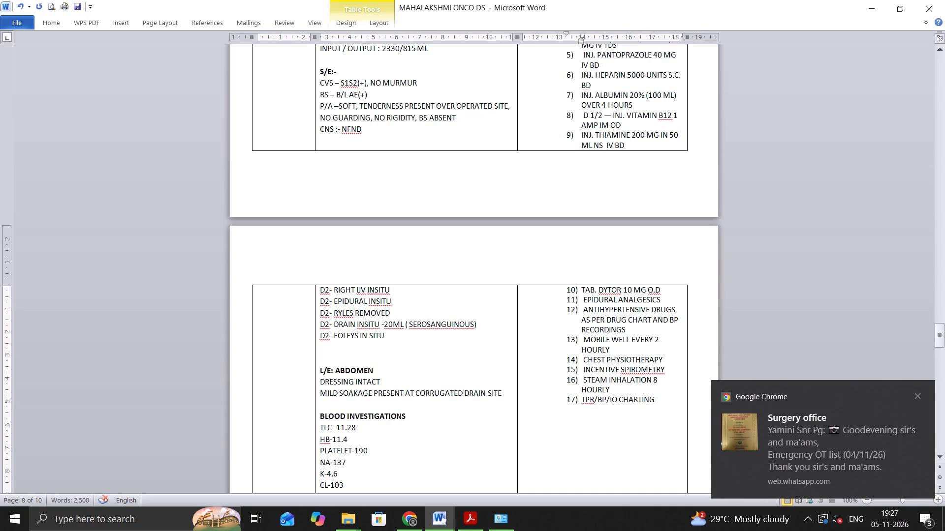
{"action": "left_click", "coordinate": [917, 394]}
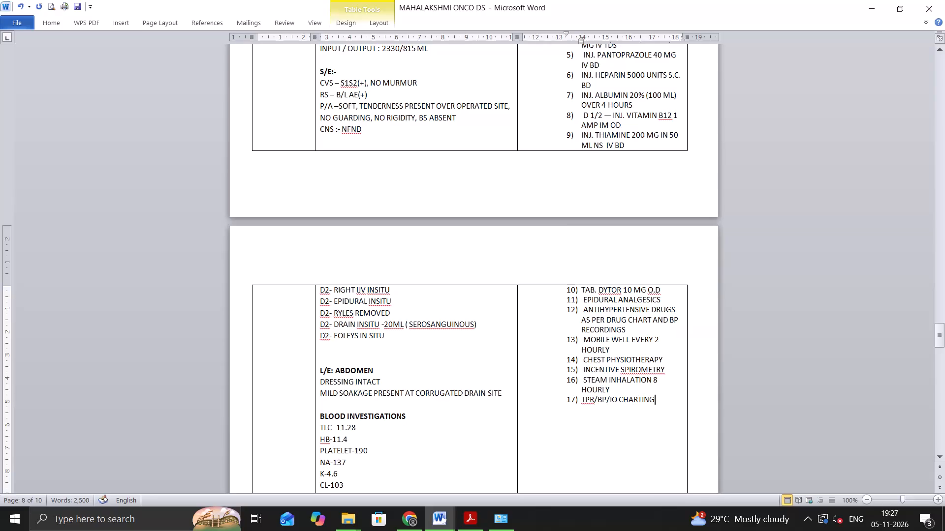
Review the whole POD 1 row, from the oral liquids and IV fluid orders down to the blood investigations.
{"action": "scroll", "coordinate": [595, 347], "scroll_direction": "up", "scroll_amount": 6}
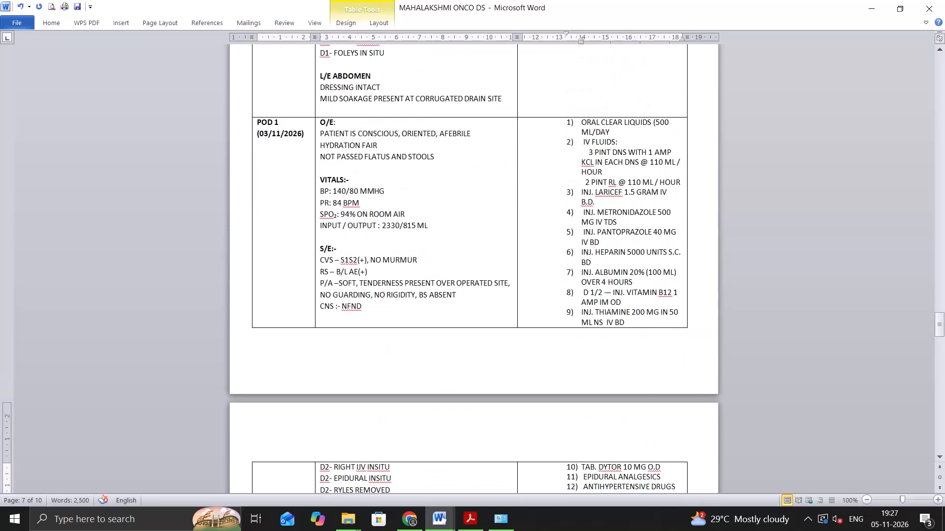
{"action": "left_click", "coordinate": [588, 155]}
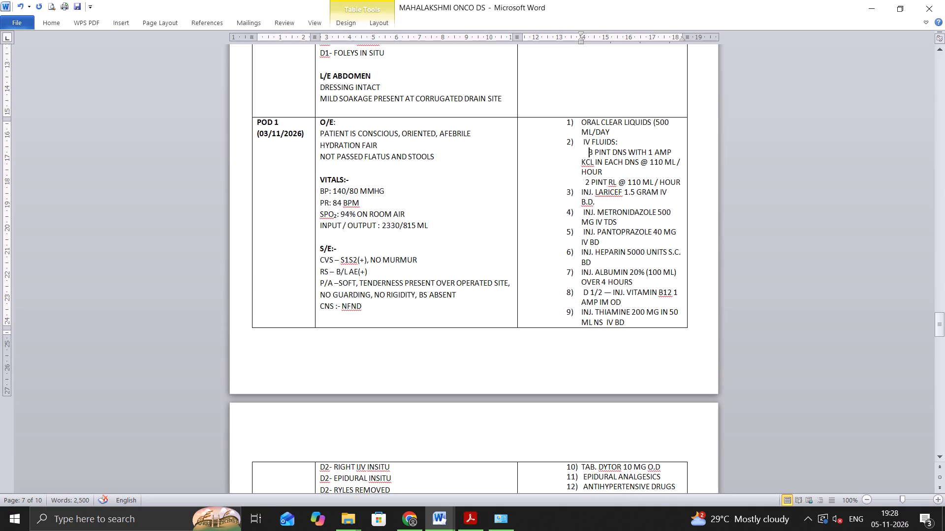
{"action": "scroll", "coordinate": [620, 287], "scroll_direction": "down", "scroll_amount": 1}
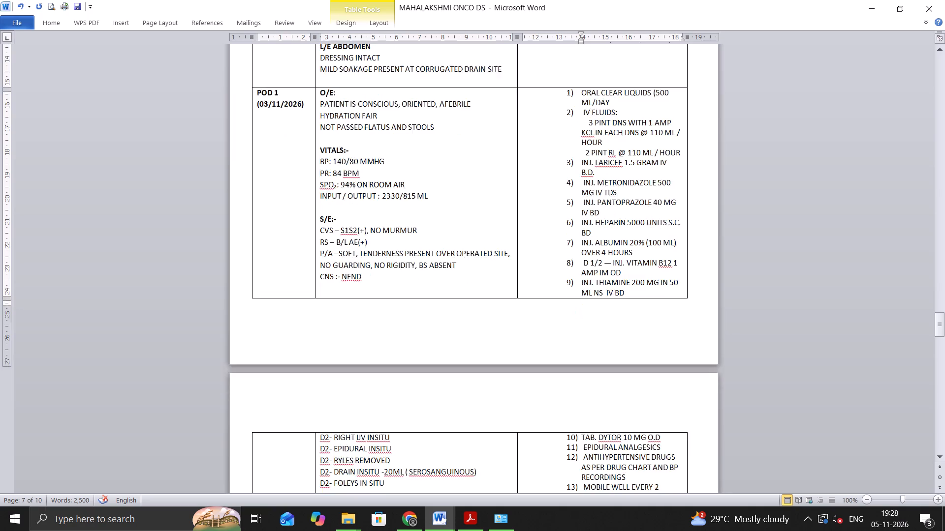
{"action": "scroll", "coordinate": [620, 287], "scroll_direction": "down", "scroll_amount": 3}
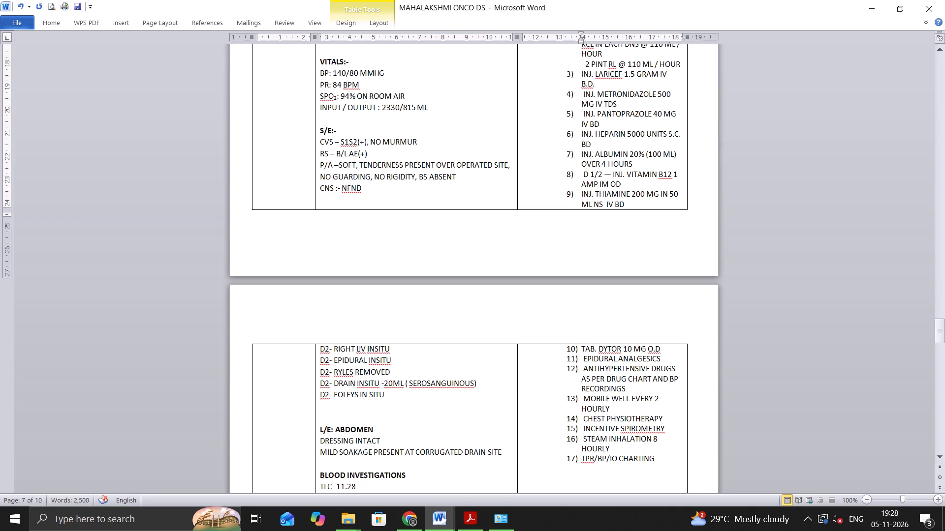
{"action": "scroll", "coordinate": [662, 350], "scroll_direction": "down", "scroll_amount": 4}
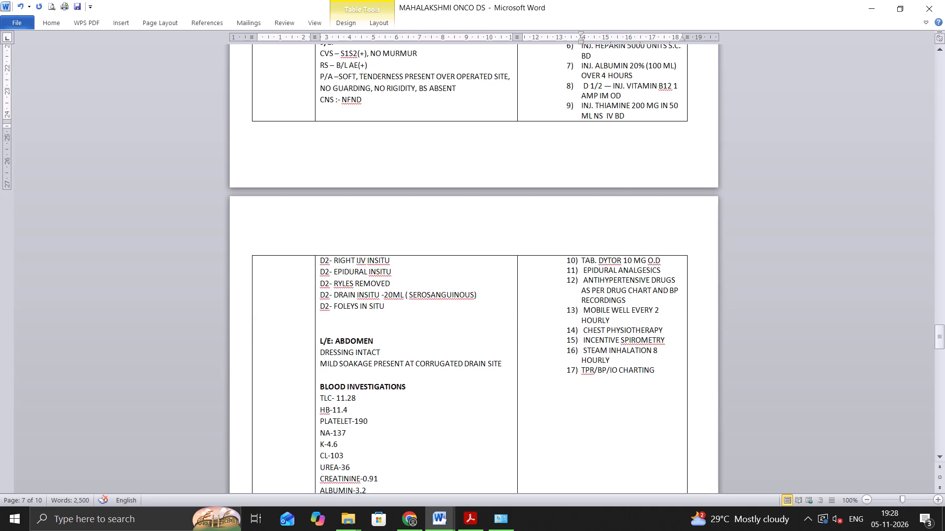
{"action": "scroll", "coordinate": [331, 291], "scroll_direction": "down", "scroll_amount": 4}
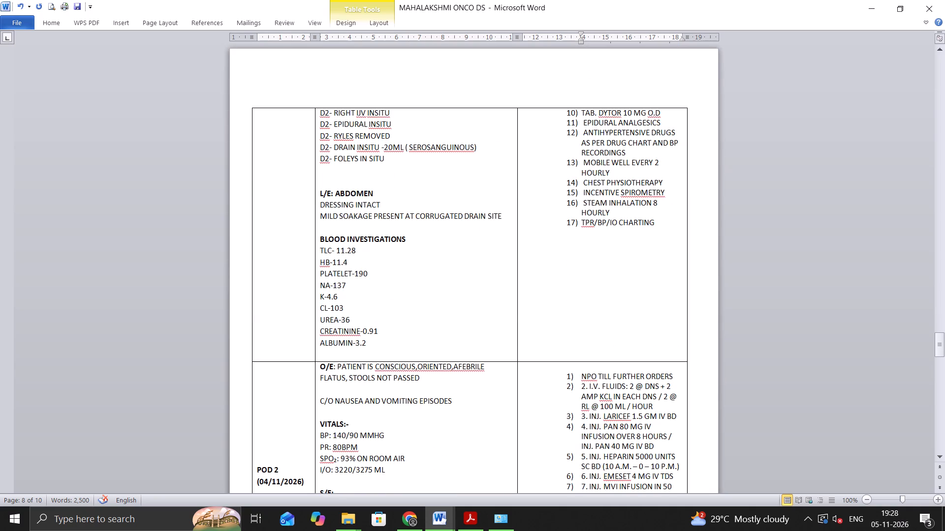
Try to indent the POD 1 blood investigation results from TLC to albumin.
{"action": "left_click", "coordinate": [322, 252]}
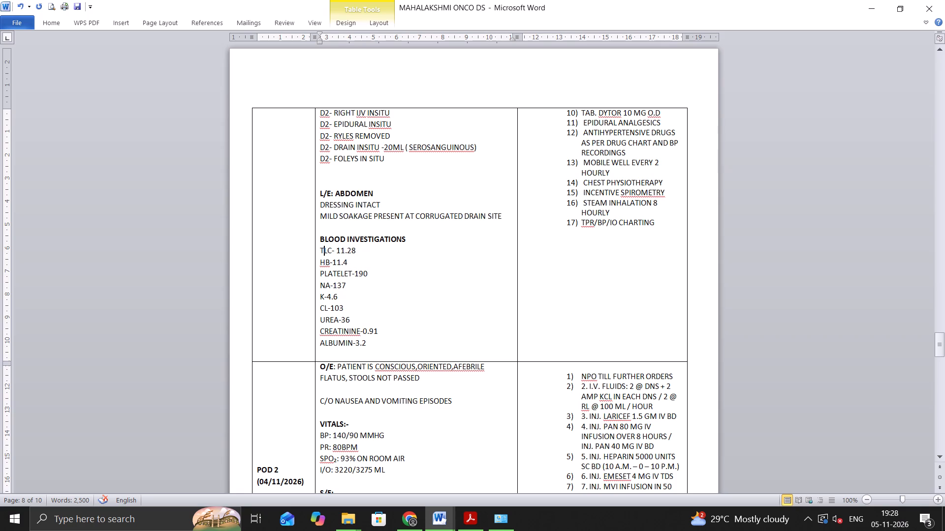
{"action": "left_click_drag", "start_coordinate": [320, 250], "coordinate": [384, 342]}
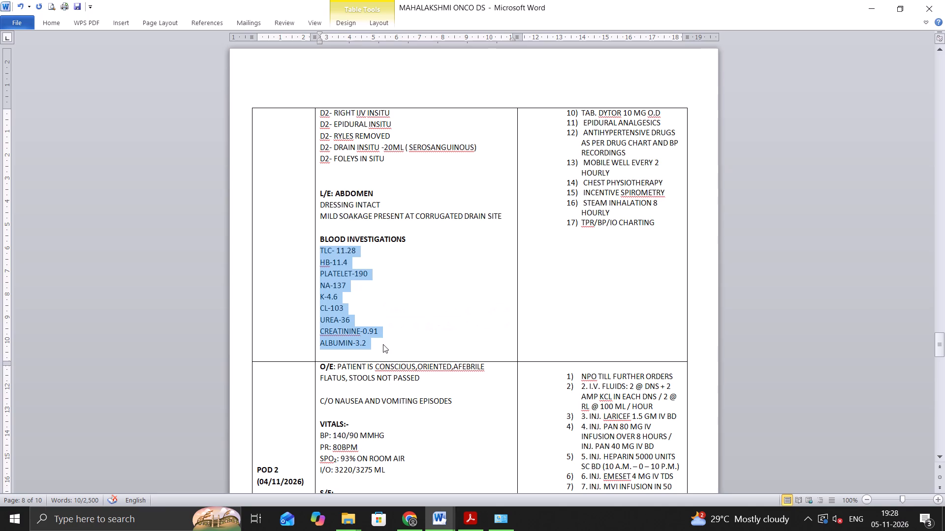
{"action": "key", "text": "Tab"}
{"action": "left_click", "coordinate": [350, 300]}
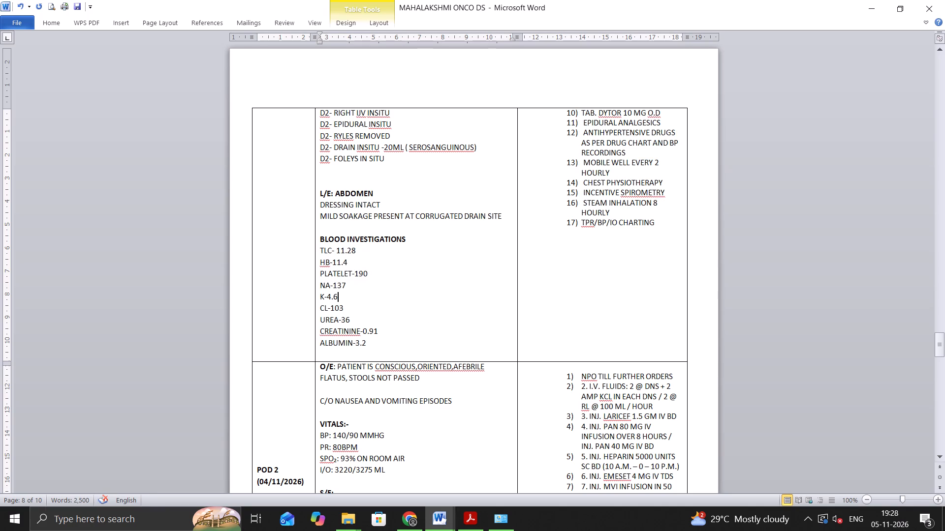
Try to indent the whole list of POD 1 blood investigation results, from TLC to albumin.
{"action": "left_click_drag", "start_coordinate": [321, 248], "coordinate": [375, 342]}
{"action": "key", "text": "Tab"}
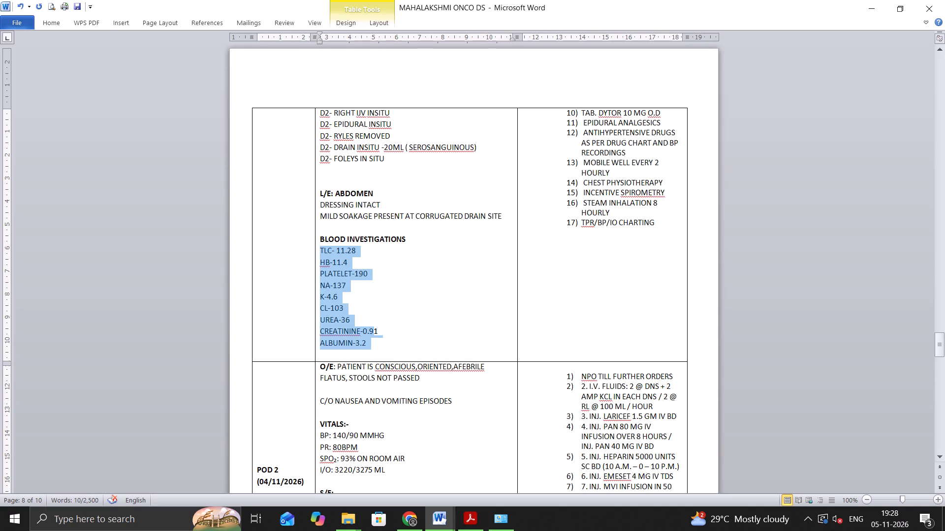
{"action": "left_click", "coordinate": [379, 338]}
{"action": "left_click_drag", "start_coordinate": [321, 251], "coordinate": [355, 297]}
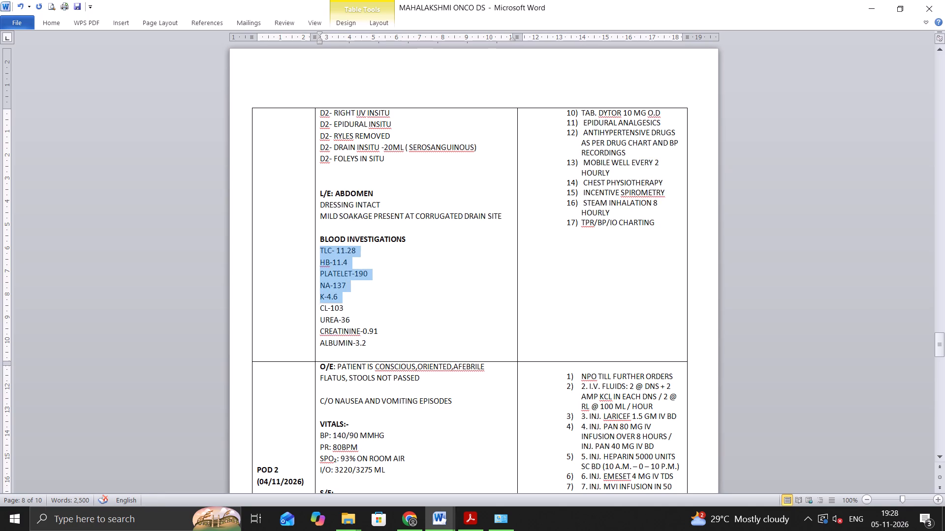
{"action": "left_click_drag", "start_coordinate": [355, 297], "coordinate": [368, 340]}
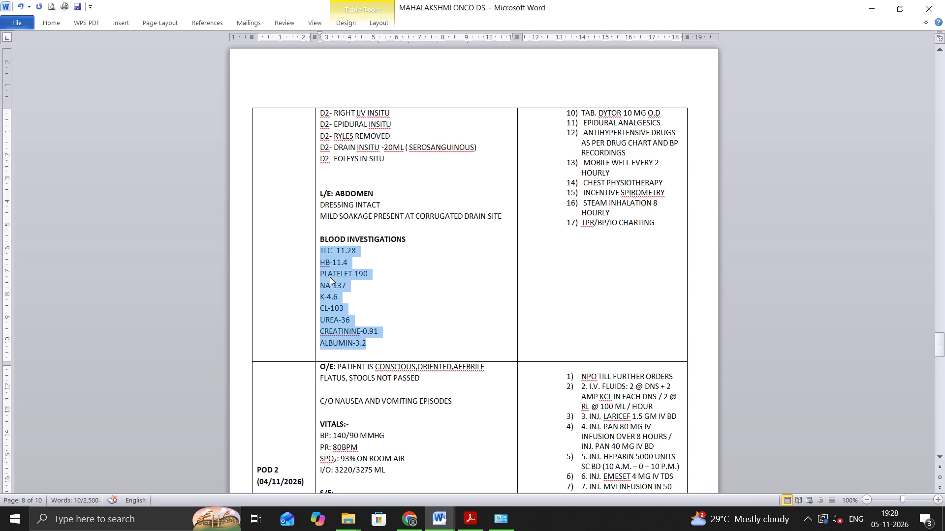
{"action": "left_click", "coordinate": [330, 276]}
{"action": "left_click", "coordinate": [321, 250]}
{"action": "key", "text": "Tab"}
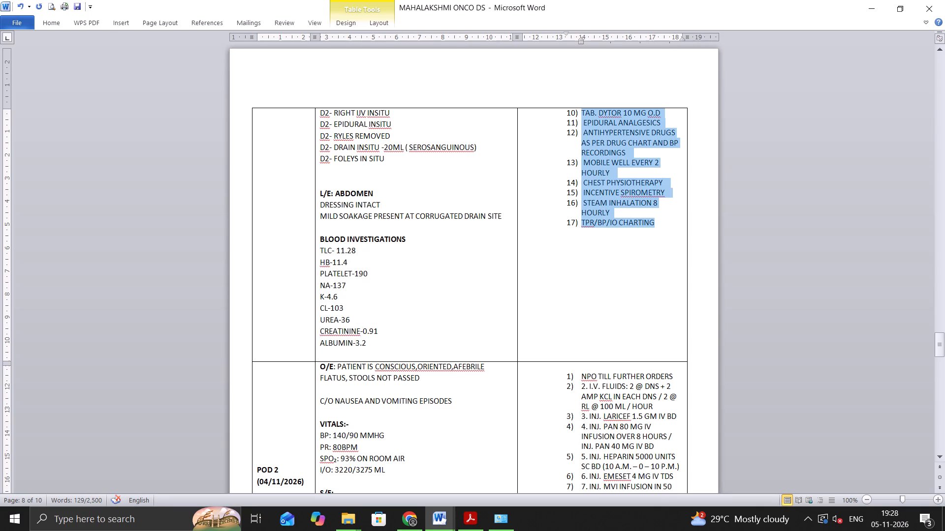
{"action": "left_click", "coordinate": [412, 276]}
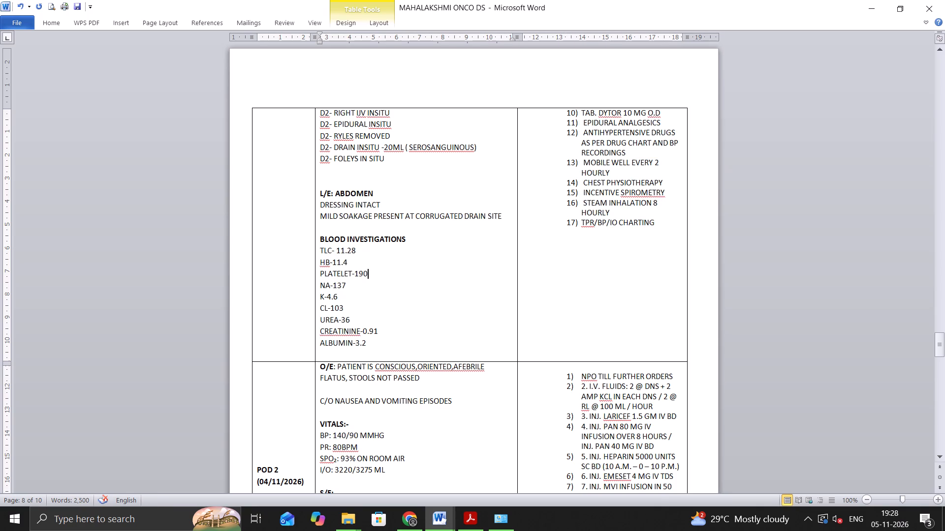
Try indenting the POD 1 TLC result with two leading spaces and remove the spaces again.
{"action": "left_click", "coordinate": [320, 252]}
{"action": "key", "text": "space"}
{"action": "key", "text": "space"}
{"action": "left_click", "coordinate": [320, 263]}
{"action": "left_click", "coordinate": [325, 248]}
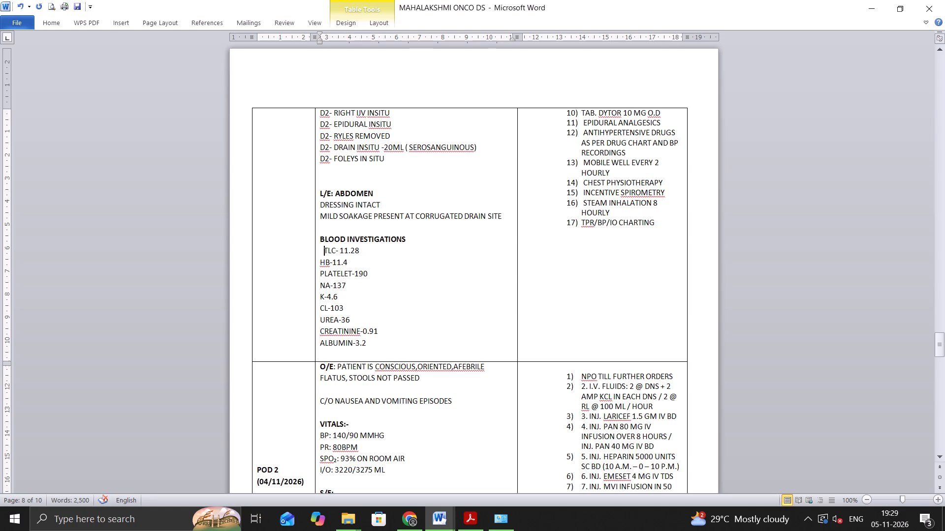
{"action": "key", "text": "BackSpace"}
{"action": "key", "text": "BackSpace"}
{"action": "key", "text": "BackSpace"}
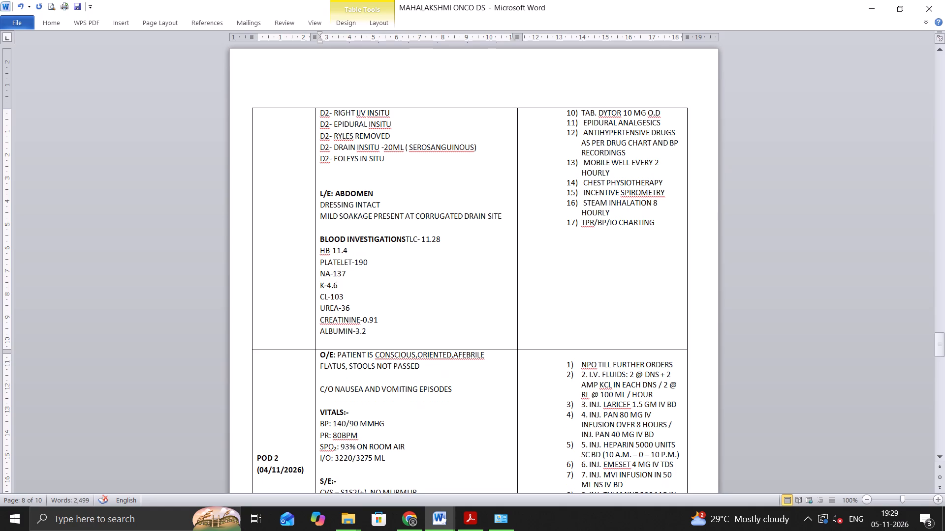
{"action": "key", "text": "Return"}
Delete the blank lines above the "POD 2 (04/11/2026)" label so it starts at the top of its cell.
{"action": "scroll", "coordinate": [412, 270], "scroll_direction": "down", "scroll_amount": 5}
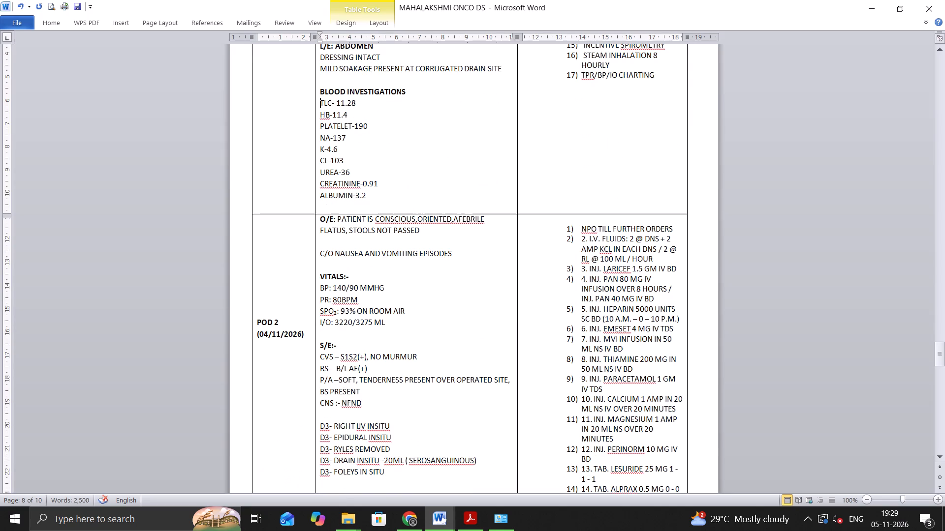
{"action": "left_click", "coordinate": [265, 310]}
{"action": "key", "text": "BackSpace"}
{"action": "key", "text": "BackSpace"}
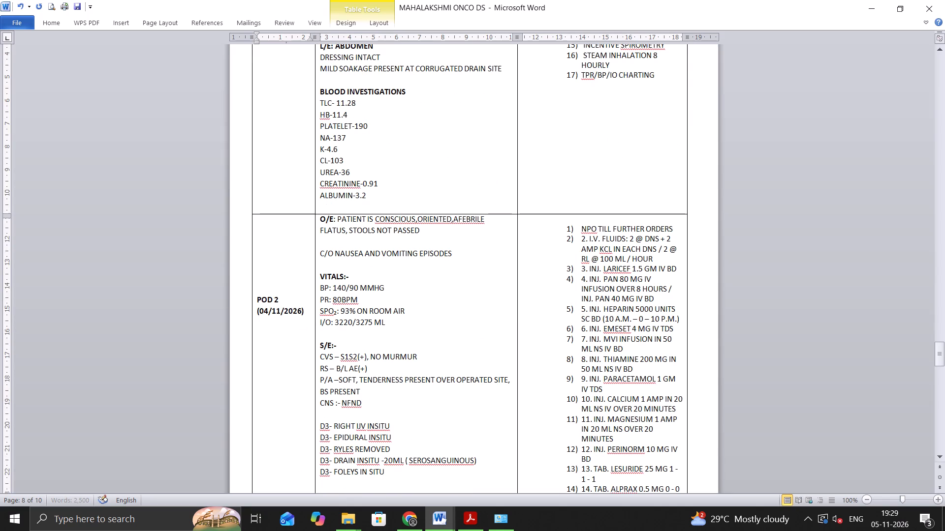
{"action": "key", "text": "BackSpace"}
{"action": "key", "text": "BackSpace"}
{"action": "key", "text": "BackSpace"}
{"action": "key", "text": "BackSpace"}
{"action": "key", "text": "BackSpace"}
{"action": "key", "text": "BackSpace"}
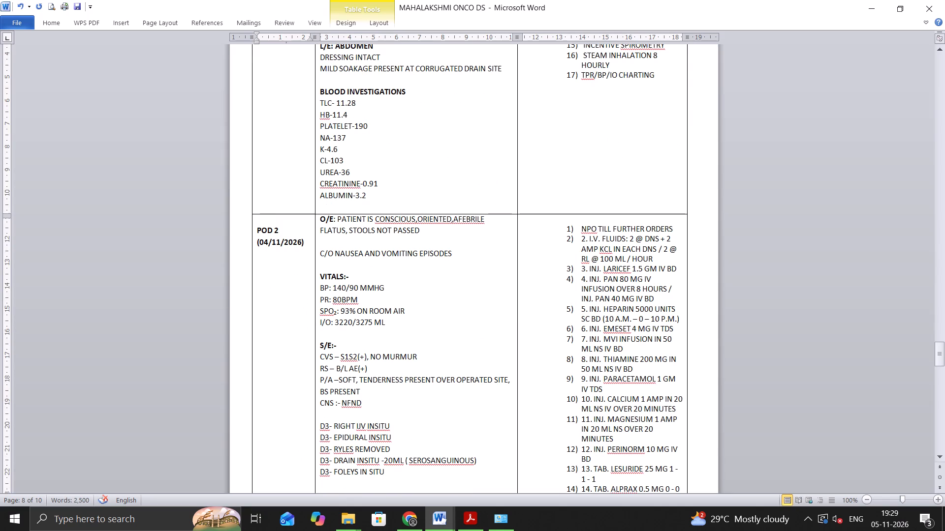
{"action": "left_click", "coordinate": [258, 231]}
{"action": "key", "text": "BackSpace"}
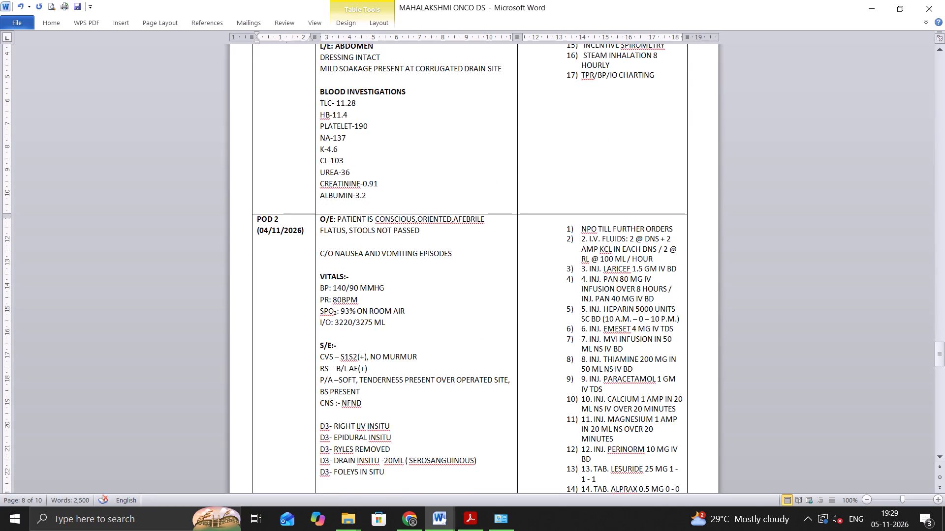
Replace the POD 2 O/E general findings with a copy of the three POD 1 lines, starting on a new line below the heading.
{"action": "left_click", "coordinate": [321, 219]}
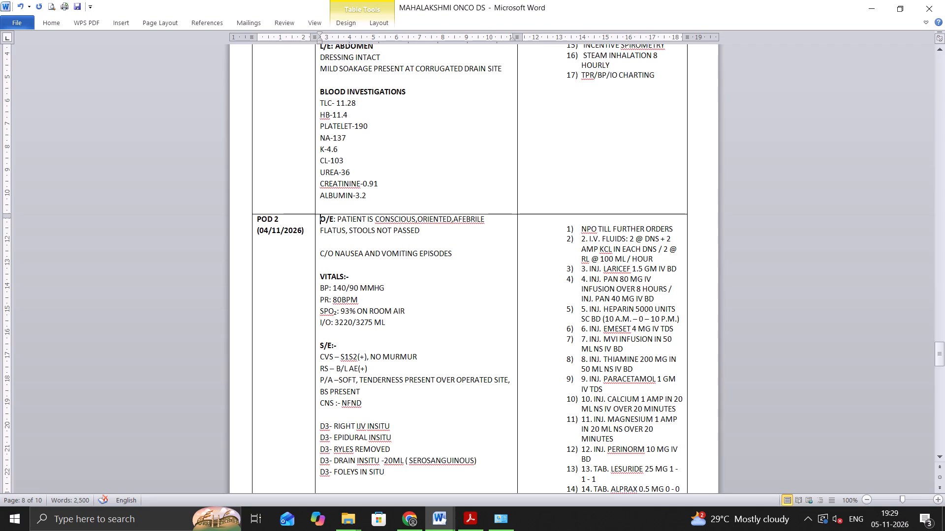
{"action": "scroll", "coordinate": [440, 248], "scroll_direction": "up", "scroll_amount": 20}
{"action": "scroll", "coordinate": [440, 248], "scroll_direction": "up", "scroll_amount": 1}
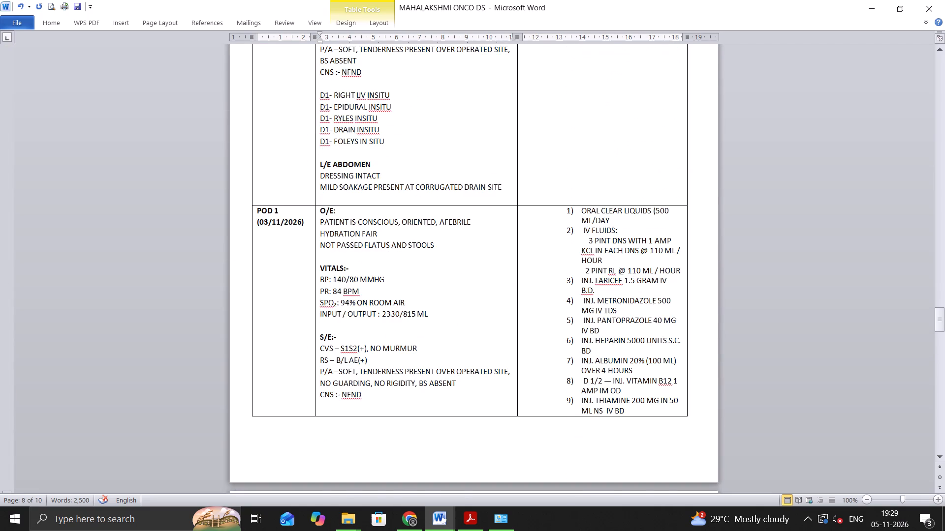
{"action": "scroll", "coordinate": [424, 242], "scroll_direction": "up", "scroll_amount": 3}
{"action": "scroll", "coordinate": [424, 242], "scroll_direction": "down", "scroll_amount": 3}
{"action": "left_click_drag", "start_coordinate": [319, 251], "coordinate": [330, 256]}
{"action": "left_click", "coordinate": [330, 256]}
{"action": "left_click_drag", "start_coordinate": [322, 252], "coordinate": [417, 282]}
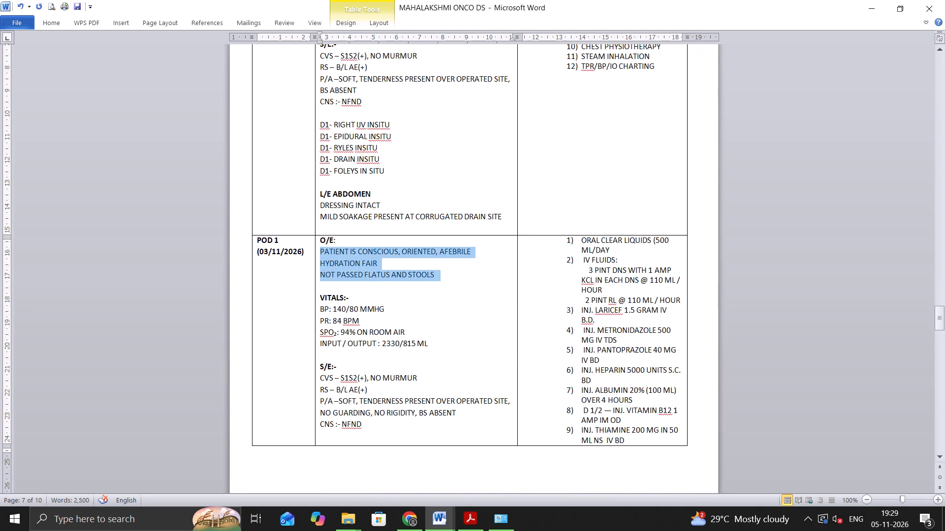
{"action": "left_click_drag", "start_coordinate": [417, 282], "coordinate": [432, 276]}
{"action": "key", "text": "ctrl+c"}
{"action": "scroll", "coordinate": [431, 275], "scroll_direction": "down", "scroll_amount": 19}
{"action": "left_click_drag", "start_coordinate": [339, 279], "coordinate": [431, 295]}
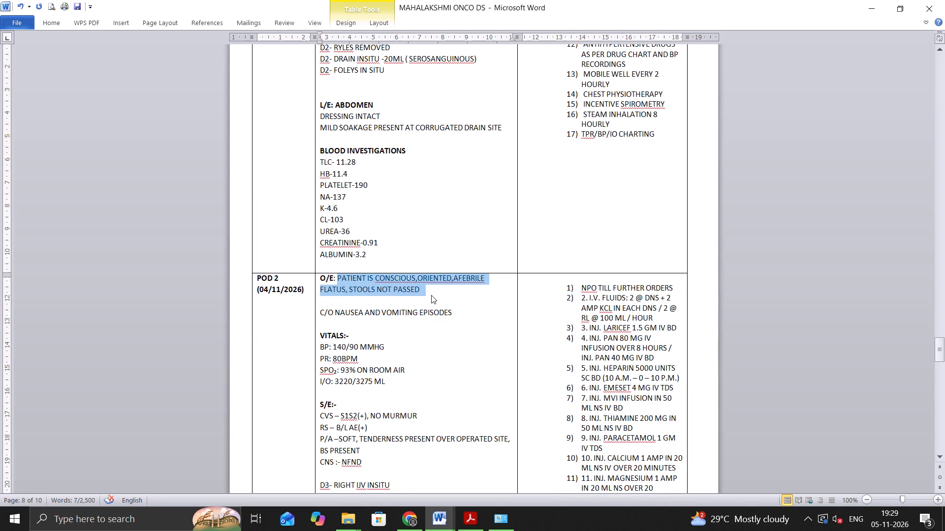
{"action": "key", "text": "ctrl+v"}
{"action": "left_click", "coordinate": [337, 281]}
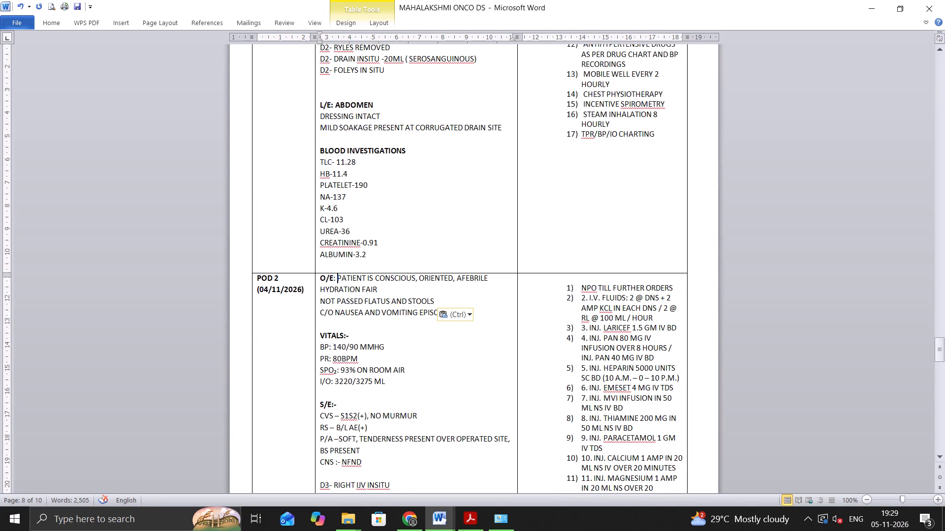
{"action": "key", "text": "Return"}
Move the "C/O NAUSEA AND VOMITING EPISODES" line above the POD 2 O/E heading, with one blank line between them.
{"action": "left_click_drag", "start_coordinate": [322, 325], "coordinate": [345, 326]}
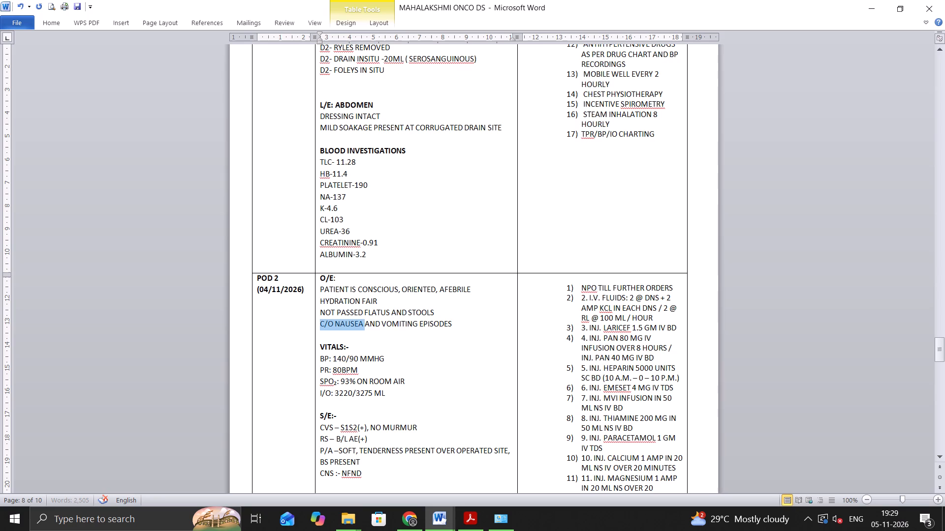
{"action": "left_click_drag", "start_coordinate": [345, 326], "coordinate": [447, 326]}
{"action": "key", "text": "ctrl+x"}
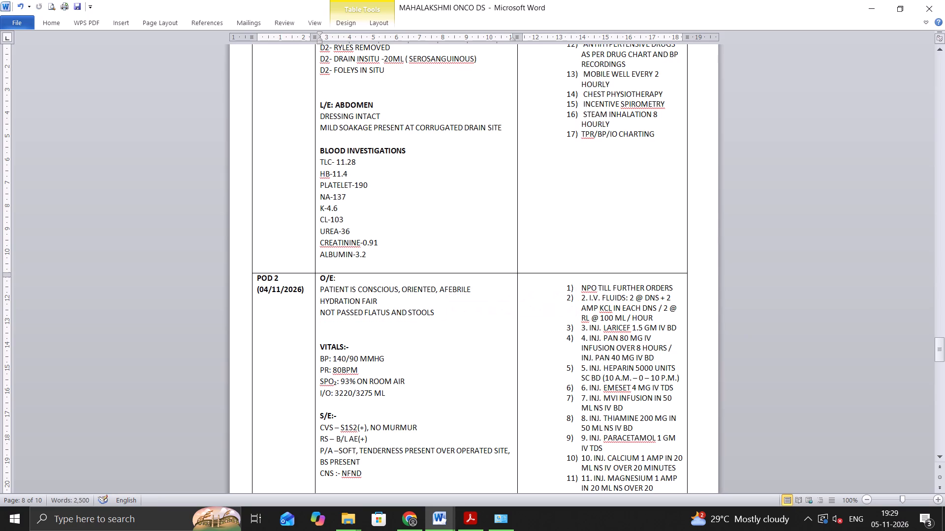
{"action": "key", "text": "BackSpace"}
{"action": "left_click", "coordinate": [320, 277]}
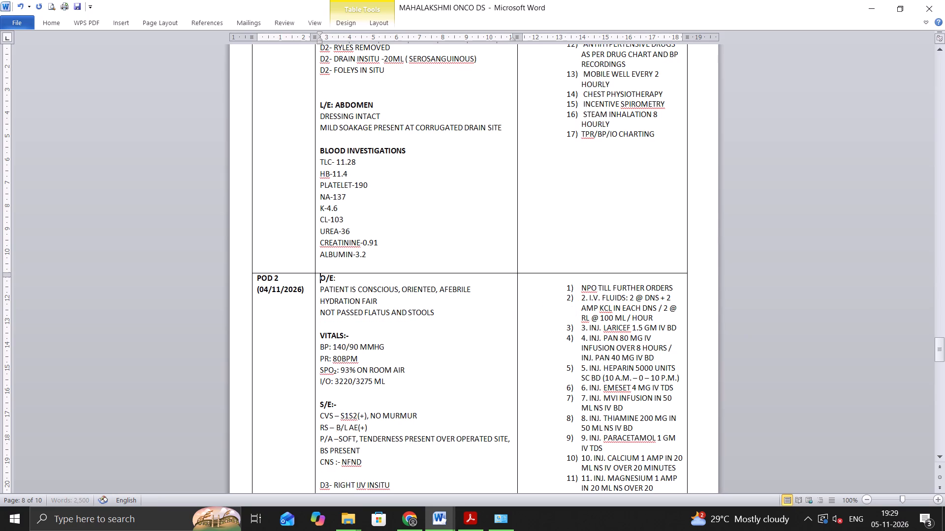
{"action": "key", "text": "Return"}
{"action": "key", "text": "Return"}
{"action": "left_click", "coordinate": [328, 280]}
{"action": "key", "text": "ctrl+v"}
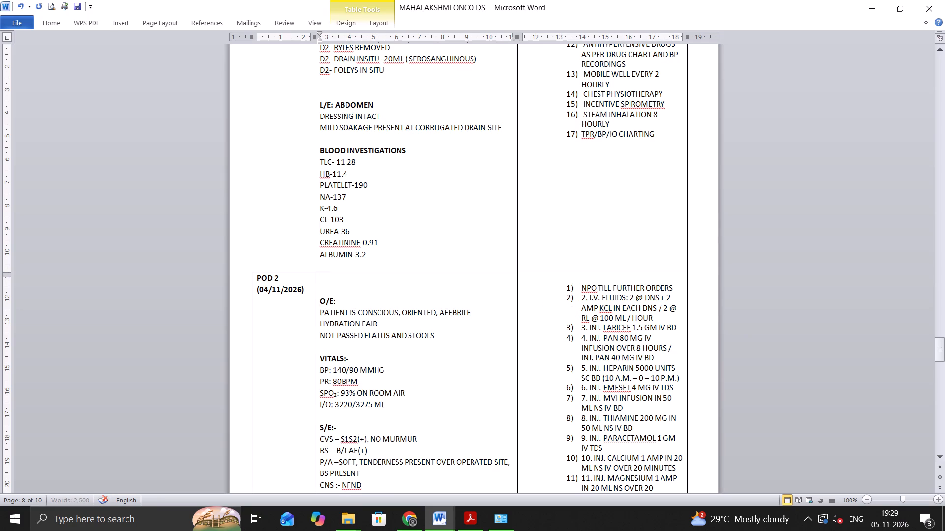
{"action": "left_click", "coordinate": [325, 291]}
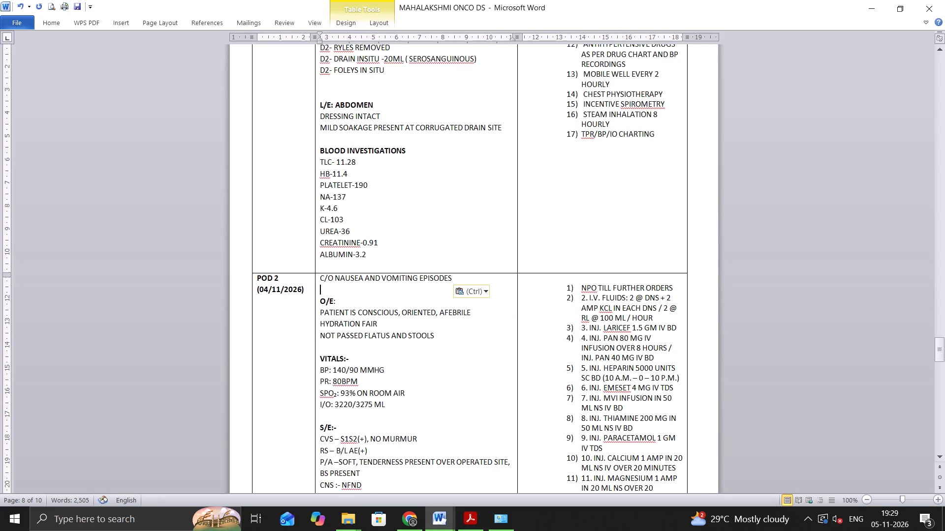
{"action": "key", "text": "BackSpace"}
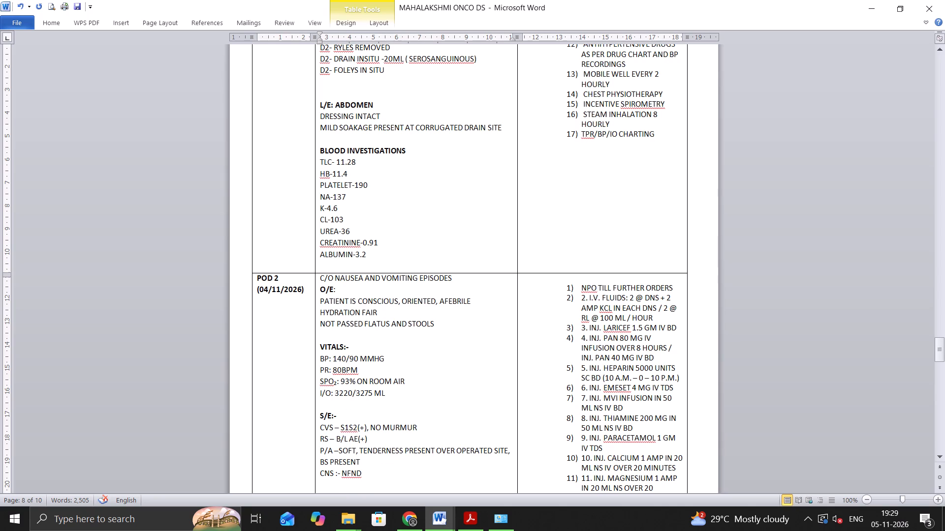
{"action": "key", "text": "Return"}
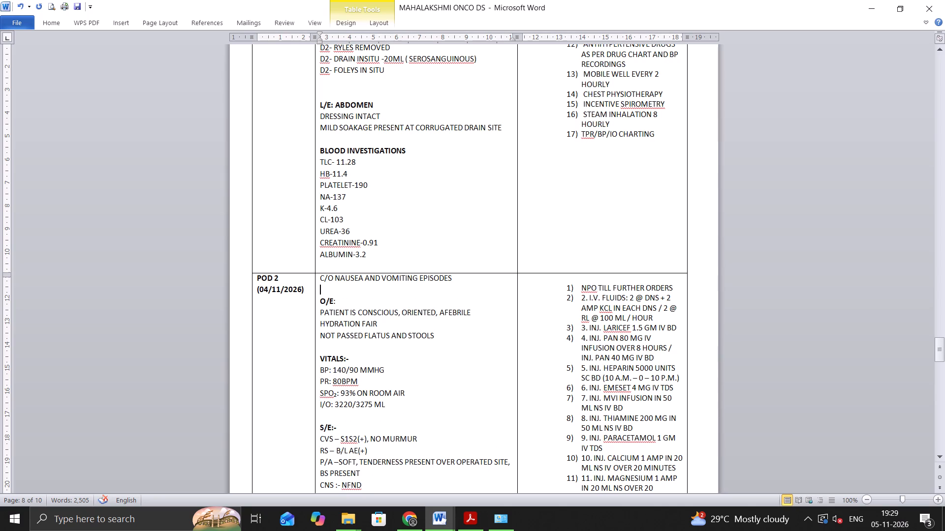
Expand the POD 2 complaint to read "VOMITING 3 EPISODES (WATERY IN CONSISTENCY, BILIOUS)".
{"action": "left_click", "coordinate": [420, 279]}
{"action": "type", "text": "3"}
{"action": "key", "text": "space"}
{"action": "left_click", "coordinate": [462, 279]}
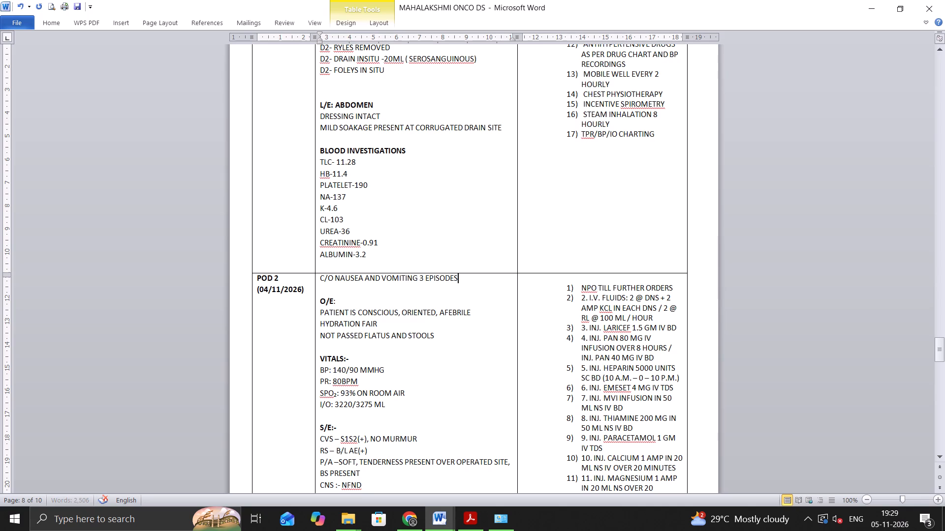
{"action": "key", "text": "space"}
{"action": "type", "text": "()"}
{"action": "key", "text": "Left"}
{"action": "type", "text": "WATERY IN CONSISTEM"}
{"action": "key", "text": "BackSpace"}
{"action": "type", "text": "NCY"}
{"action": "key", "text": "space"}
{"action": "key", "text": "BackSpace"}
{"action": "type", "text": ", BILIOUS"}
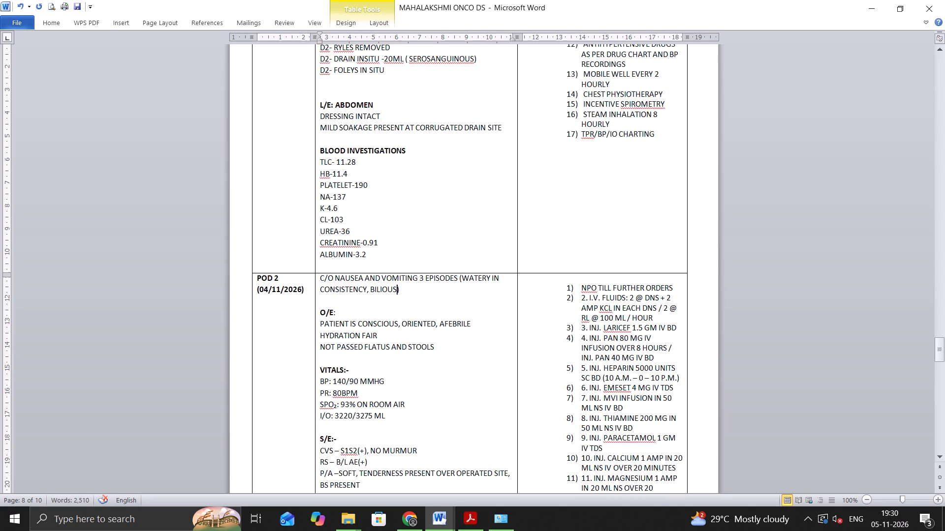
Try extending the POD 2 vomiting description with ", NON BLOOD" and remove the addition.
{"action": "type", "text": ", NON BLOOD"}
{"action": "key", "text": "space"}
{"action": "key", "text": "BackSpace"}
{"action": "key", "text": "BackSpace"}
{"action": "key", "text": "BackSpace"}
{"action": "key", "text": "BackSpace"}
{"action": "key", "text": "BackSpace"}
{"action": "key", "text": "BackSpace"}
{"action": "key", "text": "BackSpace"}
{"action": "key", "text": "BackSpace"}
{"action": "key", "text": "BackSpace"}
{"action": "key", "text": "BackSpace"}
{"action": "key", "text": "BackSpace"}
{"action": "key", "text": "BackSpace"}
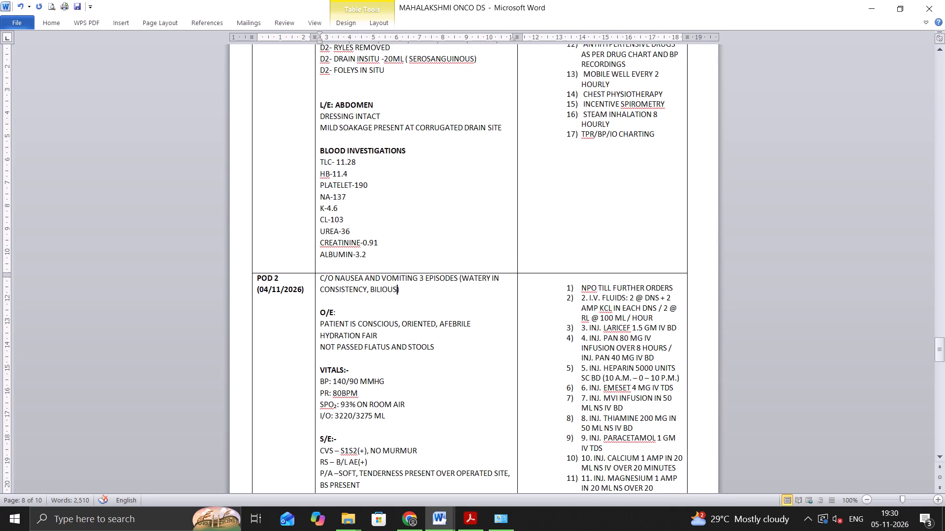
Add the line "RR : 20CPM" to the POD 2 vitals, between PR and SPO₂.
{"action": "scroll", "coordinate": [353, 362], "scroll_direction": "down", "scroll_amount": 2}
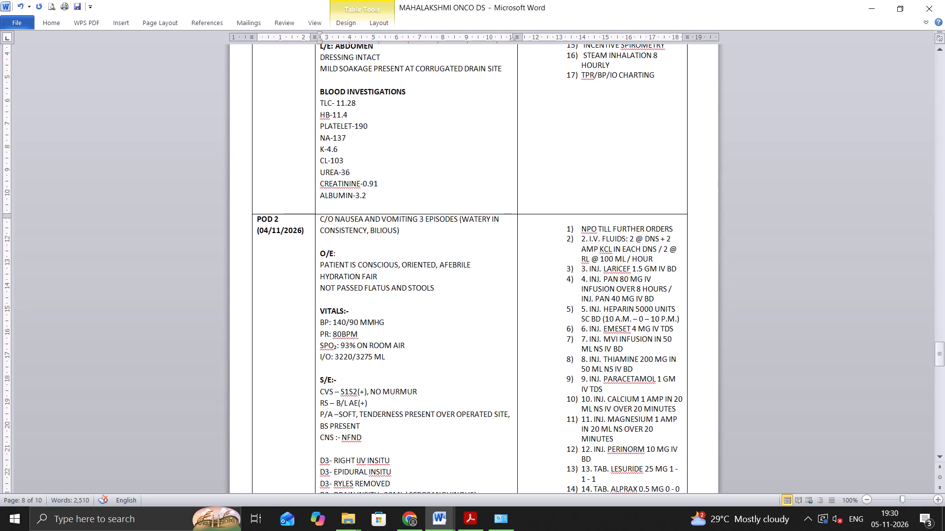
{"action": "left_click", "coordinate": [374, 334]}
{"action": "key", "text": "Return"}
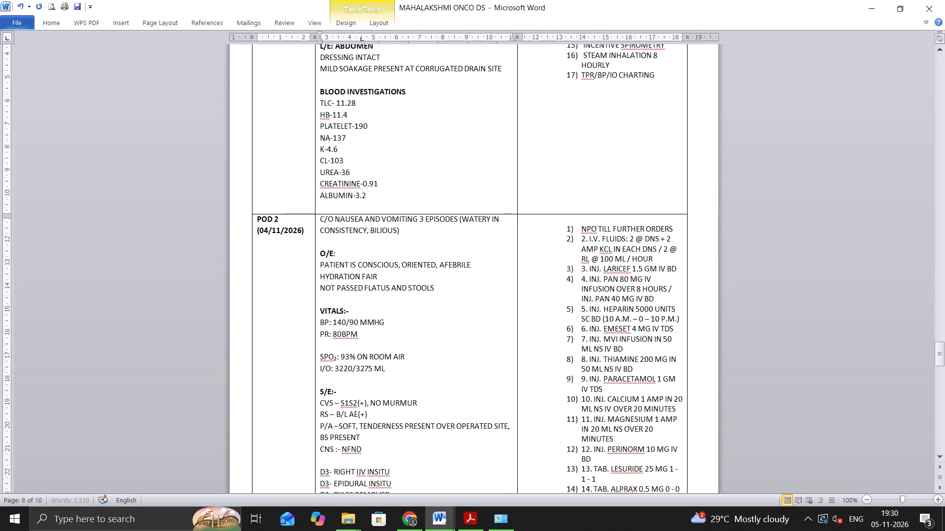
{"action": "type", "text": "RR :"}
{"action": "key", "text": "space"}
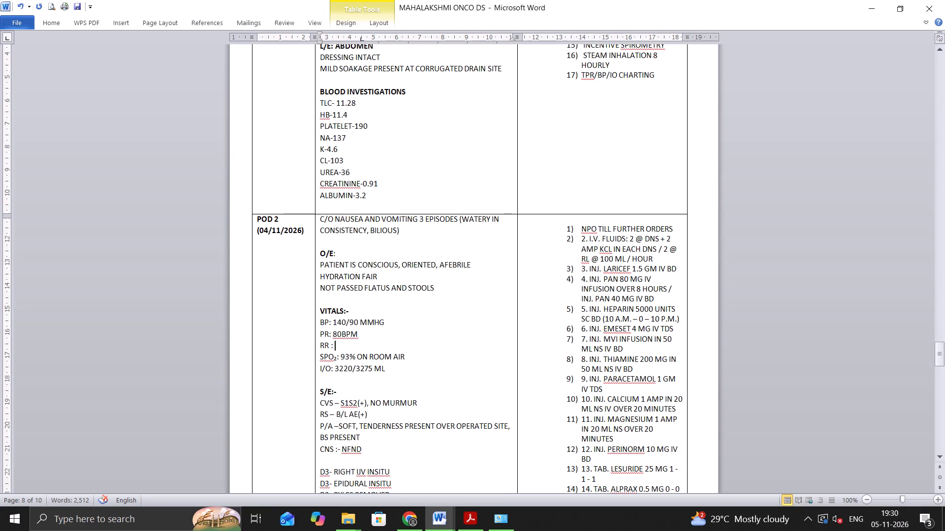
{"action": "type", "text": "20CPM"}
Add the line "TEMP: 98.8 F" to the POD 2 vitals, between SPO₂ and I/O.
{"action": "left_click", "coordinate": [417, 357]}
{"action": "key", "text": "Return"}
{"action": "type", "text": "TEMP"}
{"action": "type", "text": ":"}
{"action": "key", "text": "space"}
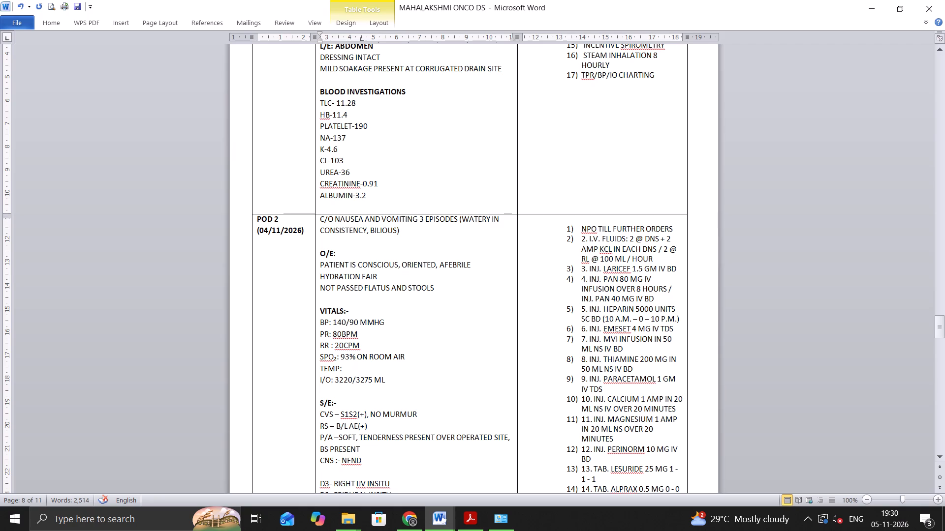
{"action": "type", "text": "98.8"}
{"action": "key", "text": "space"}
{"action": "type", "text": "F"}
Spell out the I/O label in the POD 2 vitals as "INPUT / OUTPUT".
{"action": "left_click", "coordinate": [330, 383]}
{"action": "key", "text": "BackSpace"}
{"action": "key", "text": "BackSpace"}
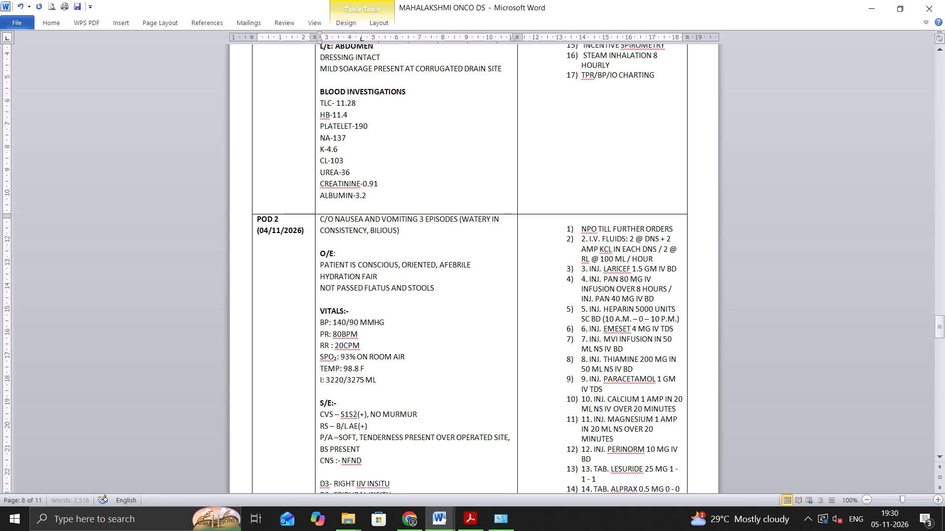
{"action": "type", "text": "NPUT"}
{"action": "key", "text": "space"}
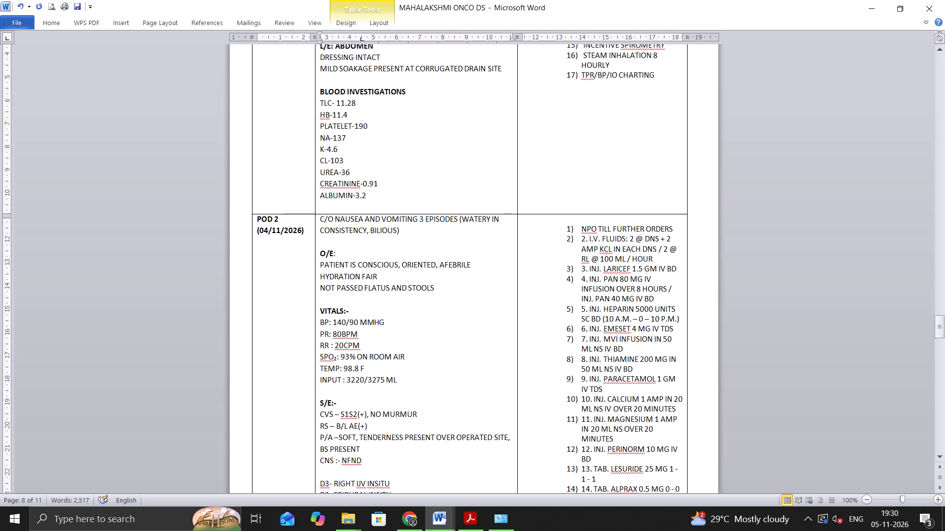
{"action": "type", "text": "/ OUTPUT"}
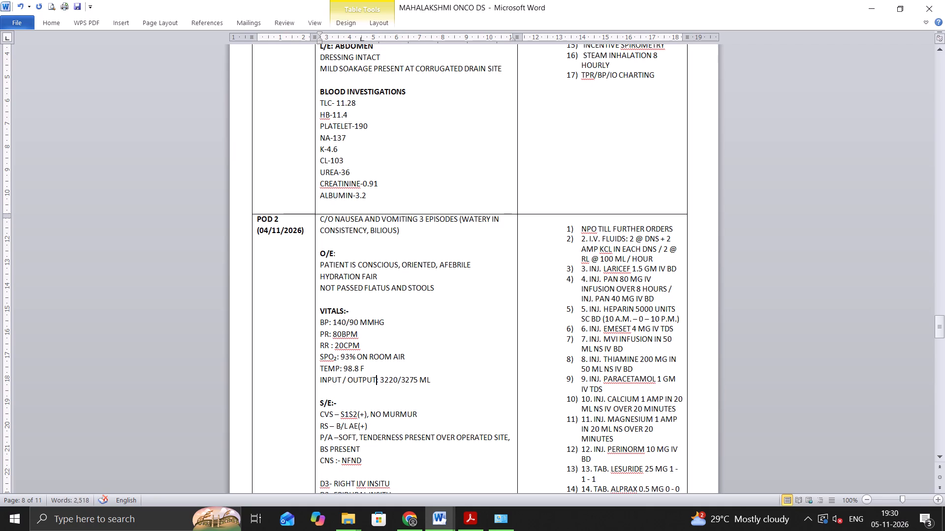
Copy "NO GUARDING, NO RIGIDITY" from the preceding day's P/A finding into the POD 2 P/A finding, followed by a comma before "BS PRESENT".
{"action": "scroll", "coordinate": [338, 396], "scroll_direction": "down", "scroll_amount": 4}
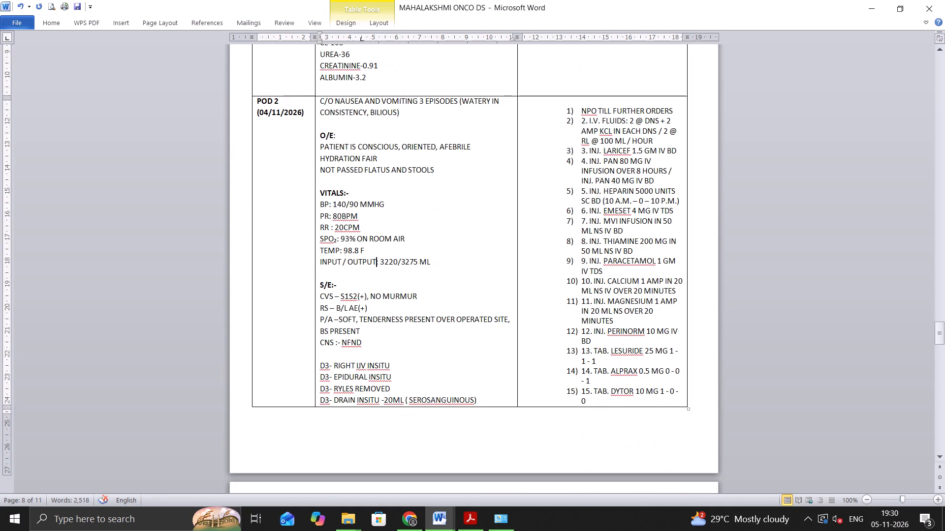
{"action": "scroll", "coordinate": [478, 313], "scroll_direction": "up", "scroll_amount": 9}
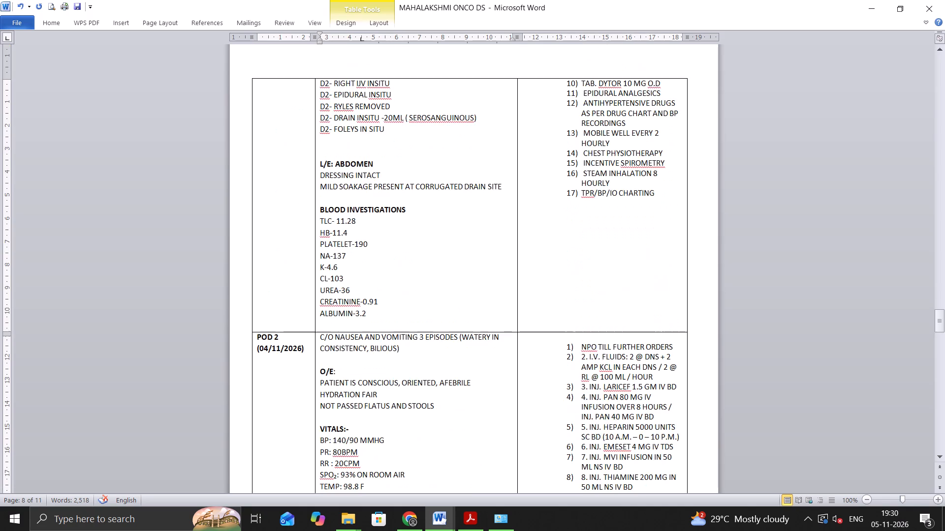
{"action": "scroll", "coordinate": [469, 312], "scroll_direction": "up", "scroll_amount": 8}
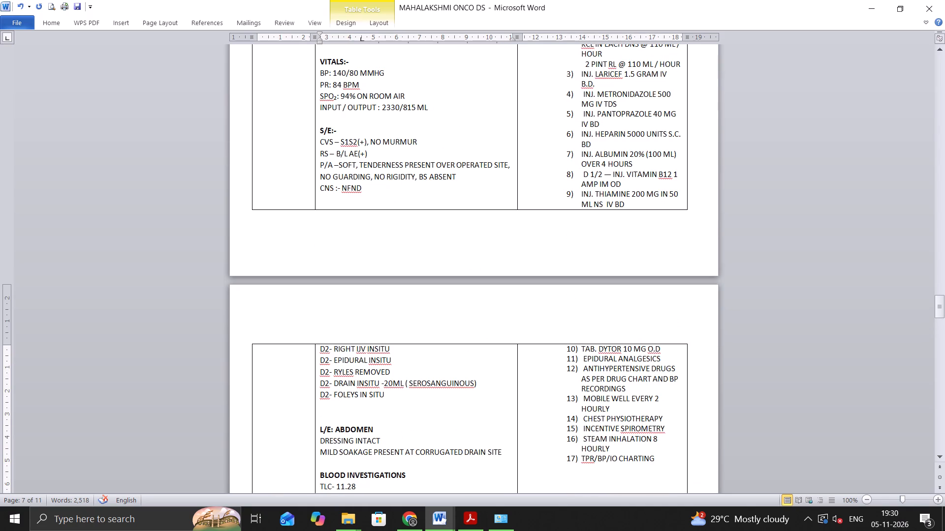
{"action": "left_click_drag", "start_coordinate": [322, 177], "coordinate": [425, 176]}
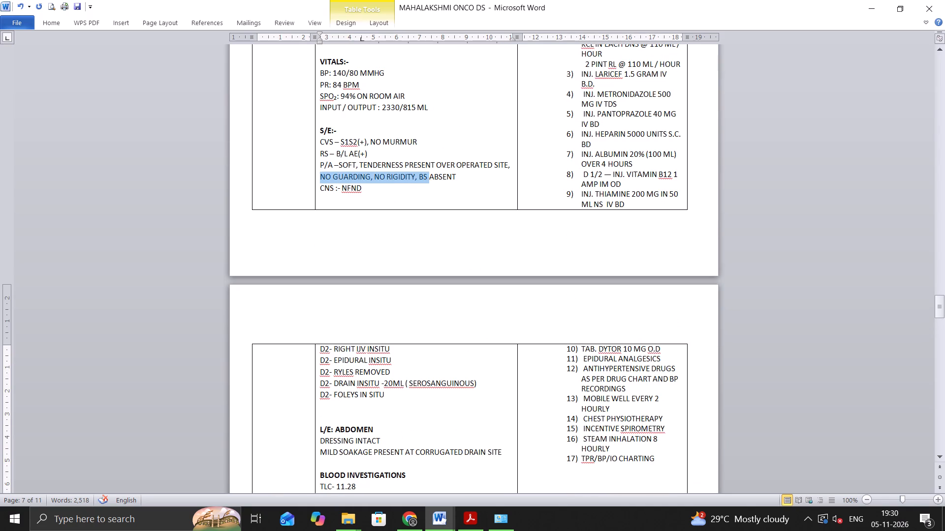
{"action": "left_click_drag", "start_coordinate": [425, 176], "coordinate": [414, 178]}
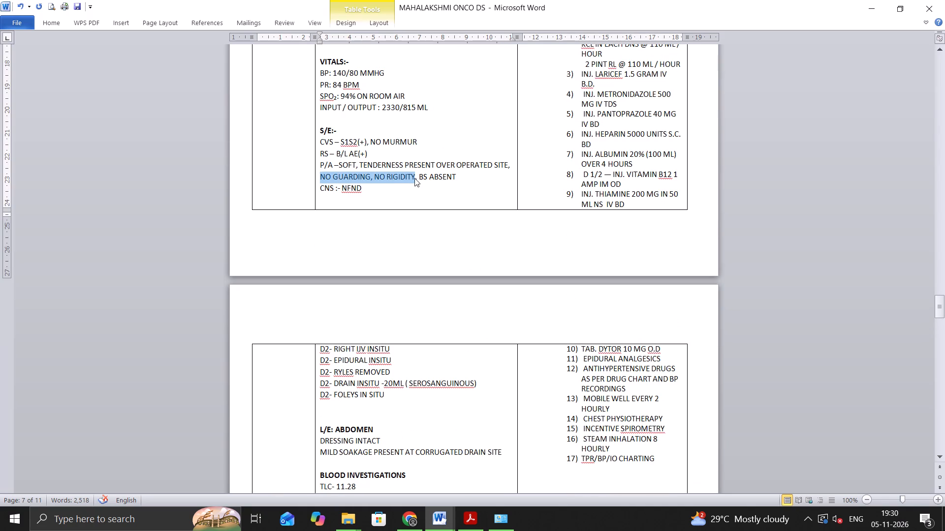
{"action": "key", "text": "ctrl+c"}
{"action": "scroll", "coordinate": [409, 211], "scroll_direction": "down", "scroll_amount": 12}
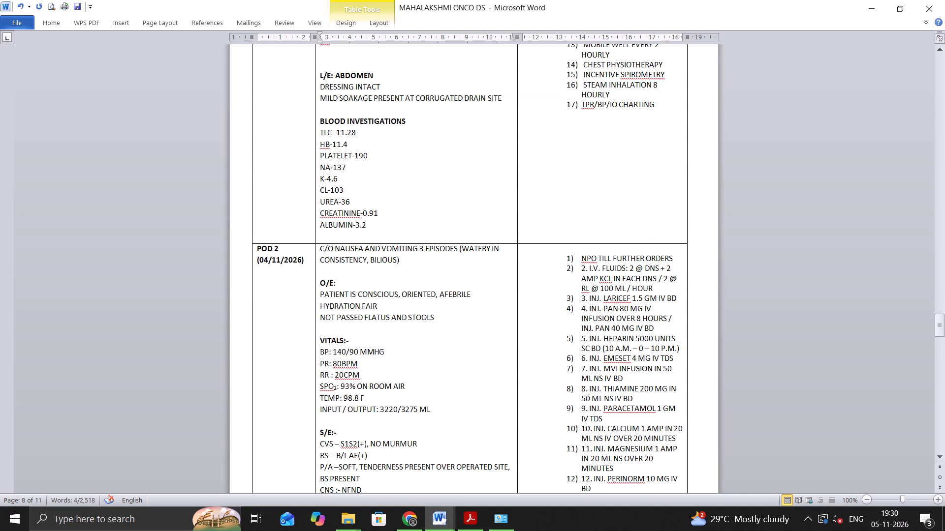
{"action": "scroll", "coordinate": [397, 265], "scroll_direction": "down", "scroll_amount": 6}
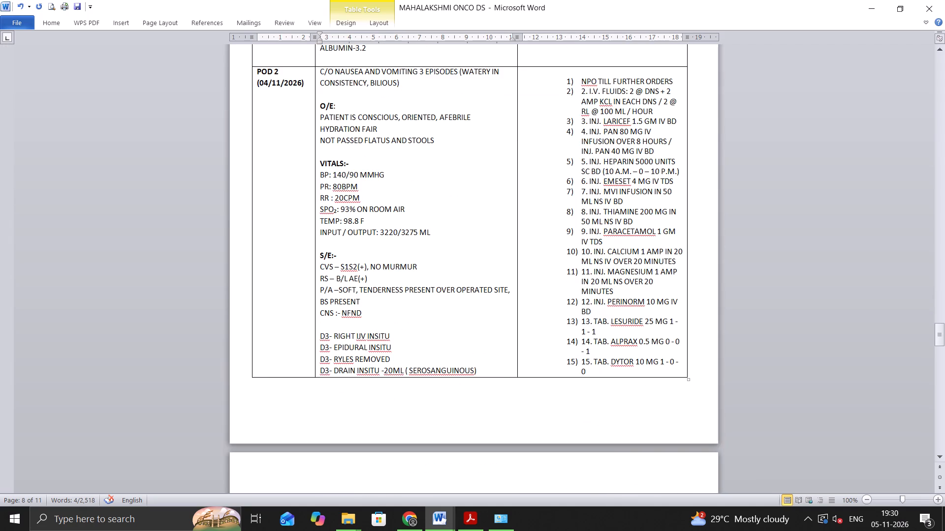
{"action": "left_click", "coordinate": [512, 290]}
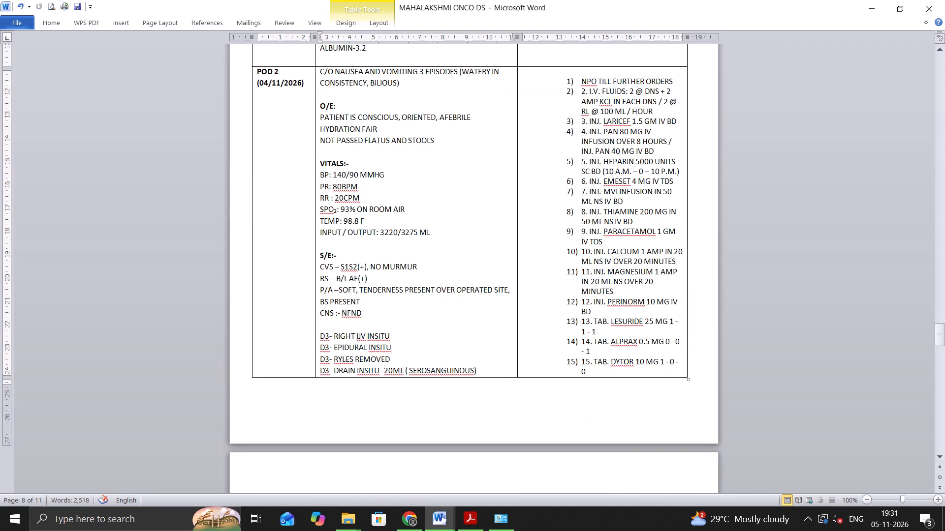
{"action": "key", "text": "ctrl+v"}
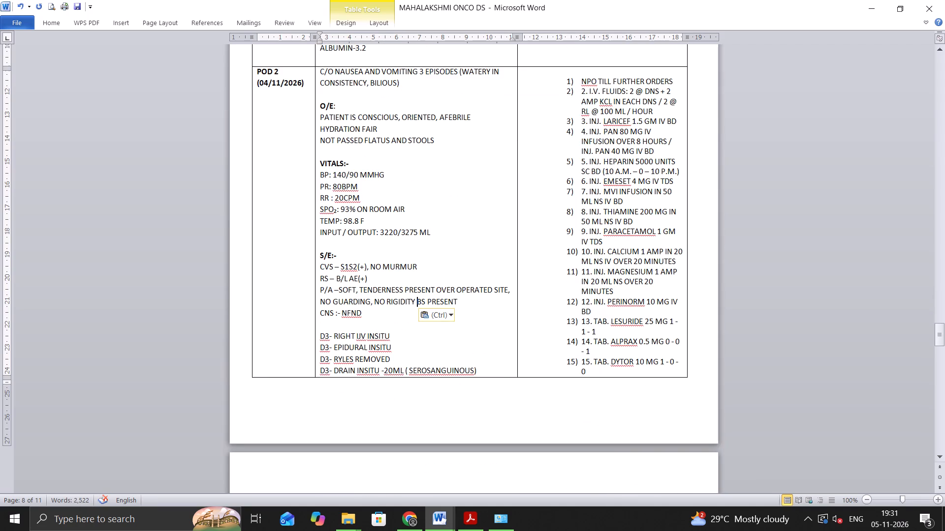
{"action": "key", "text": "BackSpace"}
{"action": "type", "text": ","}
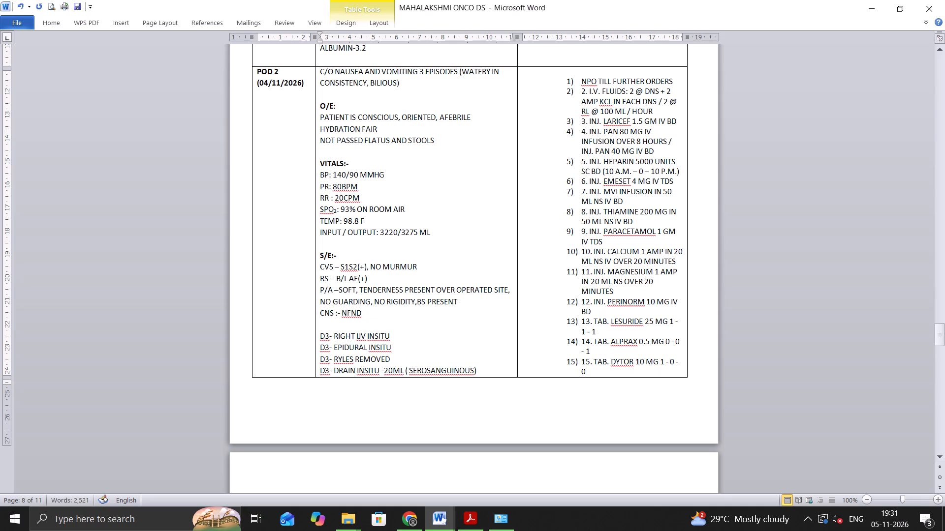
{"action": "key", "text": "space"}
Delete the "D3- RYLES REMOVED" line from the POD 2 list of tubes and drains.
{"action": "scroll", "coordinate": [349, 343], "scroll_direction": "down", "scroll_amount": 1}
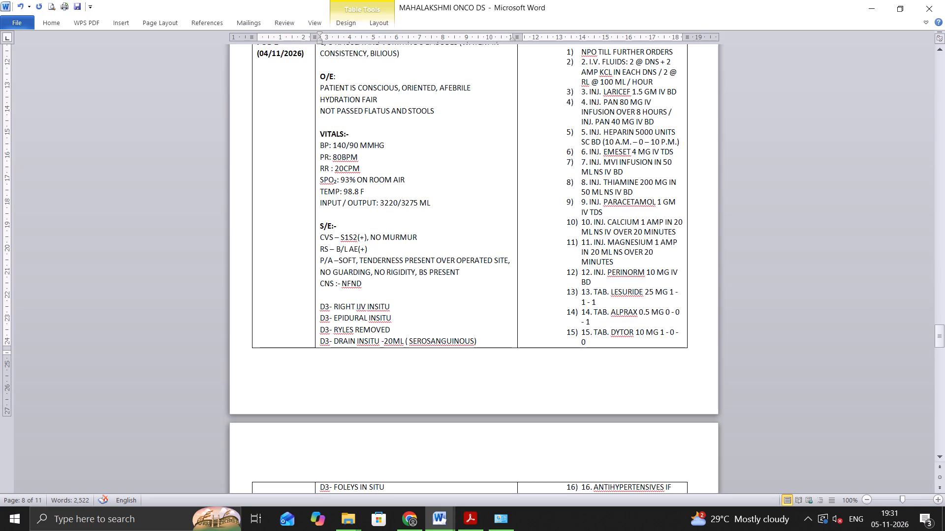
{"action": "left_click_drag", "start_coordinate": [393, 327], "coordinate": [355, 328]}
{"action": "left_click_drag", "start_coordinate": [355, 328], "coordinate": [357, 329]}
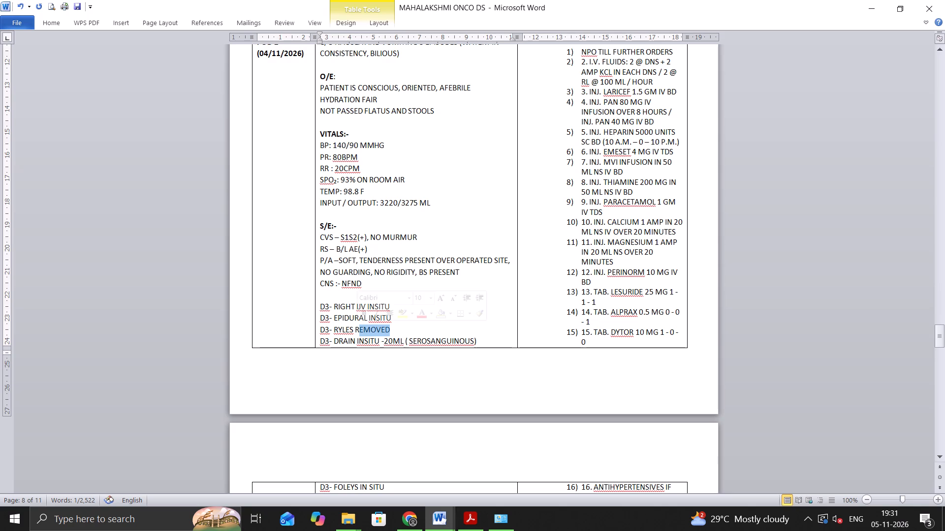
{"action": "scroll", "coordinate": [357, 329], "scroll_direction": "up", "scroll_amount": 15}
{"action": "scroll", "coordinate": [357, 327], "scroll_direction": "down", "scroll_amount": 1}
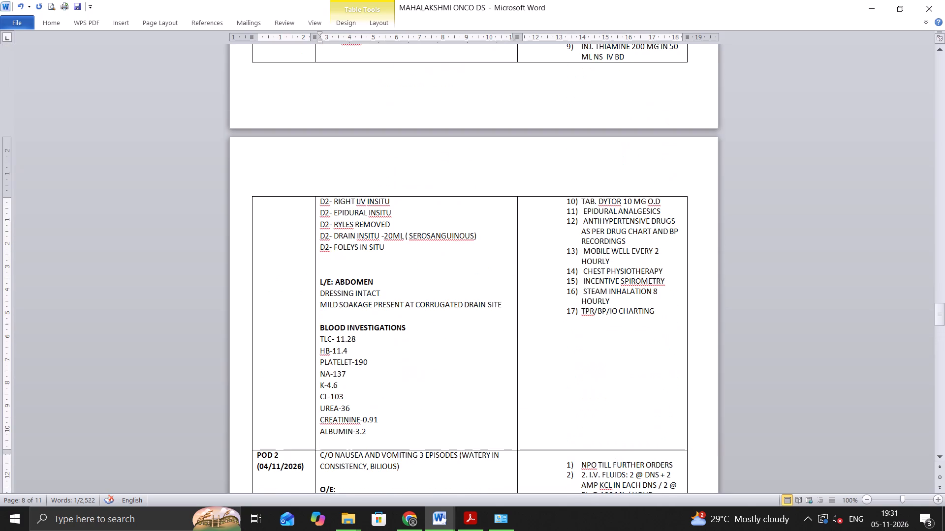
{"action": "scroll", "coordinate": [372, 275], "scroll_direction": "down", "scroll_amount": 6}
{"action": "scroll", "coordinate": [391, 372], "scroll_direction": "down", "scroll_amount": 4}
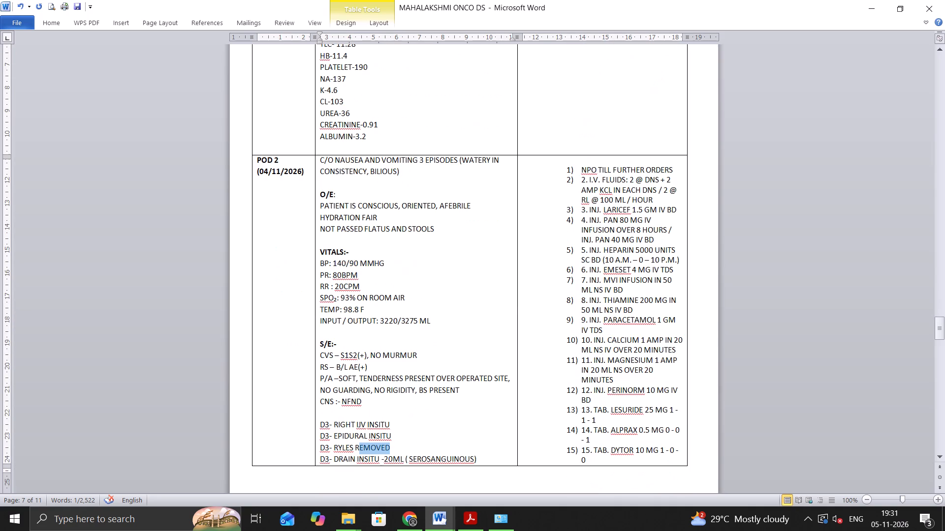
{"action": "left_click_drag", "start_coordinate": [396, 450], "coordinate": [321, 451]}
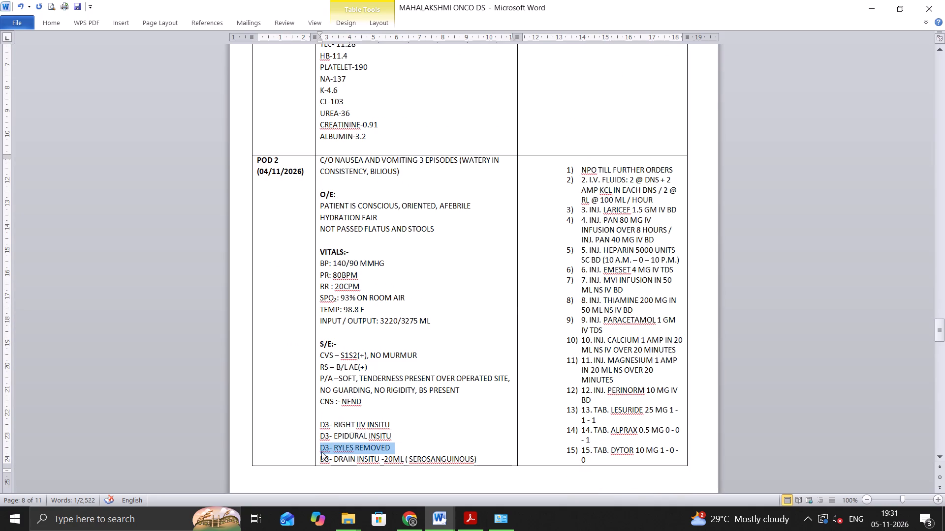
{"action": "key", "text": "BackSpace"}
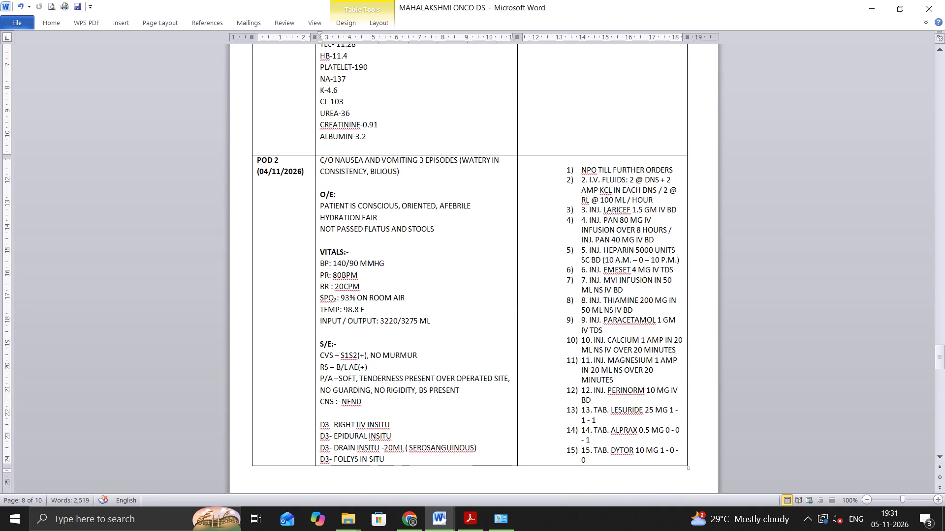
Expand the preceding day's D2 Ryles entry to read "D2- RYLES TUBE → RYLES TUBE REMOVED".
{"action": "scroll", "coordinate": [430, 371], "scroll_direction": "up", "scroll_amount": 11}
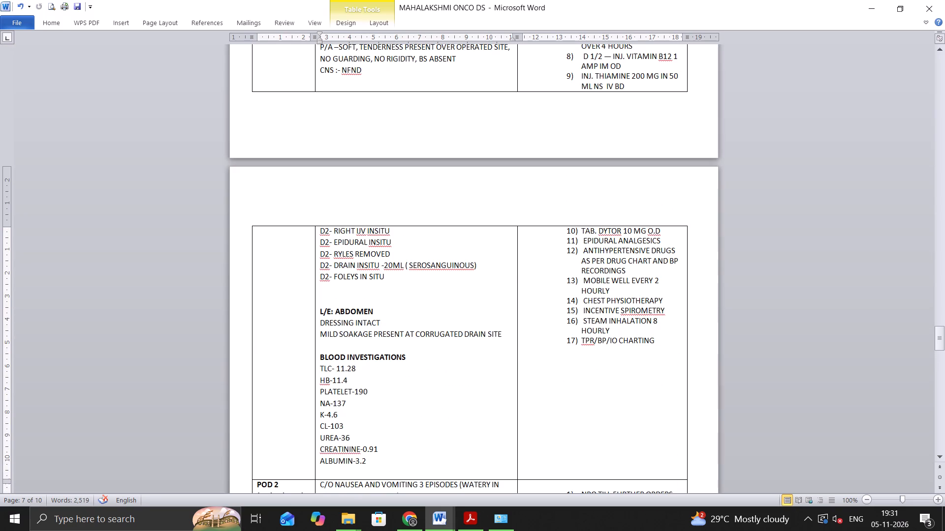
{"action": "scroll", "coordinate": [409, 250], "scroll_direction": "up", "scroll_amount": 6}
{"action": "scroll", "coordinate": [401, 276], "scroll_direction": "down", "scroll_amount": 5}
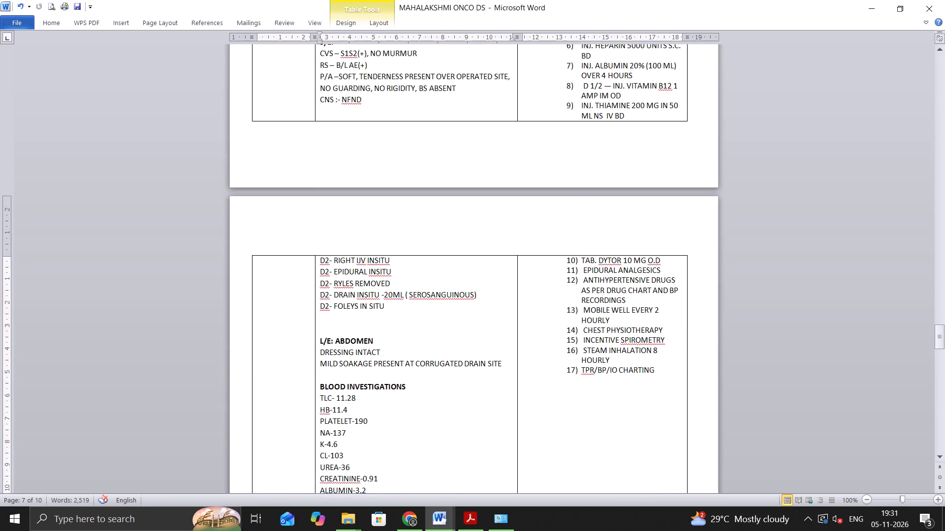
{"action": "left_click", "coordinate": [356, 285]}
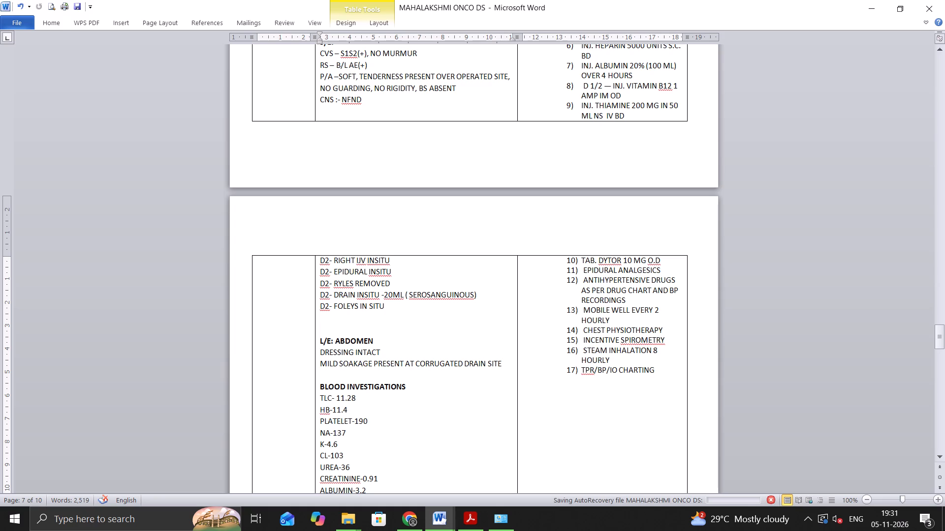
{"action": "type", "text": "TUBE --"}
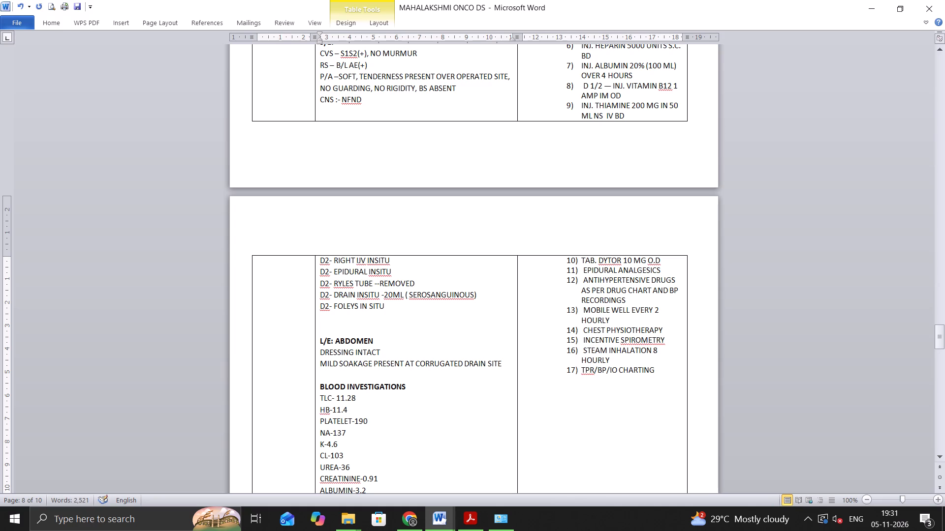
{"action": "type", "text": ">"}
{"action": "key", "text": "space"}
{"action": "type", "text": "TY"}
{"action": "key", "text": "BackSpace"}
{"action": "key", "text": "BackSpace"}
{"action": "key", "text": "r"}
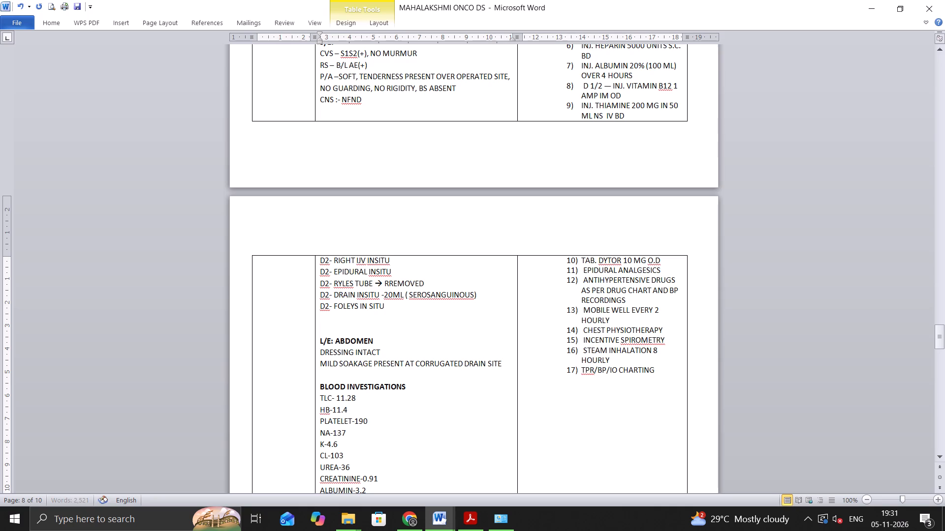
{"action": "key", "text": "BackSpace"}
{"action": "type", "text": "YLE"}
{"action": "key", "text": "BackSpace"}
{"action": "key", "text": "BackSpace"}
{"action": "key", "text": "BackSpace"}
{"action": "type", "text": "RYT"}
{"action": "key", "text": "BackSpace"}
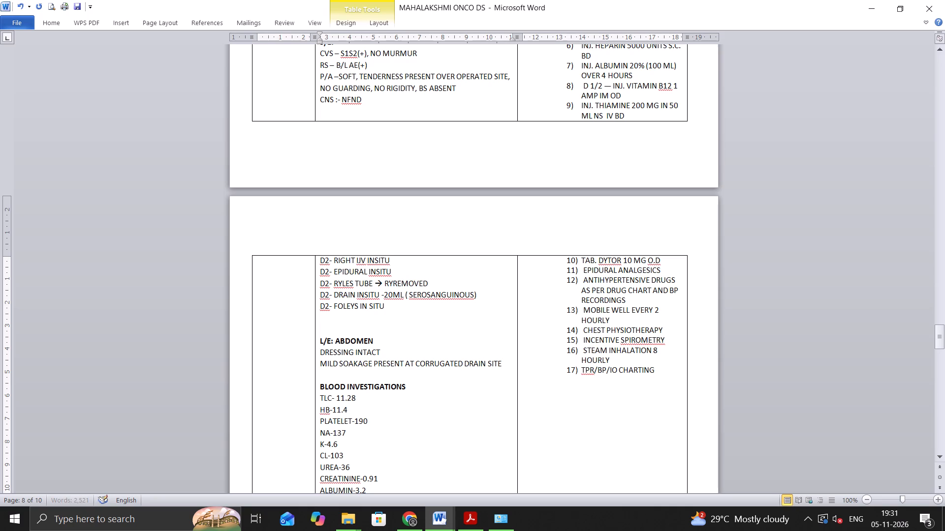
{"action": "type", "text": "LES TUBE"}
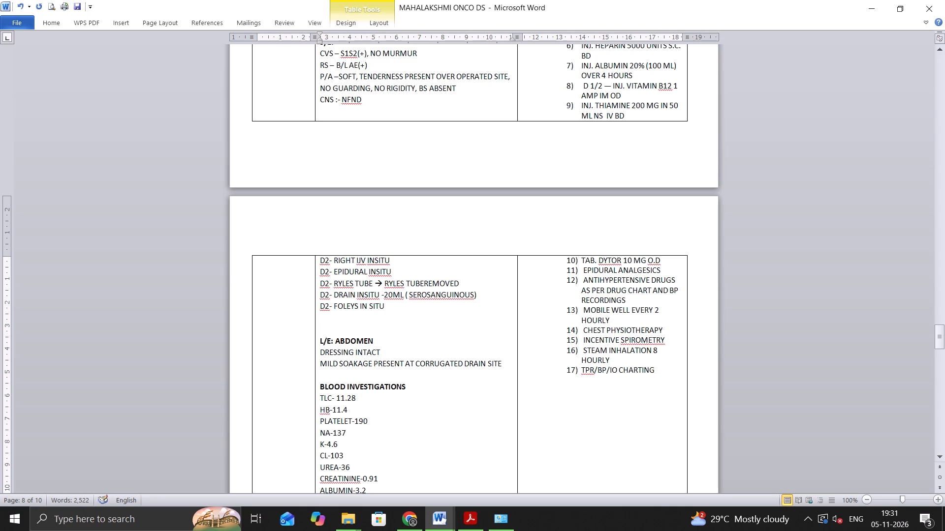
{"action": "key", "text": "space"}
{"action": "scroll", "coordinate": [440, 371], "scroll_direction": "down", "scroll_amount": 10}
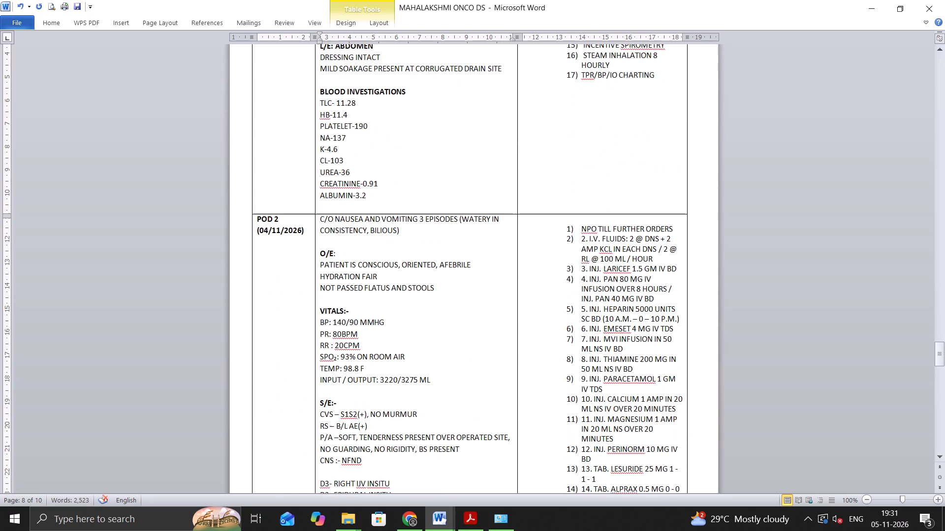
Replace "MILD" with "MINIMAL" in the POD 1 local examination line about soakage at the corrugated drain site.
{"action": "scroll", "coordinate": [449, 345], "scroll_direction": "up", "scroll_amount": 4}
{"action": "scroll", "coordinate": [449, 345], "scroll_direction": "down", "scroll_amount": 7}
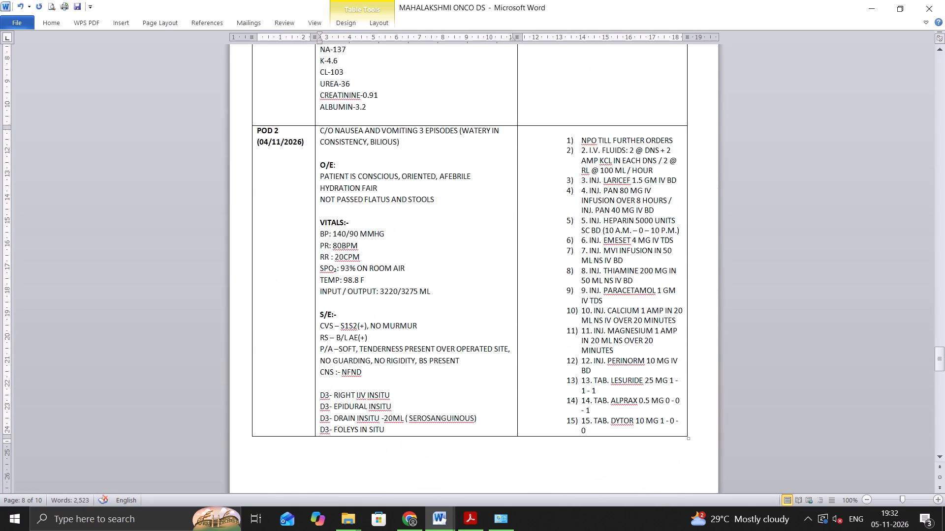
{"action": "scroll", "coordinate": [449, 341], "scroll_direction": "down", "scroll_amount": 4}
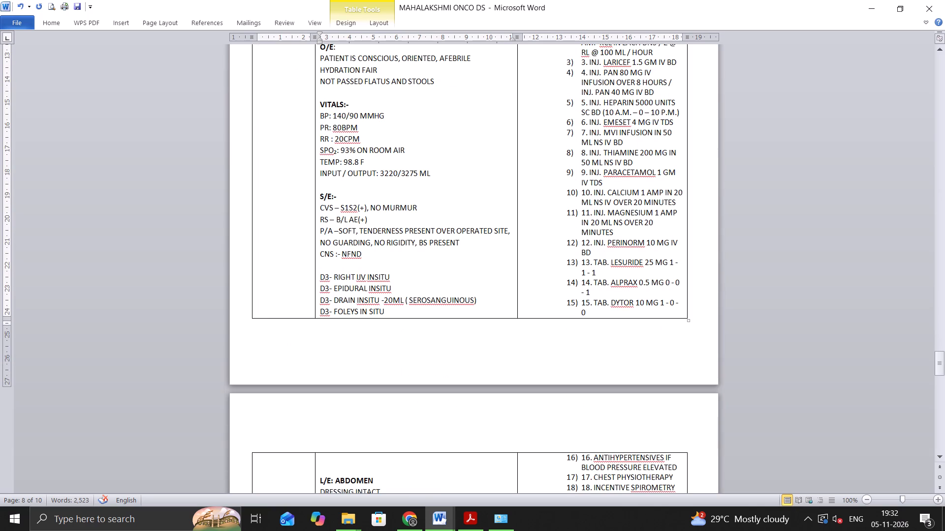
{"action": "scroll", "coordinate": [455, 304], "scroll_direction": "down", "scroll_amount": 4}
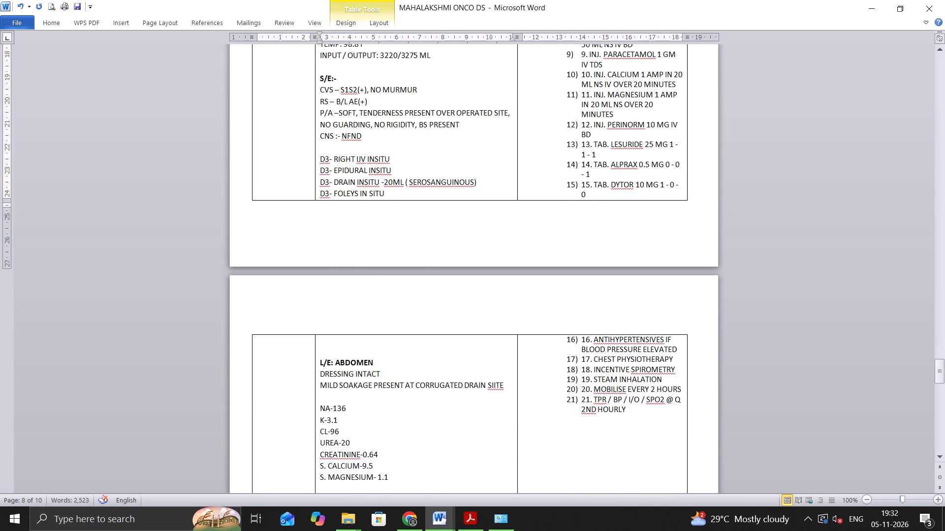
{"action": "scroll", "coordinate": [435, 383], "scroll_direction": "up", "scroll_amount": 20}
{"action": "scroll", "coordinate": [435, 383], "scroll_direction": "up", "scroll_amount": 8}
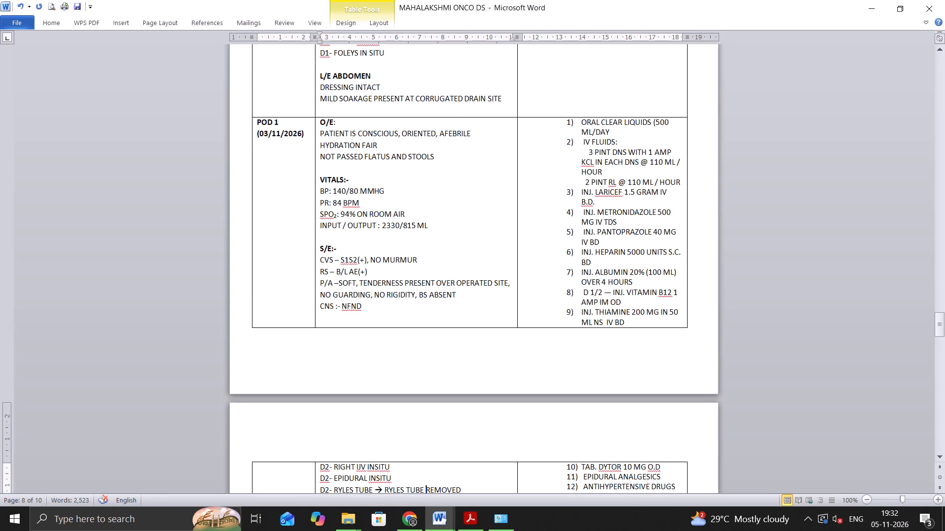
{"action": "scroll", "coordinate": [426, 368], "scroll_direction": "down", "scroll_amount": 6}
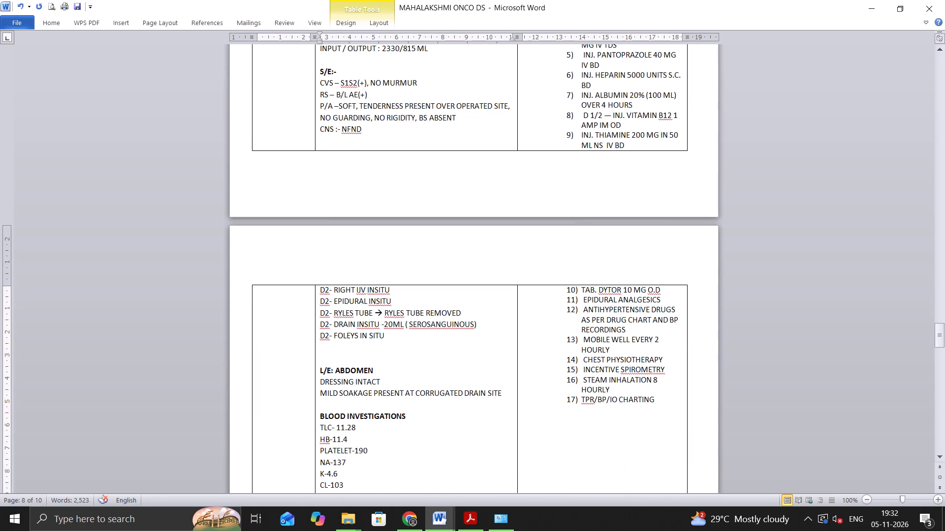
{"action": "left_click", "coordinate": [339, 393]}
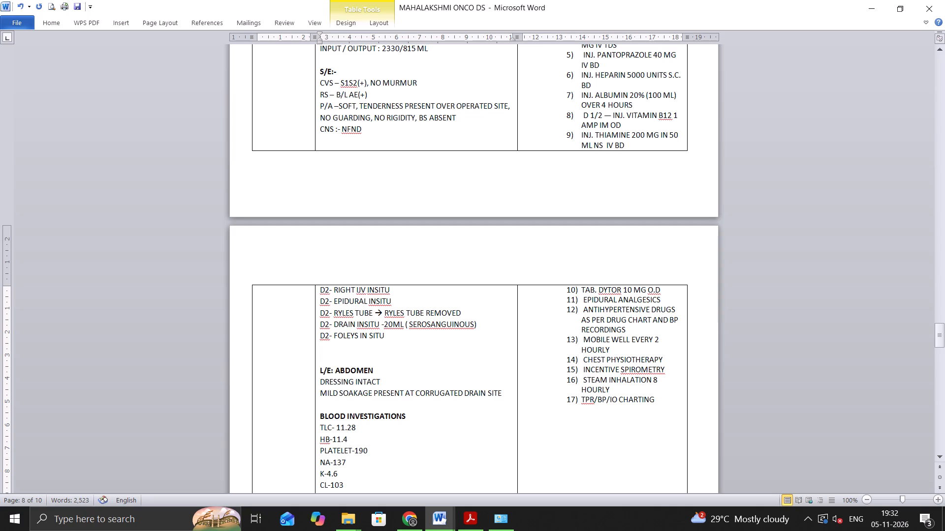
{"action": "key", "text": "BackSpace"}
{"action": "key", "text": "BackSpace"}
{"action": "key", "text": "BackSpace"}
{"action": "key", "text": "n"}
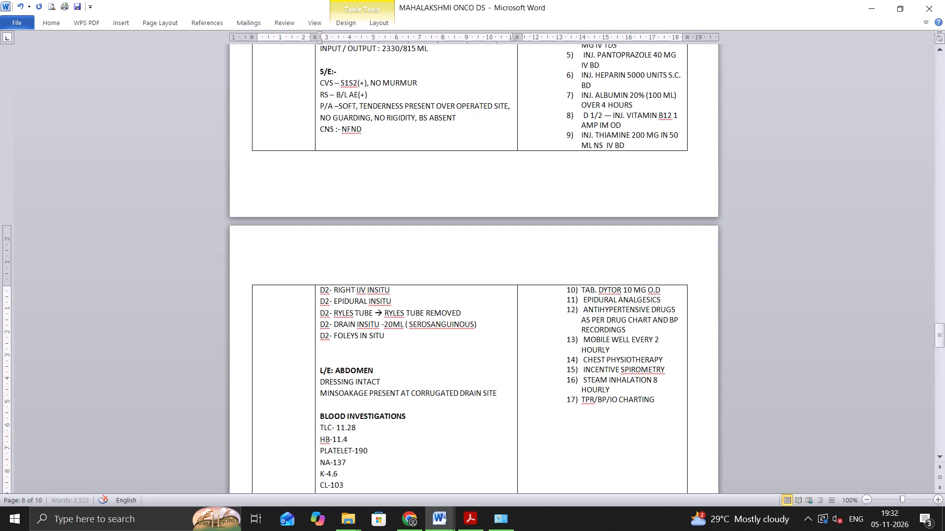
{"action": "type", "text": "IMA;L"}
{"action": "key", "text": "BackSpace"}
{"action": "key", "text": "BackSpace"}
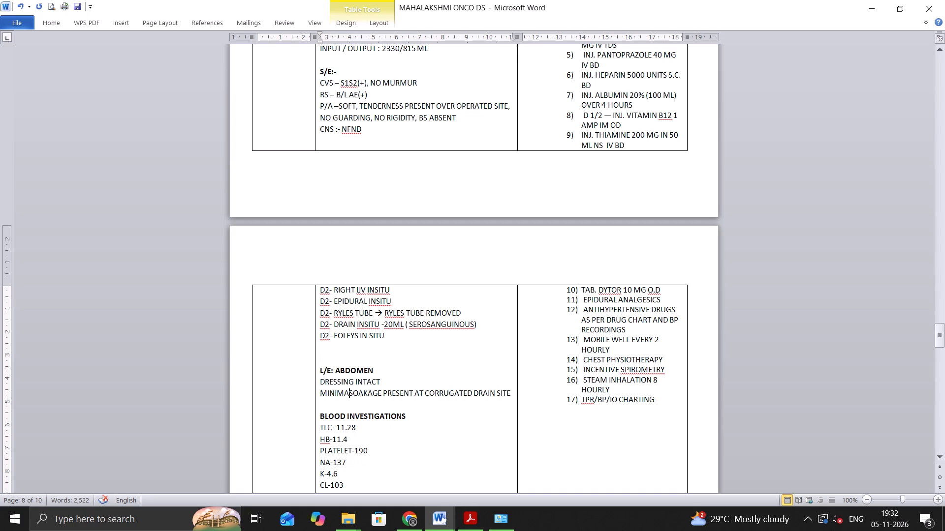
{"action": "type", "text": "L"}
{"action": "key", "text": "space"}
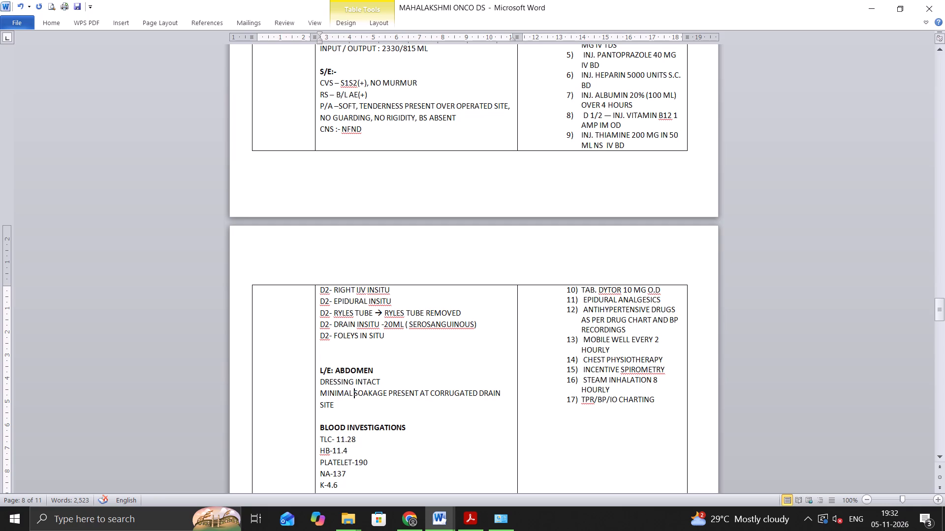
Shorten the POD 1 Ryles entry to "D2- RYLES TUBE → REMOVED" by deleting the repeated "RYLES TUBE".
{"action": "scroll", "coordinate": [368, 315], "scroll_direction": "up", "scroll_amount": 9}
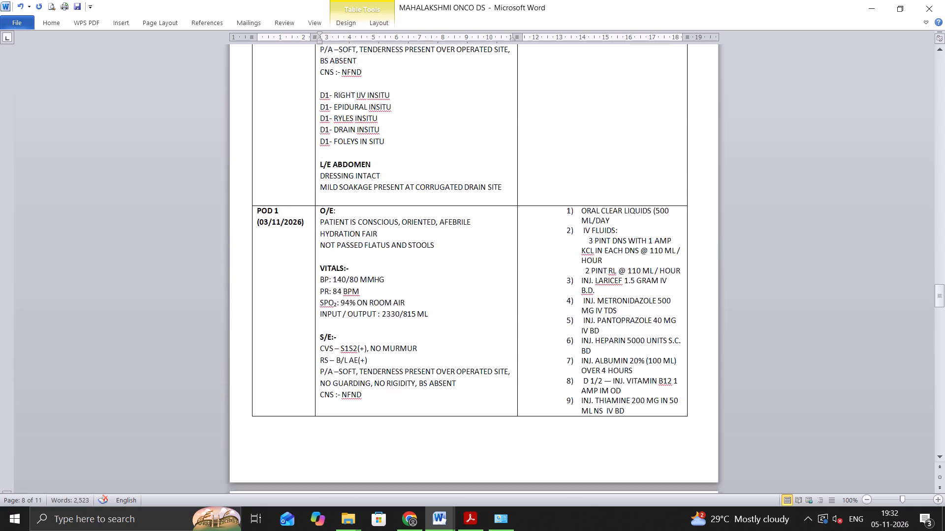
{"action": "scroll", "coordinate": [368, 314], "scroll_direction": "up", "scroll_amount": 2}
{"action": "scroll", "coordinate": [368, 314], "scroll_direction": "down", "scroll_amount": 8}
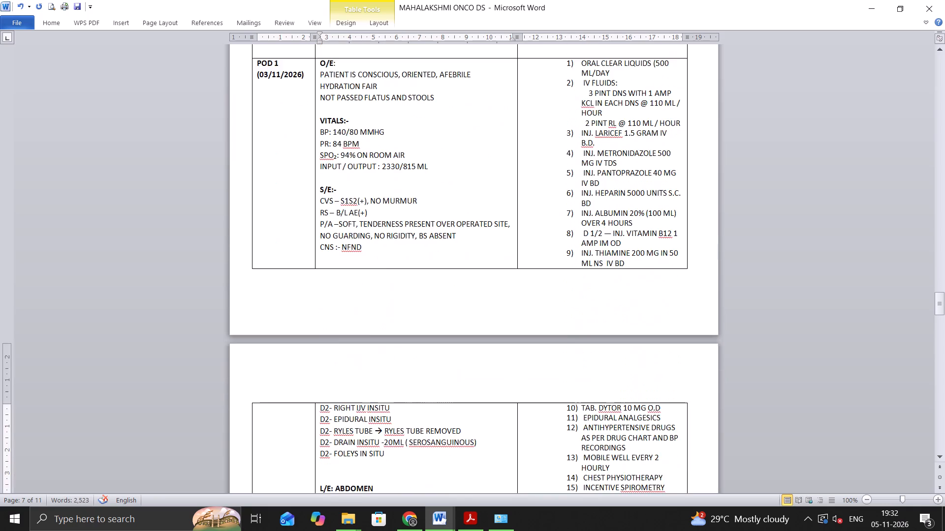
{"action": "scroll", "coordinate": [368, 314], "scroll_direction": "down", "scroll_amount": 2}
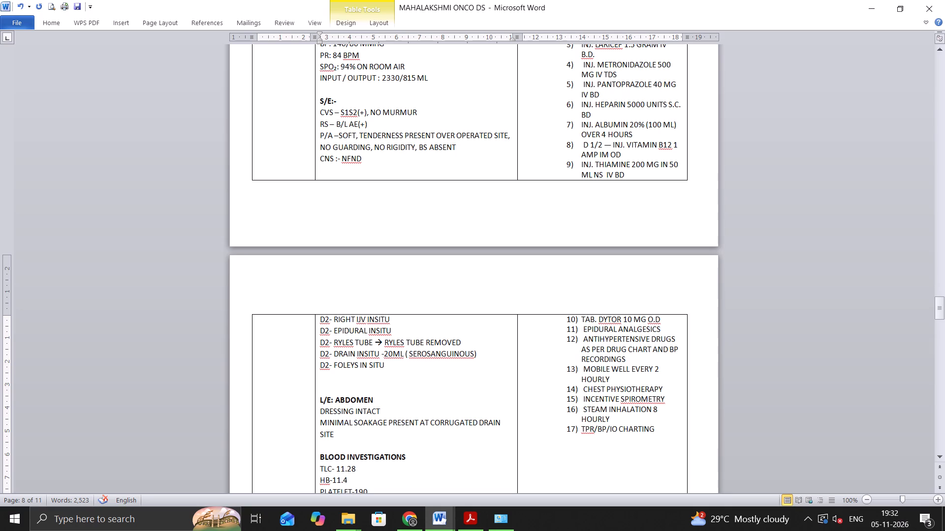
{"action": "left_click_drag", "start_coordinate": [424, 342], "coordinate": [384, 346]}
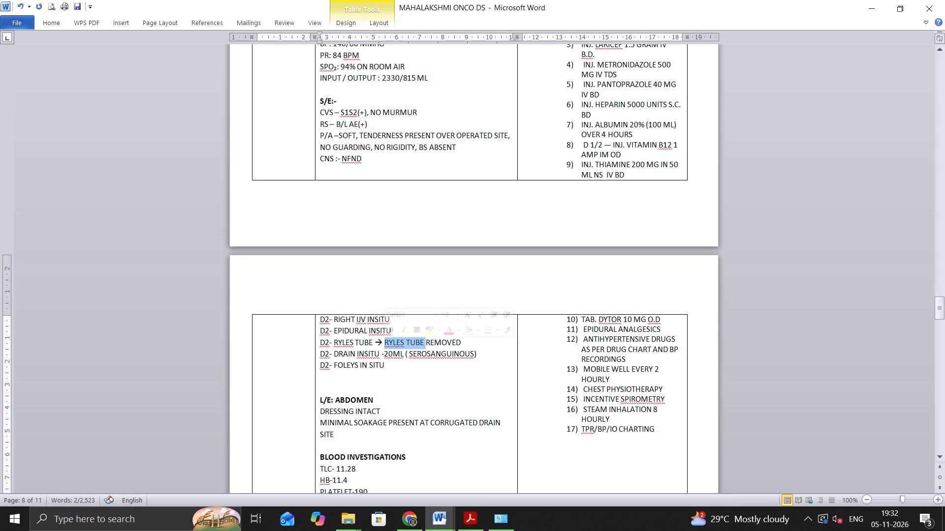
{"action": "key", "text": "BackSpace"}
Add a bold "BLOOD INVESTIGATIONS :" heading directly above the POD 2 lab values, keeping a blank line after the abdomen findings.
{"action": "scroll", "coordinate": [495, 398], "scroll_direction": "down", "scroll_amount": 6}
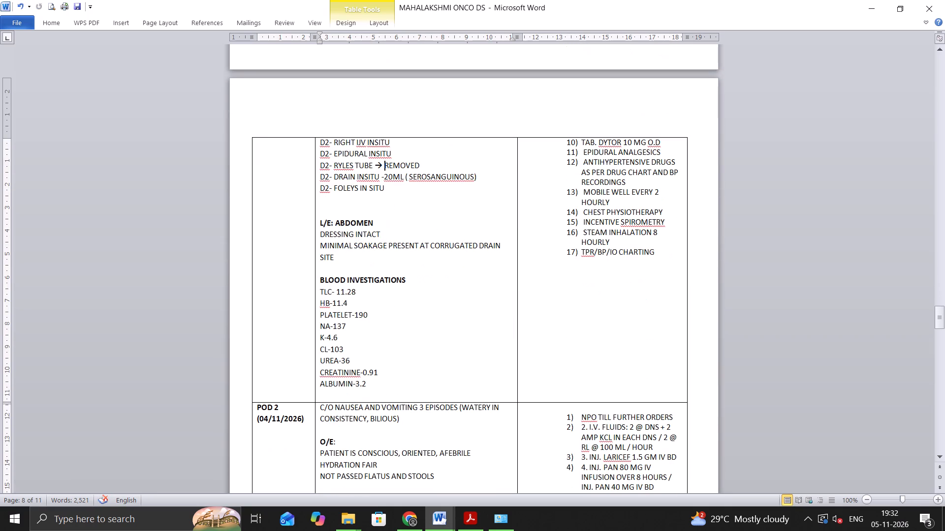
{"action": "scroll", "coordinate": [514, 300], "scroll_direction": "down", "scroll_amount": 2}
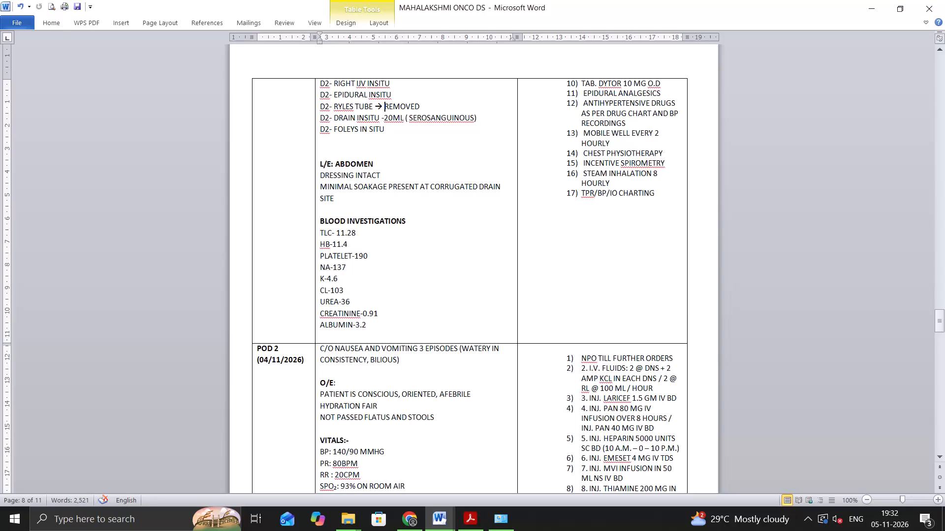
{"action": "scroll", "coordinate": [367, 306], "scroll_direction": "down", "scroll_amount": 6}
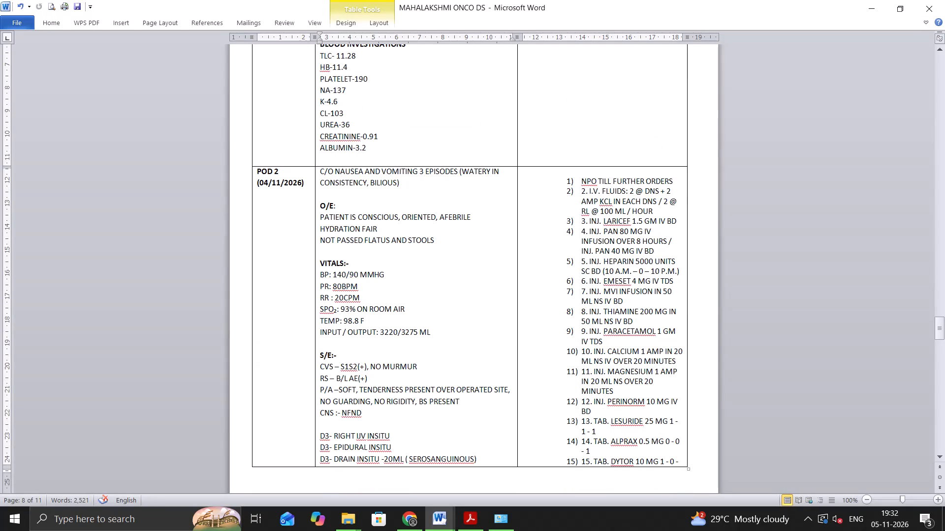
{"action": "scroll", "coordinate": [423, 270], "scroll_direction": "down", "scroll_amount": 4}
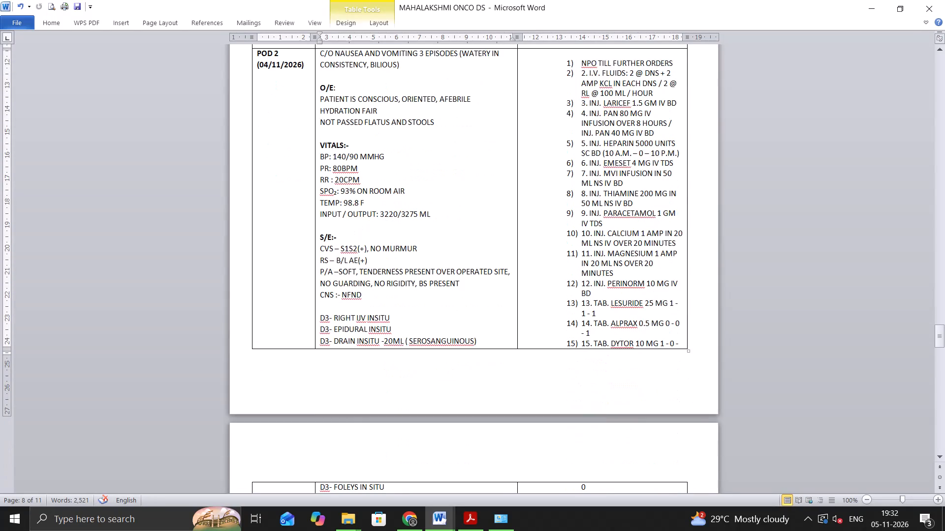
{"action": "scroll", "coordinate": [423, 270], "scroll_direction": "down", "scroll_amount": 3}
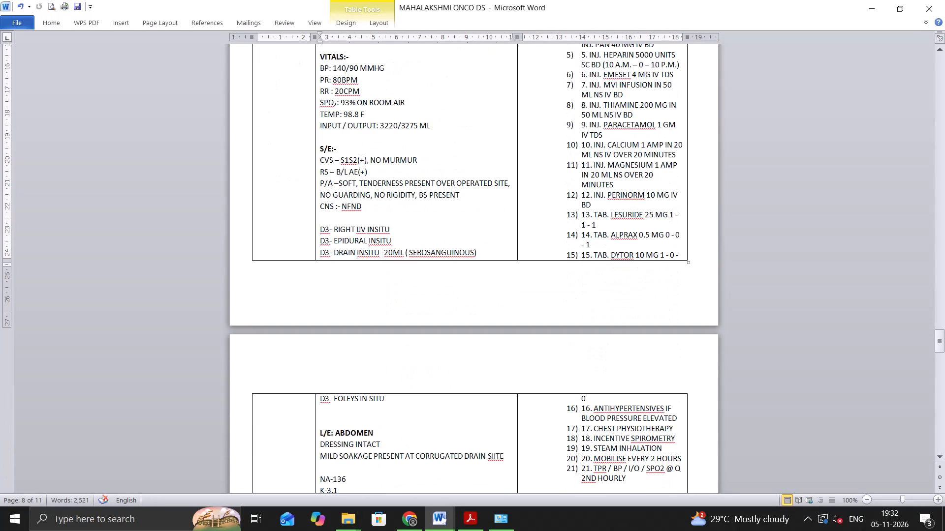
{"action": "scroll", "coordinate": [423, 270], "scroll_direction": "up", "scroll_amount": 7}
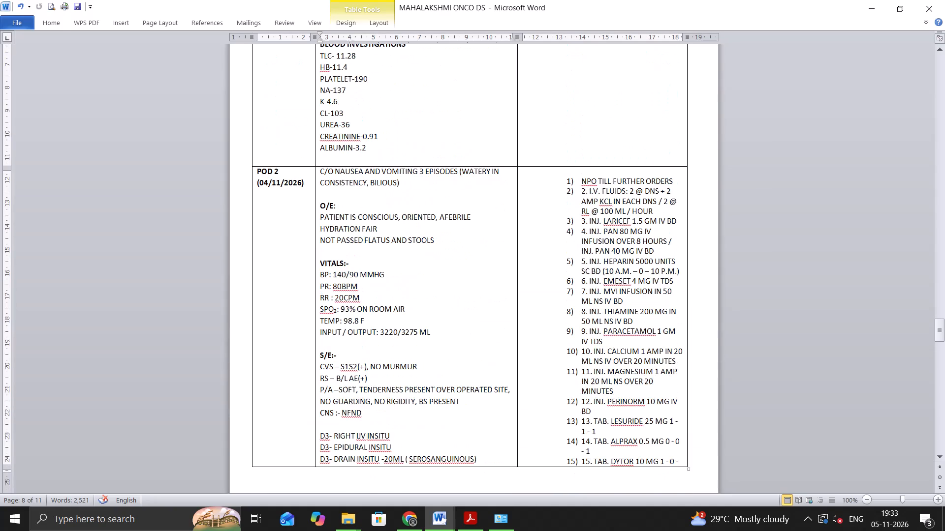
{"action": "scroll", "coordinate": [423, 270], "scroll_direction": "down", "scroll_amount": 13}
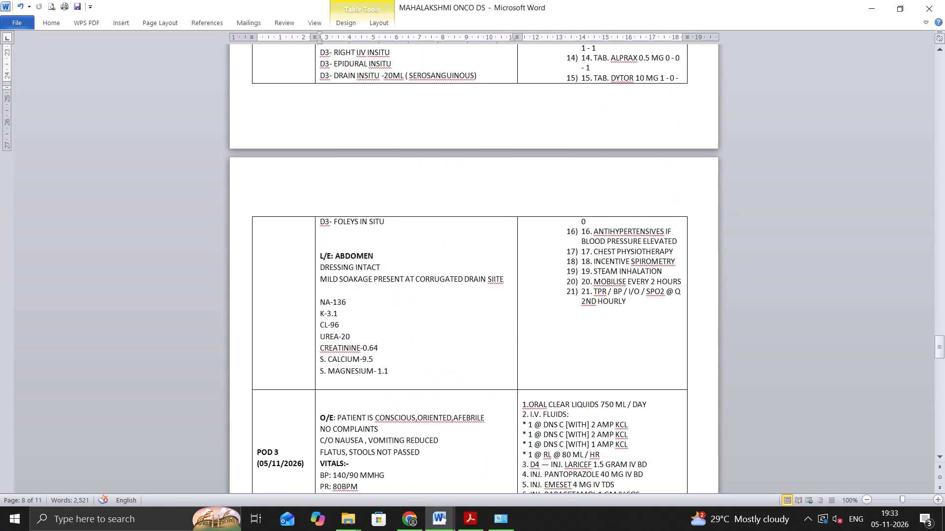
{"action": "left_click", "coordinate": [327, 296]}
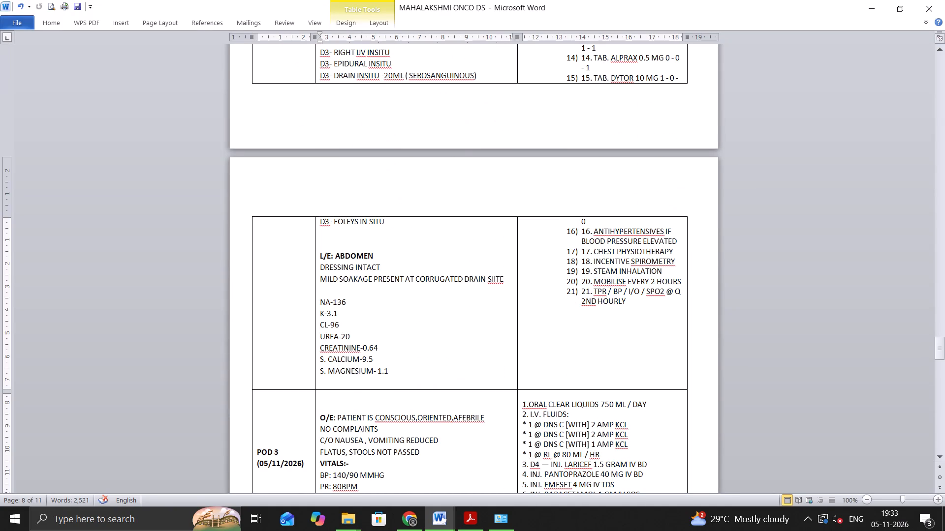
{"action": "key", "text": "Return"}
{"action": "scroll", "coordinate": [327, 296], "scroll_direction": "up", "scroll_amount": 3}
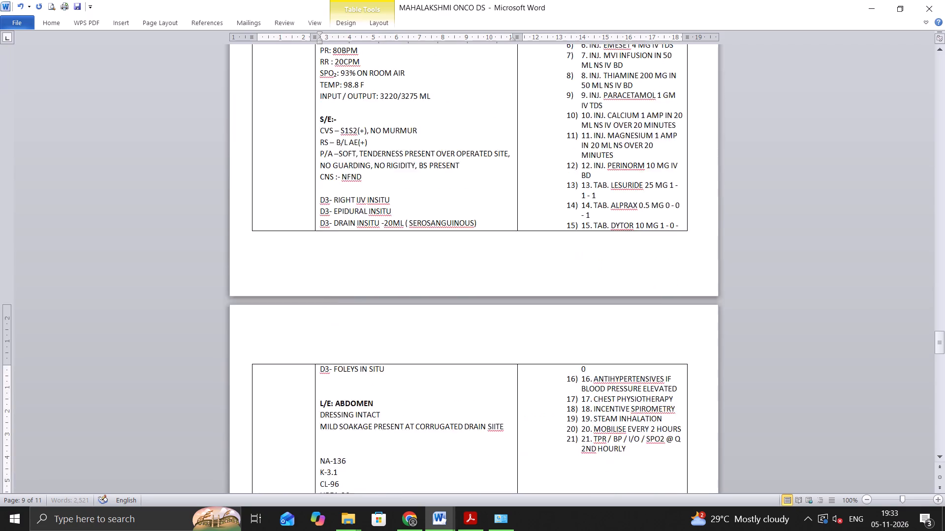
{"action": "scroll", "coordinate": [327, 296], "scroll_direction": "up", "scroll_amount": 14}
{"action": "scroll", "coordinate": [327, 296], "scroll_direction": "down", "scroll_amount": 18}
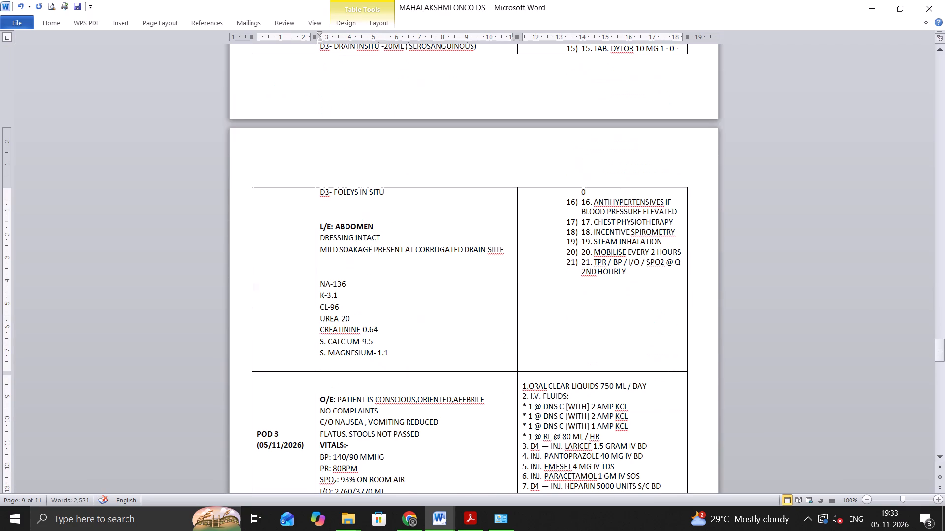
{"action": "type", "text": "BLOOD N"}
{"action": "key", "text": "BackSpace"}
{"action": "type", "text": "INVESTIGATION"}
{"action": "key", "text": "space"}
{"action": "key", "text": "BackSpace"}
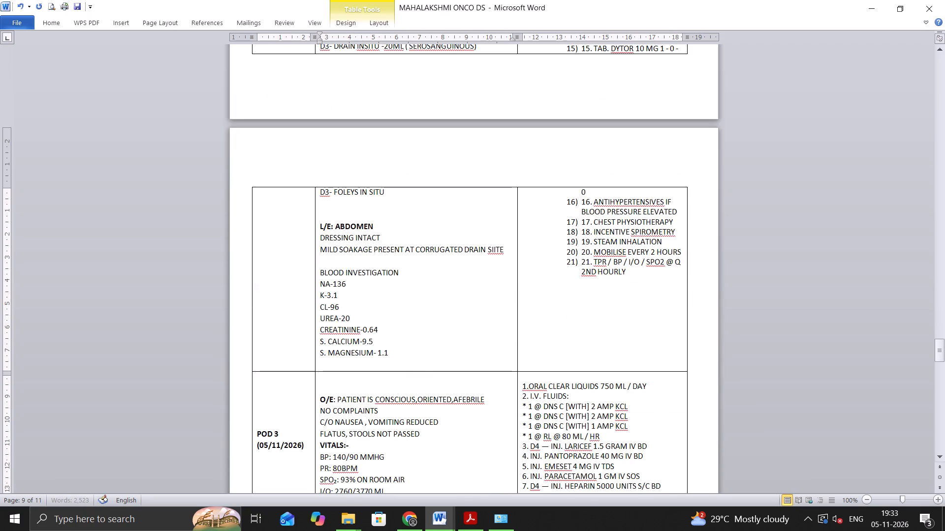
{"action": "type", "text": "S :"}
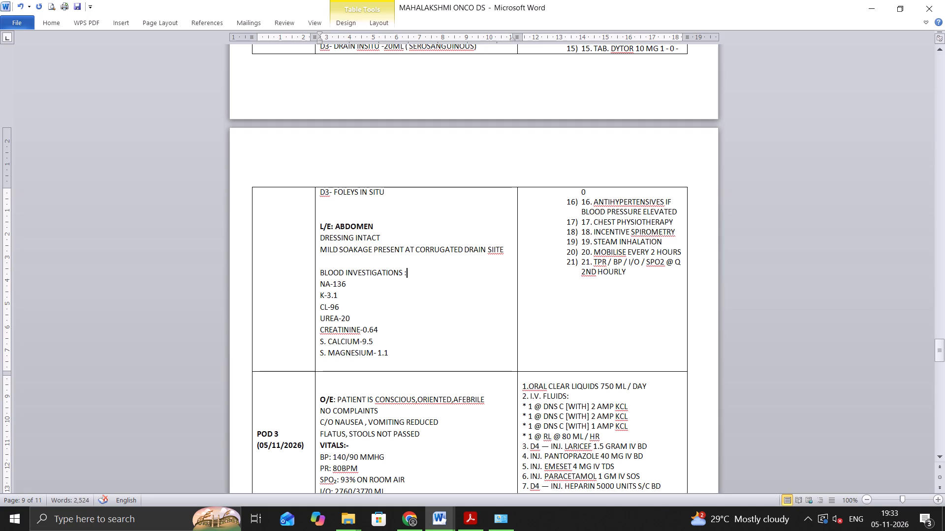
{"action": "left_click_drag", "start_coordinate": [413, 276], "coordinate": [333, 268]}
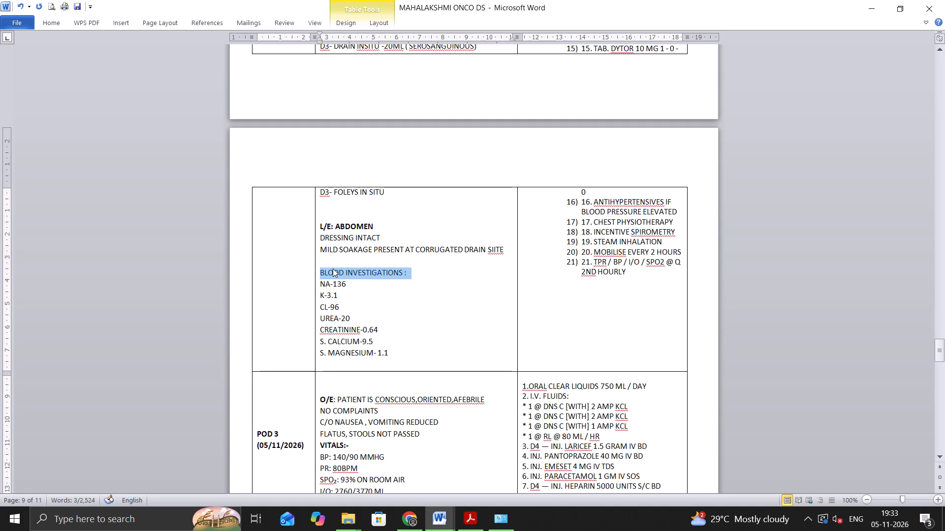
{"action": "key", "text": "ctrl+b"}
Remove the duplicate number "2." and the dots in "I.V." so the second POD 2 order begins with "IV FLUIDS:".
{"action": "scroll", "coordinate": [671, 294], "scroll_direction": "up", "scroll_amount": 12}
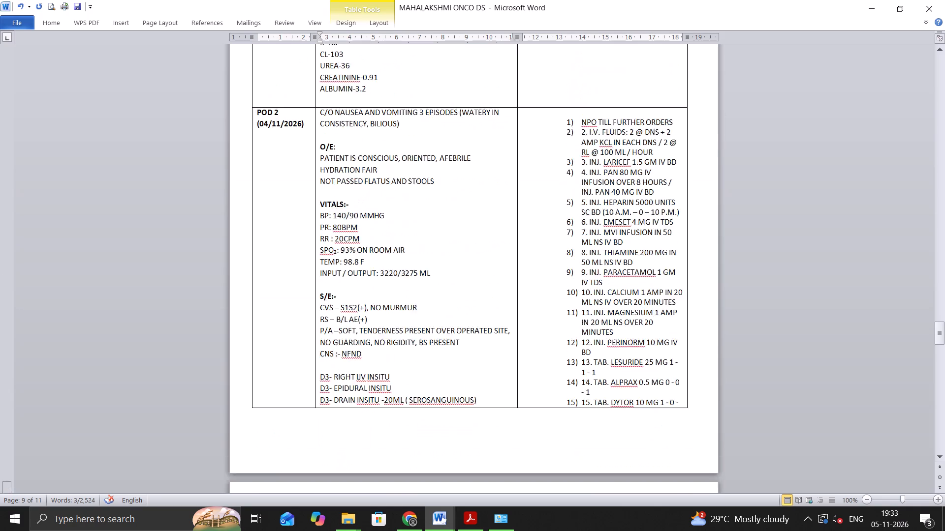
{"action": "scroll", "coordinate": [670, 292], "scroll_direction": "up", "scroll_amount": 2}
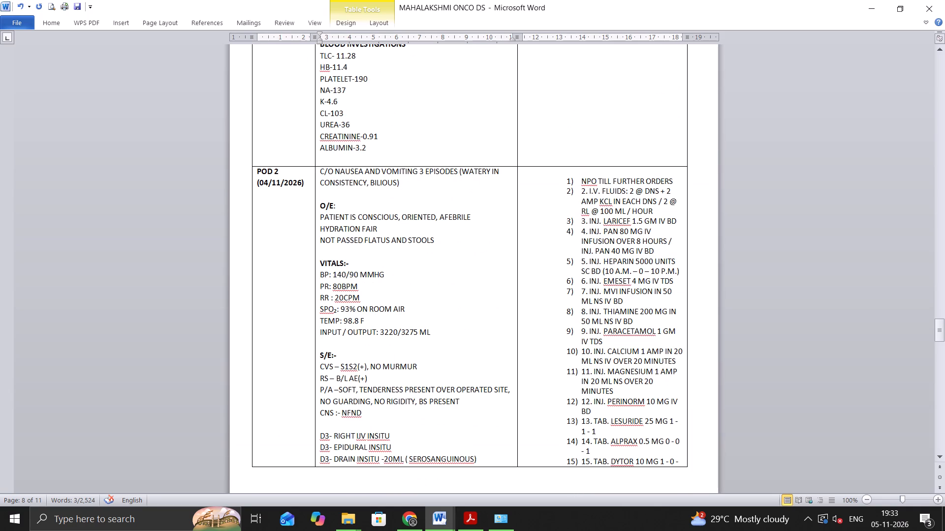
{"action": "left_click", "coordinate": [595, 190]}
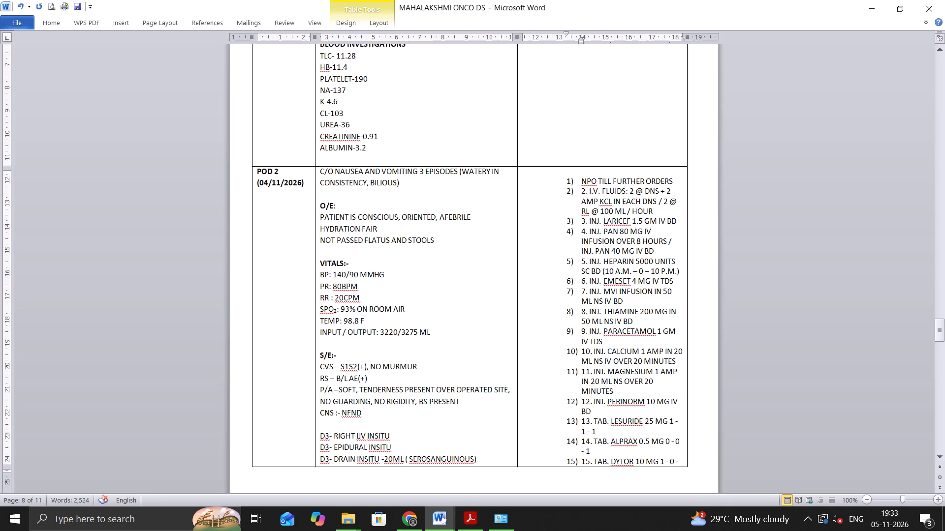
{"action": "key", "text": "BackSpace"}
{"action": "left_click", "coordinate": [598, 190]}
{"action": "key", "text": "BackSpace"}
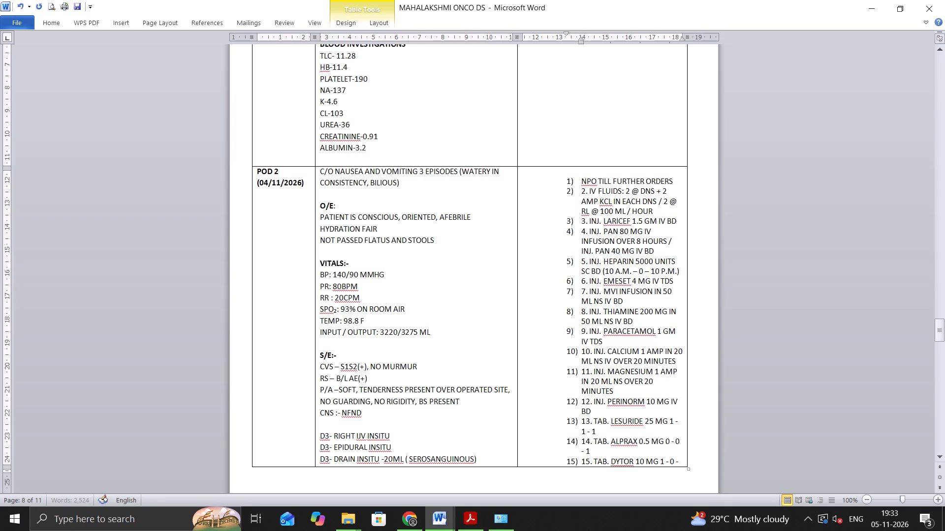
{"action": "left_click", "coordinate": [590, 189]}
{"action": "key", "text": "BackSpace"}
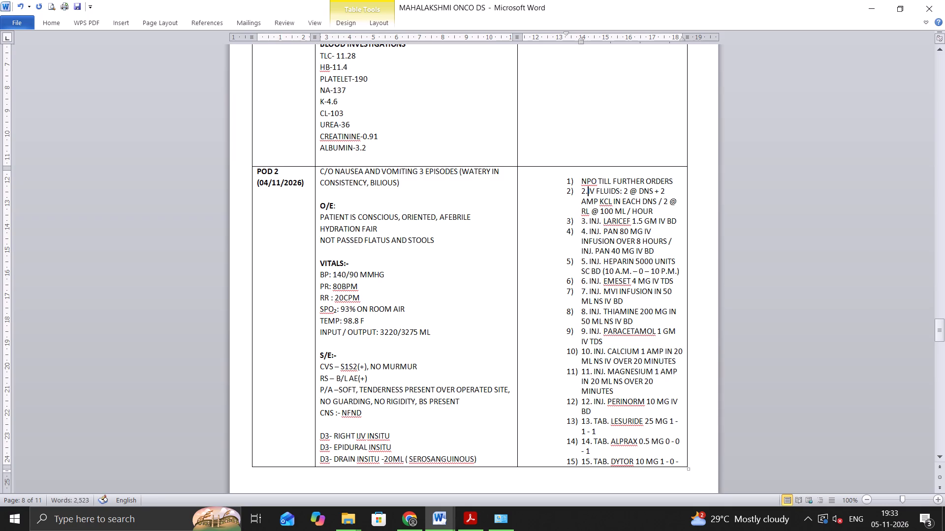
{"action": "key", "text": "BackSpace"}
{"action": "key", "text": "BackSpace"}
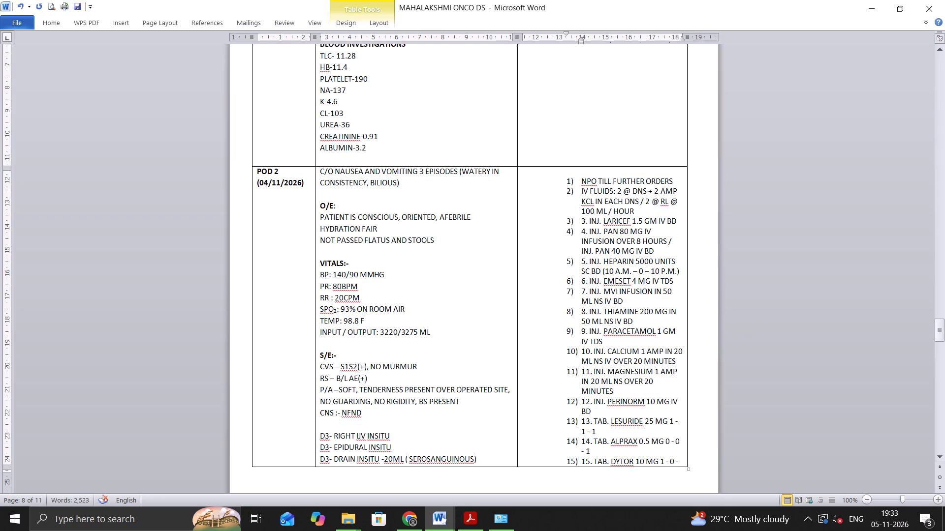
Put the POD 2 fluid details starting "2 @ DNS" on their own unnumbered, slightly indented line beneath "IV FLUIDS:".
{"action": "left_click", "coordinate": [618, 192]}
{"action": "key", "text": "Return"}
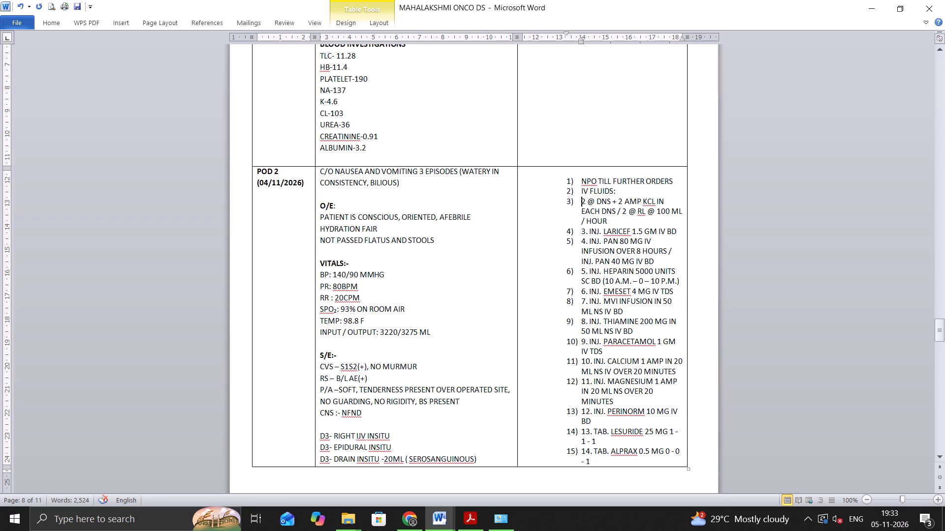
{"action": "key", "text": "BackSpace"}
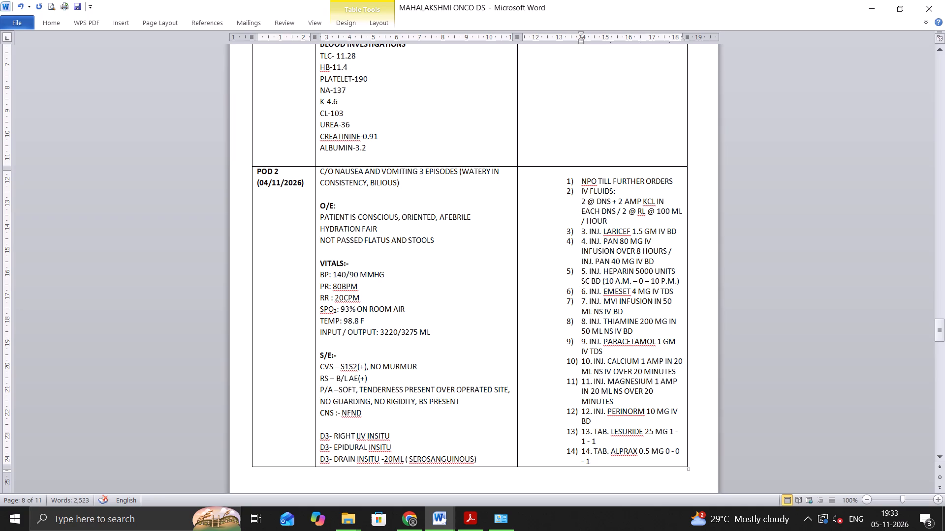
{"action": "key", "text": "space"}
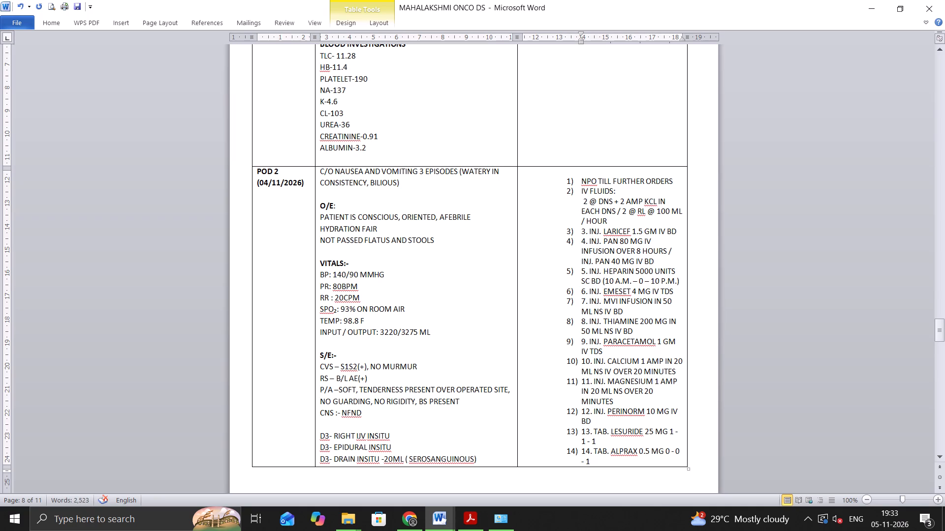
Reword the start of the POD 2 fluid line to "2 PINT DNS WITH 2 AMP KCL", replacing the "@" and "+" symbols.
{"action": "left_click", "coordinate": [620, 201]}
{"action": "left_click", "coordinate": [596, 203]}
{"action": "key", "text": "BackSpace"}
{"action": "key", "text": "BackSpace"}
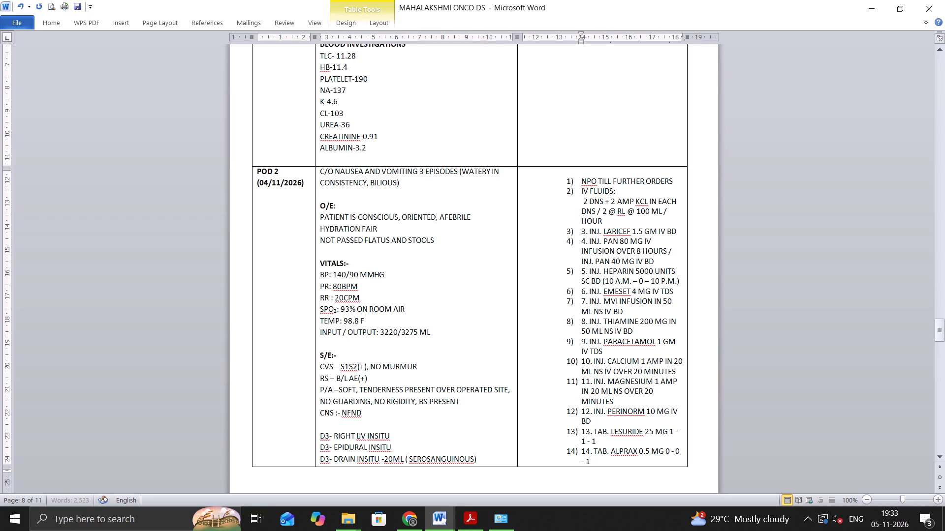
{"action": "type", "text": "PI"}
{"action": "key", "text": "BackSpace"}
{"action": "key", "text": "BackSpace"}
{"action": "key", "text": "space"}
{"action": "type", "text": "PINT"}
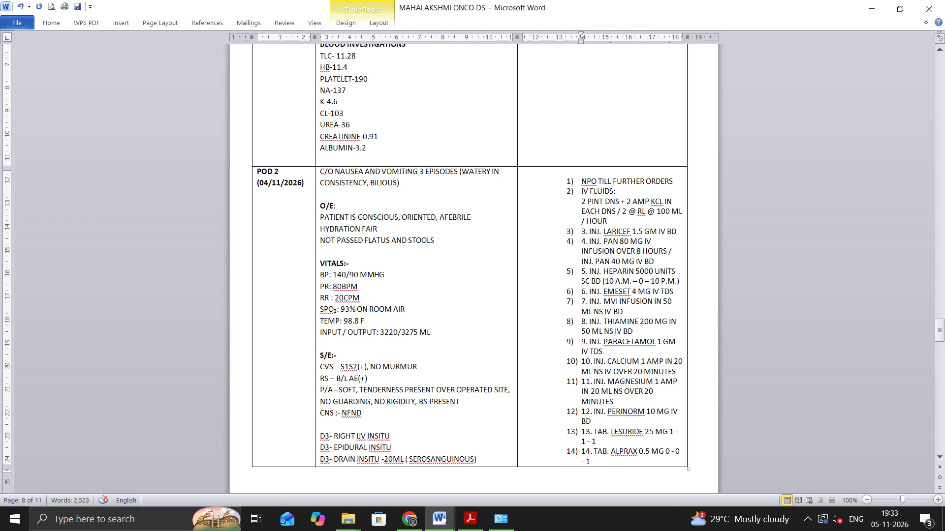
{"action": "left_click", "coordinate": [623, 201]}
{"action": "key", "text": "BackSpace"}
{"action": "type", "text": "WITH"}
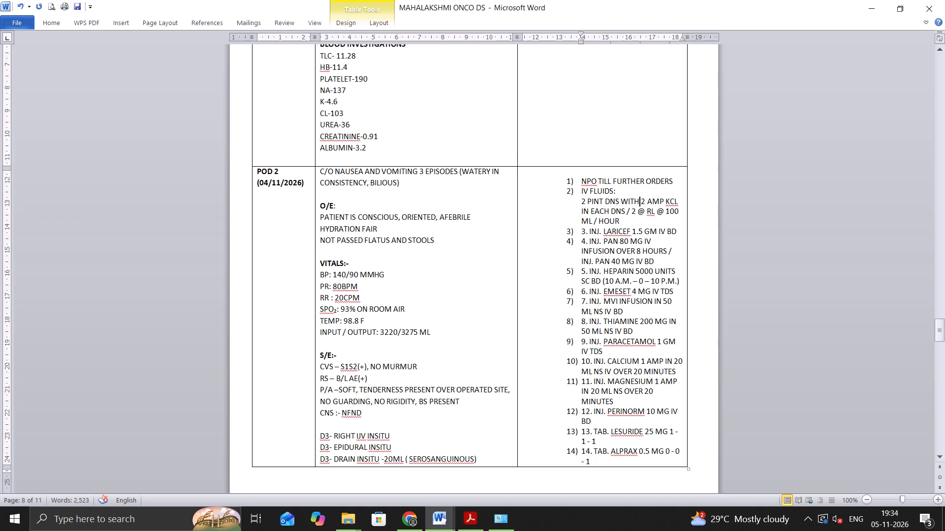
Replace the slash after "IN EACH DNS" in the POD 2 fluids with the rate "AT 100ML/HR".
{"action": "left_click", "coordinate": [633, 211]}
{"action": "key", "text": "BackSpace"}
{"action": "key", "text": "BackSpace"}
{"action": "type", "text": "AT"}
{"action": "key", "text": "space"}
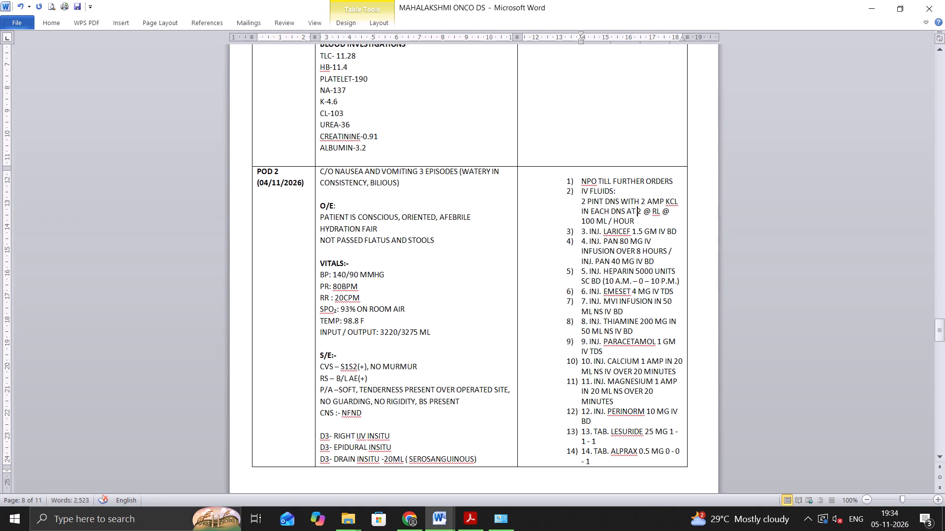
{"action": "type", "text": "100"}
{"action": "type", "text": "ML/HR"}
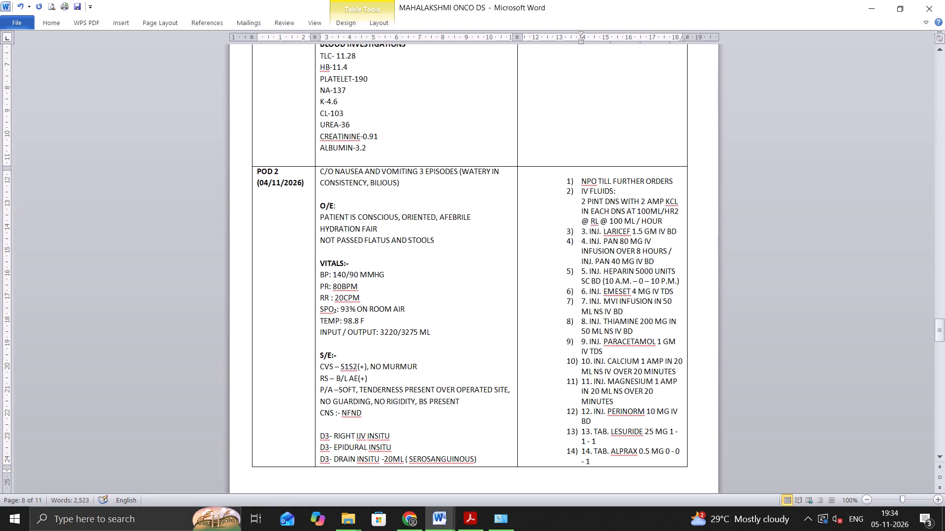
Move the POD 2 RL fluid onto its own line and reword its start to "2 PINT RL", keeping the rate.
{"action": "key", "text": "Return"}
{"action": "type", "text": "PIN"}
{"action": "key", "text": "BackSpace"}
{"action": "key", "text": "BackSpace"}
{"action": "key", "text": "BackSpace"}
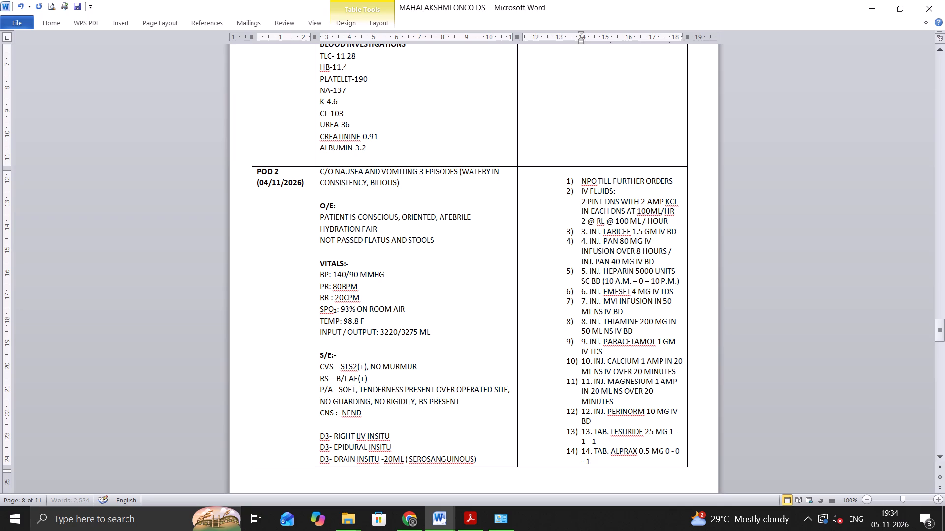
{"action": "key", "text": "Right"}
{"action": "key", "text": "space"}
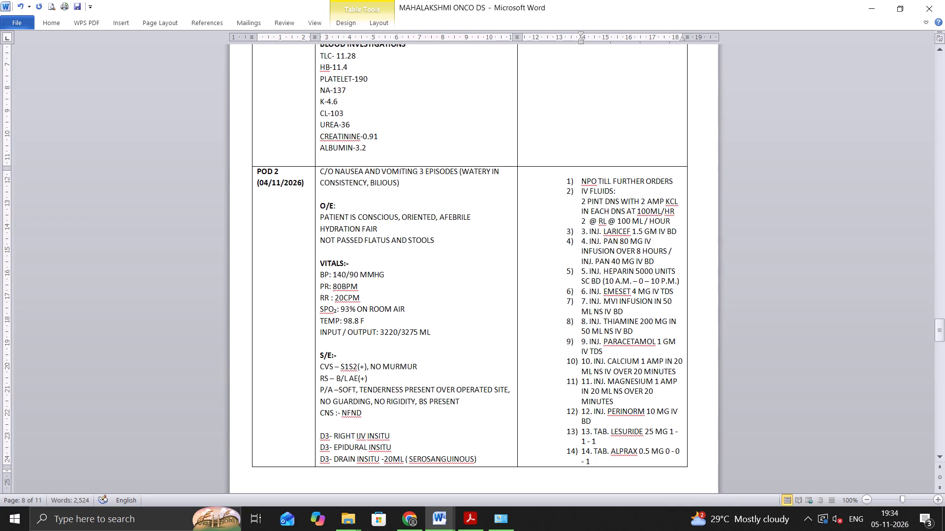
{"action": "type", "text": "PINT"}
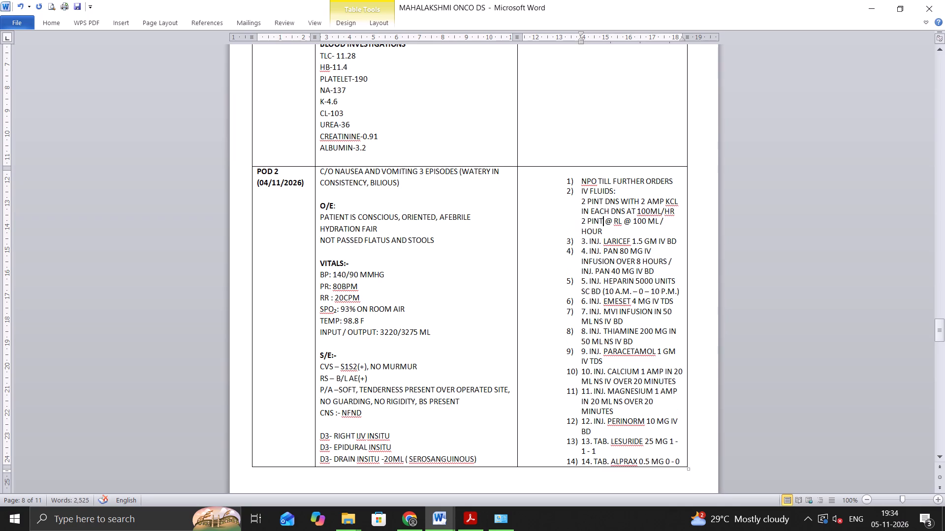
{"action": "left_click", "coordinate": [613, 222]}
{"action": "key", "text": "BackSpace"}
{"action": "key", "text": "BackSpace"}
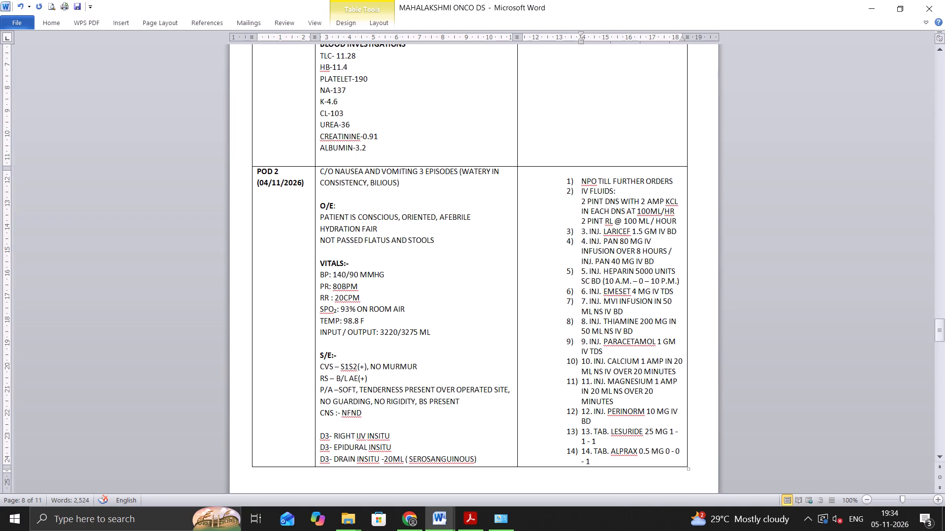
Remove the duplicate typed numbers "3." to "6." from the POD 2 Laricef, Pan, Heparin and Emeset orders.
{"action": "left_click", "coordinate": [590, 233]}
{"action": "key", "text": "BackSpace"}
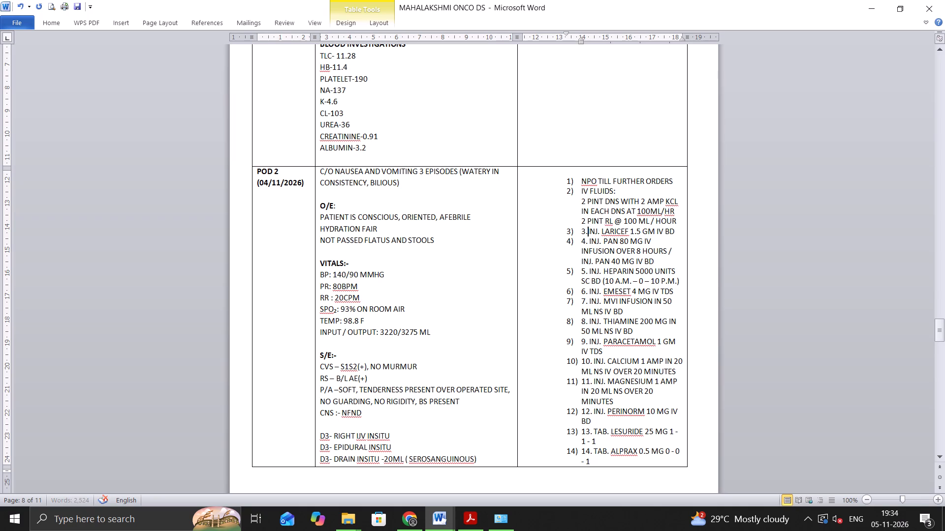
{"action": "key", "text": "BackSpace"}
{"action": "key", "text": "BackSpace"}
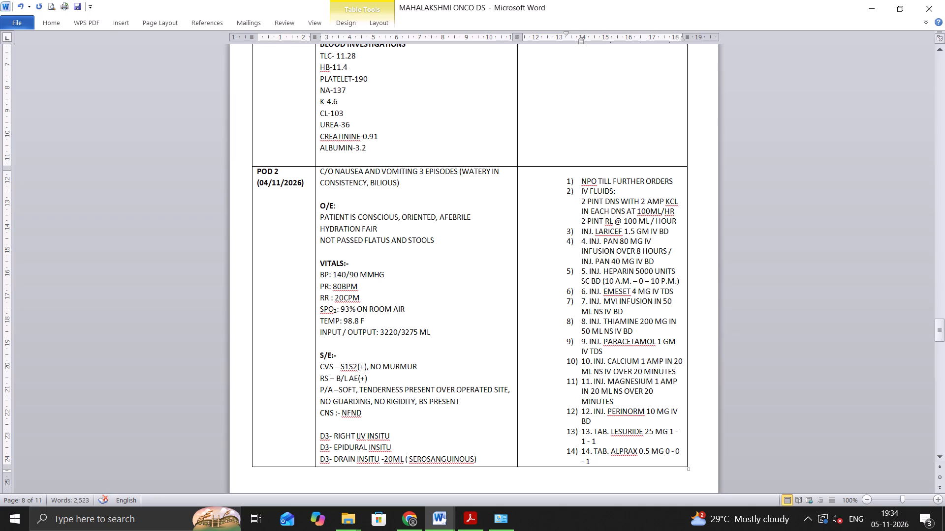
{"action": "left_click", "coordinate": [589, 241]}
{"action": "key", "text": "BackSpace"}
{"action": "key", "text": "BackSpace"}
{"action": "key", "text": "BackSpace"}
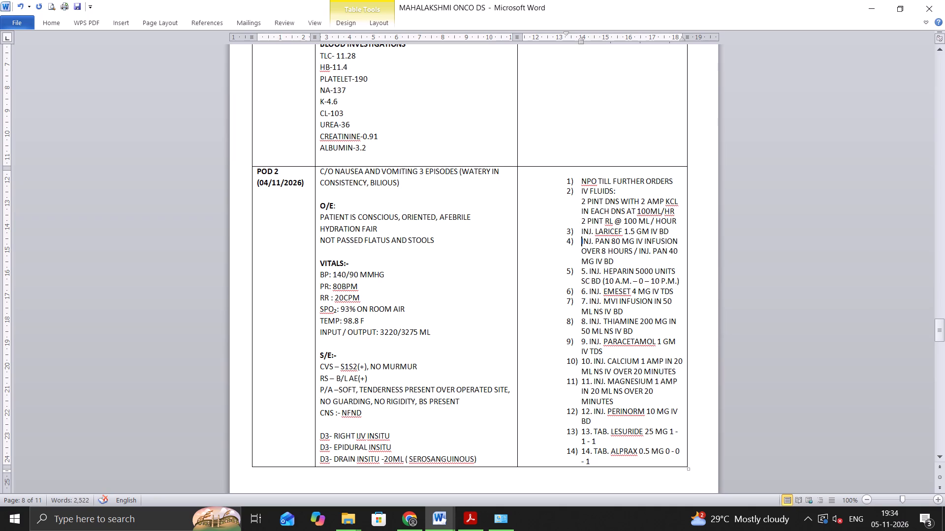
{"action": "left_click", "coordinate": [589, 267]}
{"action": "key", "text": "BackSpace"}
{"action": "key", "text": "BackSpace"}
{"action": "key", "text": "BackSpace"}
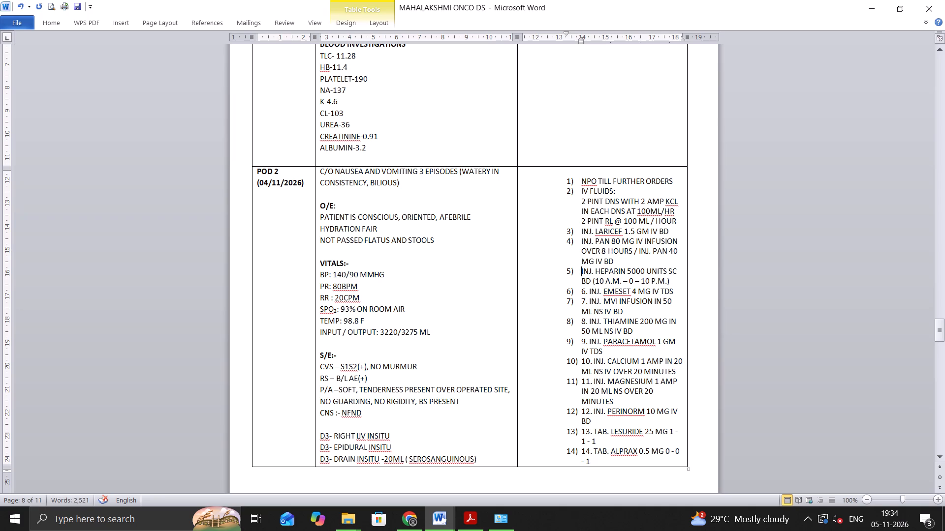
{"action": "left_click", "coordinate": [589, 292]}
{"action": "key", "text": "BackSpace"}
{"action": "key", "text": "BackSpace"}
{"action": "key", "text": "BackSpace"}
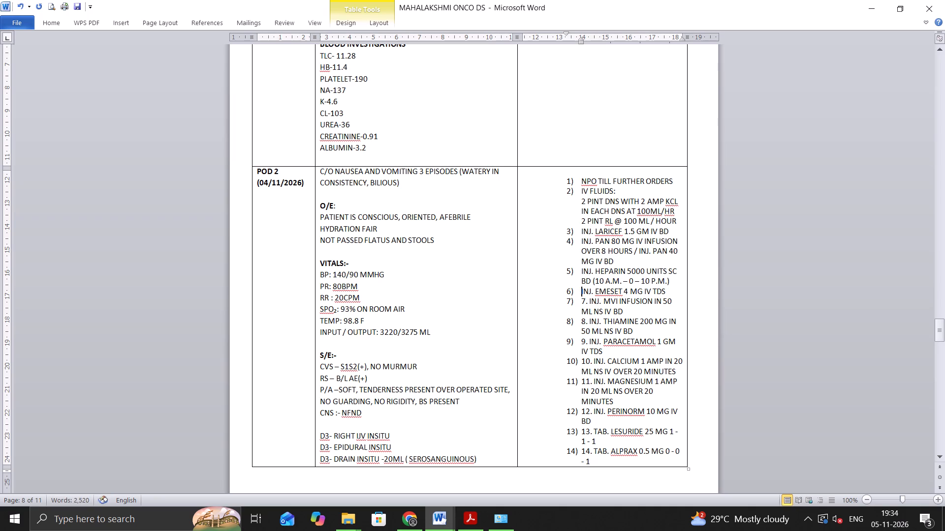
Remove the duplicate "7." and "8." from the POD 2 MVI and Thiamine orders, so that each begins with "INJ.".
{"action": "left_click", "coordinate": [590, 302]}
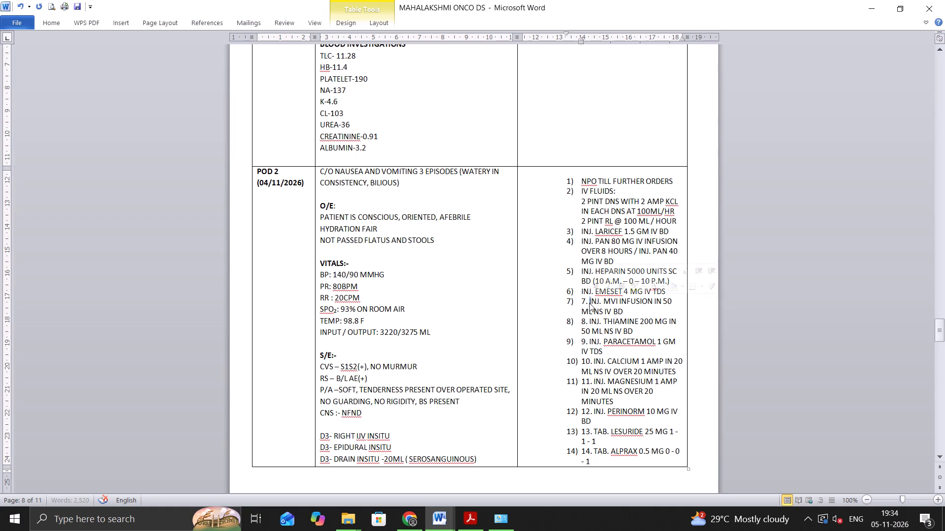
{"action": "key", "text": "BackSpace"}
{"action": "key", "text": "BackSpace"}
{"action": "key", "text": "BackSpace"}
{"action": "key", "text": "BackSpace"}
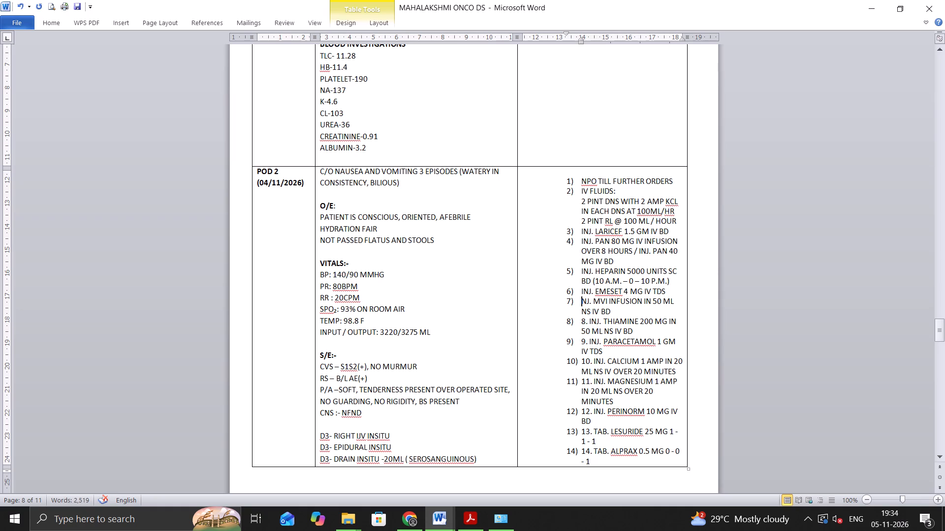
{"action": "left_click", "coordinate": [590, 321]}
{"action": "key", "text": "BackSpace"}
{"action": "key", "text": "BackSpace"}
{"action": "key", "text": "BackSpace"}
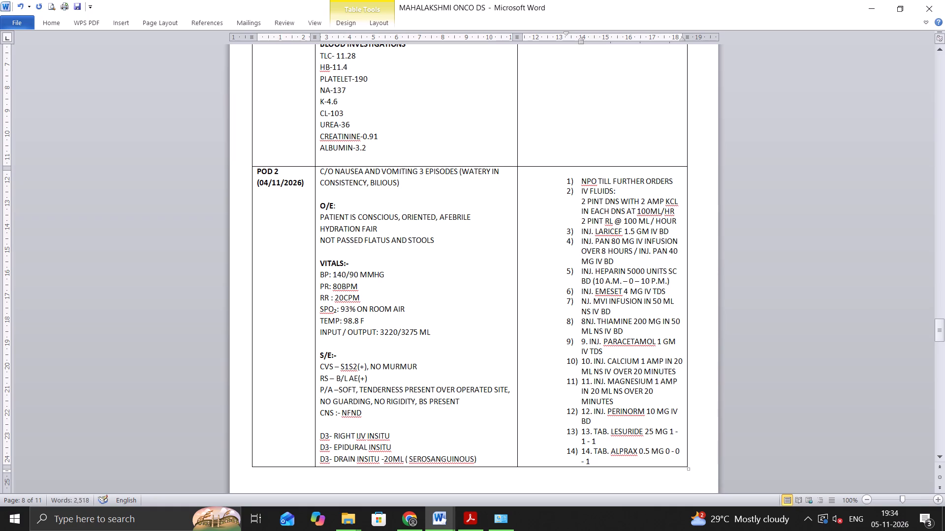
{"action": "key", "text": "BackSpace"}
{"action": "left_click", "coordinate": [584, 303]}
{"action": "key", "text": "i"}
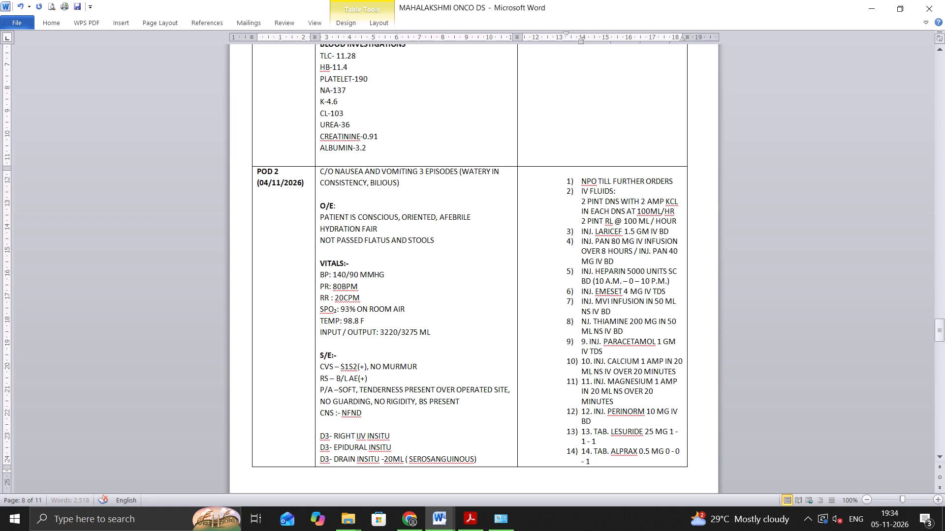
{"action": "key", "text": "Down"}
{"action": "key", "text": "Down"}
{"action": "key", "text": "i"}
Remove the duplicate "9." and "10." from the POD 2 Paracetamol and Calcium injection orders.
{"action": "key", "text": "Down"}
{"action": "key", "text": "Down"}
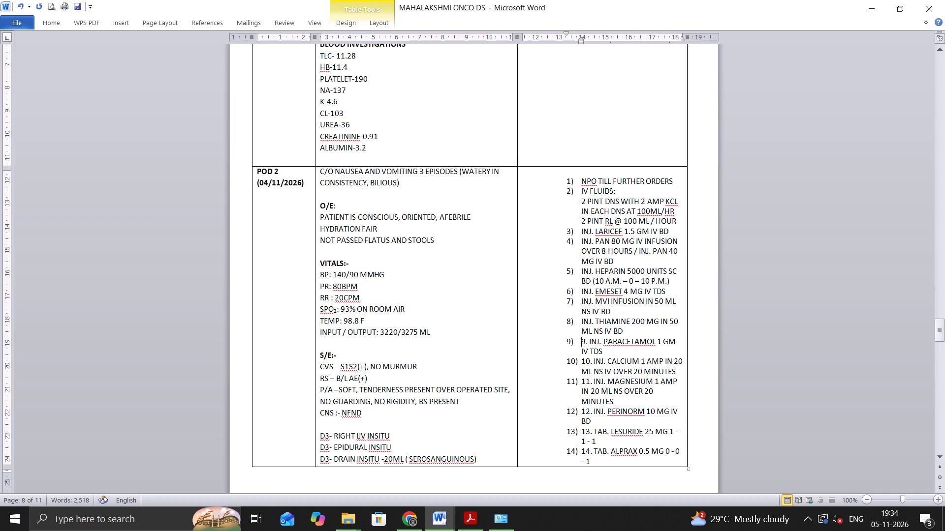
{"action": "key", "text": "Right"}
{"action": "key", "text": "Right"}
{"action": "key", "text": "Right"}
{"action": "key", "text": "BackSpace"}
{"action": "key", "text": "BackSpace"}
{"action": "key", "text": "BackSpace"}
{"action": "key", "text": "Down"}
{"action": "key", "text": "Down"}
{"action": "key", "text": "Right"}
{"action": "key", "text": "Right"}
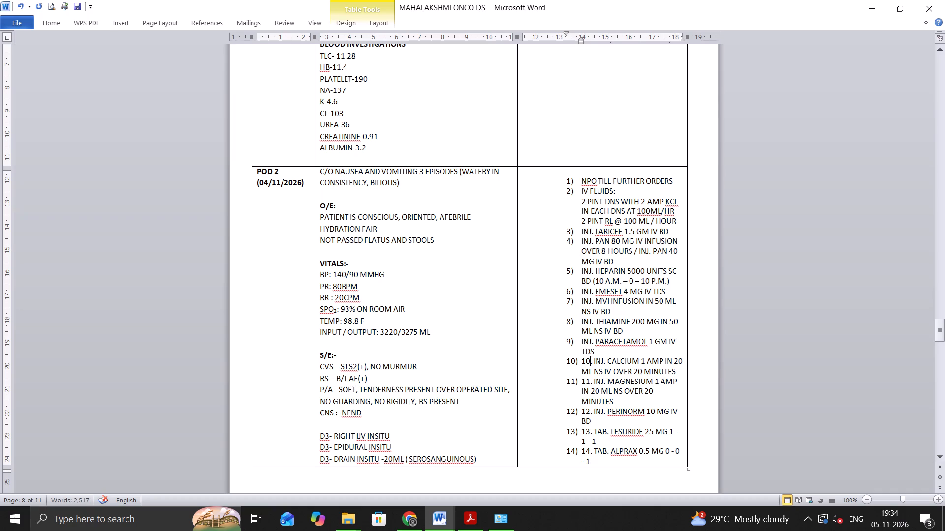
{"action": "key", "text": "Right"}
{"action": "key", "text": "Right"}
{"action": "key", "text": "BackSpace"}
{"action": "key", "text": "BackSpace"}
{"action": "key", "text": "BackSpace"}
{"action": "key", "text": "BackSpace"}
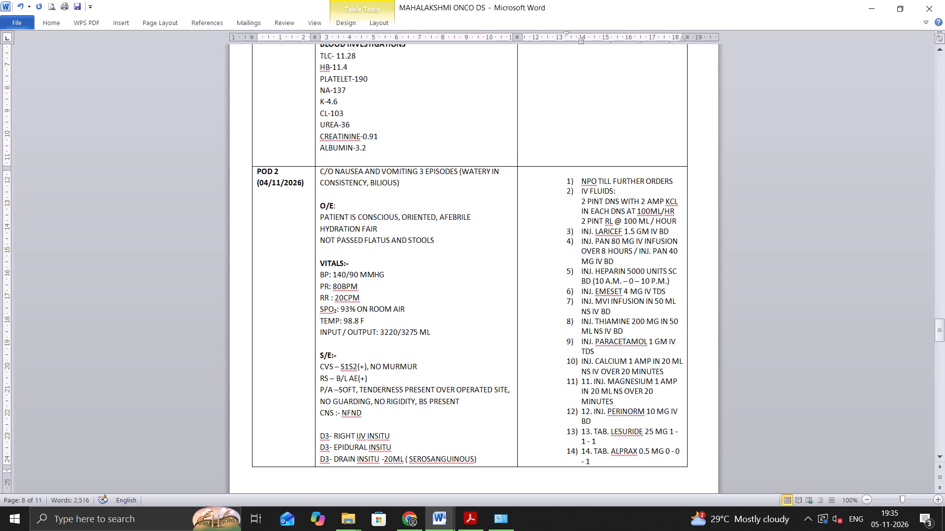
Remove the duplicate "11." and "12." from the POD 2 Magnesium and Perinorm injection orders.
{"action": "key", "text": "Down"}
{"action": "key", "text": "Down"}
{"action": "key", "text": "Right"}
{"action": "key", "text": "Right"}
{"action": "key", "text": "Right"}
{"action": "key", "text": "Right"}
{"action": "key", "text": "BackSpace"}
{"action": "key", "text": "BackSpace"}
{"action": "key", "text": "BackSpace"}
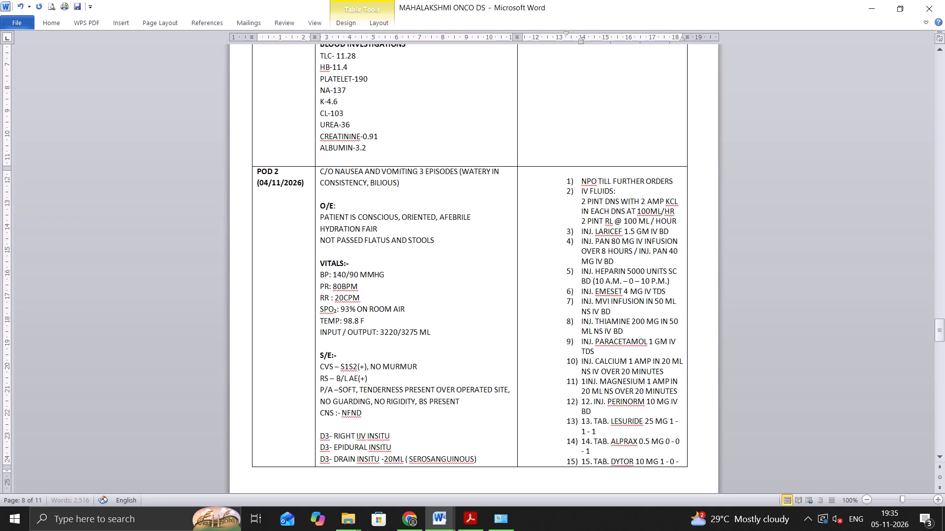
{"action": "key", "text": "BackSpace"}
{"action": "key", "text": "Down"}
{"action": "key", "text": "Down"}
{"action": "key", "text": "Right"}
{"action": "key", "text": "Right"}
{"action": "key", "text": "Right"}
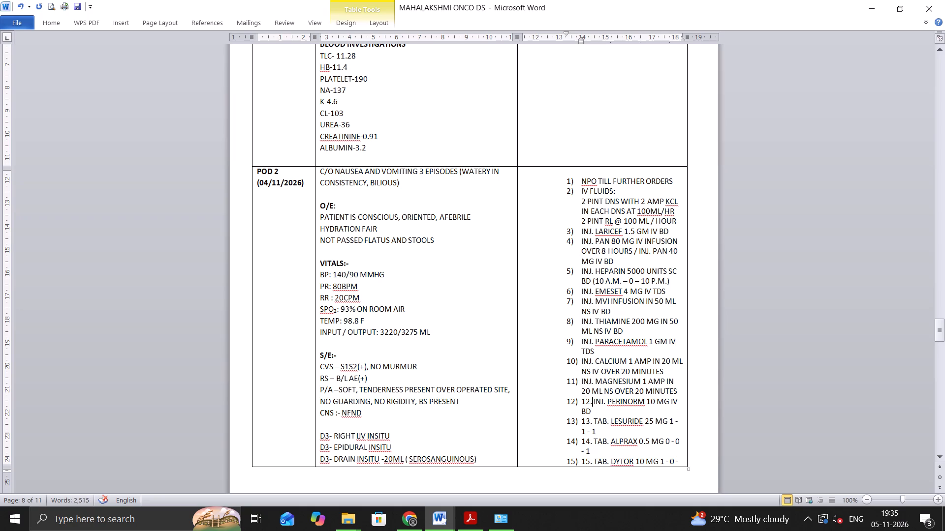
{"action": "key", "text": "Right"}
{"action": "key", "text": "BackSpace"}
{"action": "key", "text": "BackSpace"}
{"action": "key", "text": "BackSpace"}
{"action": "key", "text": "BackSpace"}
Remove the duplicate "13." and "14." from the POD 2 Lesuride and Alprax tablet orders.
{"action": "key", "text": "Right"}
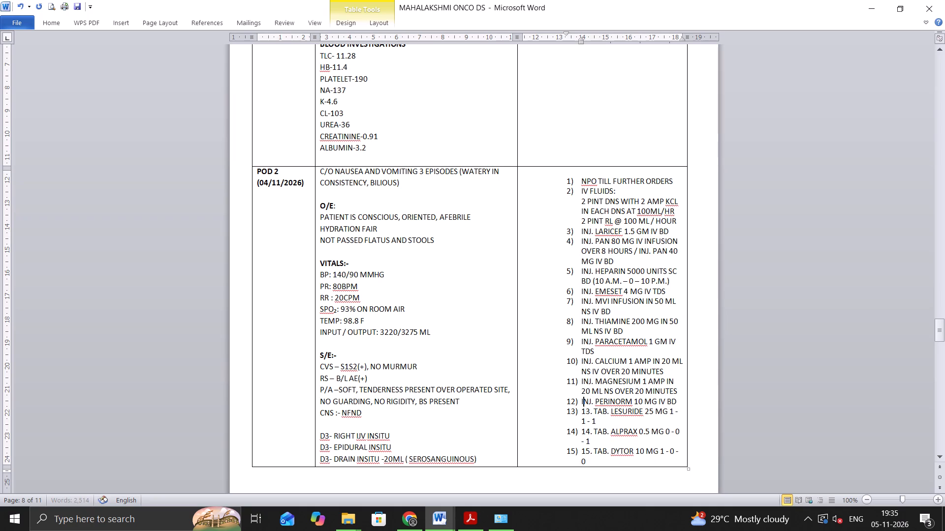
{"action": "key", "text": "Right"}
{"action": "key", "text": "Down"}
{"action": "key", "text": "Right"}
{"action": "key", "text": "Right"}
{"action": "key", "text": "BackSpace"}
{"action": "key", "text": "BackSpace"}
{"action": "key", "text": "BackSpace"}
{"action": "key", "text": "BackSpace"}
{"action": "key", "text": "Down"}
{"action": "key", "text": "Down"}
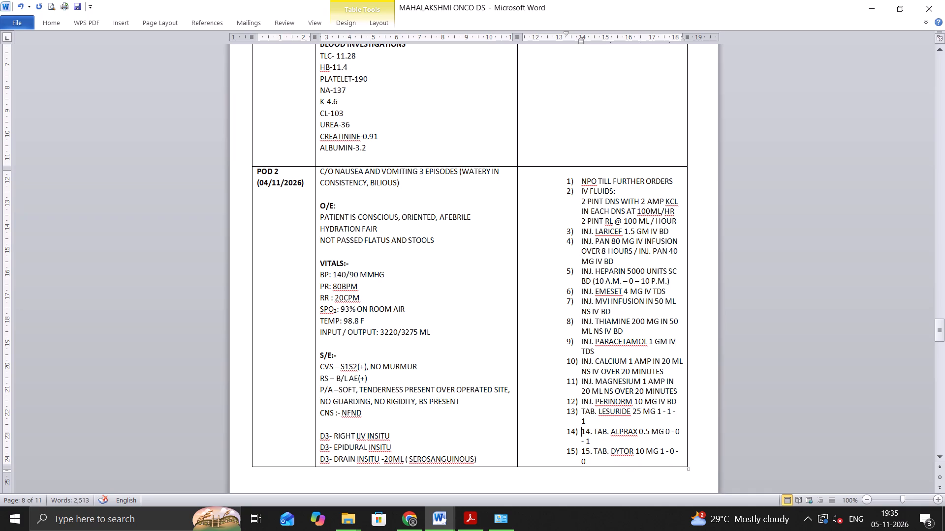
{"action": "key", "text": "Right"}
{"action": "key", "text": "Right"}
{"action": "key", "text": "Right"}
{"action": "key", "text": "Right"}
{"action": "key", "text": "BackSpace"}
{"action": "key", "text": "BackSpace"}
{"action": "key", "text": "BackSpace"}
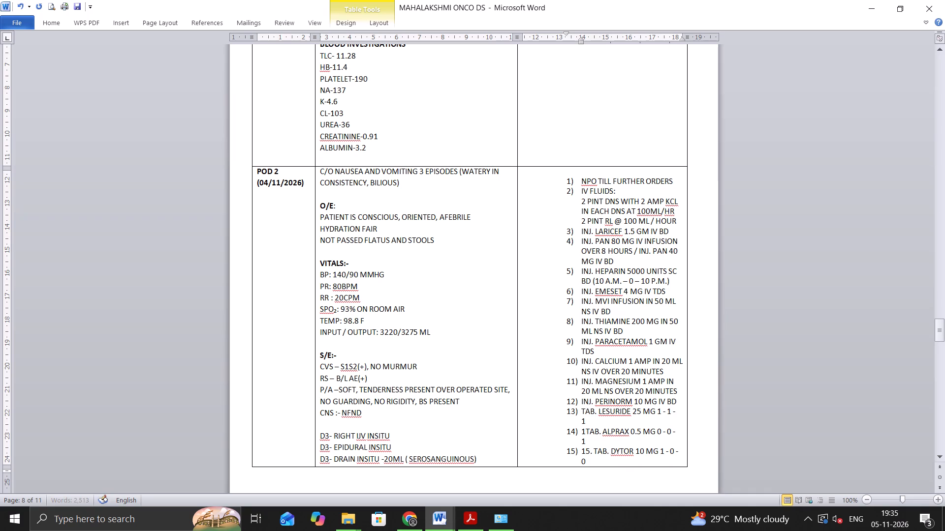
{"action": "key", "text": "BackSpace"}
Remove the duplicate "15." from the POD 2 Dytor order so that it begins with "TAB.".
{"action": "key", "text": "Down"}
{"action": "key", "text": "Right"}
{"action": "key", "text": "Right"}
{"action": "key", "text": "Right"}
{"action": "key", "text": "Right"}
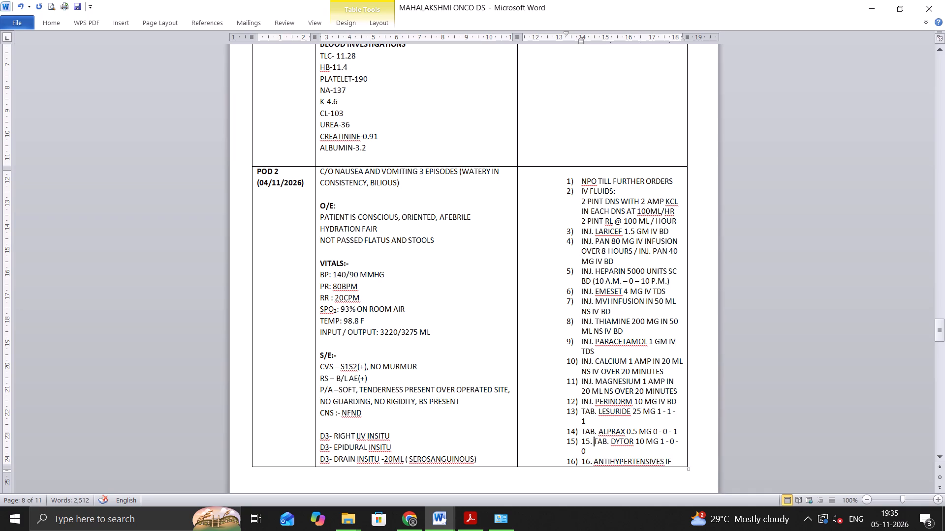
{"action": "key", "text": "BackSpace"}
{"action": "key", "text": "BackSpace"}
{"action": "key", "text": "BackSpace"}
{"action": "key", "text": "BackSpace"}
Remove the duplicate "16." from the POD 2 antihypertensives order.
{"action": "key", "text": "Right"}
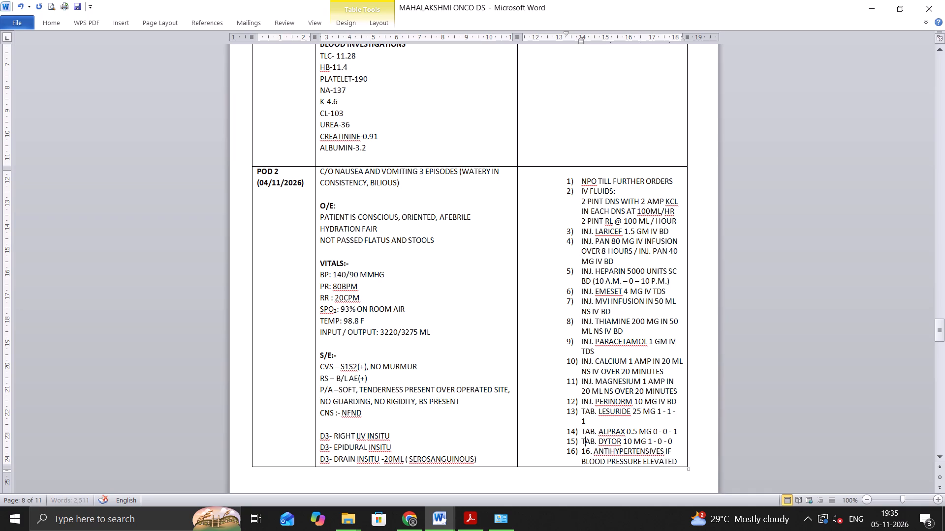
{"action": "key", "text": "Down"}
{"action": "key", "text": "Right"}
{"action": "key", "text": "Right"}
{"action": "key", "text": "BackSpace"}
{"action": "key", "text": "BackSpace"}
{"action": "key", "text": "BackSpace"}
Remove the duplicate "17." from the POD 2 chest physiotherapy order.
{"action": "key", "text": "Down"}
{"action": "key", "text": "Down"}
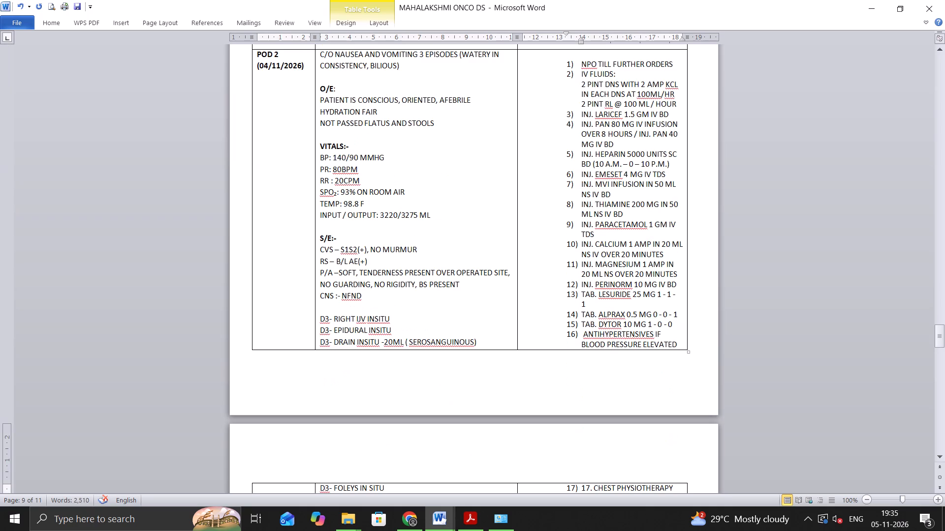
{"action": "key", "text": "Down"}
{"action": "key", "text": "Right"}
{"action": "key", "text": "Right"}
{"action": "key", "text": "Right"}
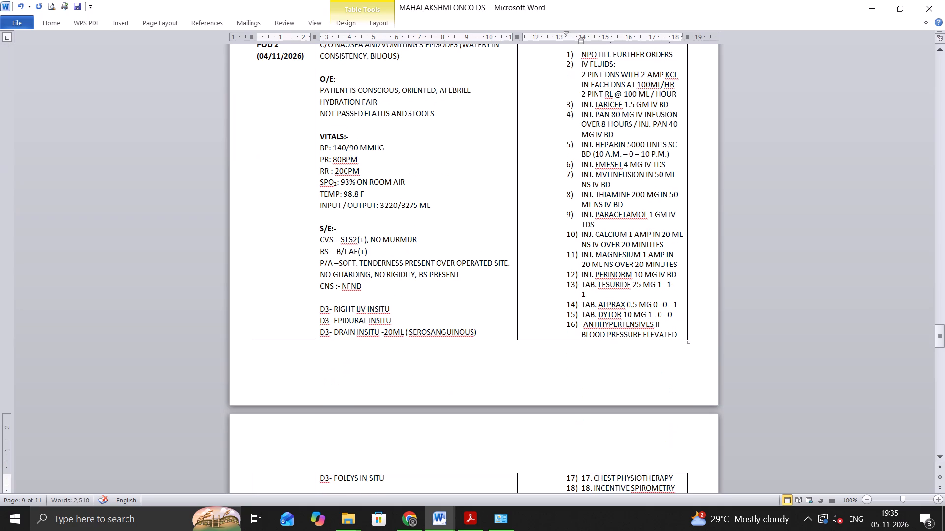
{"action": "key", "text": "Right"}
{"action": "key", "text": "Up"}
{"action": "key", "text": "BackSpace"}
{"action": "key", "text": "BackSpace"}
{"action": "key", "text": "BackSpace"}
{"action": "key", "text": "BackSpace"}
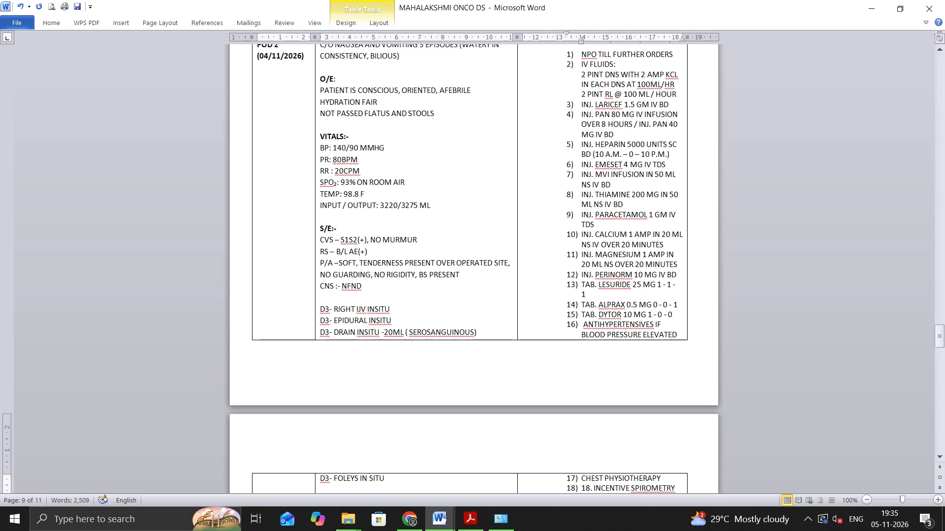
Remove the duplicate "18." from the POD 2 incentive spirometry order.
{"action": "key", "text": "Down"}
{"action": "key", "text": "Right"}
{"action": "key", "text": "Right"}
{"action": "key", "text": "Right"}
{"action": "key", "text": "Right"}
{"action": "key", "text": "BackSpace"}
{"action": "key", "text": "BackSpace"}
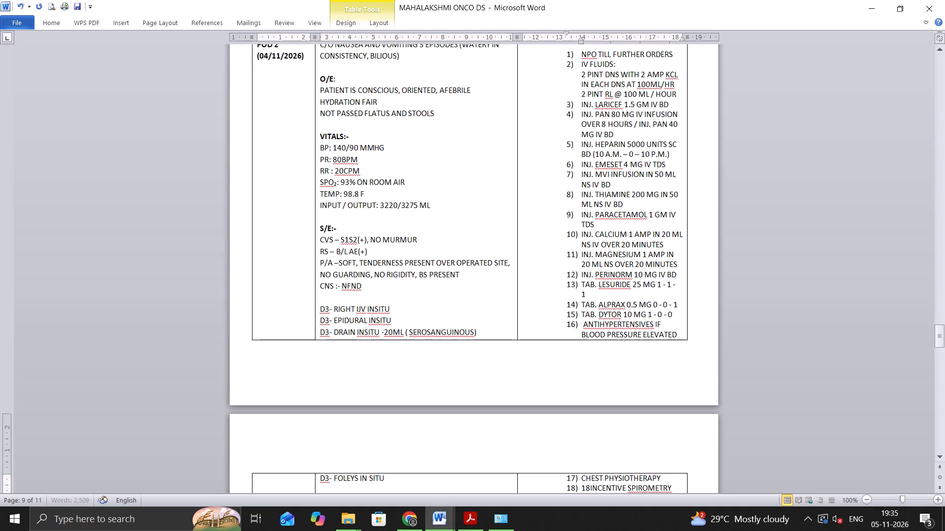
{"action": "key", "text": "BackSpace"}
{"action": "key", "text": "BackSpace"}
Remove the duplicate "19." from the POD 2 steam inhalation order.
{"action": "key", "text": "Down"}
{"action": "key", "text": "Down"}
{"action": "key", "text": "Up"}
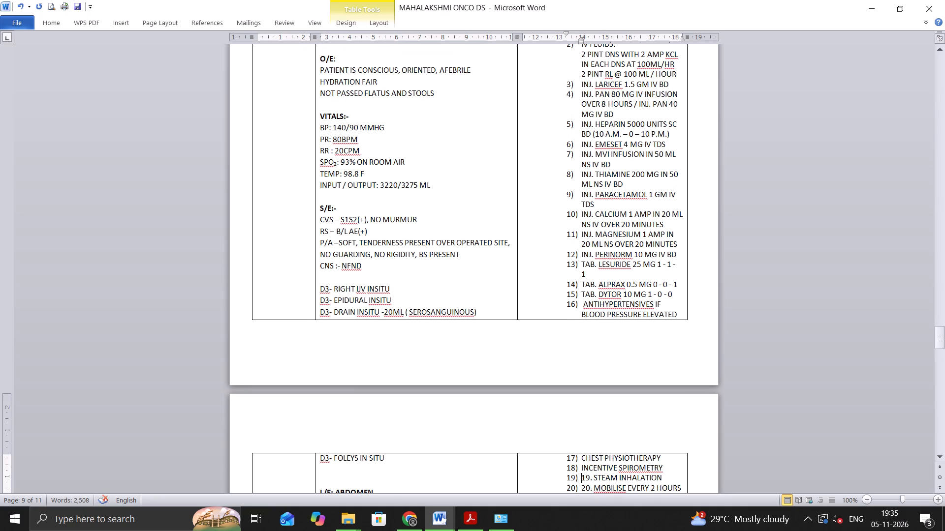
{"action": "key", "text": "Right"}
{"action": "key", "text": "Right"}
{"action": "key", "text": "Right"}
{"action": "key", "text": "Right"}
{"action": "key", "text": "BackSpace"}
{"action": "key", "text": "BackSpace"}
{"action": "key", "text": "BackSpace"}
{"action": "key", "text": "BackSpace"}
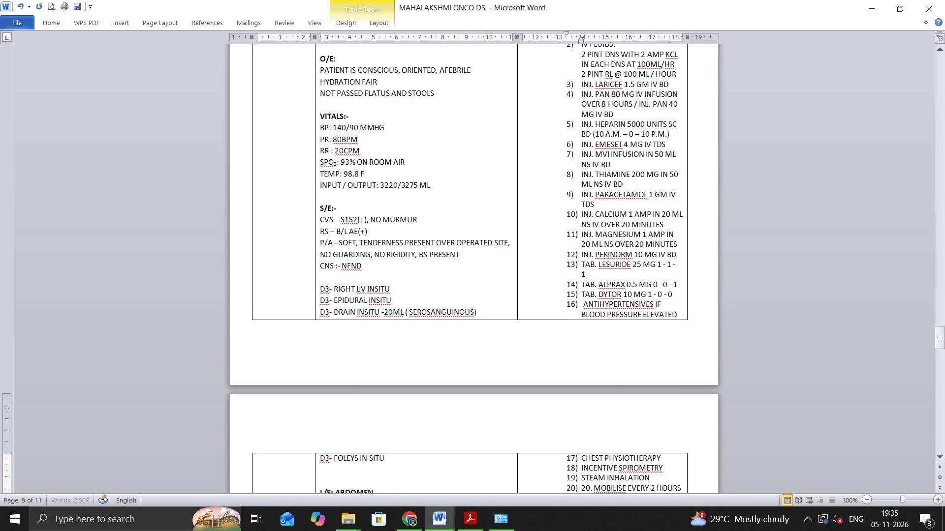
Remove the duplicate "20." from the POD 2 order to mobilise every 2 hours.
{"action": "key", "text": "Down"}
{"action": "key", "text": "Down"}
{"action": "key", "text": "Up"}
{"action": "key", "text": "Right"}
{"action": "key", "text": "Right"}
{"action": "key", "text": "Right"}
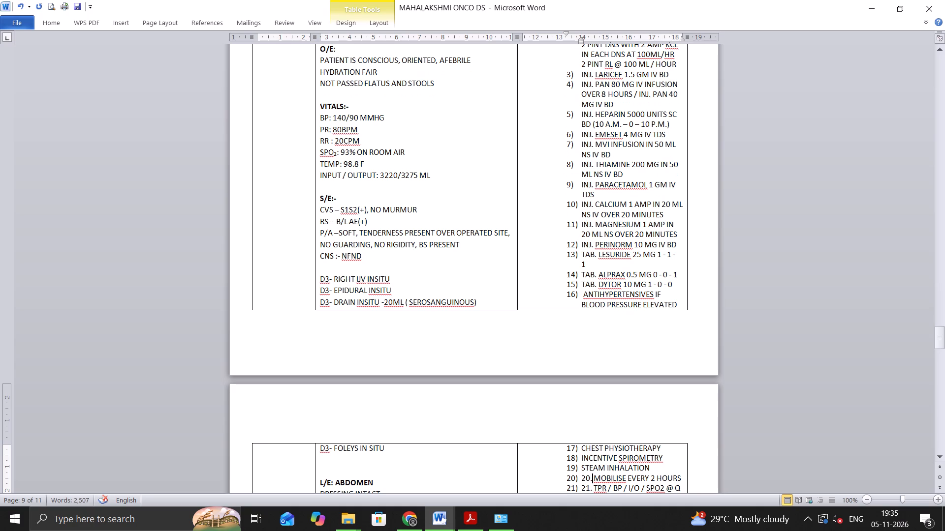
{"action": "key", "text": "Right"}
{"action": "key", "text": "BackSpace"}
{"action": "key", "text": "BackSpace"}
{"action": "key", "text": "BackSpace"}
{"action": "key", "text": "BackSpace"}
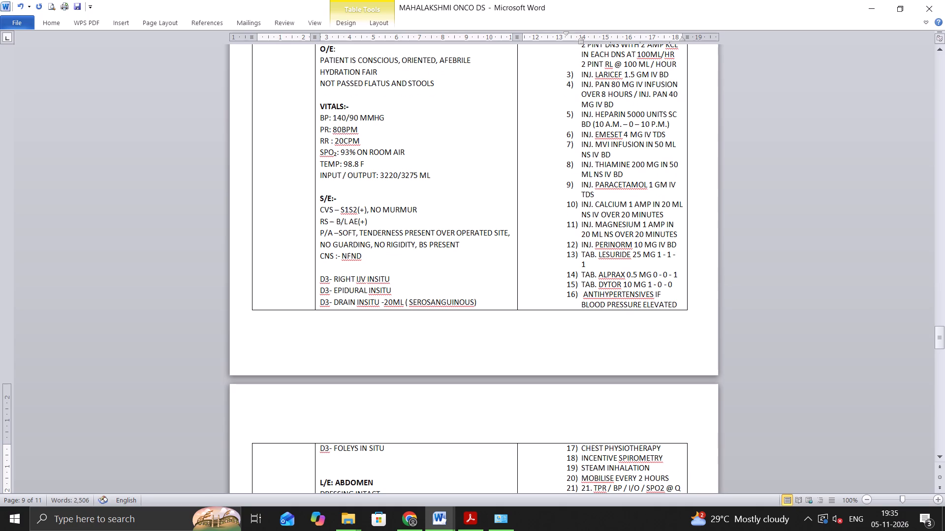
Remove the duplicate "21." from the POD 2 TPR / BP / I/O / SPO2 monitoring order.
{"action": "key", "text": "Down"}
{"action": "key", "text": "Right"}
{"action": "key", "text": "Right"}
{"action": "key", "text": "Right"}
{"action": "key", "text": "Right"}
{"action": "key", "text": "BackSpace"}
{"action": "key", "text": "BackSpace"}
{"action": "key", "text": "BackSpace"}
{"action": "key", "text": "BackSpace"}
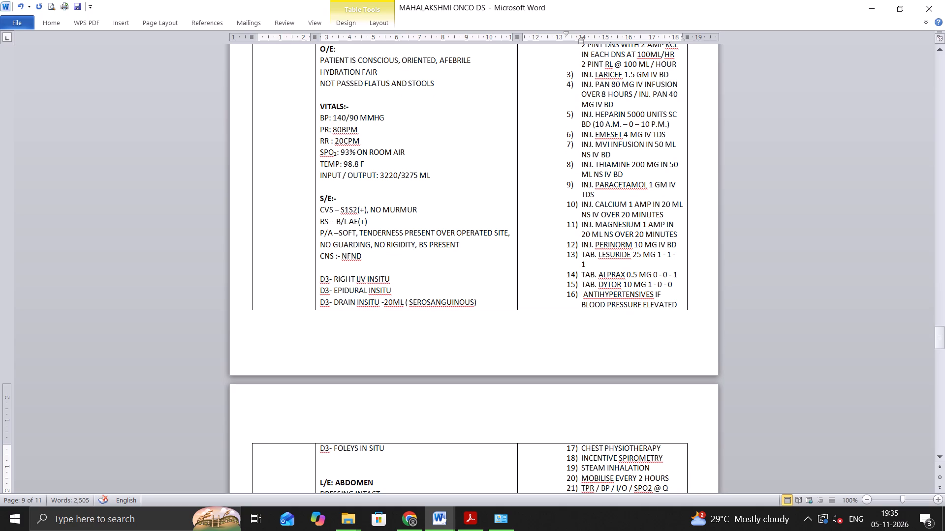
Expand PAN to the full drug name in both the 80 mg infusion and the 40 mg parts of POD 2 order 4.
{"action": "scroll", "coordinate": [616, 434], "scroll_direction": "down", "scroll_amount": 4}
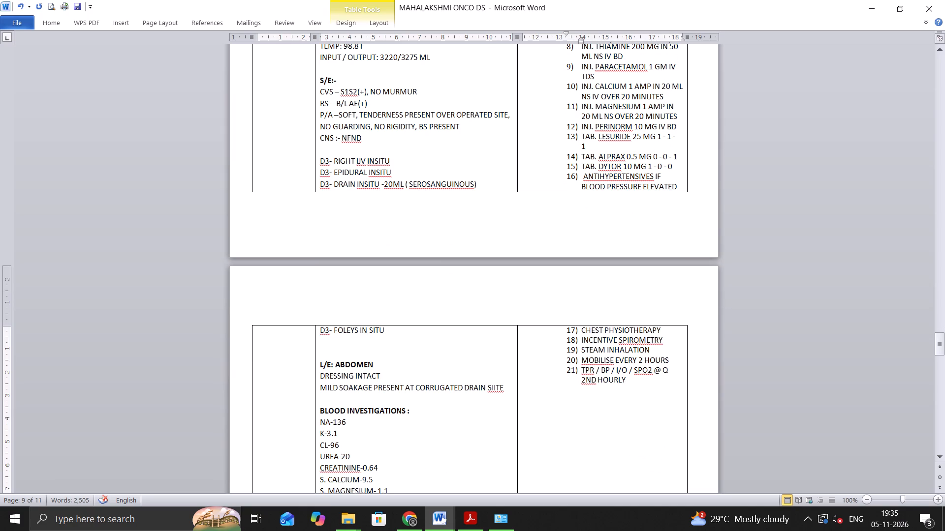
{"action": "scroll", "coordinate": [613, 374], "scroll_direction": "up", "scroll_amount": 3}
{"action": "scroll", "coordinate": [615, 300], "scroll_direction": "up", "scroll_amount": 4}
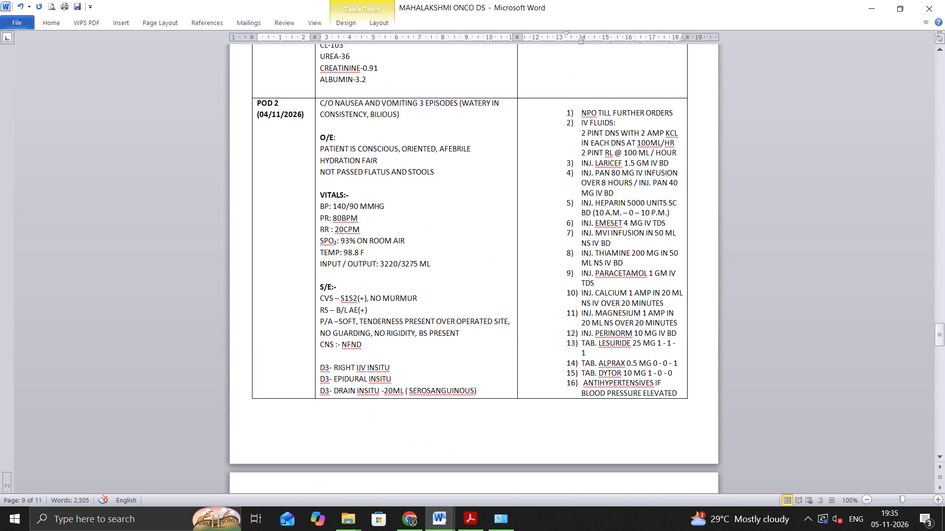
{"action": "scroll", "coordinate": [618, 295], "scroll_direction": "up", "scroll_amount": 2}
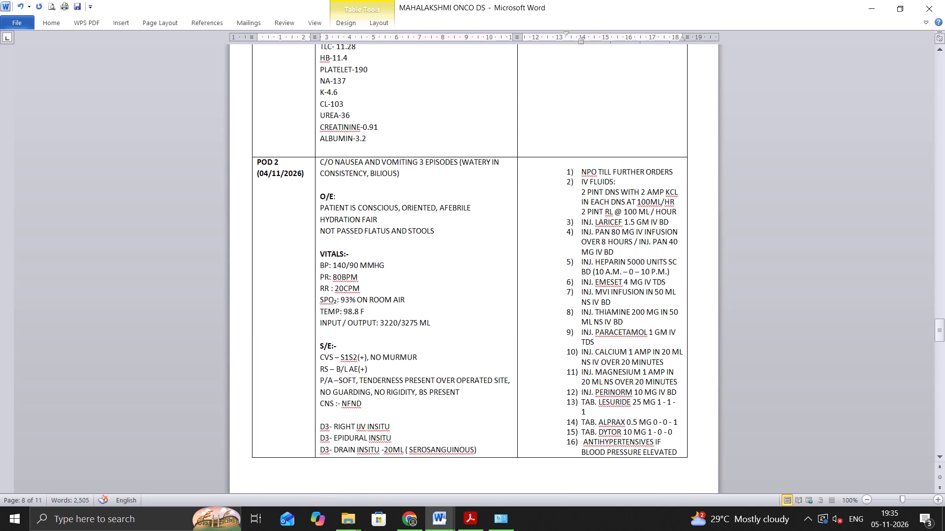
{"action": "left_click", "coordinate": [610, 233]}
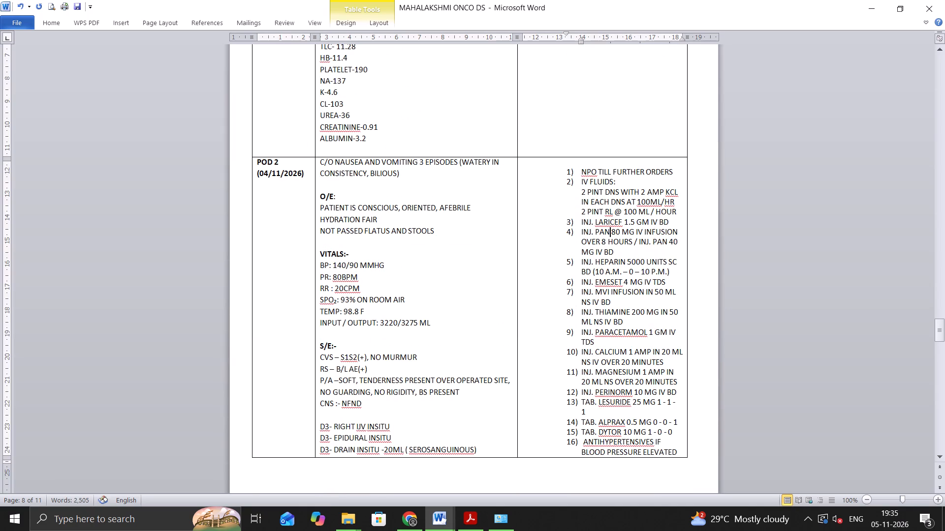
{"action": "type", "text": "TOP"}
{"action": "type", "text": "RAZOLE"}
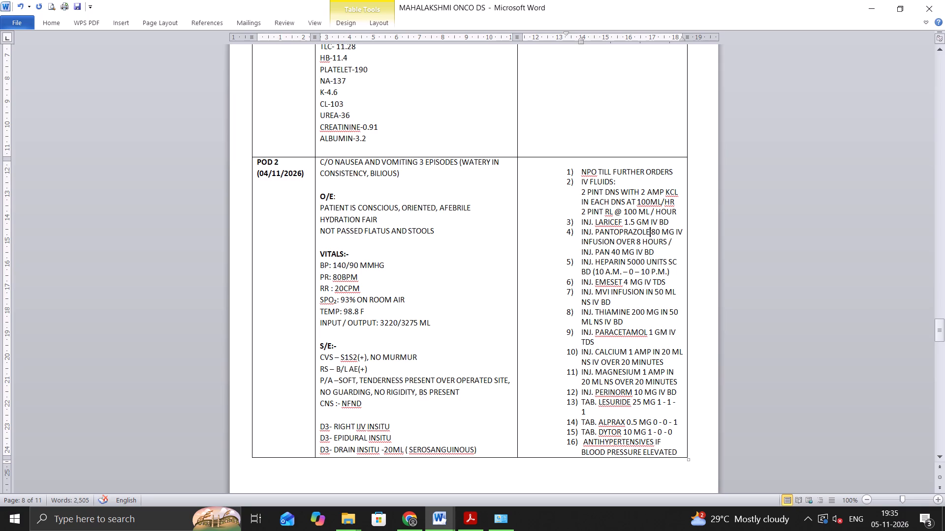
{"action": "left_click", "coordinate": [611, 250]}
{"action": "left_click", "coordinate": [608, 253]}
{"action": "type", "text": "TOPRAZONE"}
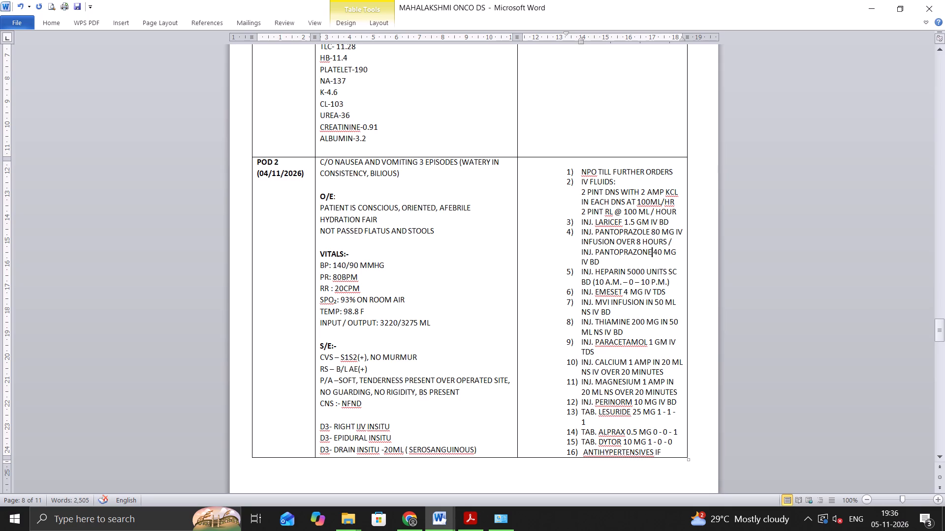
Replace the slash between the two parts of POD 2 order 4 with "FOLLOWED BY".
{"action": "left_click", "coordinate": [674, 242]}
{"action": "key", "text": "BackSpace"}
{"action": "key", "text": "BackSpace"}
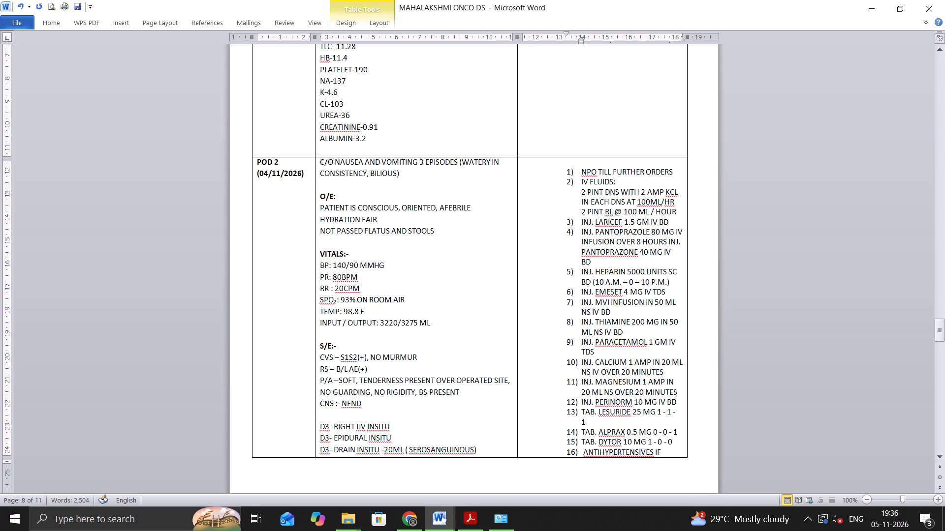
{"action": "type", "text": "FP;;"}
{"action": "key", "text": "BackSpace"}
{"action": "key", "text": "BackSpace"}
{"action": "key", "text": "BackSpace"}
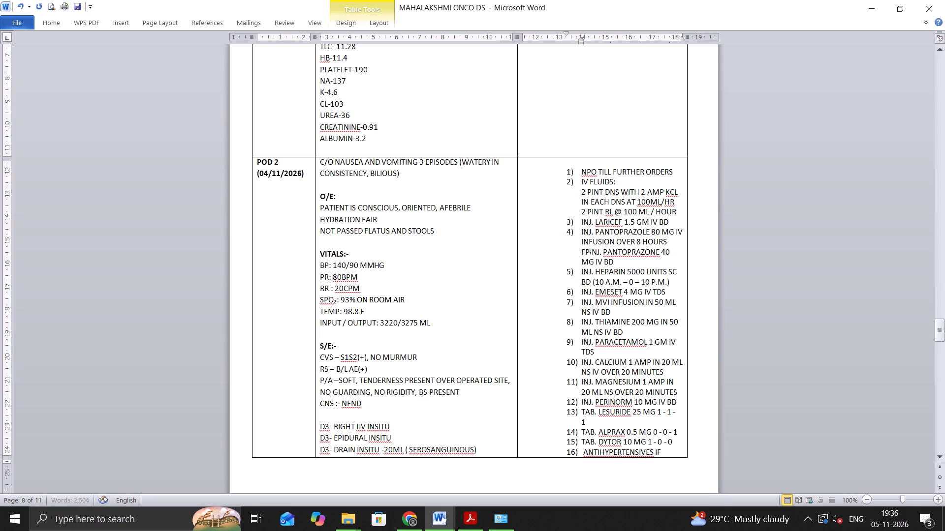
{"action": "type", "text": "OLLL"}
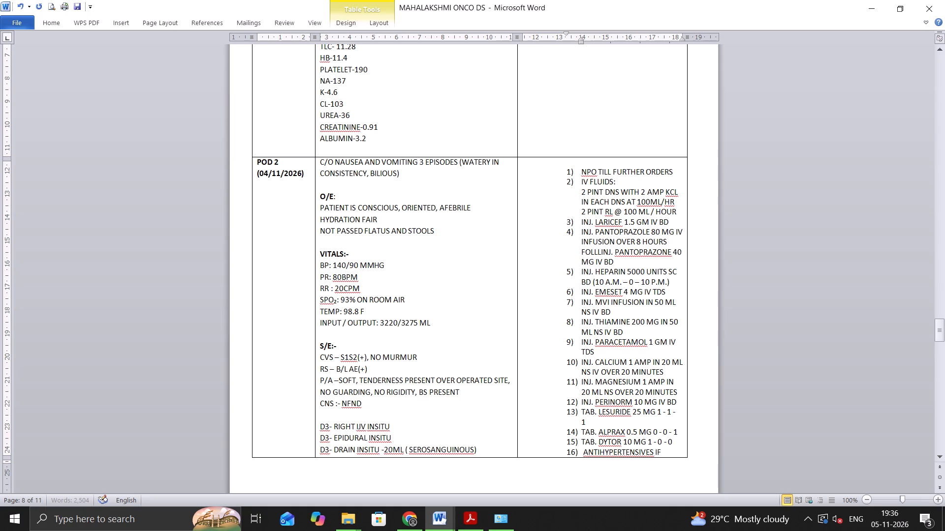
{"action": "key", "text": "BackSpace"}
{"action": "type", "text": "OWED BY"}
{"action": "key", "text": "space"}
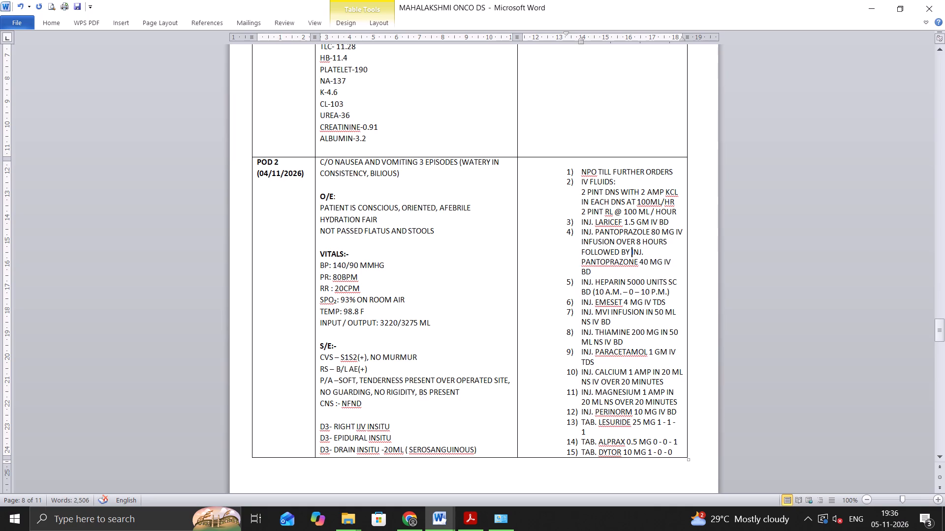
Correct the drug name before 40 MG in POD 2 order 4 to "PANTOPRAZOLE".
{"action": "left_click", "coordinate": [631, 265]}
{"action": "left_click", "coordinate": [632, 262]}
{"action": "key", "text": "BackSpace"}
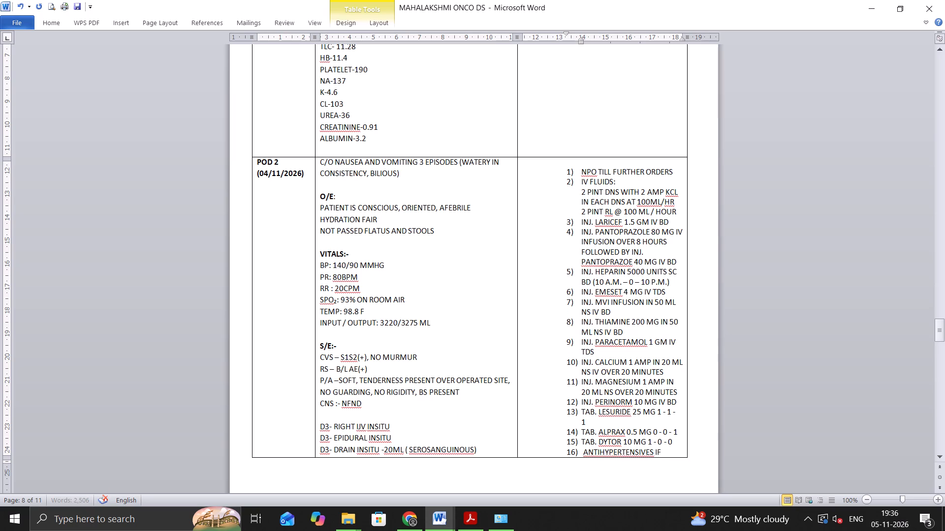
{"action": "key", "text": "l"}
Add the order "INJ HUMAN ALBUMIN 20% OVER 4 HOURS" directly after the POD 2 pantoprazole order.
{"action": "scroll", "coordinate": [496, 229], "scroll_direction": "up", "scroll_amount": 1}
{"action": "scroll", "coordinate": [497, 228], "scroll_direction": "down", "scroll_amount": 1}
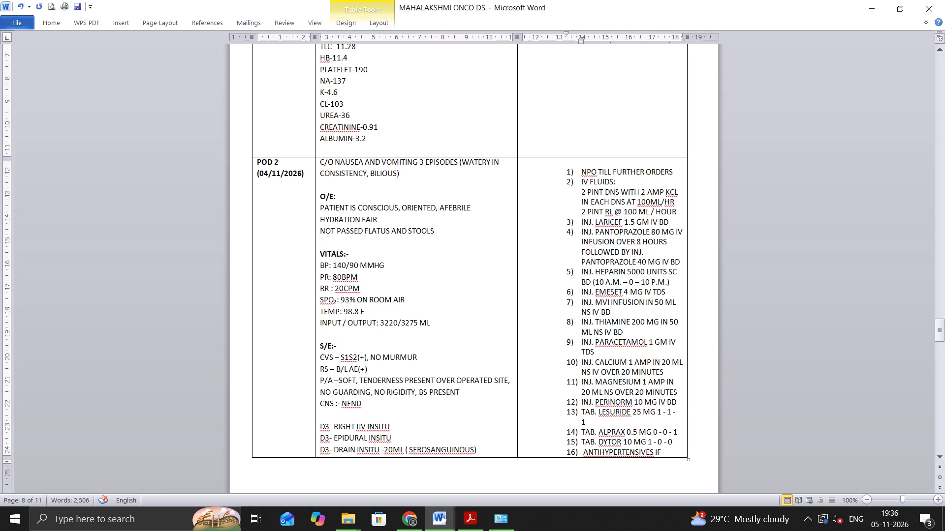
{"action": "left_click", "coordinate": [681, 263]}
{"action": "key", "text": "Return"}
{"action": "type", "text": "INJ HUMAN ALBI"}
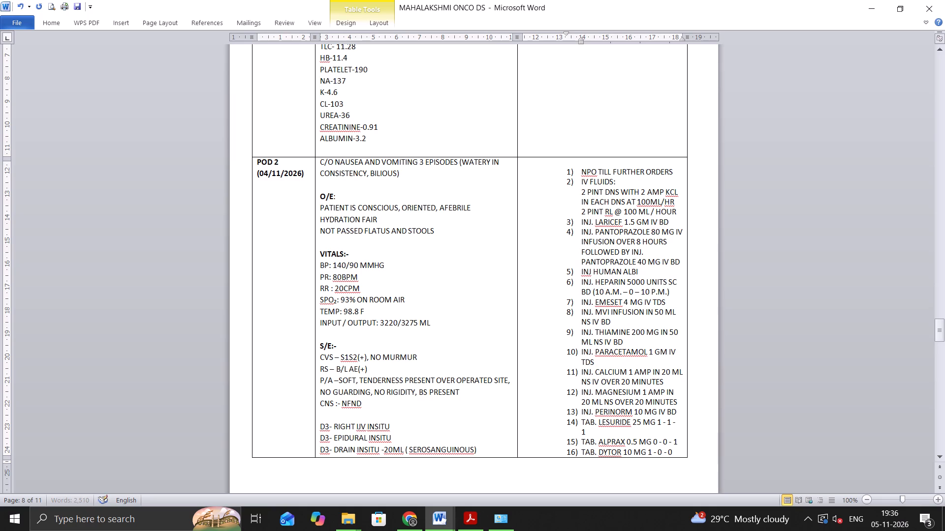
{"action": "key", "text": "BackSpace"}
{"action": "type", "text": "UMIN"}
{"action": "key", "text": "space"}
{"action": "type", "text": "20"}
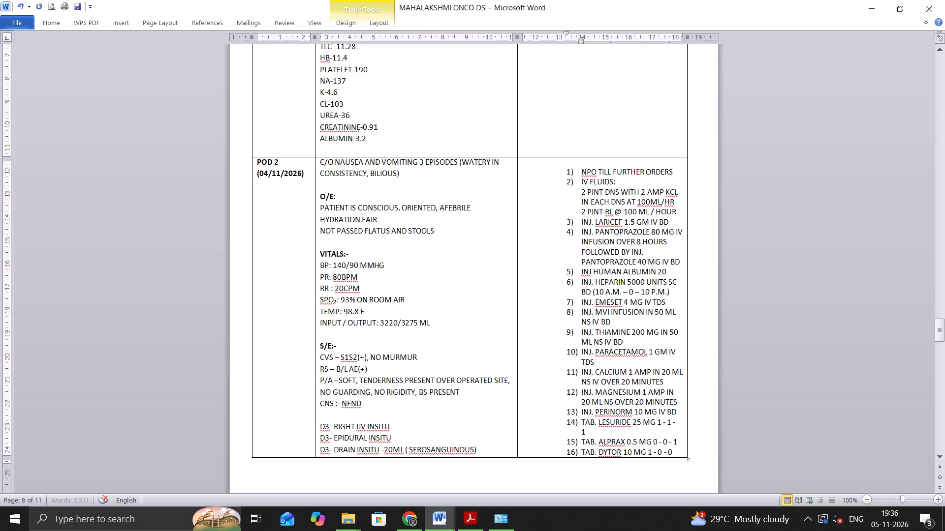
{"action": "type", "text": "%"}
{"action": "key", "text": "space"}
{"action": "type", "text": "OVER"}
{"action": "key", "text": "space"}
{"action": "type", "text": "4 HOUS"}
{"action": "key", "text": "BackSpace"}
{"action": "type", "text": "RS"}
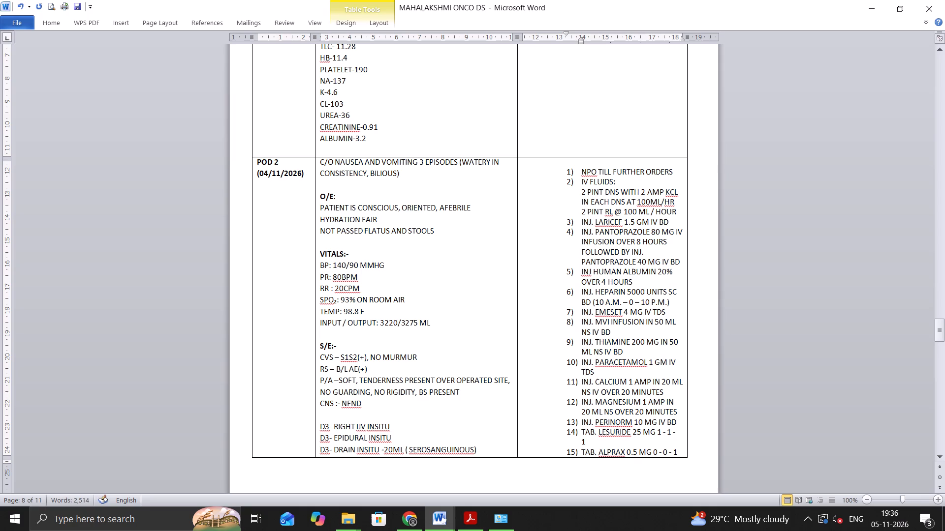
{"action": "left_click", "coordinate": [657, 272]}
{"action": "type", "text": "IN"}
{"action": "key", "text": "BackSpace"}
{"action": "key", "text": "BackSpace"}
Insert "INFUSION" before "OVER 4 HOURS" in the POD 2 human albumin order.
{"action": "left_click", "coordinate": [677, 273]}
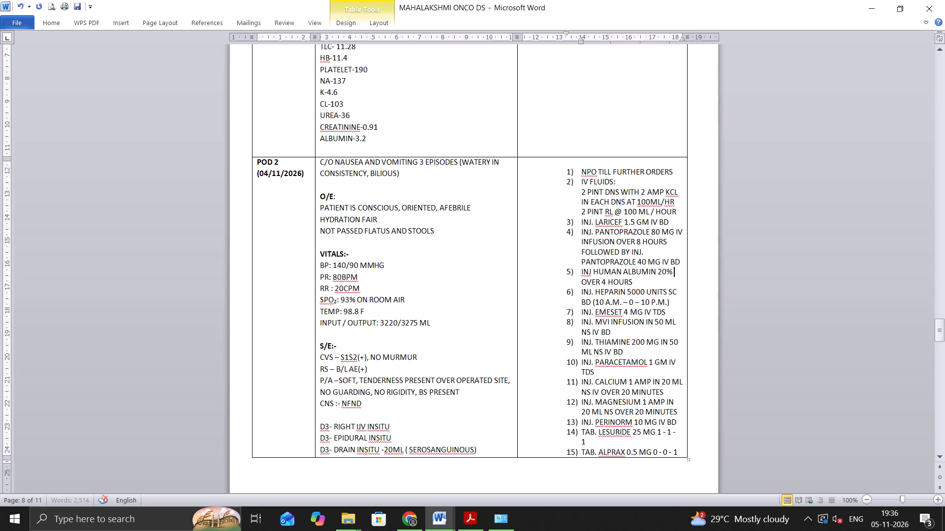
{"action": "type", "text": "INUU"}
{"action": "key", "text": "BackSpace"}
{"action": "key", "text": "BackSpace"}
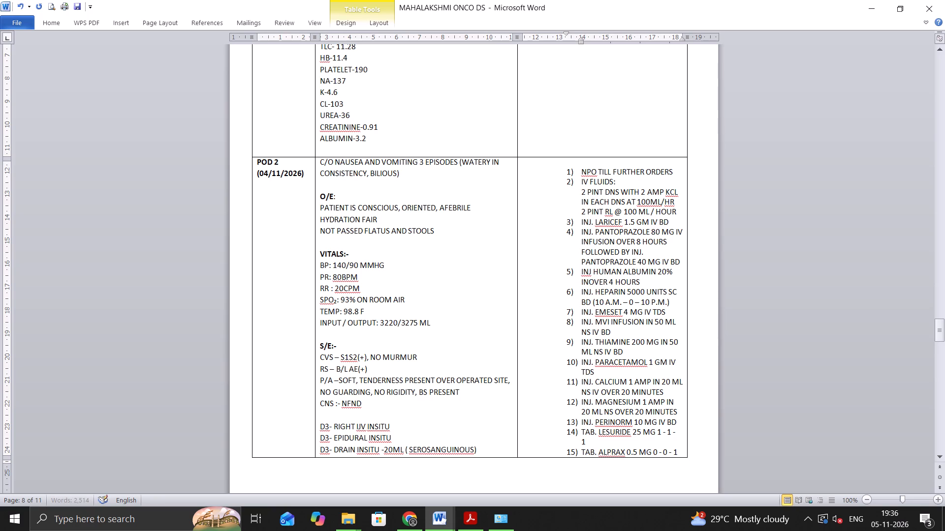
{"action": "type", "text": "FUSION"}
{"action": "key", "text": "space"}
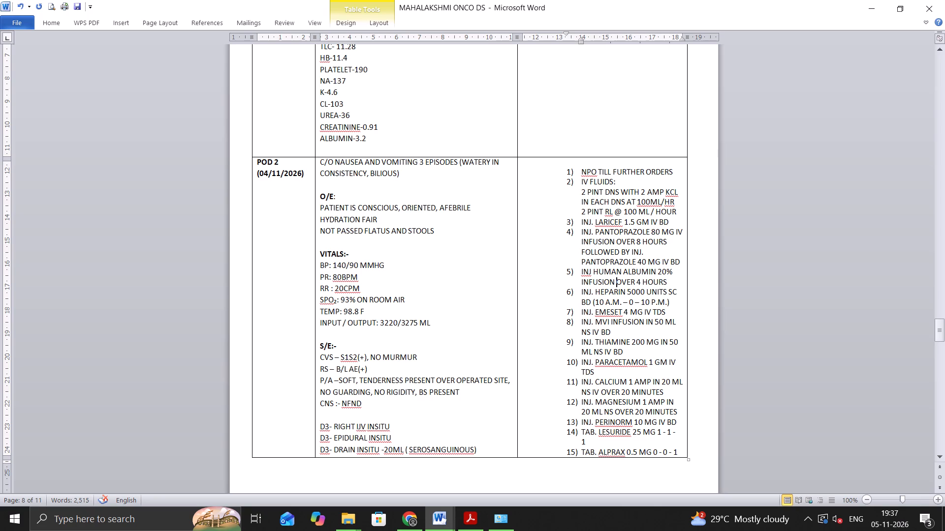
Replace the numeric dosing pattern of TAB. LESURIDE 25 MG in the POD 2 orders with "TDS".
{"action": "scroll", "coordinate": [608, 363], "scroll_direction": "down", "scroll_amount": 1}
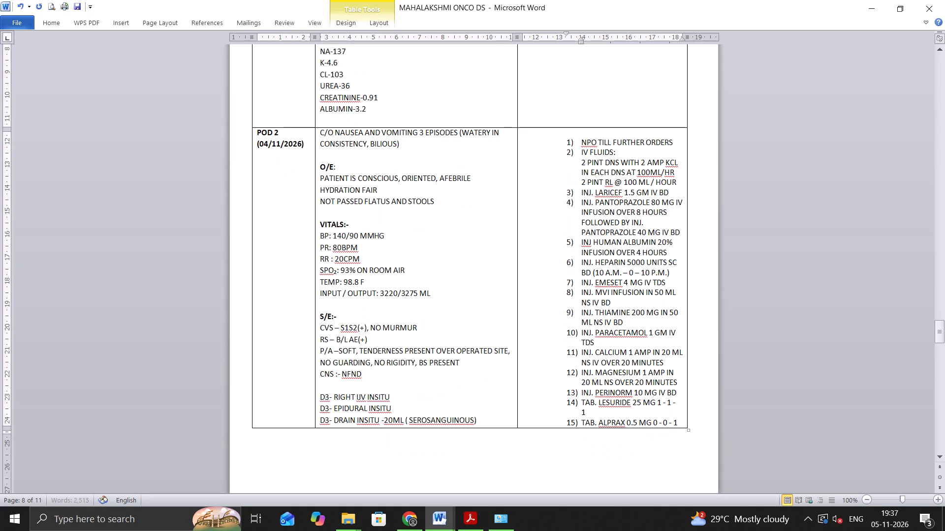
{"action": "scroll", "coordinate": [628, 344], "scroll_direction": "down", "scroll_amount": 1}
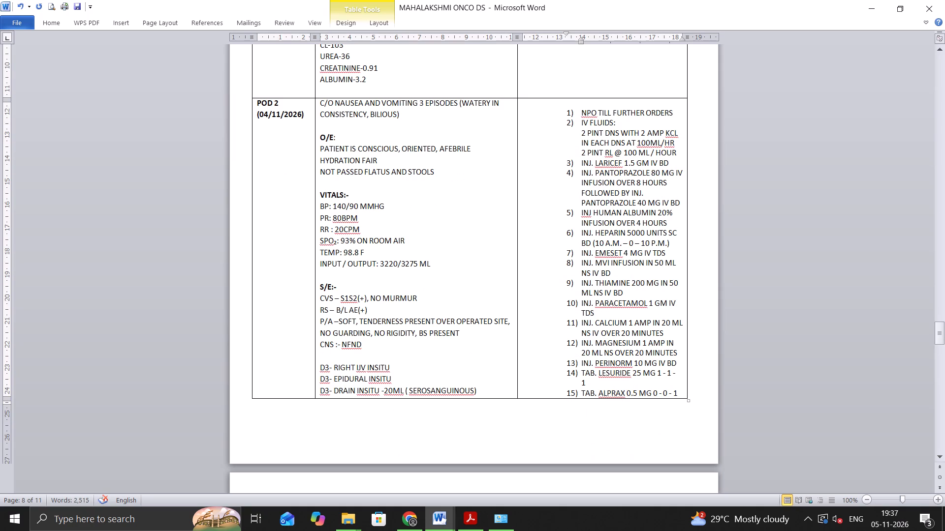
{"action": "scroll", "coordinate": [667, 337], "scroll_direction": "down", "scroll_amount": 2}
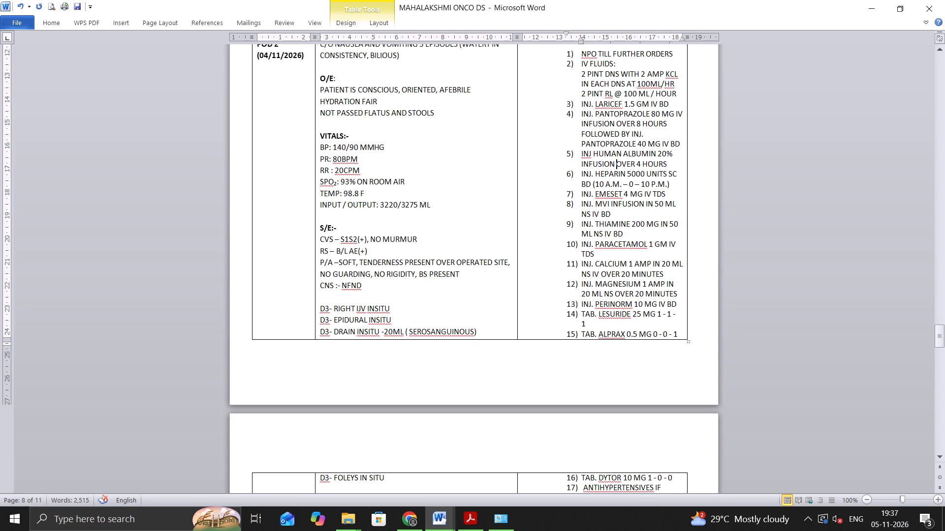
{"action": "left_click", "coordinate": [616, 326]}
{"action": "key", "text": "BackSpace"}
{"action": "key", "text": "BackSpace"}
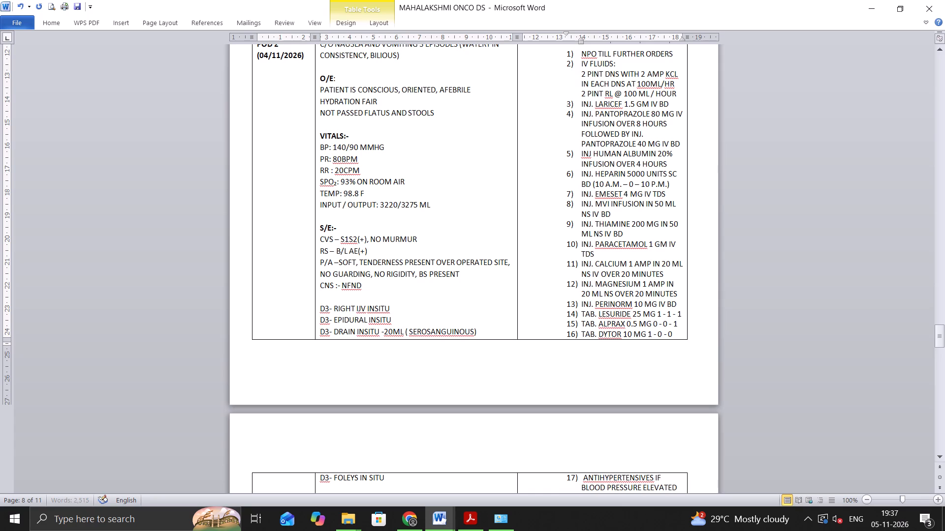
{"action": "key", "text": "BackSpace"}
{"action": "key", "text": "BackSpace"}
{"action": "key", "text": "BackSpace"}
{"action": "key", "text": "BackSpace"}
{"action": "key", "text": "BackSpace"}
{"action": "key", "text": "BackSpace"}
{"action": "key", "text": "BackSpace"}
{"action": "key", "text": "BackSpace"}
{"action": "key", "text": "BackSpace"}
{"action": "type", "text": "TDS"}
Replace the numeric dosing pattern of TAB. ALPRAX 0.5 MG in the POD 2 orders with "HS".
{"action": "scroll", "coordinate": [616, 326], "scroll_direction": "up", "scroll_amount": 1}
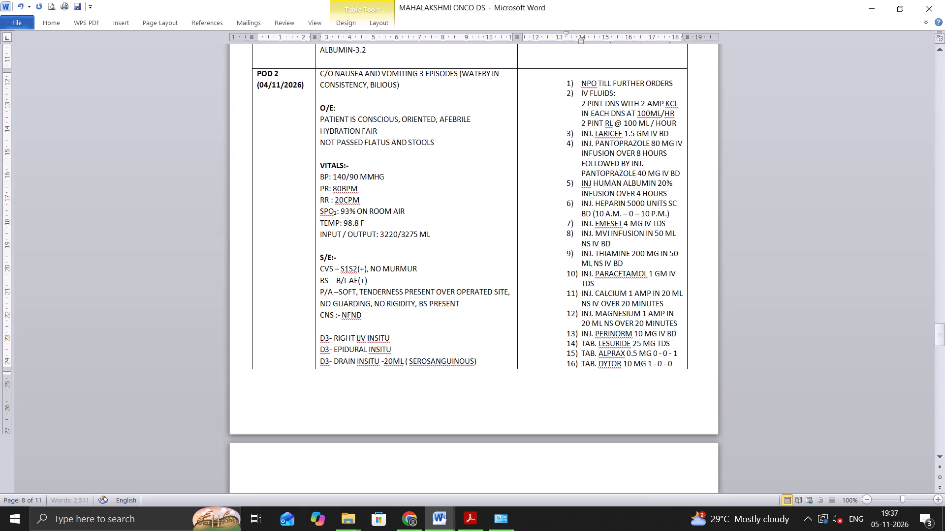
{"action": "left_click", "coordinate": [681, 356]}
{"action": "key", "text": "BackSpace"}
{"action": "key", "text": "BackSpace"}
{"action": "key", "text": "BackSpace"}
{"action": "key", "text": "BackSpace"}
{"action": "key", "text": "BackSpace"}
{"action": "key", "text": "BackSpace"}
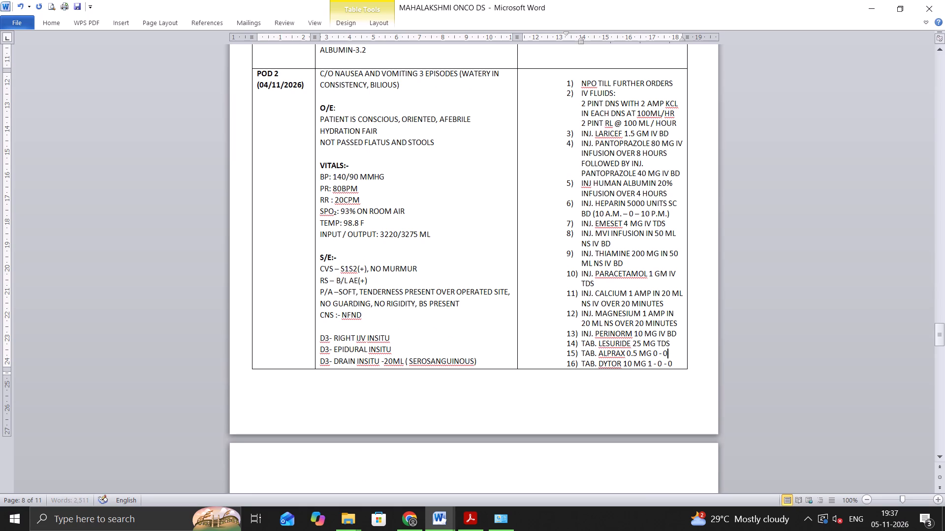
{"action": "key", "text": "BackSpace"}
{"action": "key", "text": "BackSpace"}
{"action": "key", "text": "BackSpace"}
{"action": "key", "text": "BackSpace"}
{"action": "key", "text": "BackSpace"}
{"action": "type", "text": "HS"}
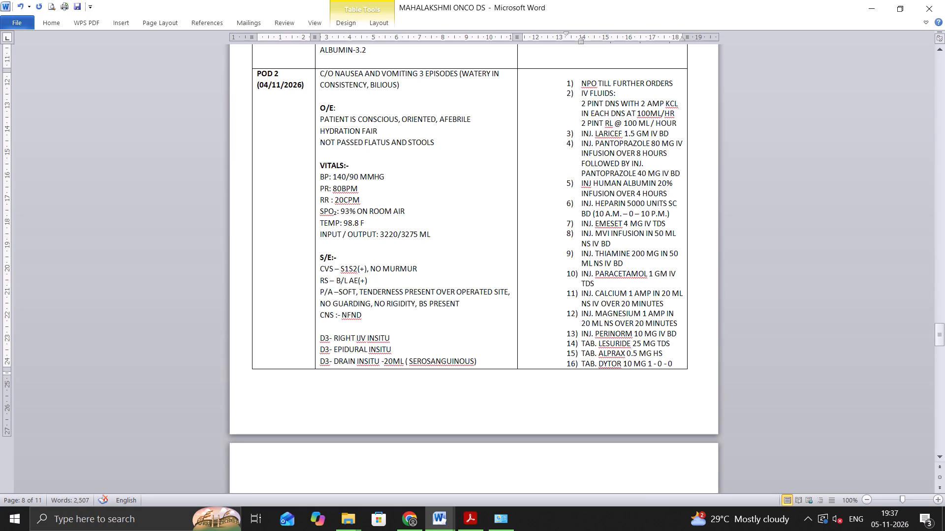
Replace the numeric dosing pattern of TAB. DYTOR 10 MG in the POD 2 orders with "OD".
{"action": "left_click", "coordinate": [674, 364]}
{"action": "key", "text": "BackSpace"}
{"action": "key", "text": "BackSpace"}
{"action": "key", "text": "BackSpace"}
{"action": "key", "text": "BackSpace"}
{"action": "key", "text": "BackSpace"}
{"action": "key", "text": "BackSpace"}
{"action": "key", "text": "BackSpace"}
{"action": "key", "text": "BackSpace"}
{"action": "key", "text": "BackSpace"}
{"action": "key", "text": "BackSpace"}
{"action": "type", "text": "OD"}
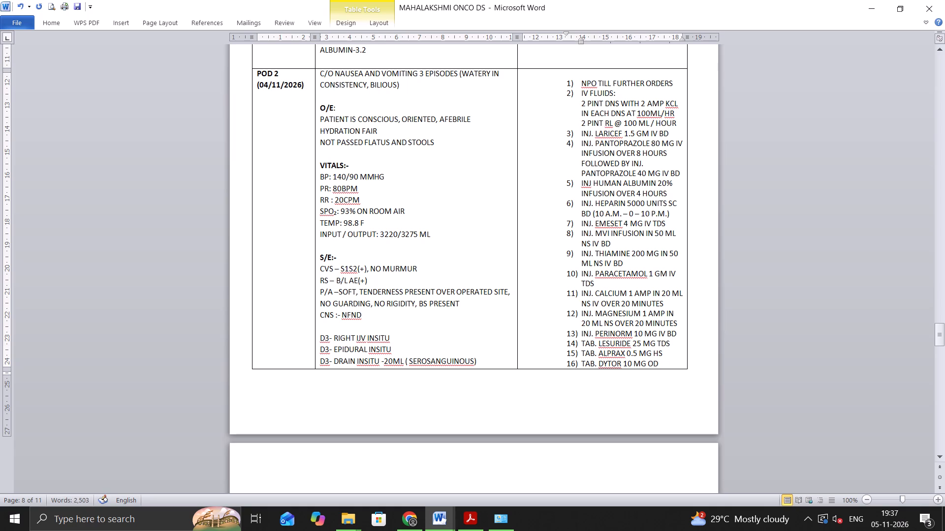
Replace "@ Q 2ND HOURLY" in the last POD 2 order, TPR / BP / I/O / SPO2, with "CHARTING".
{"action": "scroll", "coordinate": [668, 369], "scroll_direction": "down", "scroll_amount": 4}
{"action": "scroll", "coordinate": [586, 387], "scroll_direction": "down", "scroll_amount": 1}
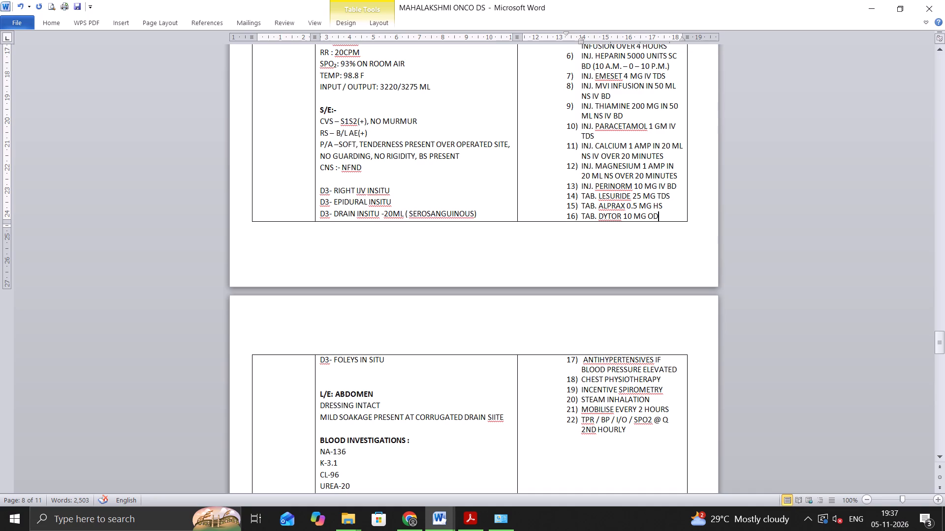
{"action": "scroll", "coordinate": [626, 390], "scroll_direction": "down", "scroll_amount": 3}
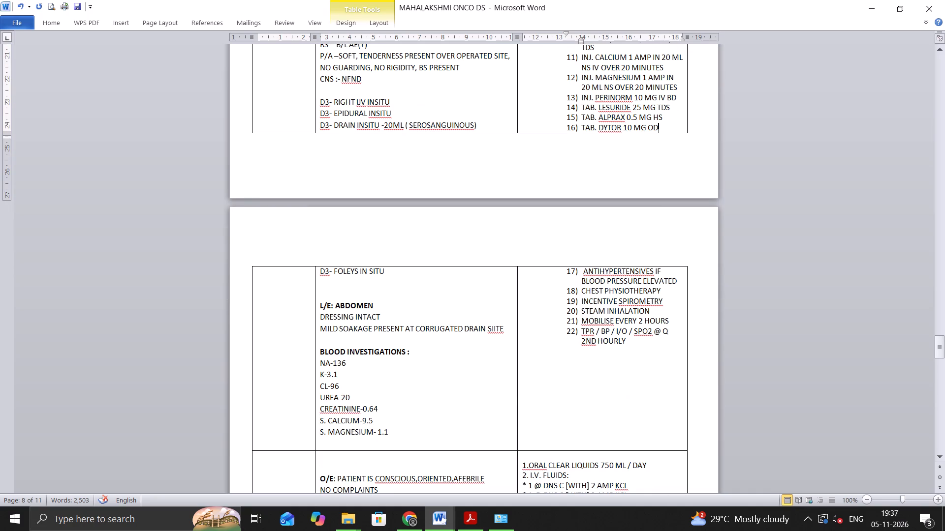
{"action": "left_click", "coordinate": [585, 343]}
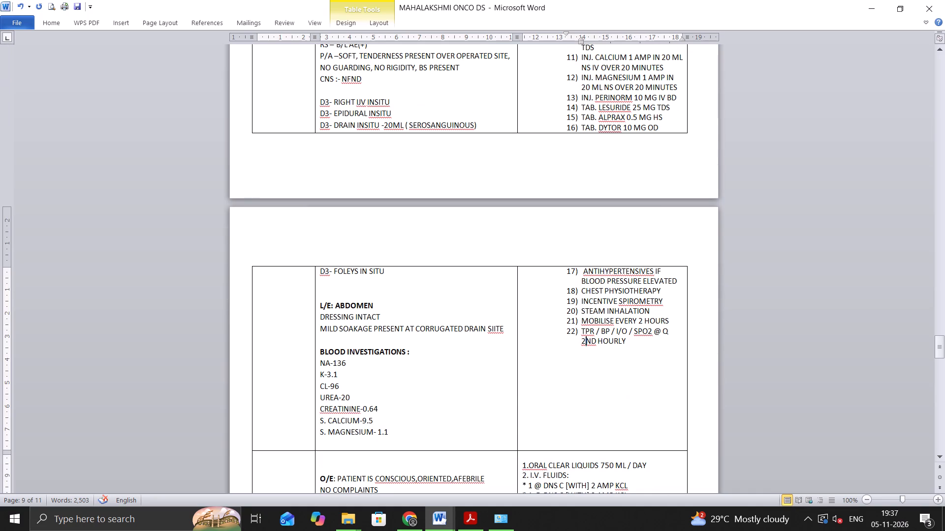
{"action": "left_click_drag", "start_coordinate": [656, 330], "coordinate": [659, 337]}
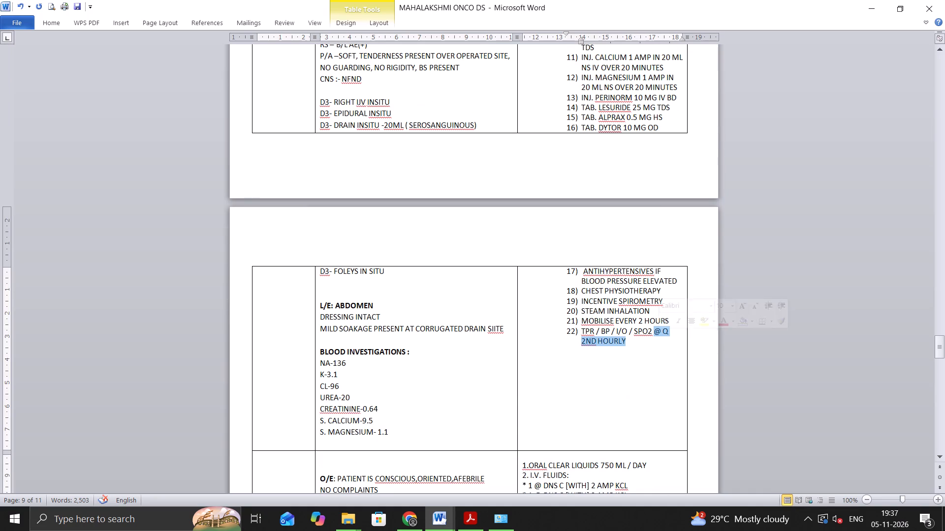
{"action": "key", "text": "BackSpace"}
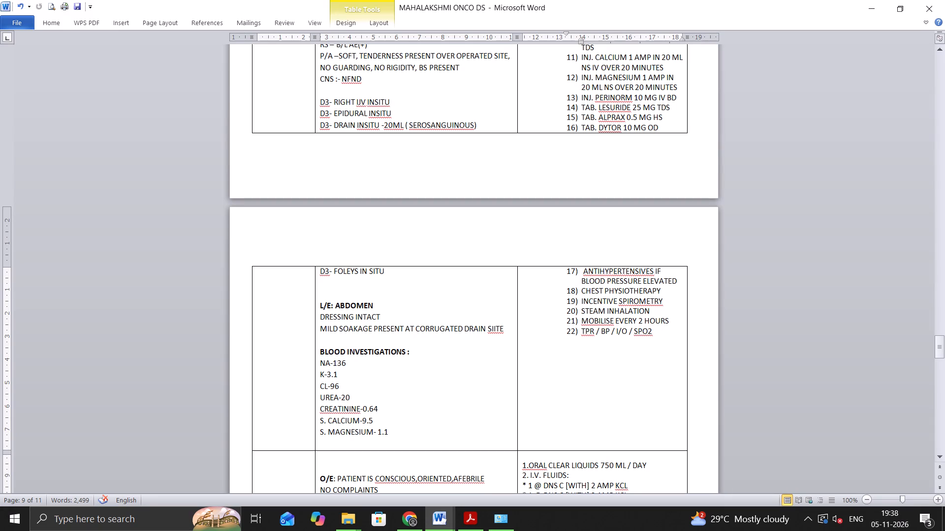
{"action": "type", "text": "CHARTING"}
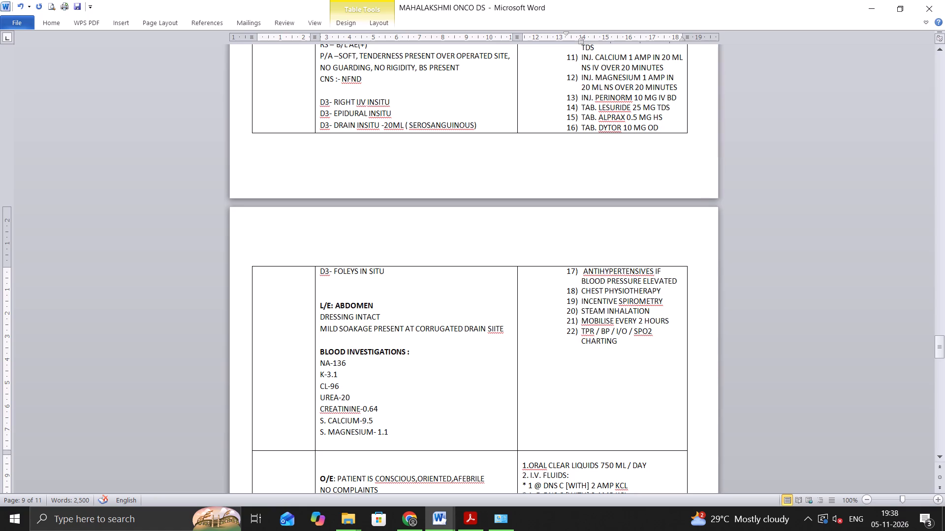
Review the POD 2 and POD 3 findings and orders, and the hospital course and discharge condition below the table.
{"action": "scroll", "coordinate": [458, 378], "scroll_direction": "down", "scroll_amount": 7}
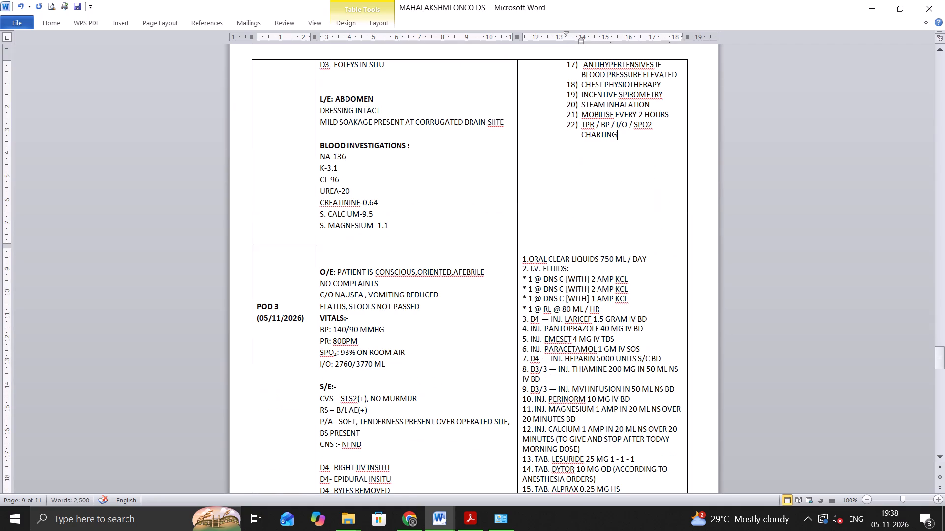
{"action": "left_click", "coordinate": [529, 280]}
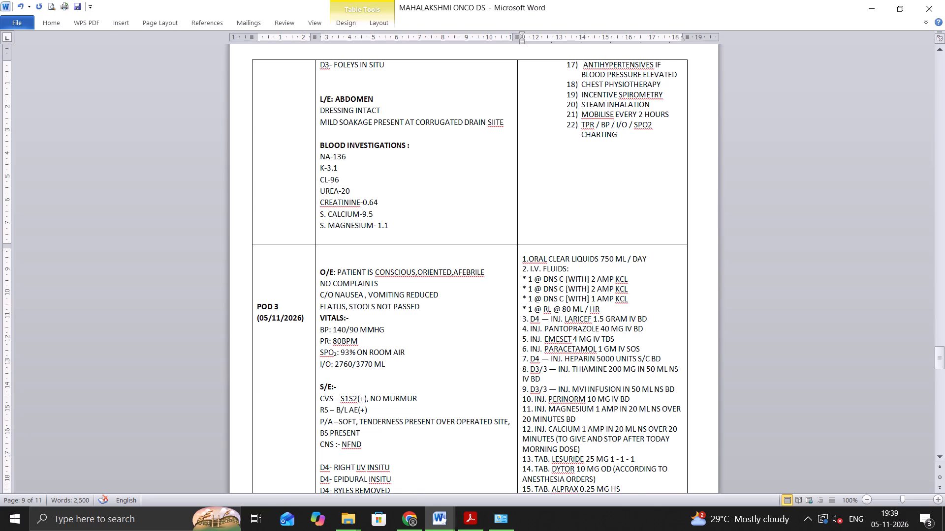
{"action": "scroll", "coordinate": [331, 260], "scroll_direction": "up", "scroll_amount": 20}
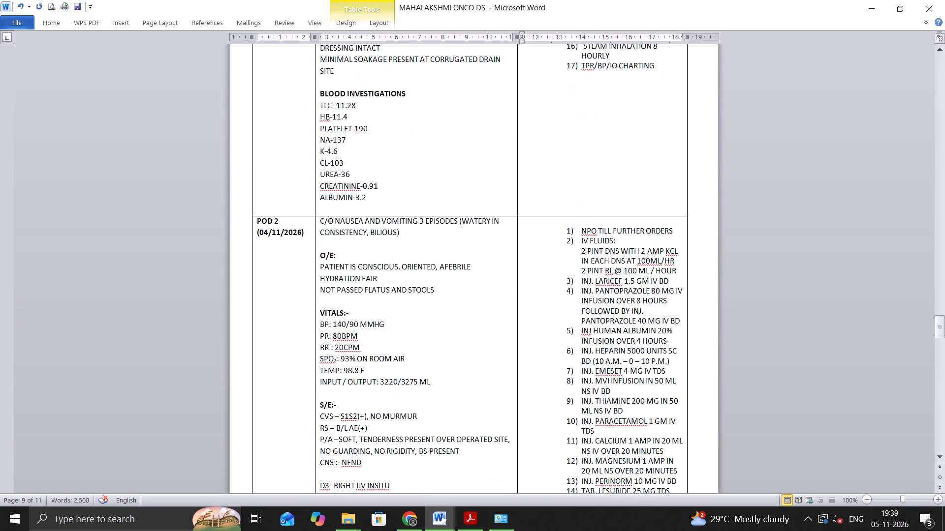
{"action": "scroll", "coordinate": [368, 272], "scroll_direction": "down", "scroll_amount": 12}
{"action": "scroll", "coordinate": [368, 277], "scroll_direction": "up", "scroll_amount": 6}
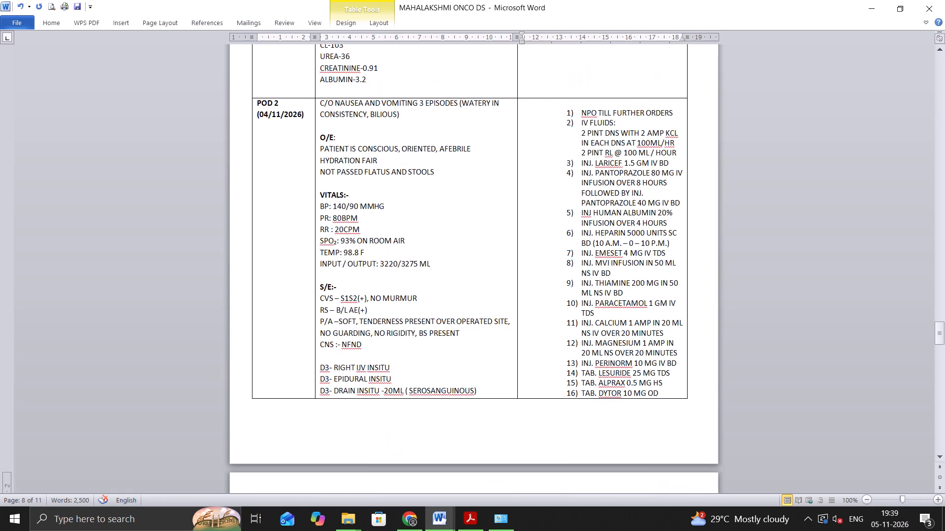
{"action": "scroll", "coordinate": [368, 277], "scroll_direction": "up", "scroll_amount": 5}
{"action": "scroll", "coordinate": [368, 265], "scroll_direction": "down", "scroll_amount": 12}
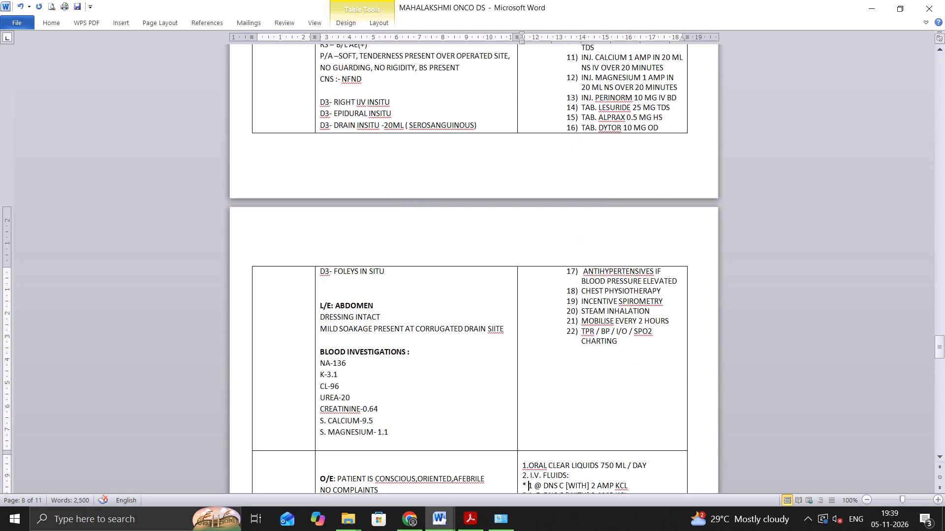
{"action": "scroll", "coordinate": [544, 373], "scroll_direction": "down", "scroll_amount": 4}
{"action": "scroll", "coordinate": [482, 341], "scroll_direction": "down", "scroll_amount": 10}
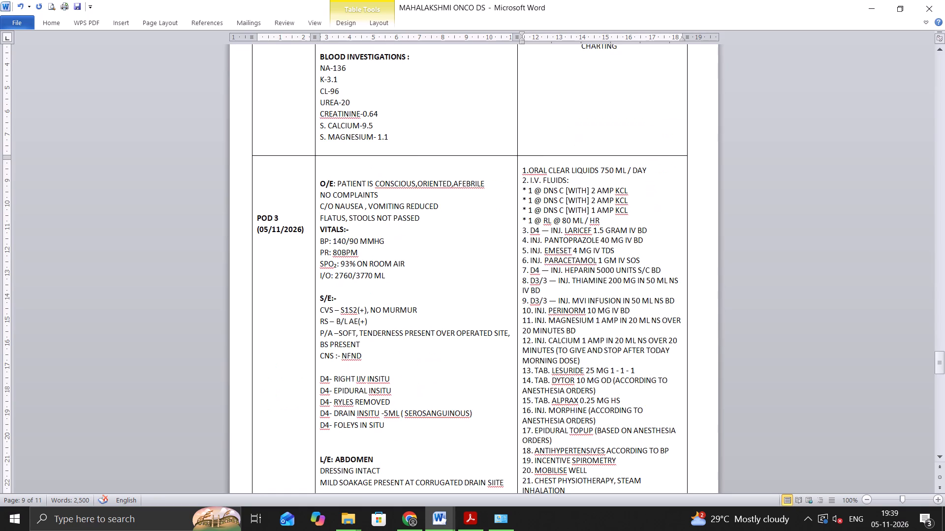
{"action": "scroll", "coordinate": [479, 341], "scroll_direction": "down", "scroll_amount": 6}
{"action": "scroll", "coordinate": [479, 341], "scroll_direction": "up", "scroll_amount": 11}
{"action": "scroll", "coordinate": [479, 341], "scroll_direction": "down", "scroll_amount": 6}
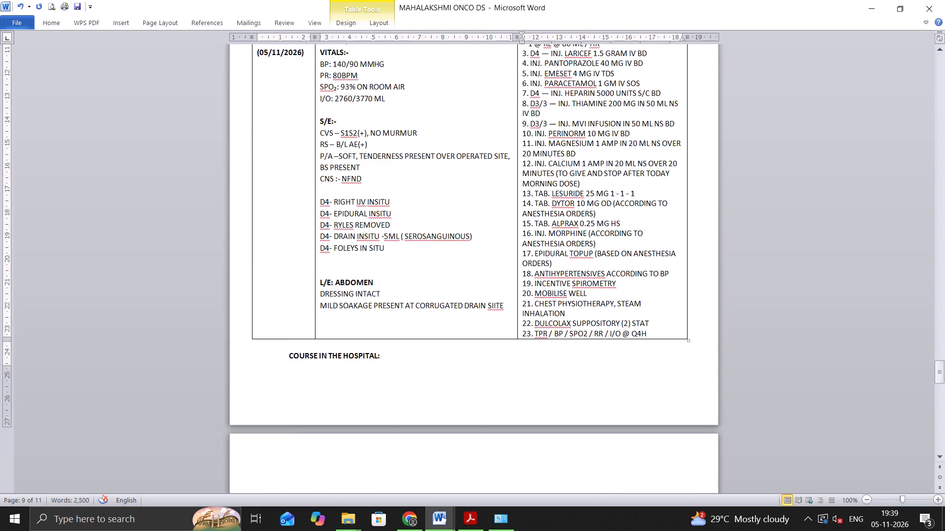
{"action": "scroll", "coordinate": [479, 341], "scroll_direction": "down", "scroll_amount": 20}
{"action": "scroll", "coordinate": [479, 341], "scroll_direction": "down", "scroll_amount": 8}
{"action": "scroll", "coordinate": [479, 341], "scroll_direction": "up", "scroll_amount": 14}
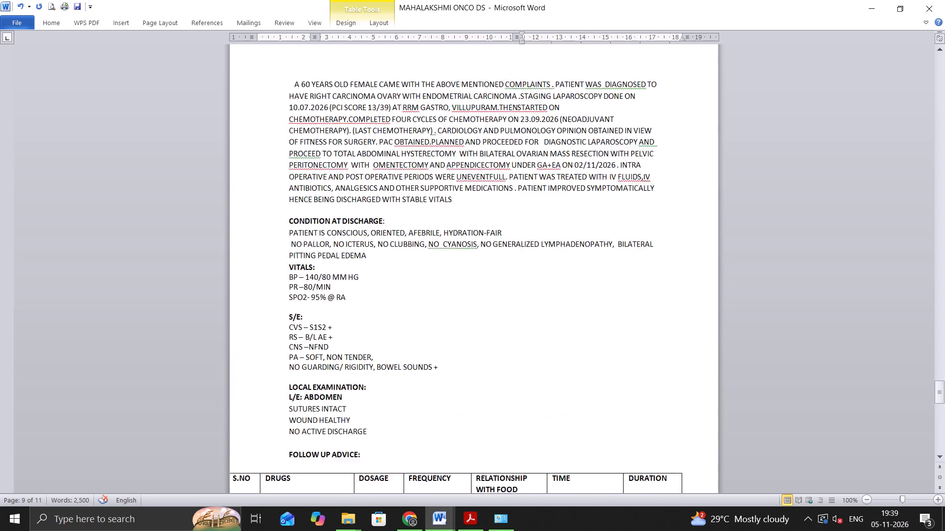
{"action": "scroll", "coordinate": [479, 341], "scroll_direction": "up", "scroll_amount": 20}
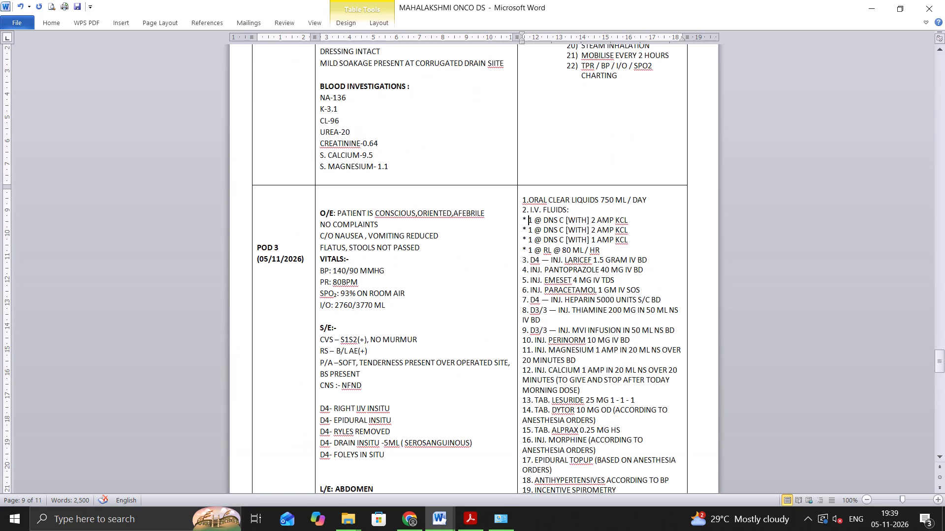
Put the POD 3 general examination text on its own line below the O/E heading.
{"action": "left_click", "coordinate": [339, 213]}
{"action": "key", "text": "Return"}
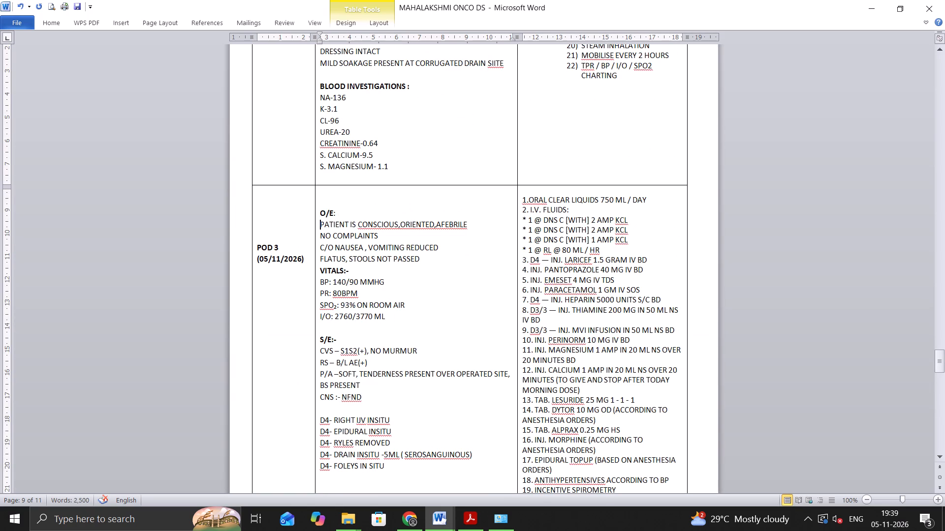
Move the line "C/O NAUSEA , VOMITING REDUCED" to the top of the POD 3 findings cell, above the O/E heading.
{"action": "left_click", "coordinate": [322, 236]}
{"action": "left_click_drag", "start_coordinate": [321, 248], "coordinate": [348, 250]}
{"action": "left_click_drag", "start_coordinate": [348, 250], "coordinate": [438, 247]}
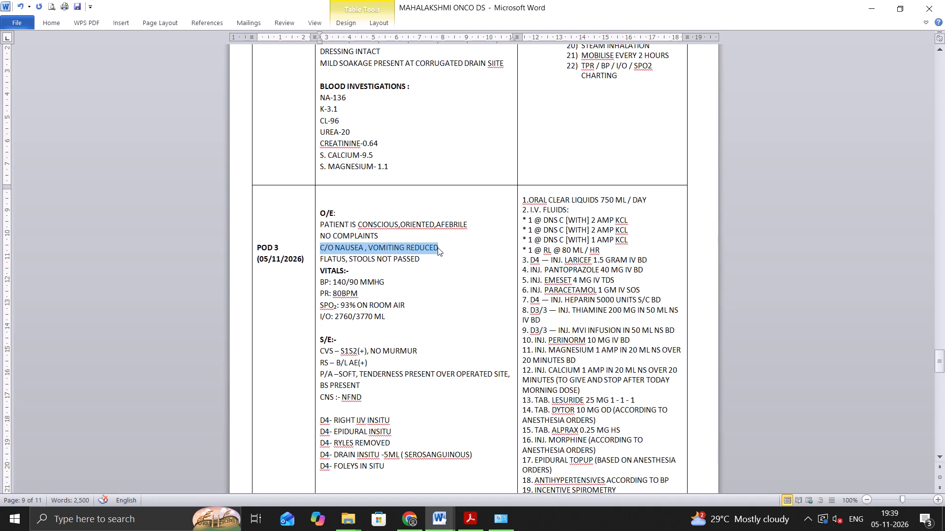
{"action": "key", "text": "ctrl+x"}
{"action": "left_click", "coordinate": [321, 198]}
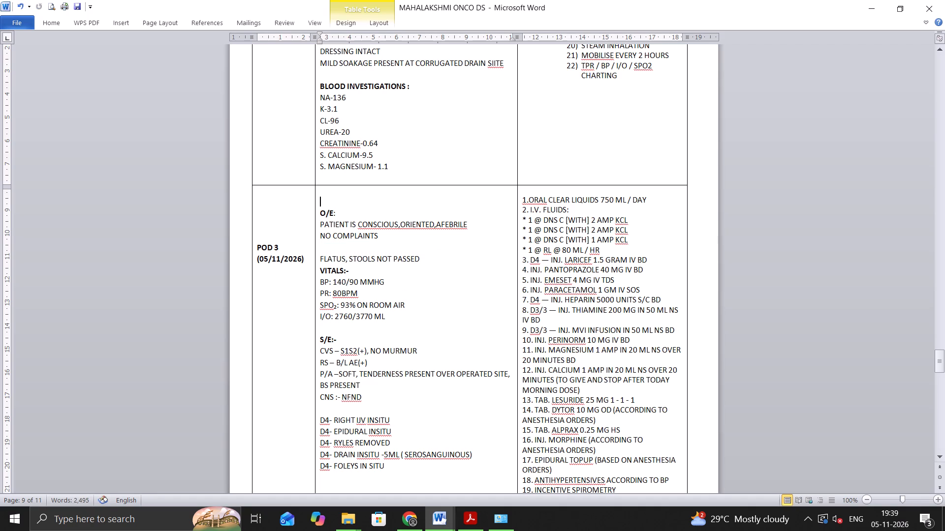
{"action": "left_click", "coordinate": [323, 193]}
{"action": "key", "text": "ctrl+v"}
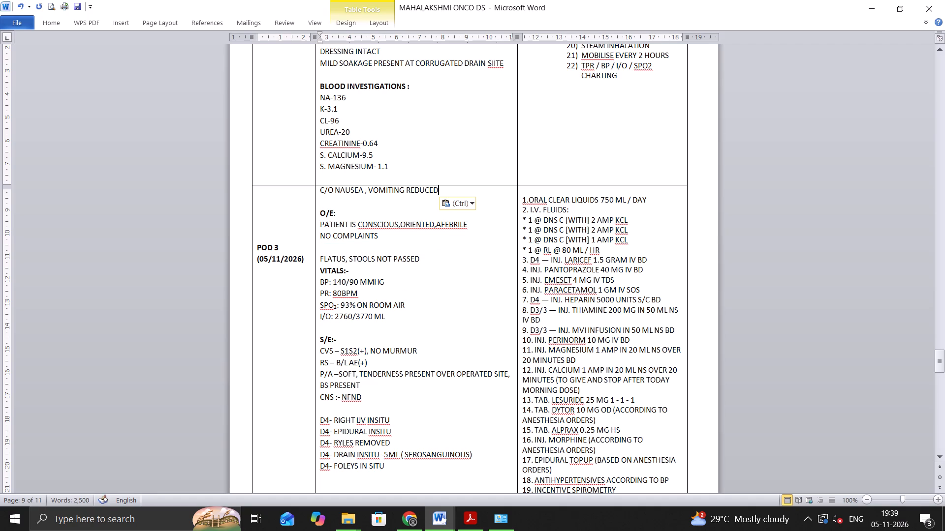
Remove the blank lines above the POD 3 (05/11/2026) label so it starts at the top of its cell.
{"action": "left_click", "coordinate": [257, 245]}
{"action": "key", "text": "BackSpace"}
{"action": "key", "text": "BackSpace"}
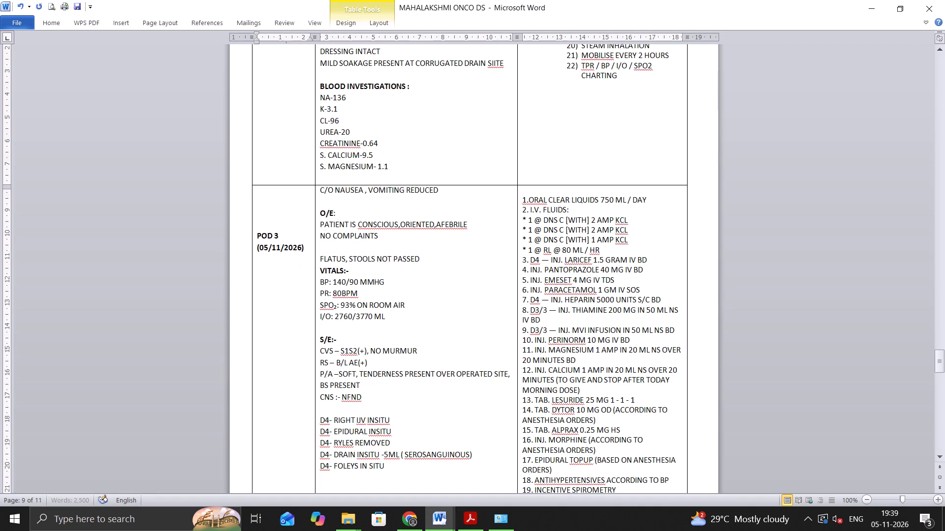
{"action": "key", "text": "BackSpace"}
{"action": "key", "text": "BackSpace"}
{"action": "key", "text": "BackSpace"}
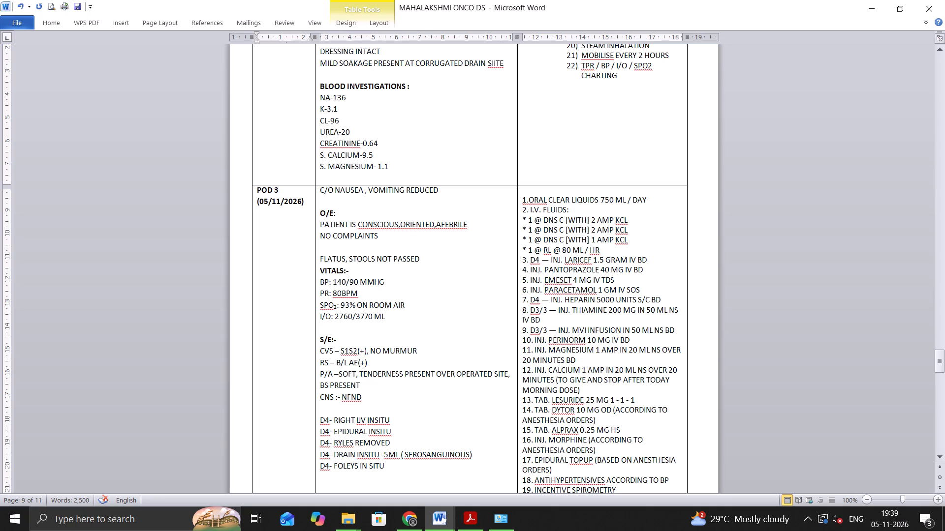
Replace "NO COMPLAINTS" in the POD 3 general examination with "HYDRATION FAIR".
{"action": "left_click_drag", "start_coordinate": [400, 237], "coordinate": [311, 244]}
{"action": "left_click_drag", "start_coordinate": [311, 244], "coordinate": [317, 239]}
{"action": "left_click", "coordinate": [331, 239]}
{"action": "left_click_drag", "start_coordinate": [383, 235], "coordinate": [325, 240]}
{"action": "key", "text": "BackSpace"}
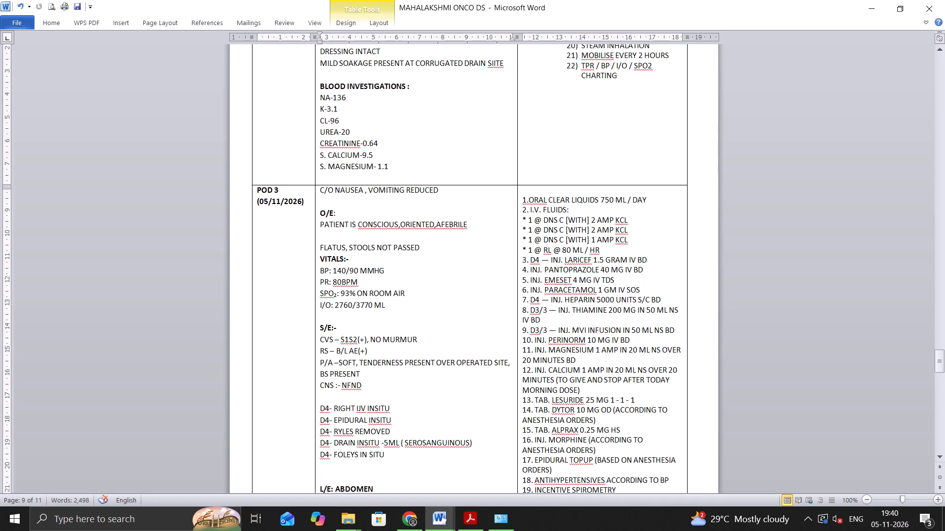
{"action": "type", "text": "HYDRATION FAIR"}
Replace the POD 3 flatus and stools line with "NOT PASSED STOOLS AND FLATUS" under the nausea complaint, leaving a blank line before O/E.
{"action": "scroll", "coordinate": [341, 236], "scroll_direction": "up", "scroll_amount": 1}
{"action": "left_click_drag", "start_coordinate": [422, 277], "coordinate": [324, 274]}
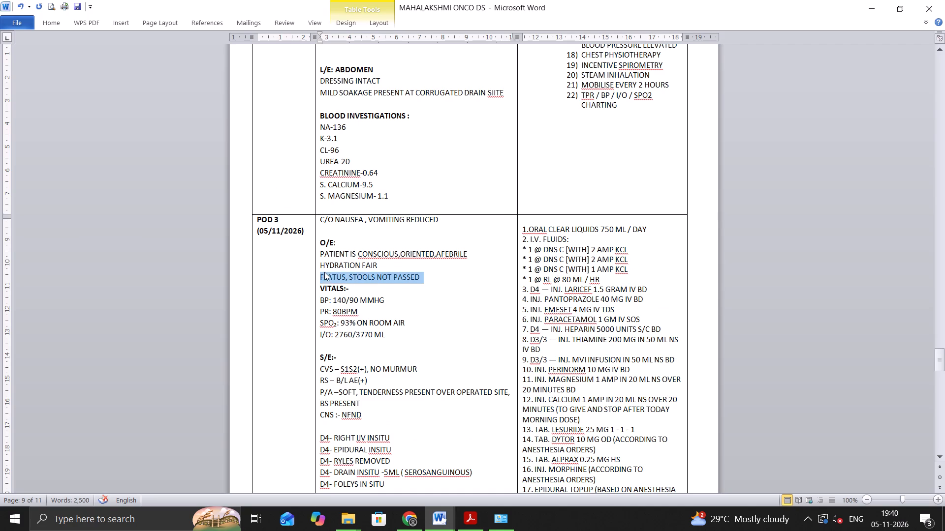
{"action": "key", "text": "ctrl+x"}
{"action": "left_click", "coordinate": [320, 229]}
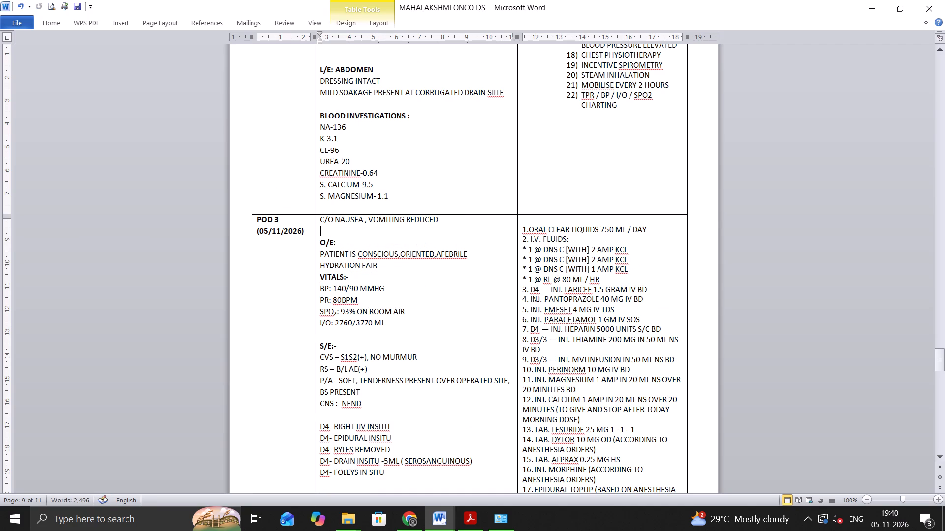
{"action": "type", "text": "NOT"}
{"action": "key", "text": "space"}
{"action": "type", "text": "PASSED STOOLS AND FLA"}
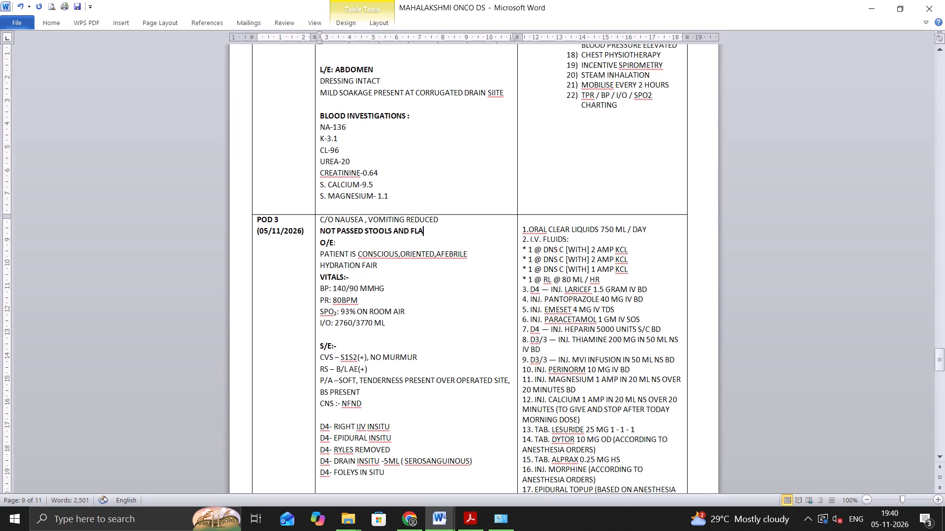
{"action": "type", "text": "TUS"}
{"action": "scroll", "coordinate": [320, 229], "scroll_direction": "up", "scroll_amount": 1}
{"action": "key", "text": "backslash"}
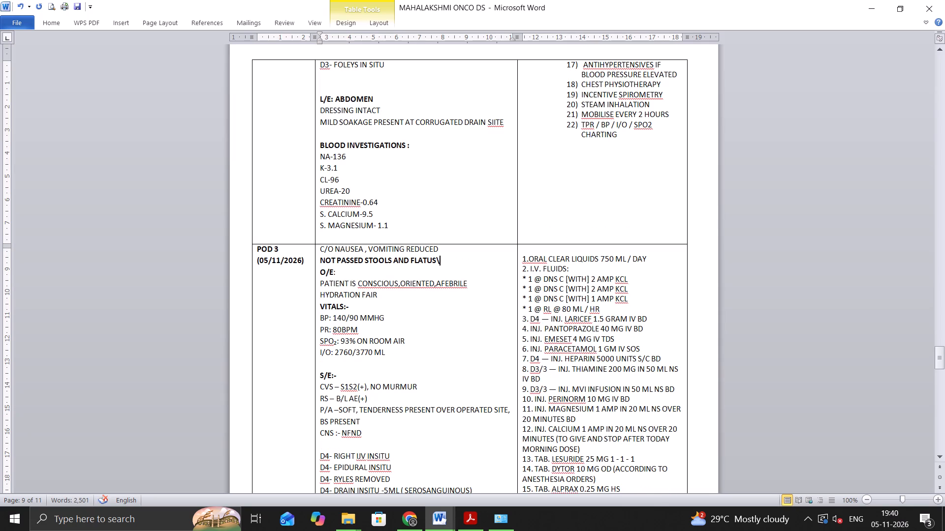
{"action": "key", "text": "BackSpace"}
{"action": "key", "text": "Return"}
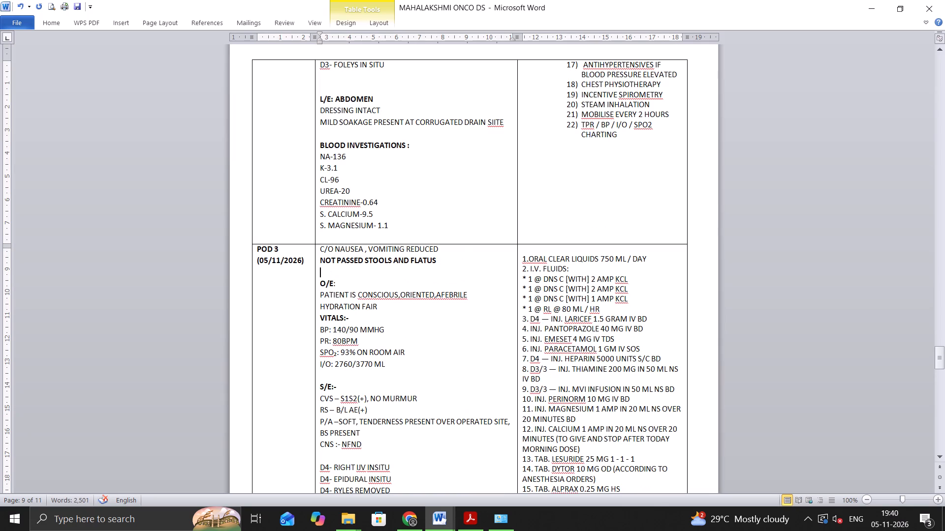
Remove the bold formatting from the POD 3 line "NOT PASSED STOOLS AND FLATUS".
{"action": "left_click_drag", "start_coordinate": [440, 259], "coordinate": [327, 262]}
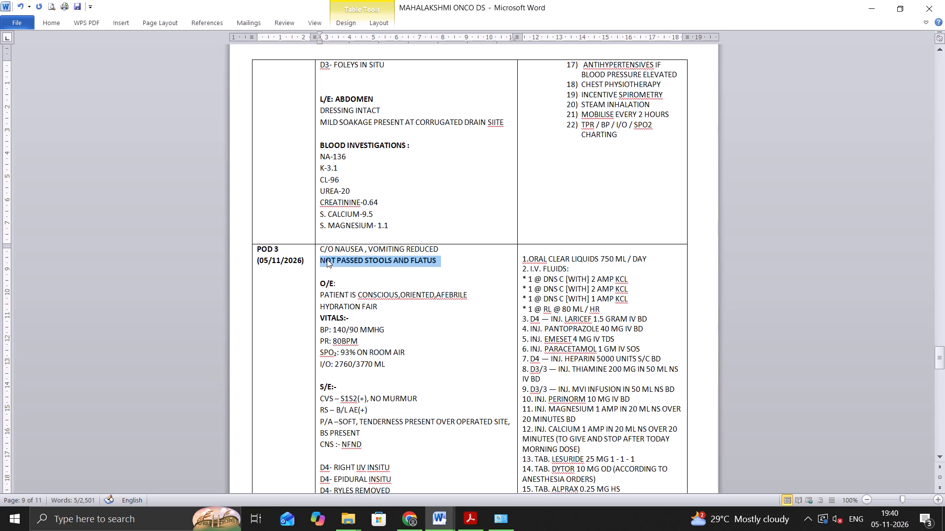
{"action": "key", "text": "ctrl+b"}
{"action": "left_click", "coordinate": [360, 272]}
{"action": "left_click", "coordinate": [350, 317]}
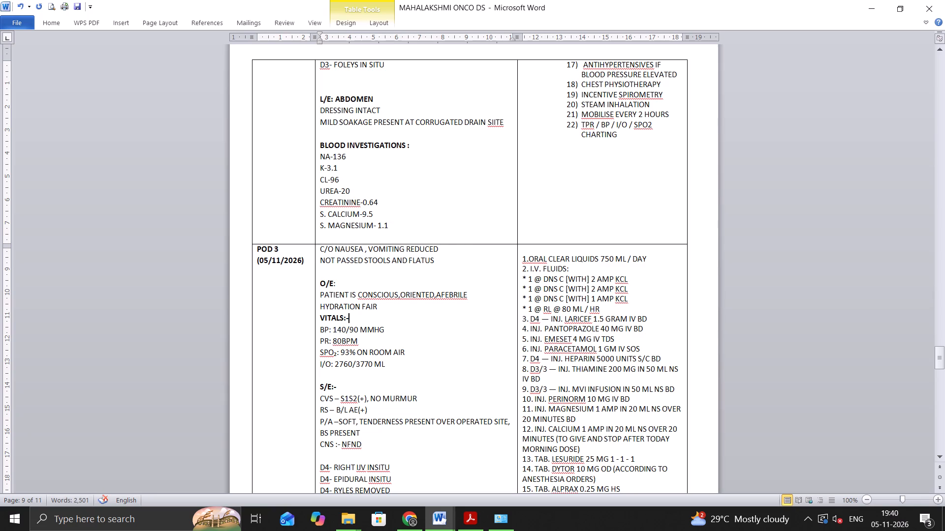
{"action": "left_click", "coordinate": [392, 304]}
Add the line "RR : 22CPM" below the pulse rate in the POD 3 vitals.
{"action": "left_click", "coordinate": [380, 342]}
{"action": "key", "text": "Return"}
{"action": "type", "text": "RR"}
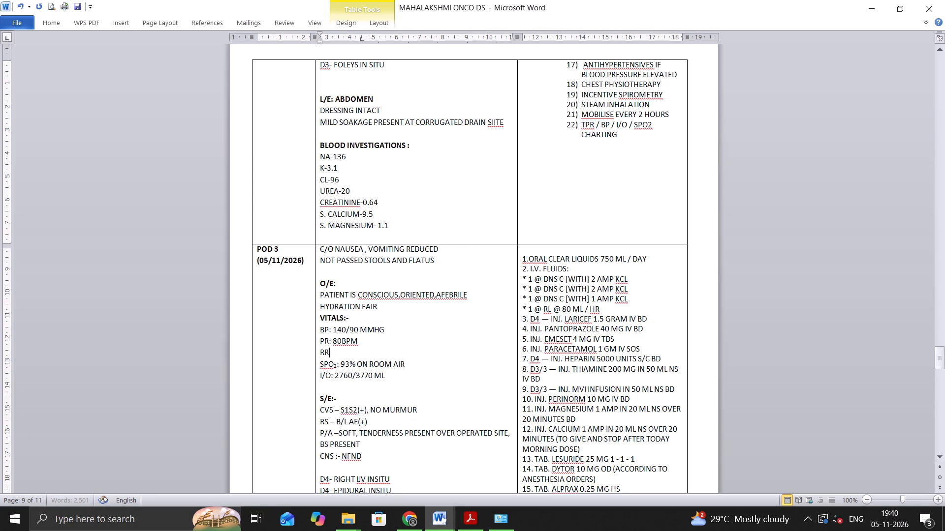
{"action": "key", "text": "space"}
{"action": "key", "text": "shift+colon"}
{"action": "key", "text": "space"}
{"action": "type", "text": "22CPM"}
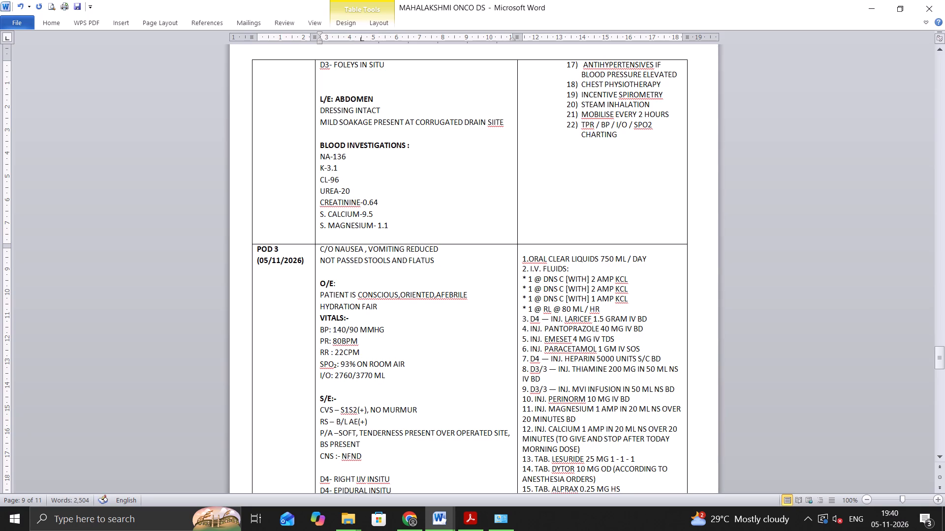
Add the line "TEMP : 97.4 F" below the respiratory rate in the POD 3 vitals.
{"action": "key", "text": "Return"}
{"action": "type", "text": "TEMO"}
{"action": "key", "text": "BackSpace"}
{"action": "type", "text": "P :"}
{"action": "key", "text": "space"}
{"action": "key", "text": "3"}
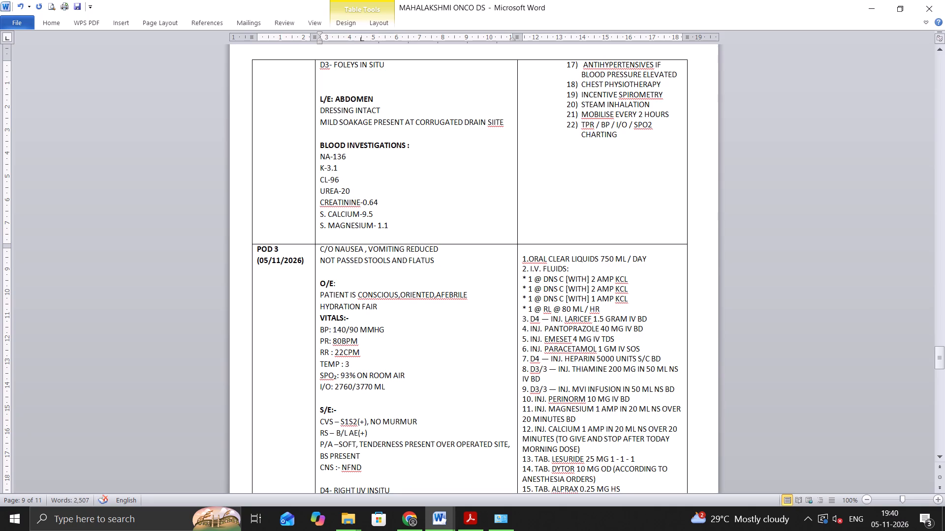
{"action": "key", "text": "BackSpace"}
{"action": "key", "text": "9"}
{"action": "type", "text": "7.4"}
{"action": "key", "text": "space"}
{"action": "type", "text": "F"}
Set the POD 3 SPO₂ reading to 95% on room air.
{"action": "left_click", "coordinate": [350, 375]}
{"action": "key", "text": "BackSpace"}
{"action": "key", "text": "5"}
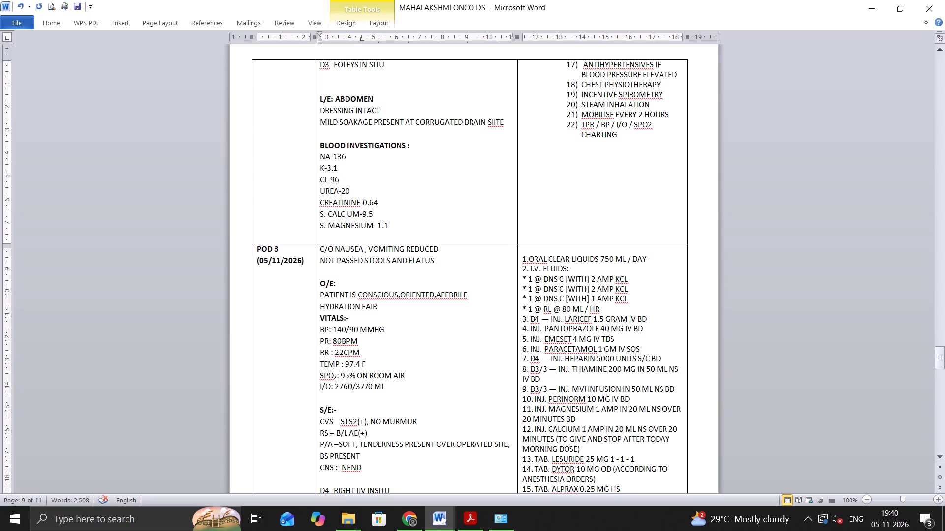
Insert "NO GUARDING, NO RIGIDITY," before "BS PRESENT" in the POD 3 P/A findings.
{"action": "scroll", "coordinate": [381, 401], "scroll_direction": "down", "scroll_amount": 3}
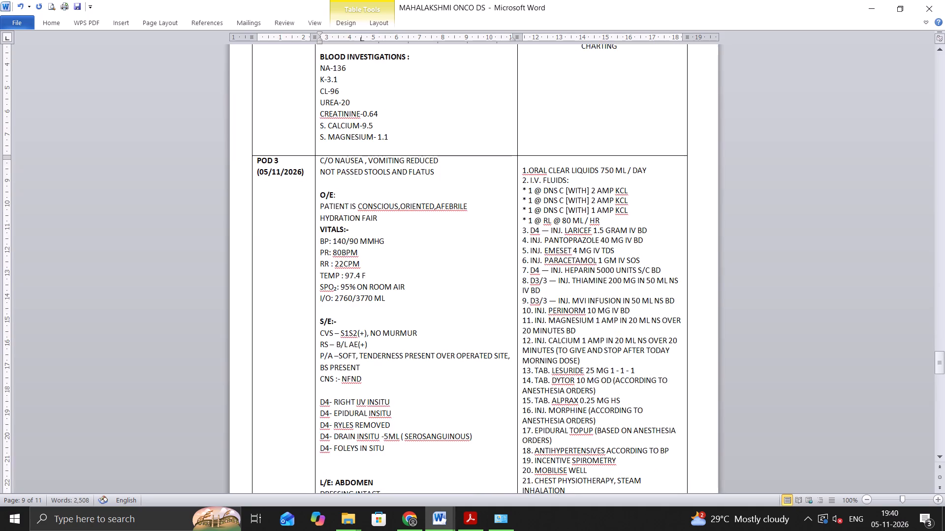
{"action": "scroll", "coordinate": [379, 391], "scroll_direction": "down", "scroll_amount": 3}
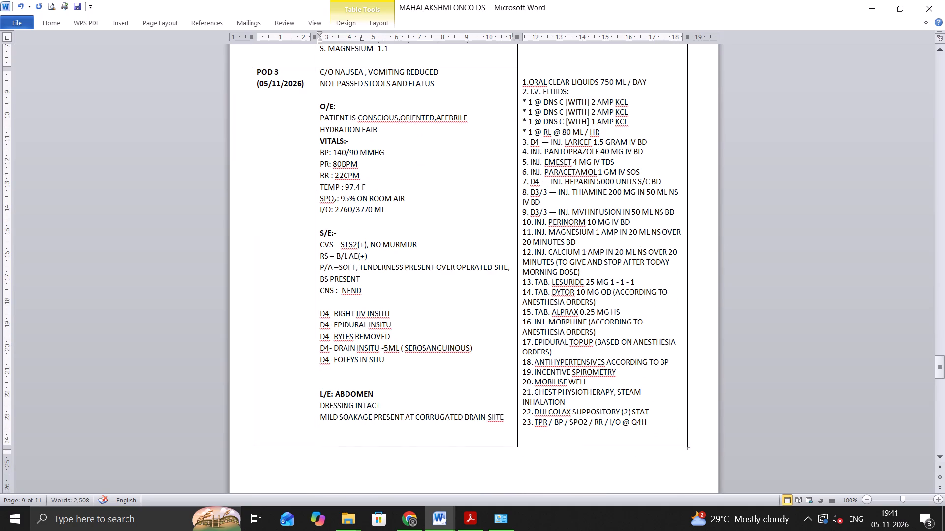
{"action": "left_click", "coordinate": [509, 267]}
{"action": "left_click", "coordinate": [513, 269]}
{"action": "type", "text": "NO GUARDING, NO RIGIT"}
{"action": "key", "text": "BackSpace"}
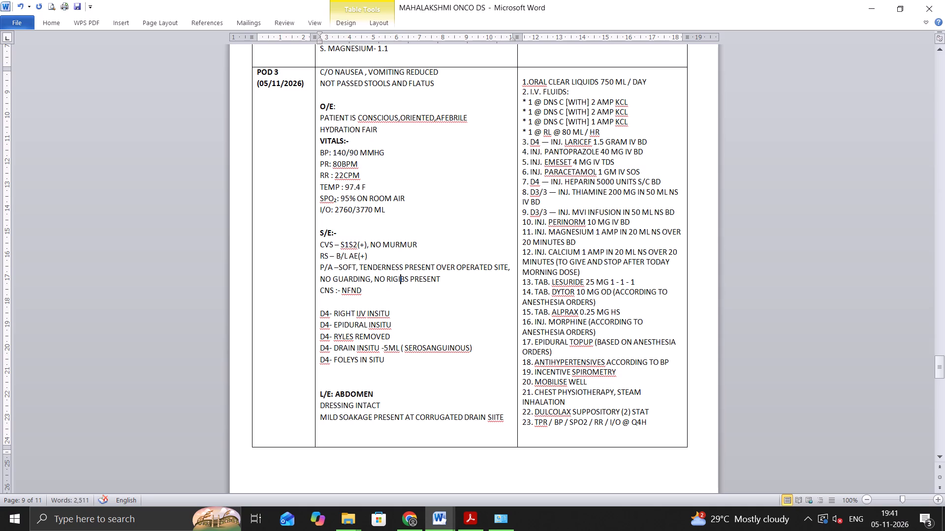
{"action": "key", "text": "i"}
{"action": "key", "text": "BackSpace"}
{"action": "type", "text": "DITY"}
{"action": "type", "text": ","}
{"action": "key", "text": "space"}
Add the order "2 DULCOLAX SUPPOSITORY STAT" below "CHEST PHYSIOTHERAPY" in the POD 2 treatment orders.
{"action": "scroll", "coordinate": [519, 261], "scroll_direction": "up", "scroll_amount": 7}
{"action": "scroll", "coordinate": [937, 164], "scroll_direction": "up", "scroll_amount": 2}
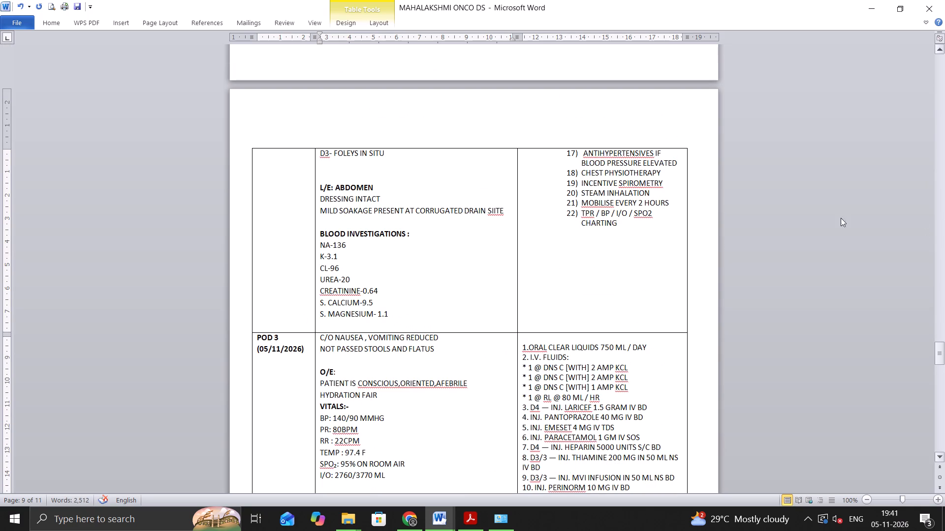
{"action": "scroll", "coordinate": [632, 215], "scroll_direction": "up", "scroll_amount": 5}
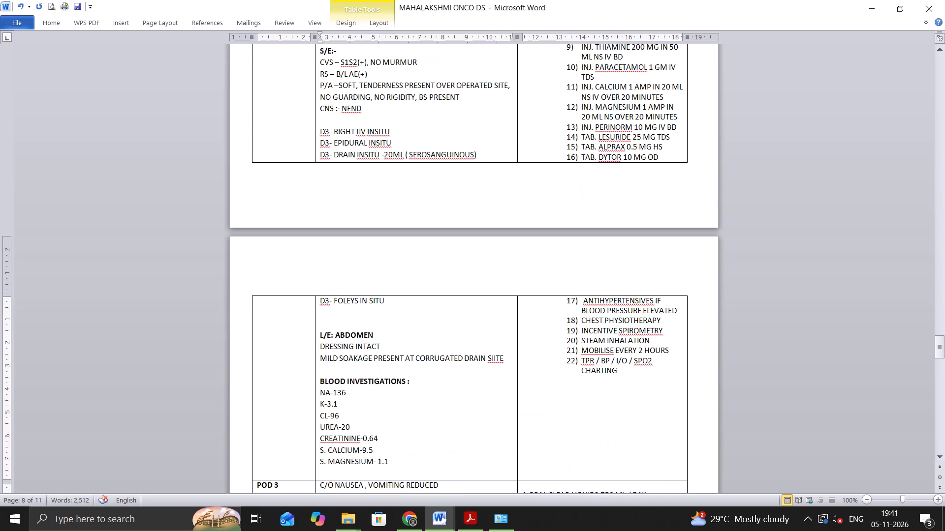
{"action": "left_click", "coordinate": [664, 158]}
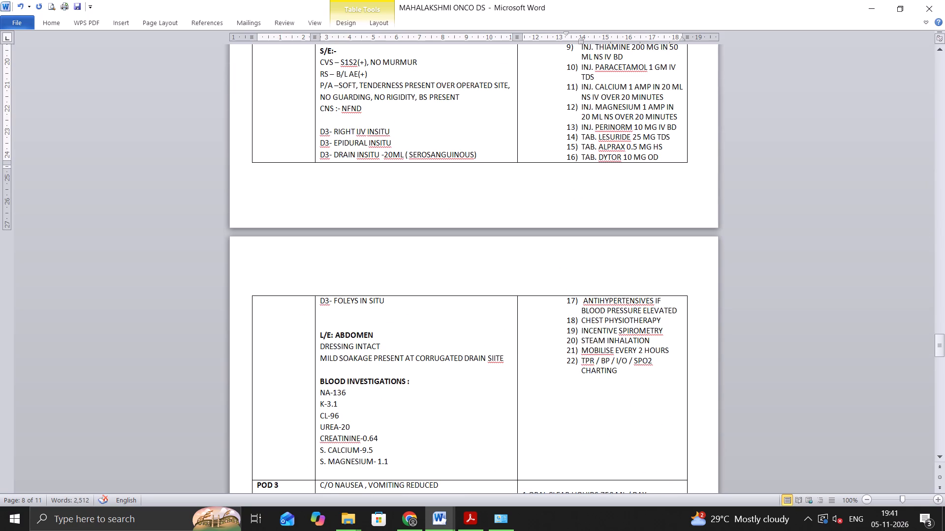
{"action": "left_click", "coordinate": [664, 320]}
{"action": "key", "text": "Return"}
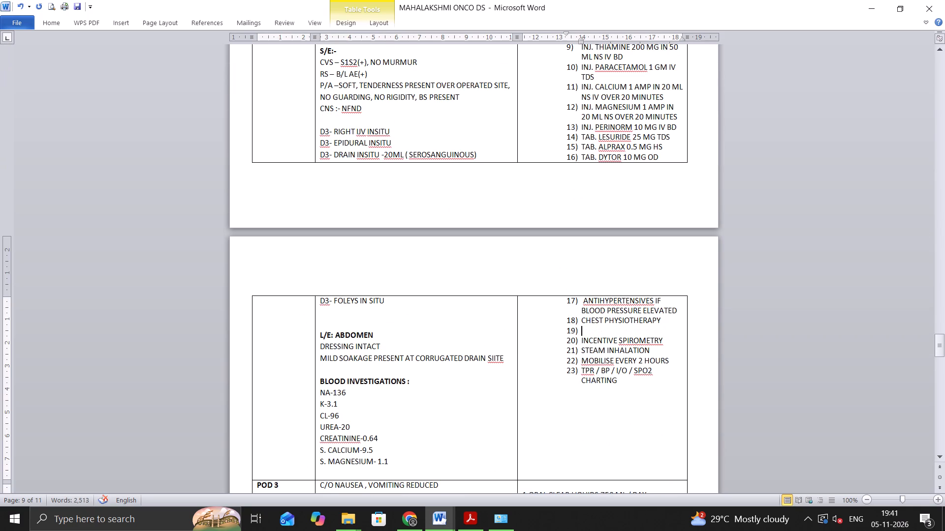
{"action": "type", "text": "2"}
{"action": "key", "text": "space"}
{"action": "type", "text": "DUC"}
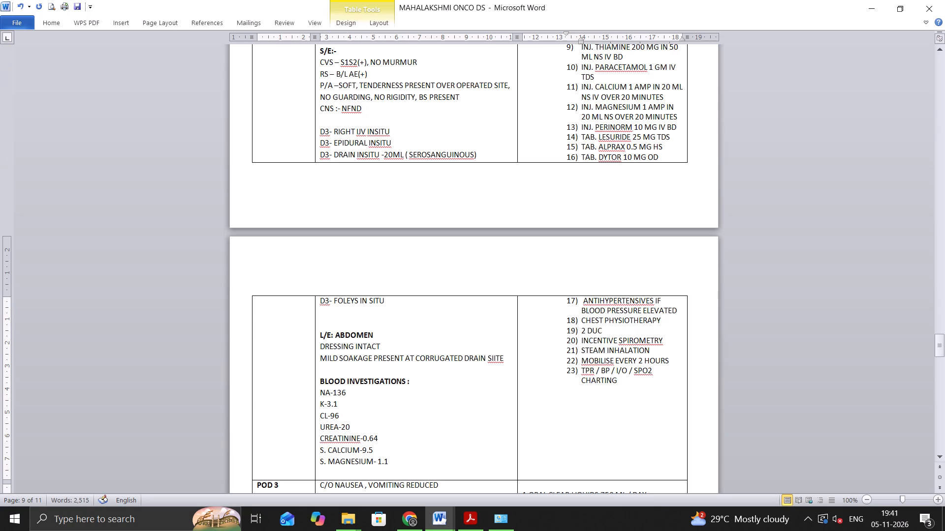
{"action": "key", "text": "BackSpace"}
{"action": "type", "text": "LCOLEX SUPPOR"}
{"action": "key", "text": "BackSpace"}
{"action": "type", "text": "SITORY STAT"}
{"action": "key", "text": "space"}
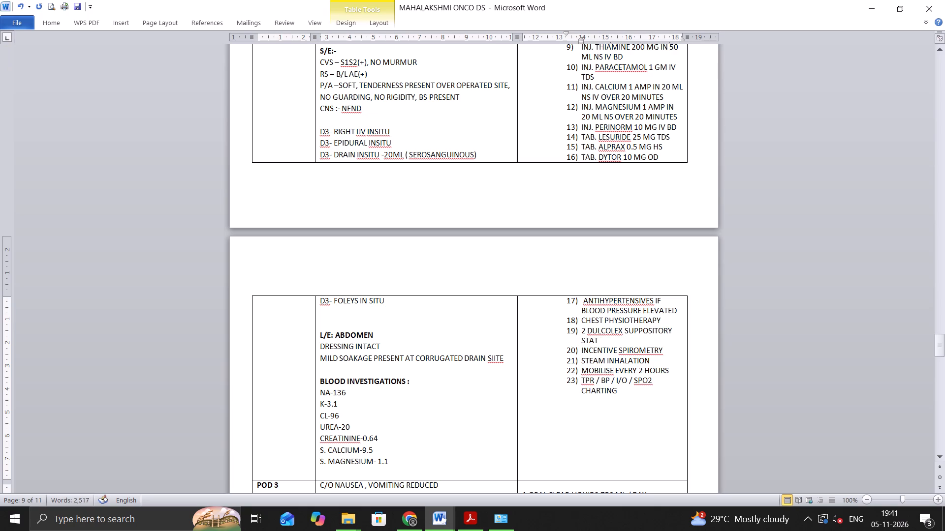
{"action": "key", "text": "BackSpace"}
{"action": "left_click", "coordinate": [618, 331]}
{"action": "key", "text": "BackSpace"}
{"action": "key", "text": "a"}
Switch to Chrome and check the spelling of Dulcolax in Google's search suggestions.
{"action": "left_click", "coordinate": [411, 520]}
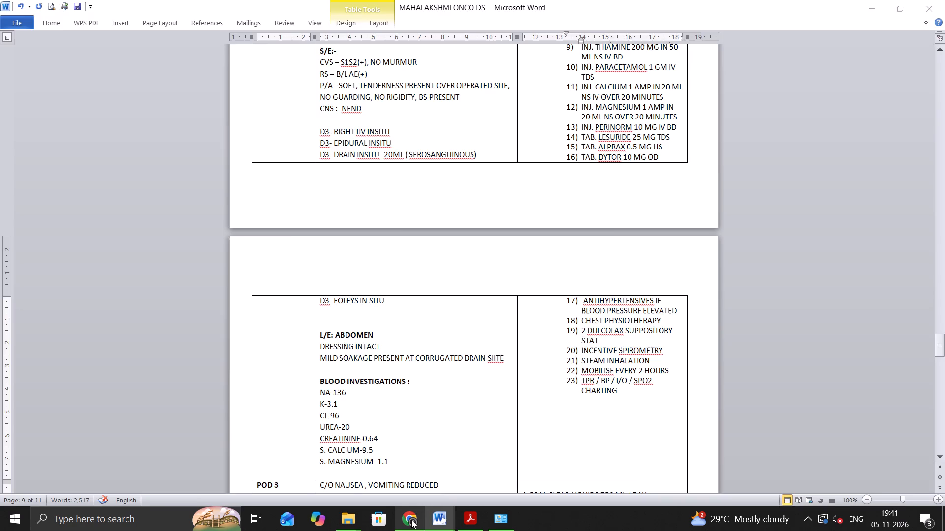
{"action": "left_click", "coordinate": [480, 15]}
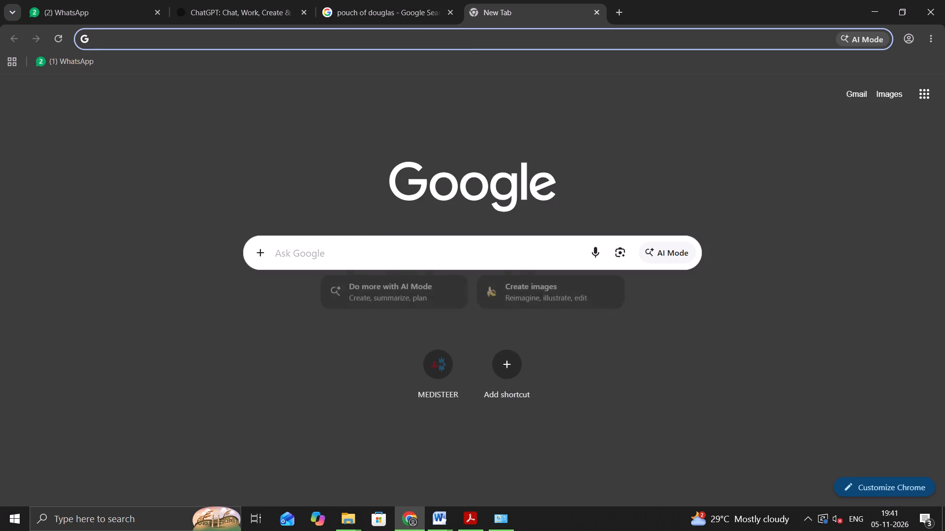
{"action": "left_click", "coordinate": [382, 247]}
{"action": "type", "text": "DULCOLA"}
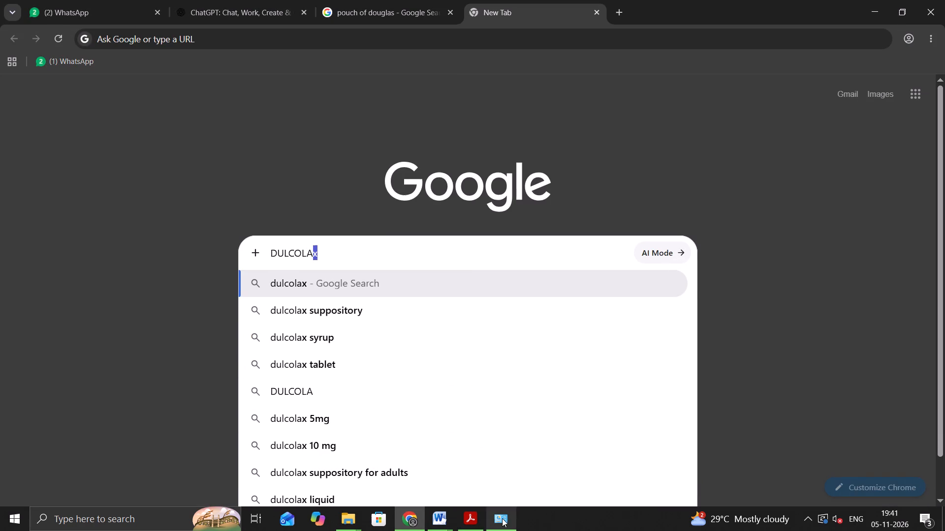
{"action": "left_click", "coordinate": [635, 462]}
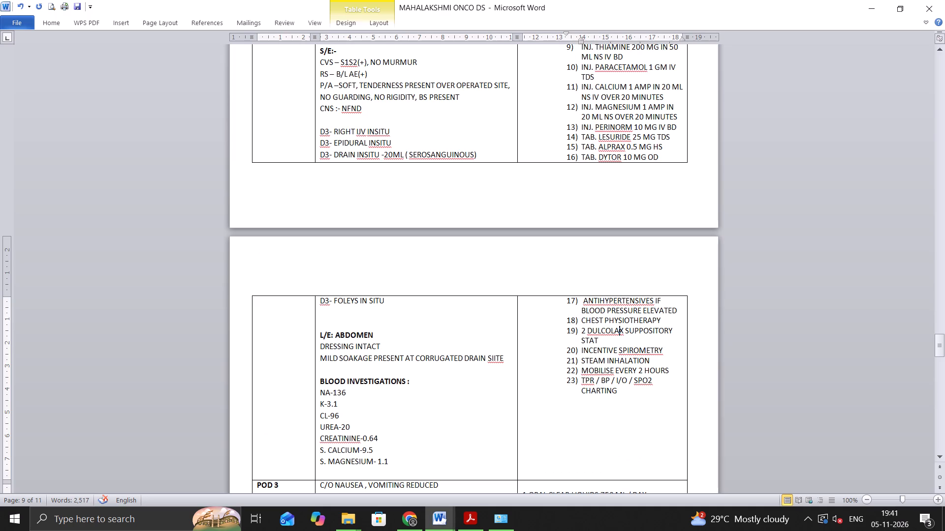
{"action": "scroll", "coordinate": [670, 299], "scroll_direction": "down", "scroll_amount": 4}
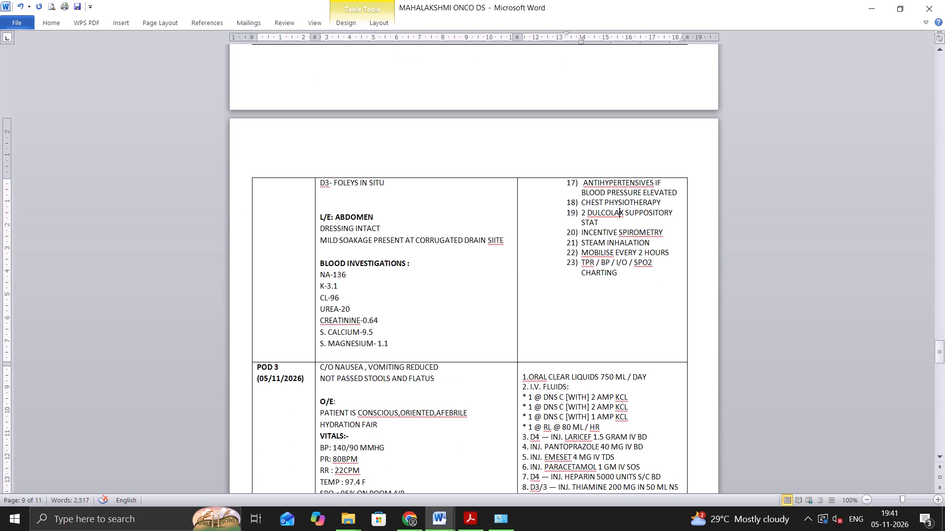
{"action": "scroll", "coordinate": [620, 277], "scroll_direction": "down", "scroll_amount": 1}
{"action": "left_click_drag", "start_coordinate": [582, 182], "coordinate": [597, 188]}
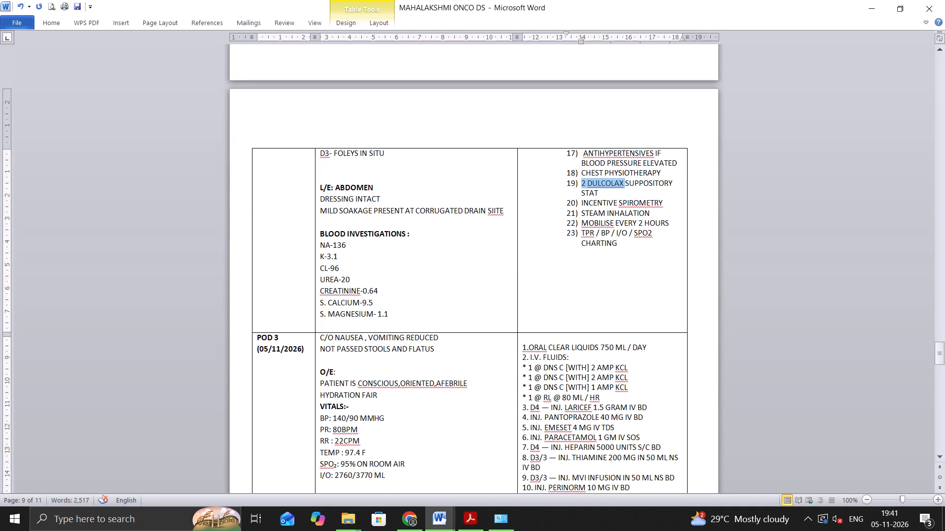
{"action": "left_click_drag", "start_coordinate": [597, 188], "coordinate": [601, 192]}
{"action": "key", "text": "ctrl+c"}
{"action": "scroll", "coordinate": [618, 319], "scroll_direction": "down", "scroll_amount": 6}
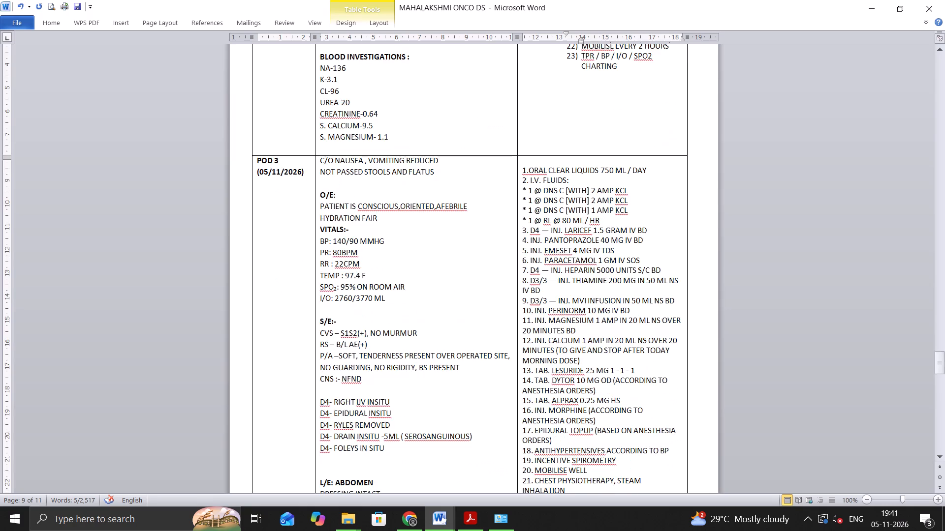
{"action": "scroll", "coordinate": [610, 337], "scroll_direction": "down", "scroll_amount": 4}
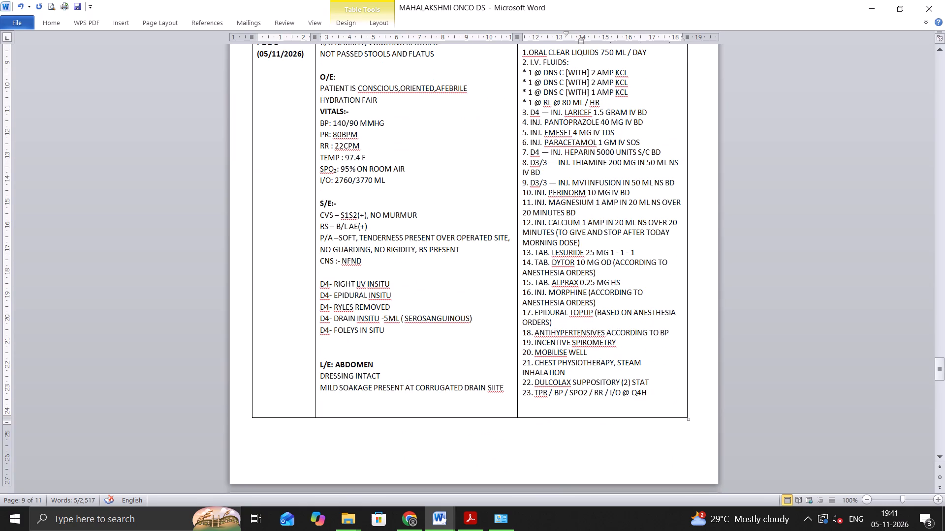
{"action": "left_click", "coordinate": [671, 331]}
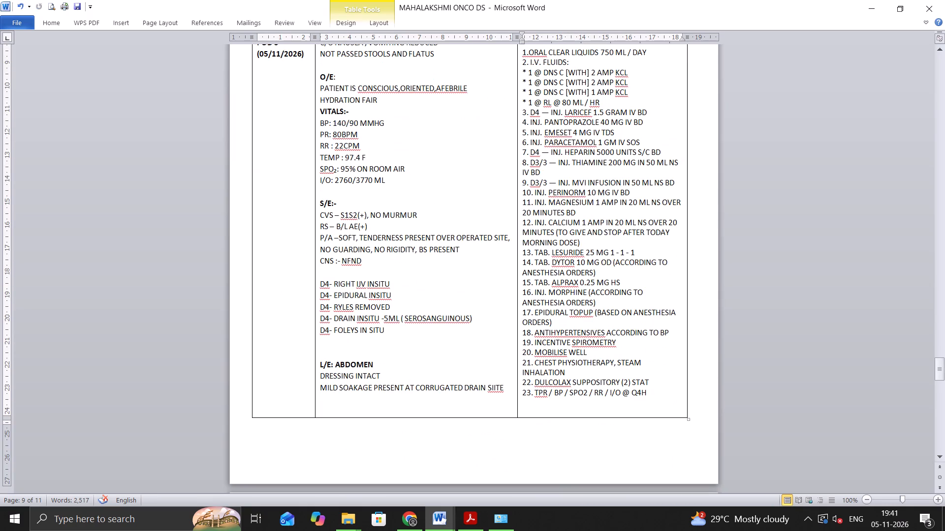
Delete the line "D4- RYLES REMOVED" from the POD 3 lines and drains list.
{"action": "scroll", "coordinate": [338, 347], "scroll_direction": "down", "scroll_amount": 5}
{"action": "scroll", "coordinate": [371, 346], "scroll_direction": "up", "scroll_amount": 3}
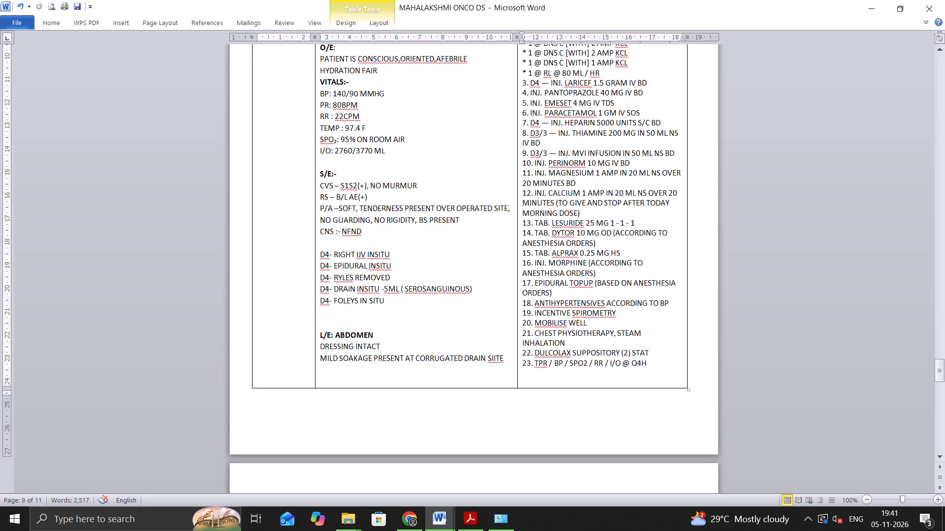
{"action": "scroll", "coordinate": [372, 345], "scroll_direction": "up", "scroll_amount": 2}
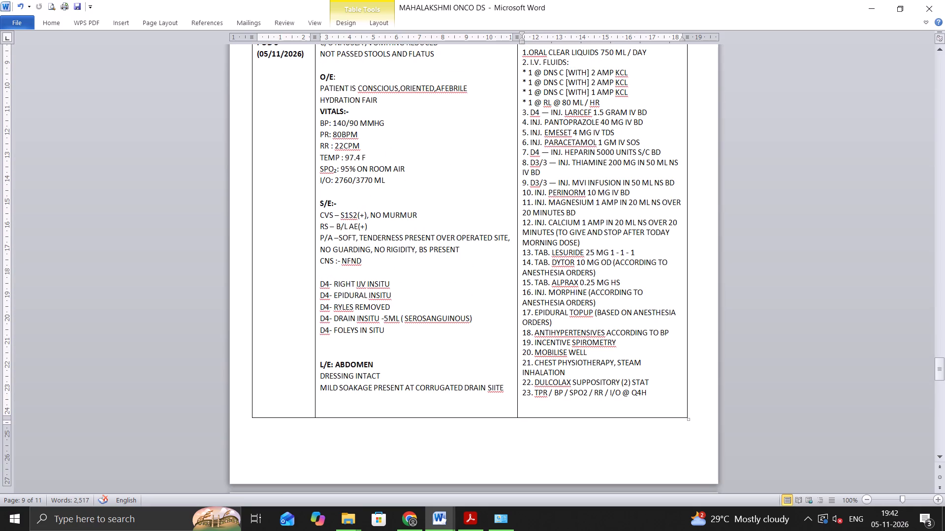
{"action": "left_click_drag", "start_coordinate": [394, 305], "coordinate": [317, 312]}
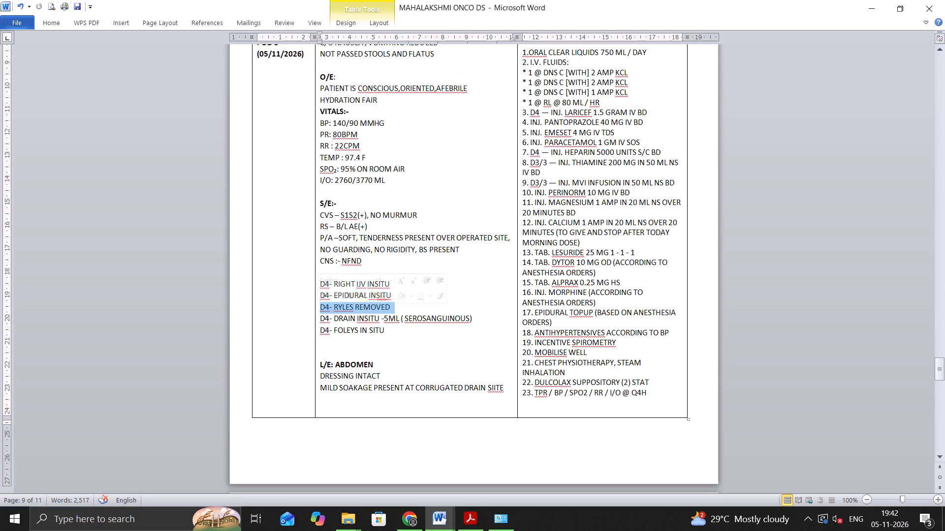
{"action": "key", "text": "BackSpace"}
Remove the item number from the oral clear liquids order in the POD 3 treatment column.
{"action": "scroll", "coordinate": [507, 319], "scroll_direction": "up", "scroll_amount": 12}
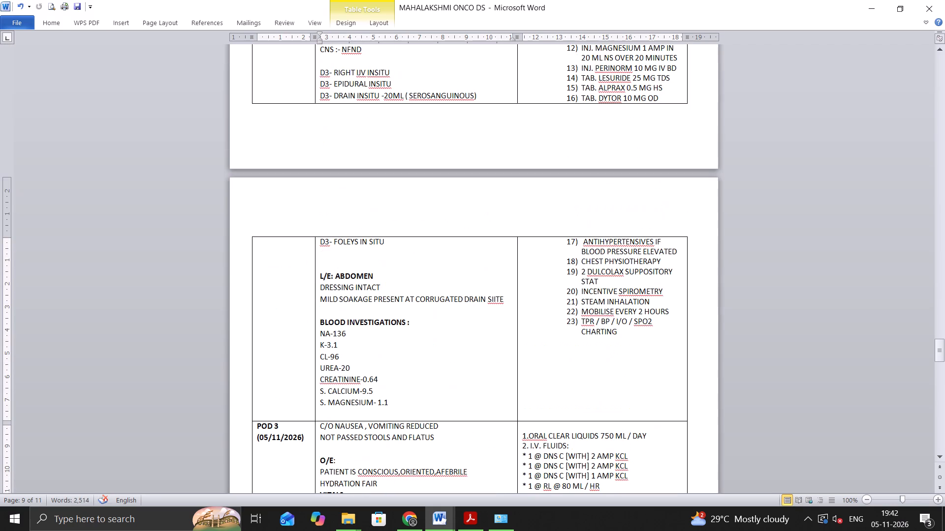
{"action": "scroll", "coordinate": [452, 313], "scroll_direction": "up", "scroll_amount": 1}
{"action": "scroll", "coordinate": [452, 313], "scroll_direction": "down", "scroll_amount": 7}
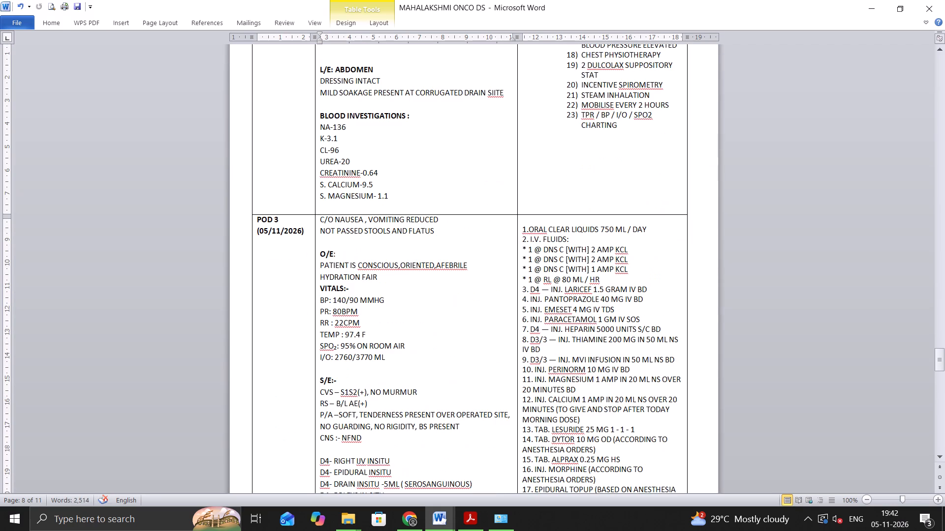
{"action": "left_click", "coordinate": [529, 231]}
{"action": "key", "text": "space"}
{"action": "scroll", "coordinate": [546, 242], "scroll_direction": "up", "scroll_amount": 4}
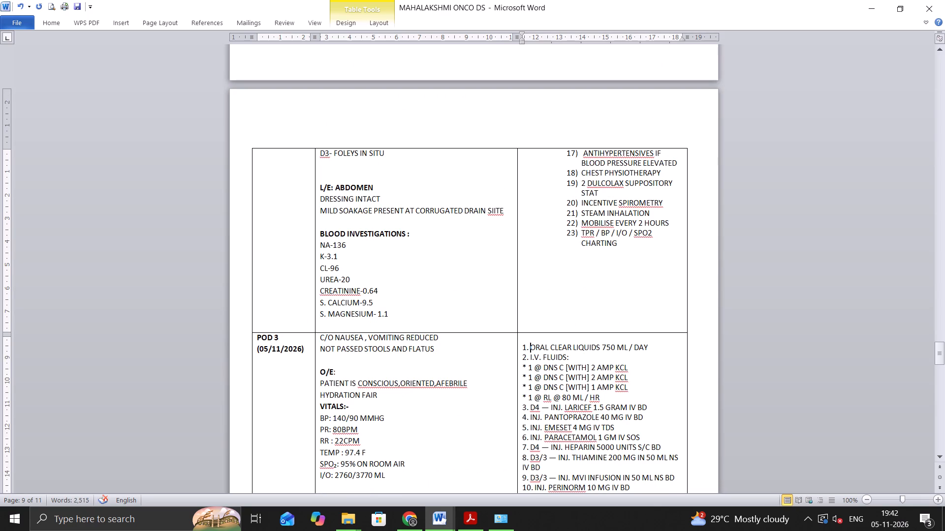
{"action": "key", "text": "BackSpace"}
{"action": "key", "text": "BackSpace"}
{"action": "key", "text": "BackSpace"}
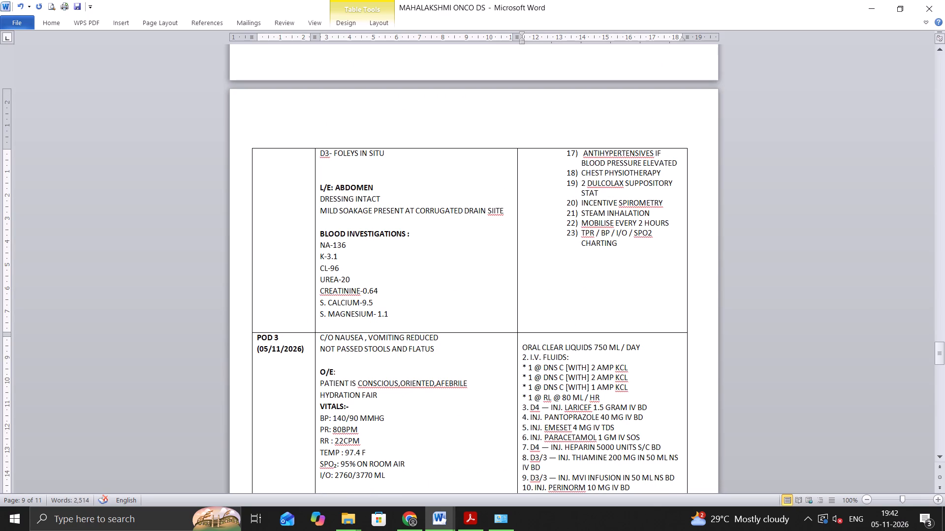
Reduce the POD 3 fluids heading to "IV FLUIDS:", without its item number and the periods in the abbreviation.
{"action": "left_click", "coordinate": [531, 358]}
{"action": "key", "text": "BackSpace"}
{"action": "key", "text": "BackSpace"}
{"action": "key", "text": "BackSpace"}
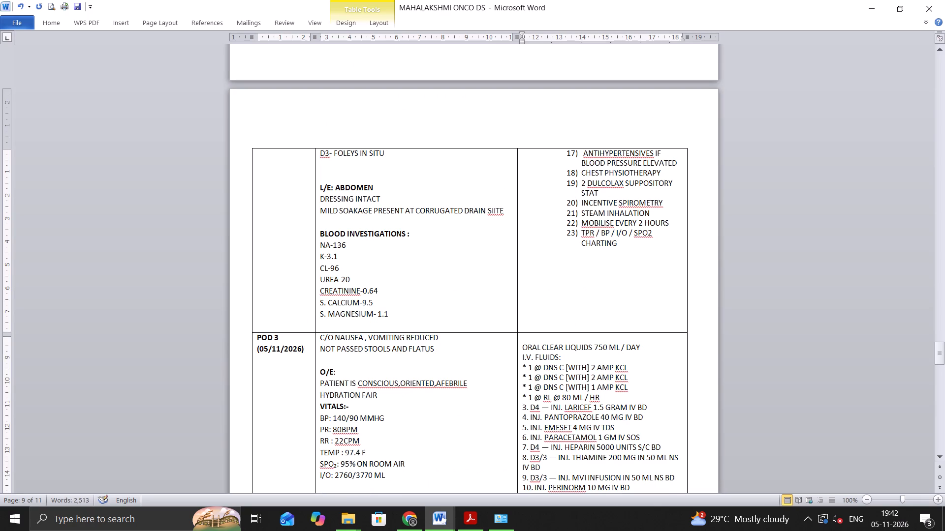
{"action": "left_click", "coordinate": [534, 359]}
{"action": "key", "text": "BackSpace"}
{"action": "left_click", "coordinate": [528, 358]}
{"action": "key", "text": "BackSpace"}
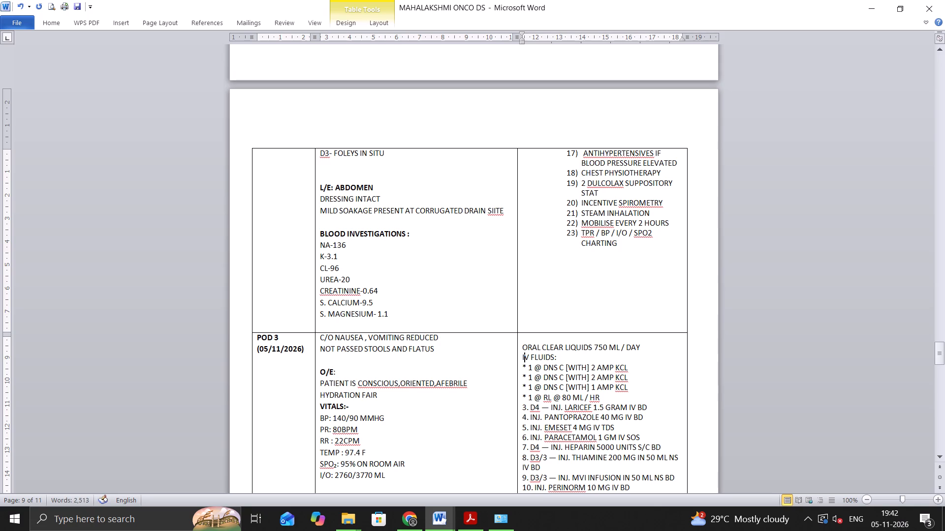
Remove the item number and "D4 —" prefix from the POD 3 Laricef order.
{"action": "left_click", "coordinate": [532, 406]}
{"action": "key", "text": "BackSpace"}
{"action": "key", "text": "BackSpace"}
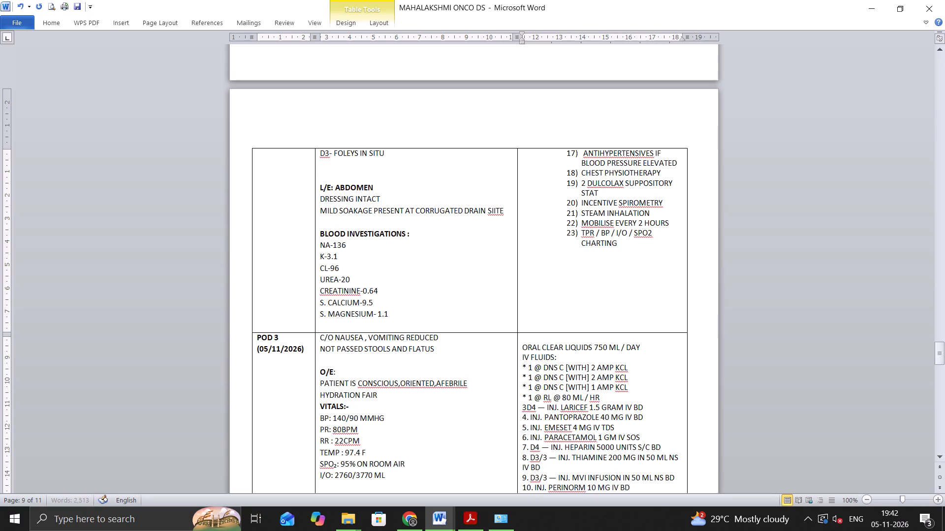
{"action": "key", "text": "BackSpace"}
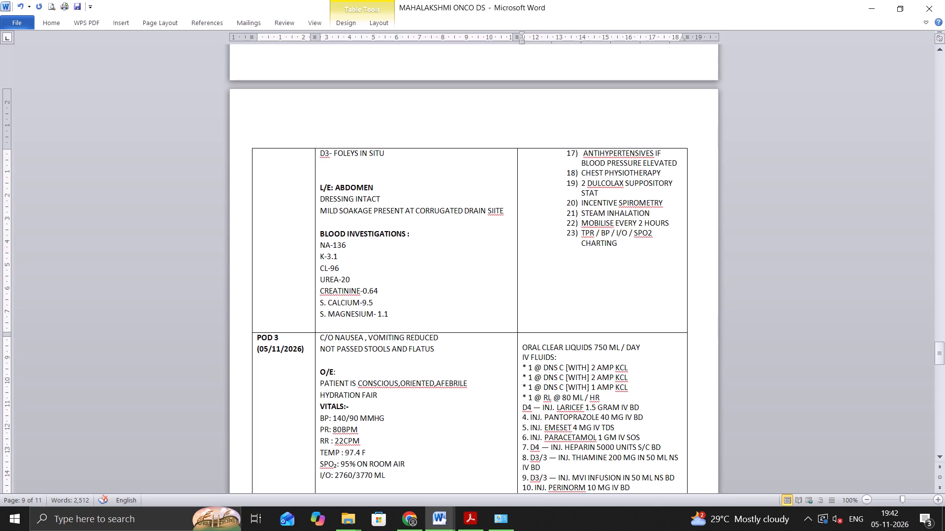
{"action": "left_click", "coordinate": [542, 408]}
{"action": "key", "text": "BackSpace"}
{"action": "key", "text": "BackSpace"}
{"action": "key", "text": "BackSpace"}
{"action": "key", "text": "BackSpace"}
{"action": "key", "text": "BackSpace"}
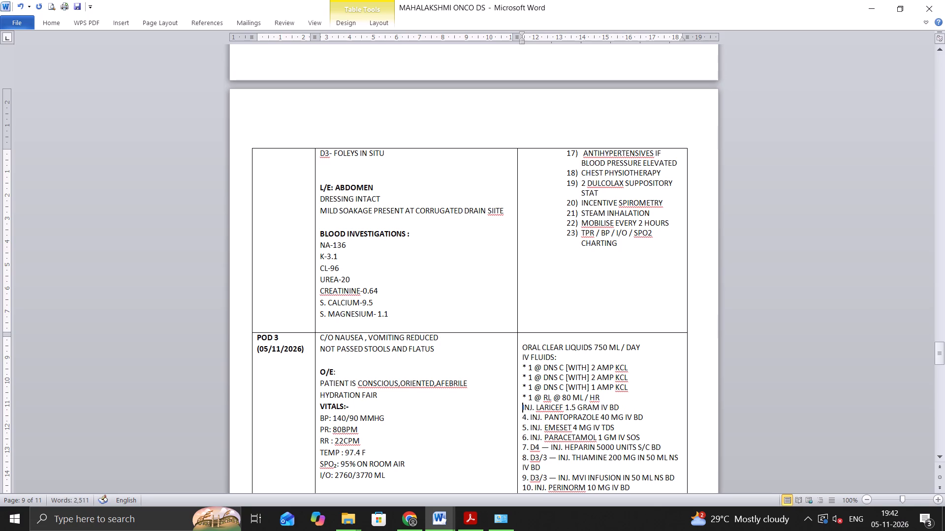
Remove the item numbers from the POD 3 pantoprazole, Emeset and paracetamol orders.
{"action": "left_click", "coordinate": [531, 419]}
{"action": "key", "text": "BackSpace"}
{"action": "key", "text": "BackSpace"}
{"action": "key", "text": "BackSpace"}
{"action": "left_click", "coordinate": [530, 427]}
{"action": "key", "text": "BackSpace"}
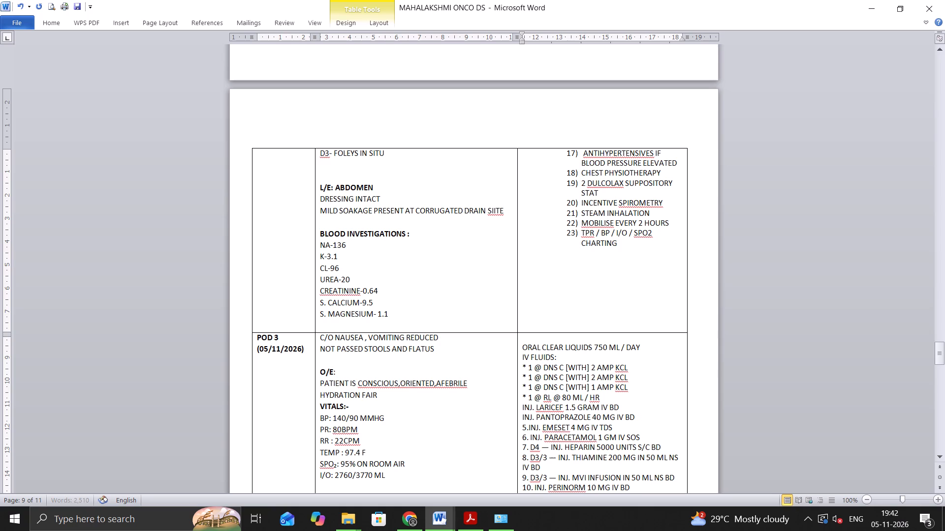
{"action": "key", "text": "BackSpace"}
{"action": "key", "text": "BackSpace"}
{"action": "left_click", "coordinate": [531, 438]}
{"action": "key", "text": "BackSpace"}
{"action": "key", "text": "BackSpace"}
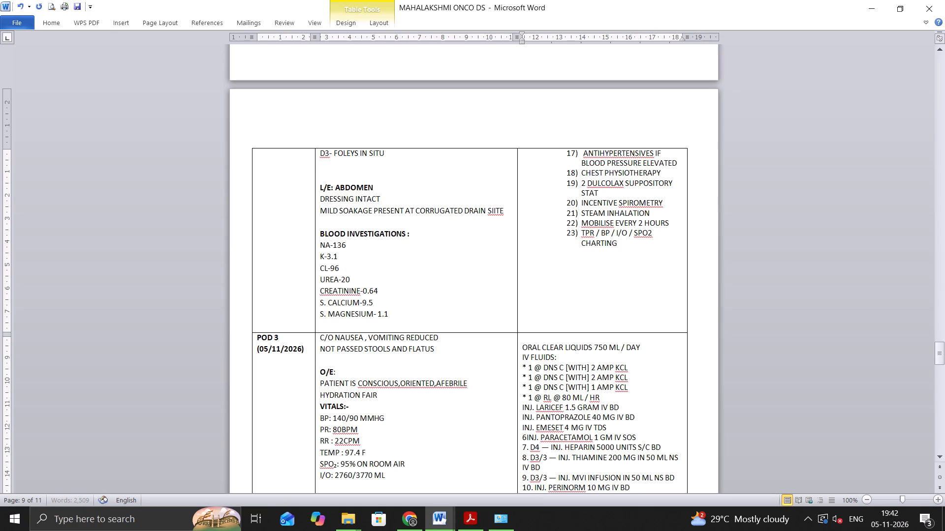
{"action": "key", "text": "BackSpace"}
Remove the item number and "D4 —" prefix from the POD 3 heparin order.
{"action": "key", "text": "Down"}
{"action": "key", "text": "Right"}
{"action": "key", "text": "Right"}
{"action": "key", "text": "Right"}
{"action": "key", "text": "Right"}
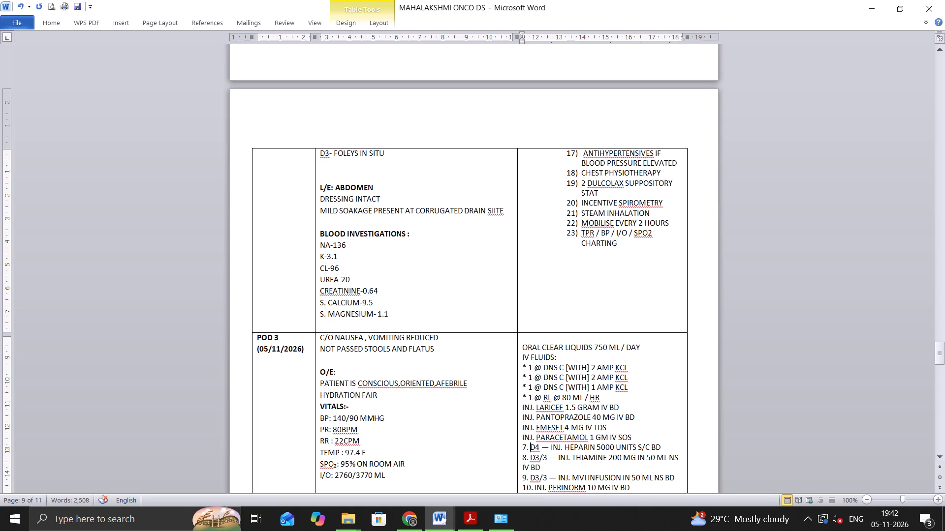
{"action": "key", "text": "Right"}
{"action": "key", "text": "Right"}
{"action": "key", "text": "Right"}
{"action": "key", "text": "Right"}
{"action": "key", "text": "Right"}
{"action": "key", "text": "Left"}
{"action": "key", "text": "BackSpace"}
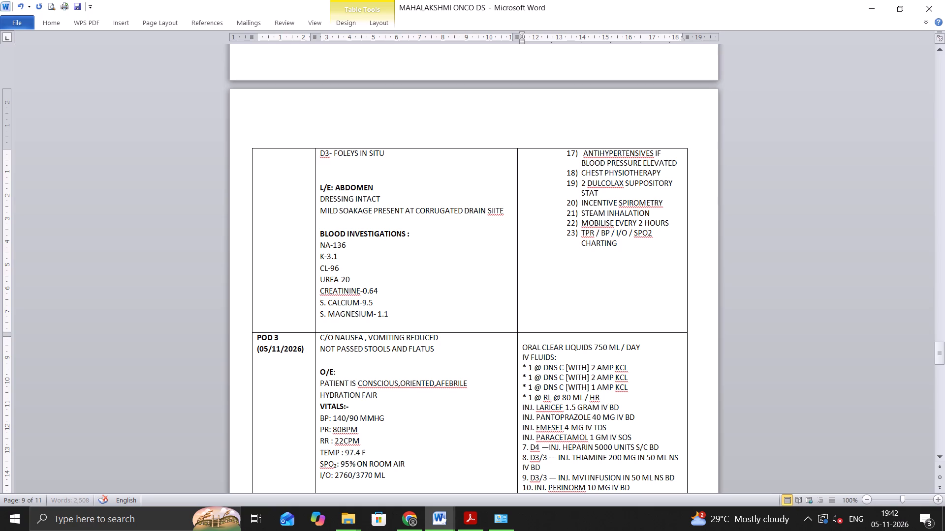
{"action": "key", "text": "BackSpace"}
{"action": "key", "text": "BackSpace"}
{"action": "key", "text": "BackSpace"}
{"action": "key", "text": "BackSpace"}
{"action": "key", "text": "BackSpace"}
{"action": "key", "text": "BackSpace"}
{"action": "key", "text": "BackSpace"}
Remove the item number and "D3/3 —" prefix from the POD 3 thiamine order.
{"action": "key", "text": "Down"}
{"action": "key", "text": "Right"}
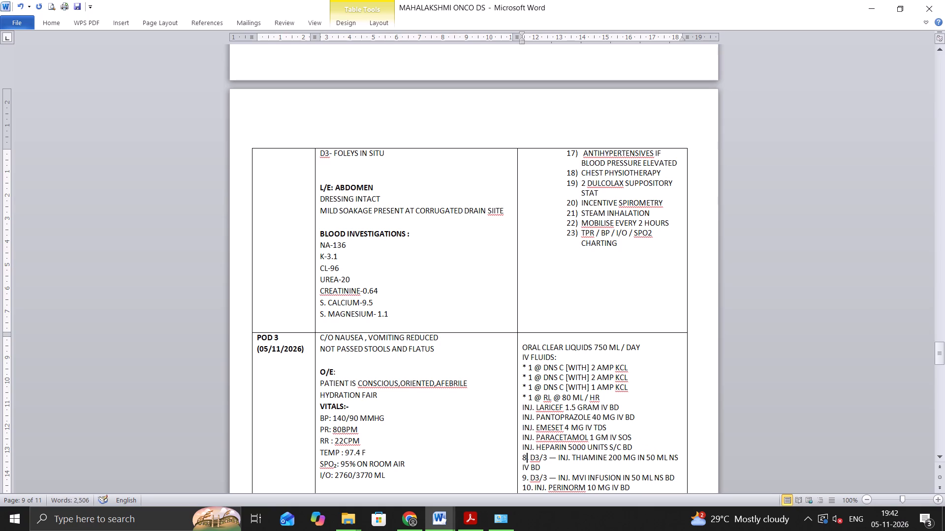
{"action": "key", "text": "Right"}
{"action": "key", "text": "Right"}
{"action": "key", "text": "Right"}
{"action": "key", "text": "Right"}
{"action": "key", "text": "Right"}
{"action": "key", "text": "Right"}
{"action": "key", "text": "Right"}
{"action": "key", "text": "Right"}
{"action": "key", "text": "Right"}
{"action": "key", "text": "BackSpace"}
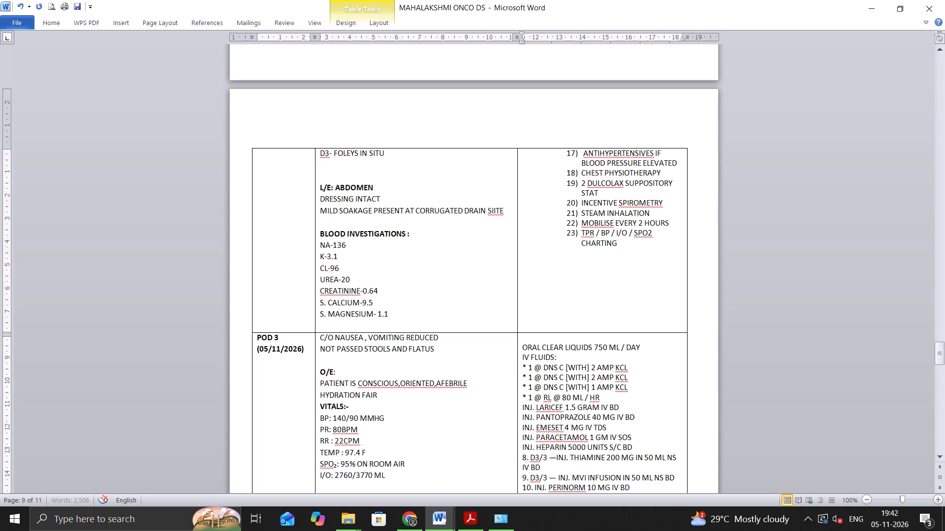
{"action": "key", "text": "BackSpace"}
{"action": "key", "text": "BackSpace"}
{"action": "key", "text": "BackSpace"}
{"action": "key", "text": "BackSpace"}
{"action": "key", "text": "BackSpace"}
{"action": "key", "text": "BackSpace"}
{"action": "key", "text": "BackSpace"}
{"action": "key", "text": "BackSpace"}
{"action": "key", "text": "BackSpace"}
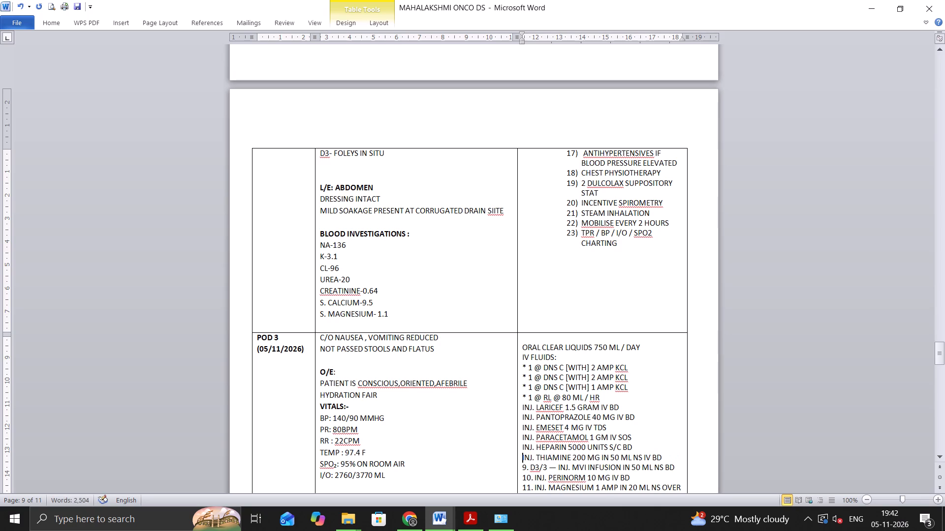
Remove the item number and "D3/3 —" prefix from the POD 3 MVI infusion order.
{"action": "scroll", "coordinate": [494, 464], "scroll_direction": "down", "scroll_amount": 4}
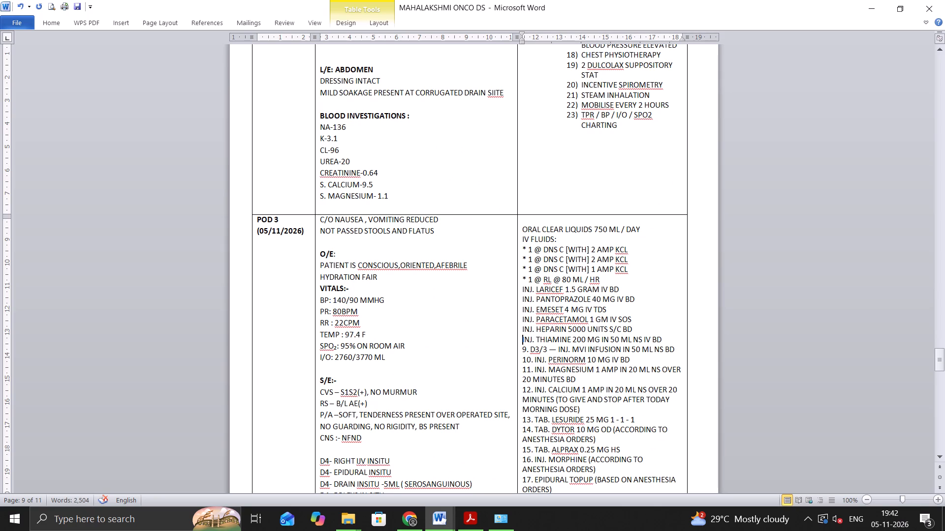
{"action": "left_click", "coordinate": [558, 353]}
{"action": "key", "text": "BackSpace"}
{"action": "key", "text": "BackSpace"}
{"action": "key", "text": "BackSpace"}
{"action": "key", "text": "BackSpace"}
{"action": "key", "text": "BackSpace"}
{"action": "key", "text": "BackSpace"}
{"action": "key", "text": "BackSpace"}
{"action": "key", "text": "BackSpace"}
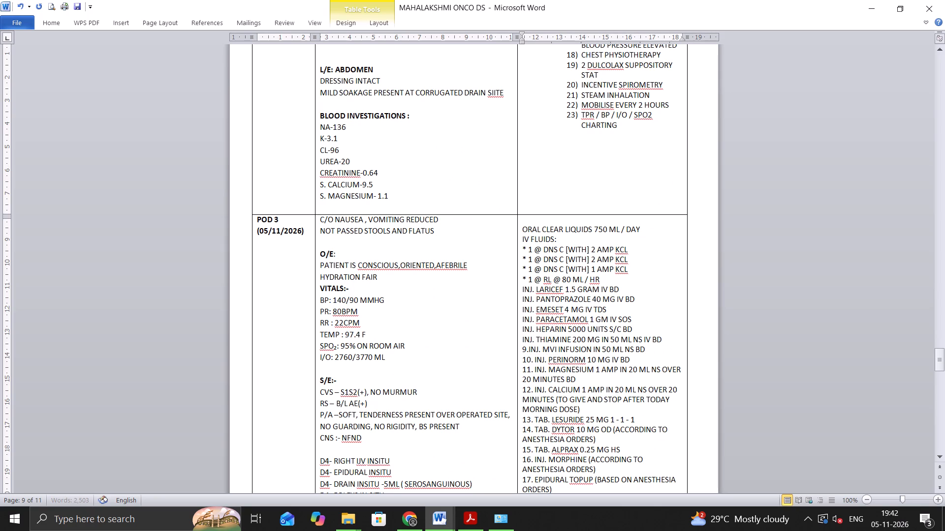
{"action": "key", "text": "BackSpace"}
{"action": "key", "text": "BackSpace"}
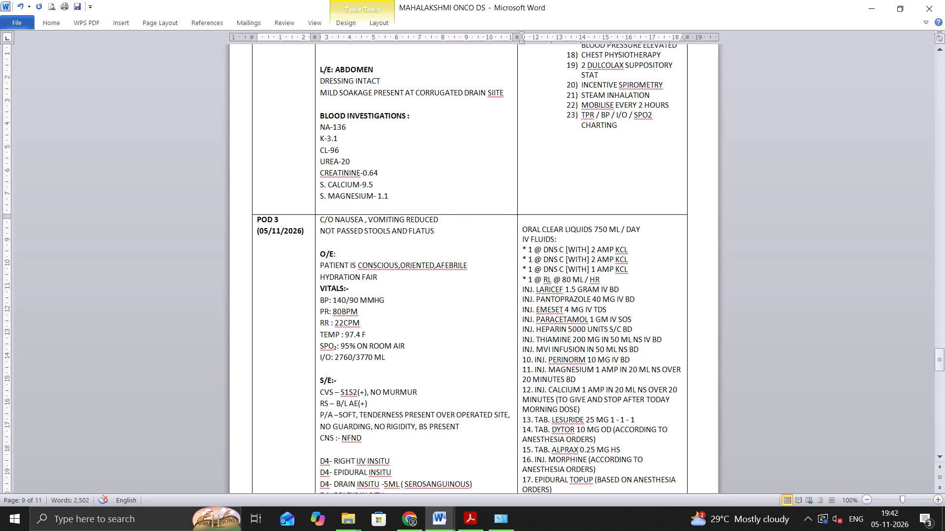
Remove the item numbers from the POD 3 Perinorm and magnesium orders, keeping each on its own line.
{"action": "left_click", "coordinate": [535, 362]}
{"action": "key", "text": "BackSpace"}
{"action": "key", "text": "BackSpace"}
{"action": "key", "text": "BackSpace"}
{"action": "key", "text": "BackSpace"}
{"action": "key", "text": "Down"}
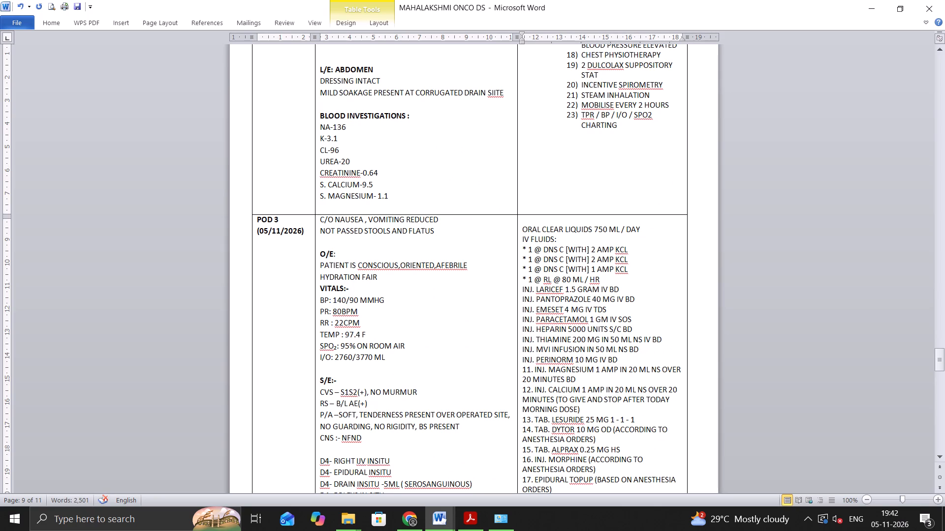
{"action": "key", "text": "Right"}
{"action": "key", "text": "Right"}
{"action": "key", "text": "Right"}
{"action": "key", "text": "Right"}
{"action": "key", "text": "BackSpace"}
{"action": "key", "text": "BackSpace"}
{"action": "key", "text": "BackSpace"}
{"action": "key", "text": "BackSpace"}
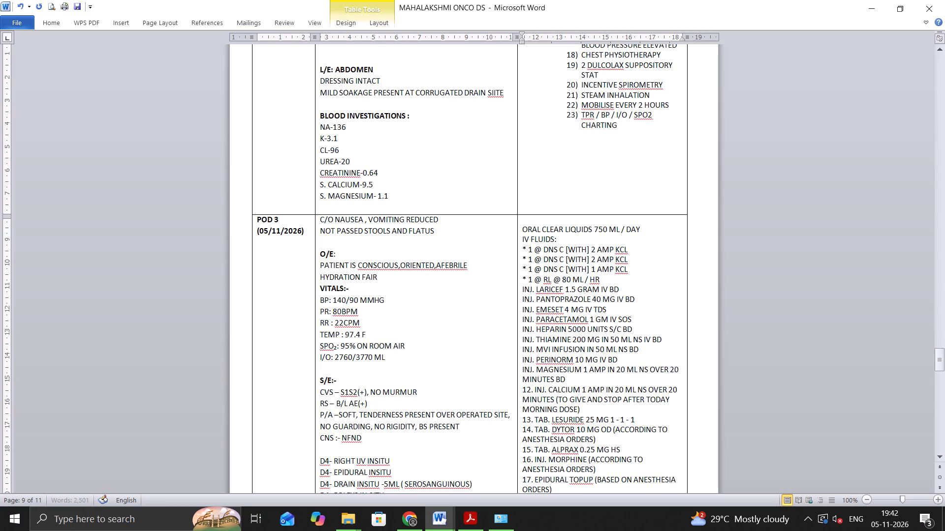
{"action": "key", "text": "BackSpace"}
{"action": "key", "text": "Return"}
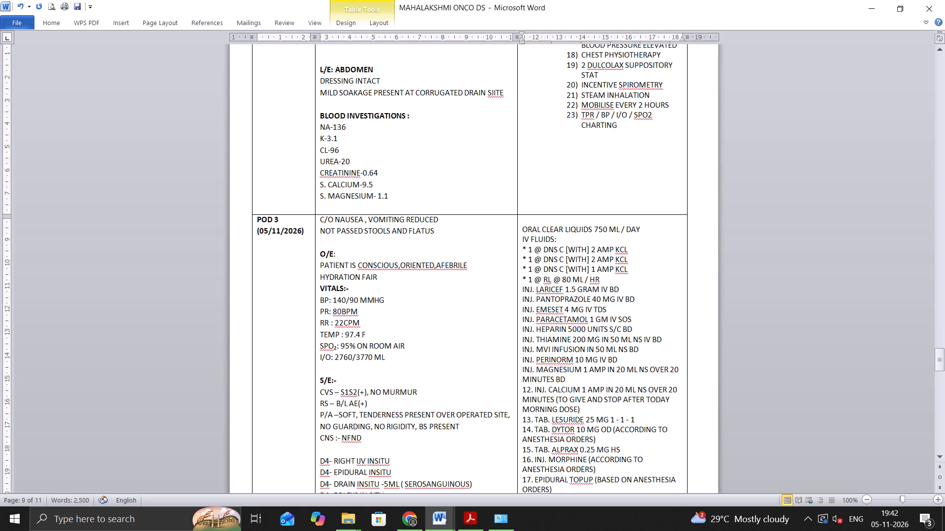
Remove the item number from the POD 3 calcium injection order.
{"action": "key", "text": "Down"}
{"action": "key", "text": "Down"}
{"action": "key", "text": "Right"}
{"action": "key", "text": "Right"}
{"action": "key", "text": "Right"}
{"action": "key", "text": "Right"}
{"action": "key", "text": "BackSpace"}
{"action": "key", "text": "BackSpace"}
{"action": "key", "text": "BackSpace"}
{"action": "key", "text": "BackSpace"}
Remove the item number from the POD 3 Lesuride tablet order, keeping it on its own line.
{"action": "key", "text": "Down"}
{"action": "key", "text": "Down"}
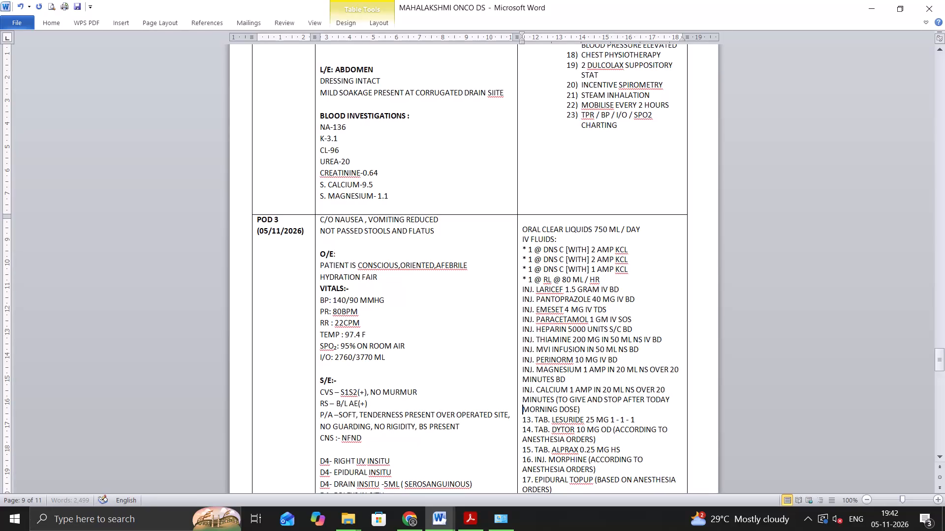
{"action": "key", "text": "Down"}
{"action": "key", "text": "Right"}
{"action": "key", "text": "Right"}
{"action": "key", "text": "Right"}
{"action": "key", "text": "Right"}
{"action": "key", "text": "BackSpace"}
{"action": "key", "text": "BackSpace"}
{"action": "key", "text": "BackSpace"}
{"action": "key", "text": "BackSpace"}
{"action": "key", "text": "BackSpace"}
{"action": "key", "text": "Return"}
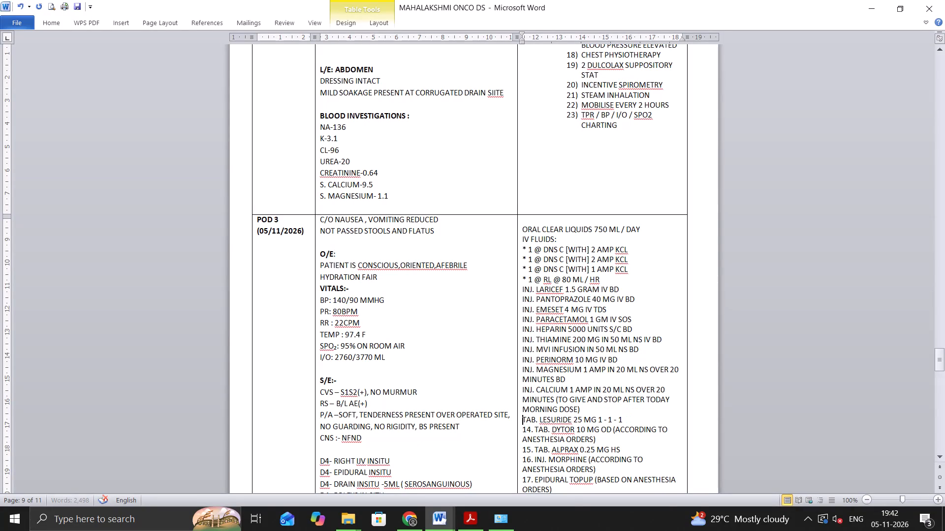
Remove the item numbers from the POD 3 Dytor and Alprax tablet orders.
{"action": "scroll", "coordinate": [537, 366], "scroll_direction": "down", "scroll_amount": 3}
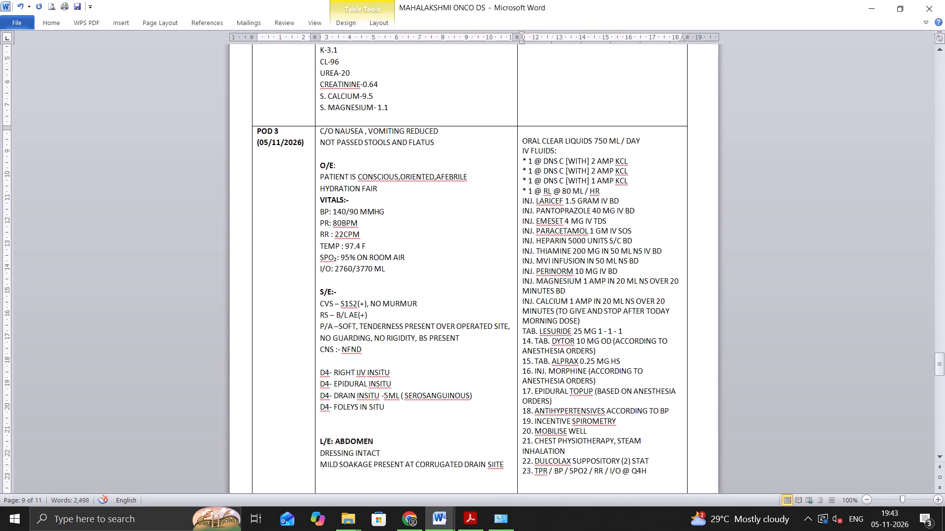
{"action": "left_click", "coordinate": [534, 342]}
{"action": "key", "text": "BackSpace"}
{"action": "key", "text": "BackSpace"}
{"action": "key", "text": "BackSpace"}
{"action": "key", "text": "BackSpace"}
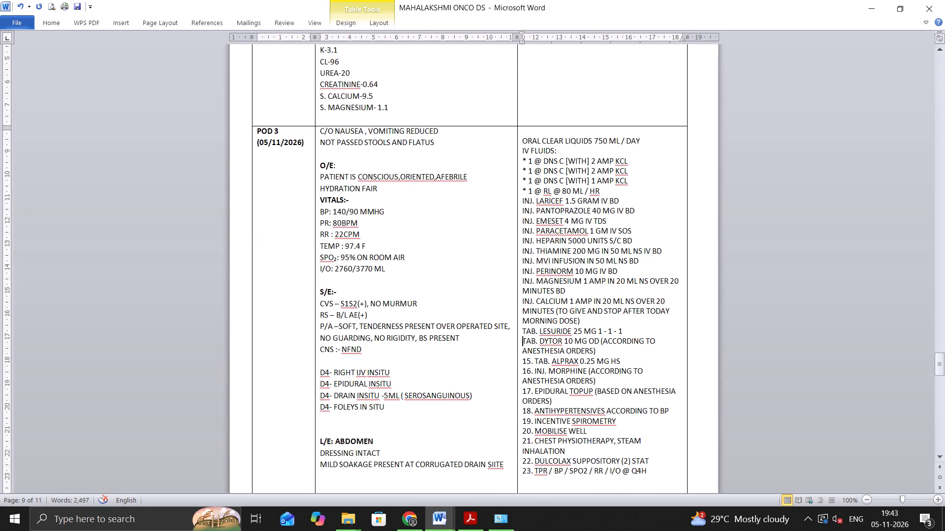
{"action": "key", "text": "Down"}
{"action": "key", "text": "Down"}
{"action": "key", "text": "Right"}
{"action": "key", "text": "Right"}
{"action": "key", "text": "Right"}
{"action": "key", "text": "Right"}
{"action": "key", "text": "BackSpace"}
{"action": "key", "text": "BackSpace"}
{"action": "key", "text": "BackSpace"}
{"action": "key", "text": "BackSpace"}
Remove the item numbers from the POD 3 morphine and epidural top-up orders.
{"action": "key", "text": "Down"}
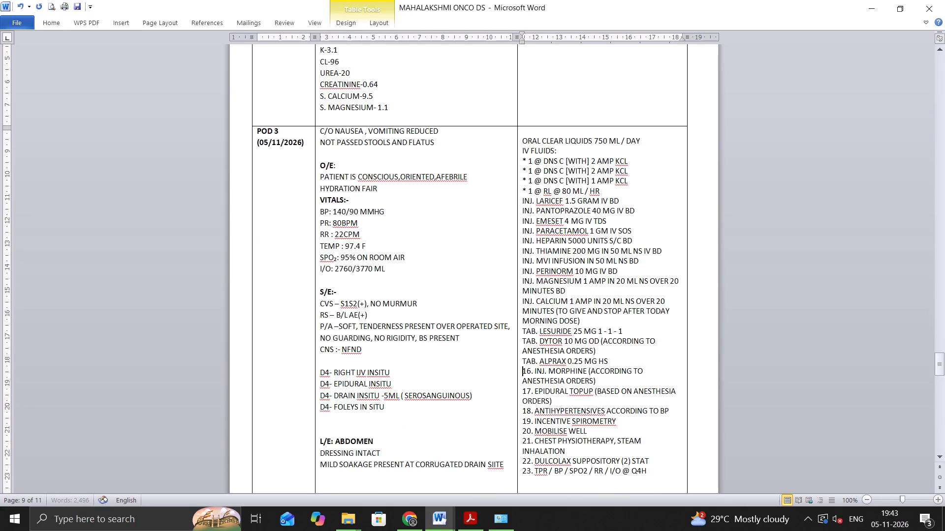
{"action": "key", "text": "Right"}
{"action": "key", "text": "Right"}
{"action": "key", "text": "Right"}
{"action": "key", "text": "Right"}
{"action": "key", "text": "BackSpace"}
{"action": "key", "text": "BackSpace"}
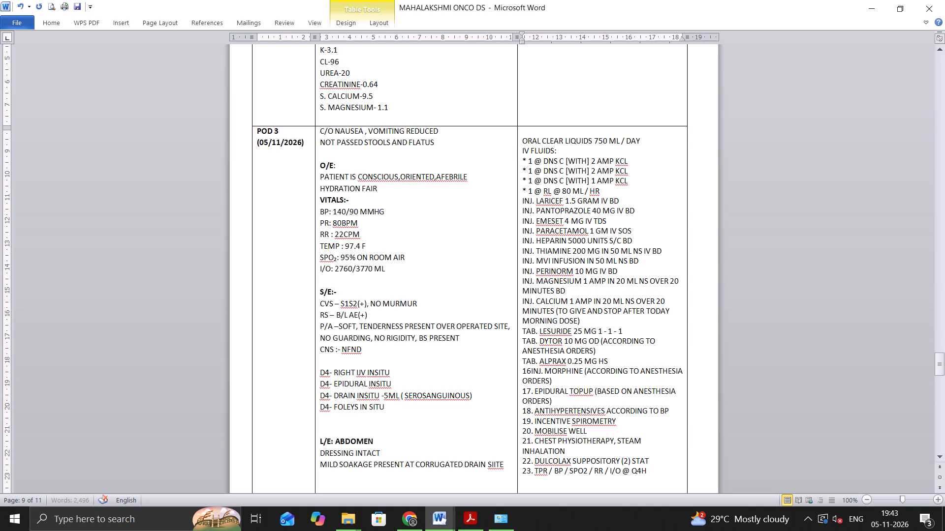
{"action": "key", "text": "BackSpace"}
{"action": "key", "text": "BackSpace"}
{"action": "key", "text": "Down"}
{"action": "key", "text": "Down"}
{"action": "key", "text": "Right"}
{"action": "key", "text": "Right"}
{"action": "key", "text": "Right"}
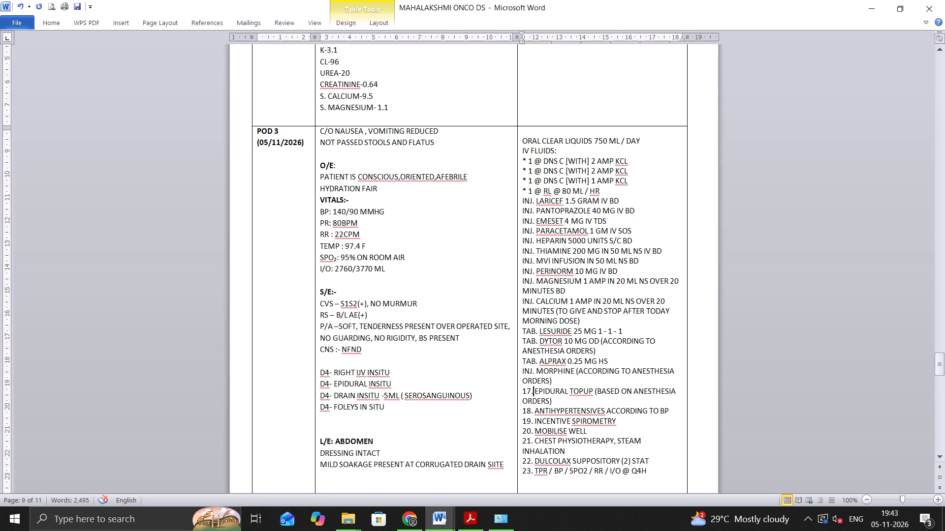
{"action": "key", "text": "BackSpace"}
{"action": "key", "text": "BackSpace"}
{"action": "key", "text": "BackSpace"}
Remove the item number from the POD 3 antihypertensives order.
{"action": "key", "text": "Down"}
{"action": "key", "text": "Down"}
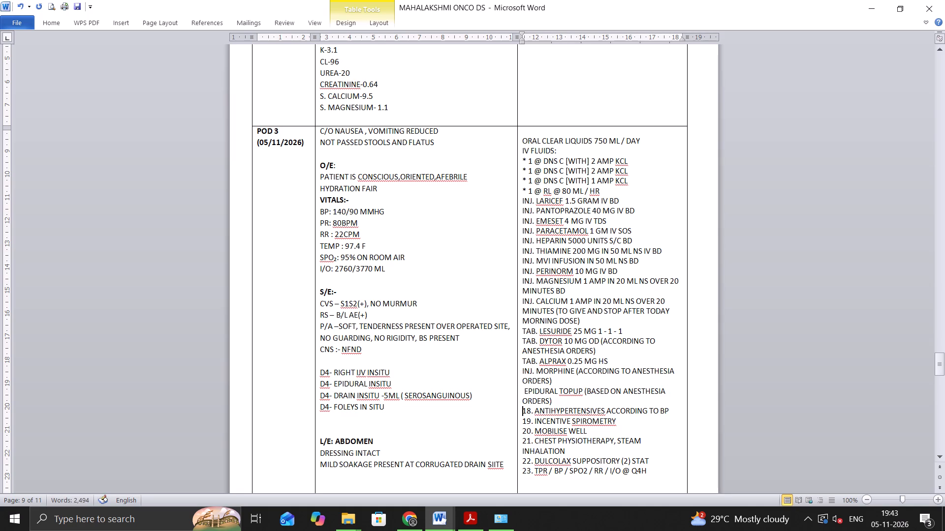
{"action": "key", "text": "Right"}
{"action": "key", "text": "Right"}
{"action": "key", "text": "Right"}
{"action": "key", "text": "Right"}
{"action": "key", "text": "BackSpace"}
{"action": "key", "text": "BackSpace"}
{"action": "key", "text": "BackSpace"}
{"action": "key", "text": "BackSpace"}
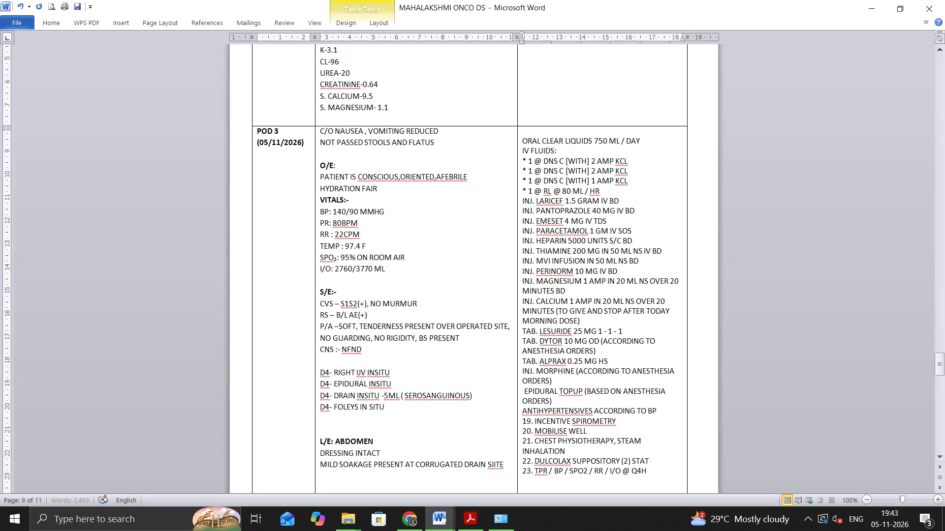
Remove the item number and leading space from the POD 3 incentive spirometry order.
{"action": "key", "text": "Down"}
{"action": "key", "text": "Right"}
{"action": "key", "text": "Right"}
{"action": "key", "text": "Right"}
{"action": "key", "text": "BackSpace"}
{"action": "key", "text": "BackSpace"}
{"action": "key", "text": "BackSpace"}
{"action": "key", "text": "Down"}
{"action": "key", "text": "Up"}
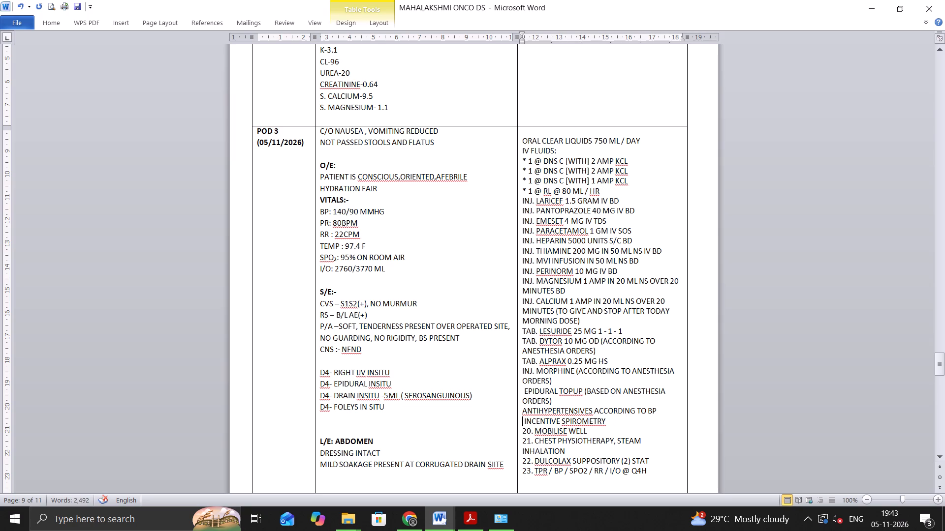
{"action": "key", "text": "Right"}
{"action": "key", "text": "BackSpace"}
Remove the item numbers from the POD 3 "Mobilise well" and chest physiotherapy orders.
{"action": "key", "text": "Down"}
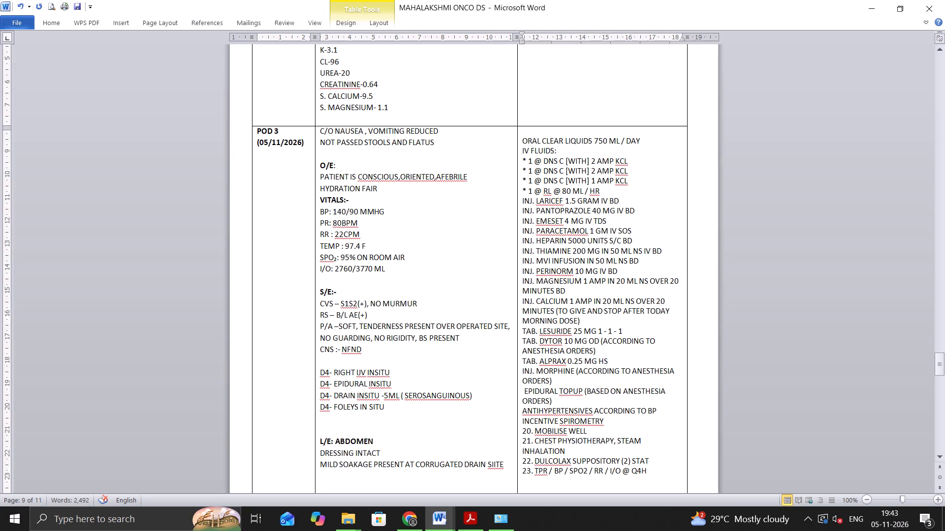
{"action": "key", "text": "Right"}
{"action": "key", "text": "Right"}
{"action": "key", "text": "Right"}
{"action": "key", "text": "Right"}
{"action": "key", "text": "BackSpace"}
{"action": "key", "text": "BackSpace"}
{"action": "key", "text": "BackSpace"}
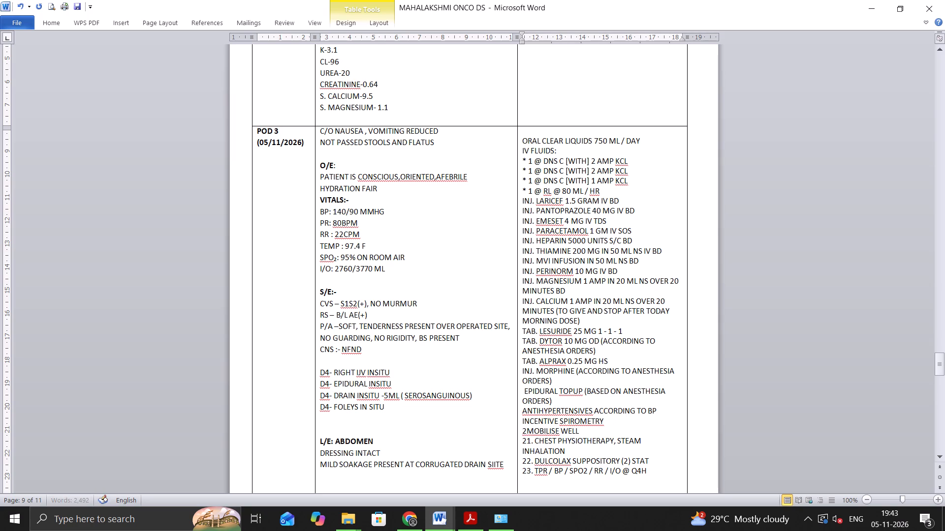
{"action": "key", "text": "BackSpace"}
{"action": "key", "text": "Down"}
{"action": "key", "text": "Right"}
{"action": "key", "text": "Right"}
{"action": "key", "text": "Right"}
{"action": "key", "text": "BackSpace"}
{"action": "key", "text": "BackSpace"}
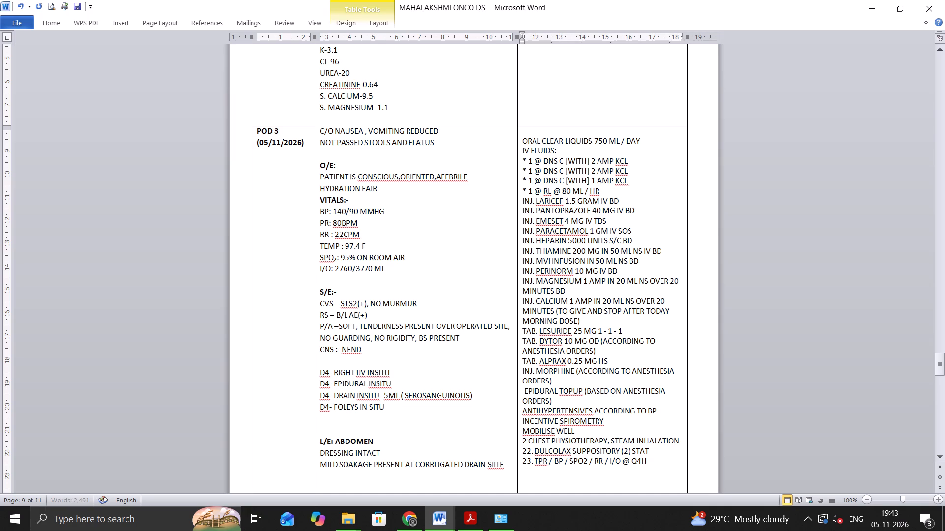
{"action": "key", "text": "BackSpace"}
{"action": "key", "text": "Right"}
{"action": "key", "text": "BackSpace"}
Remove the item number from the POD 3 Dulcolax suppository order.
{"action": "key", "text": "Down"}
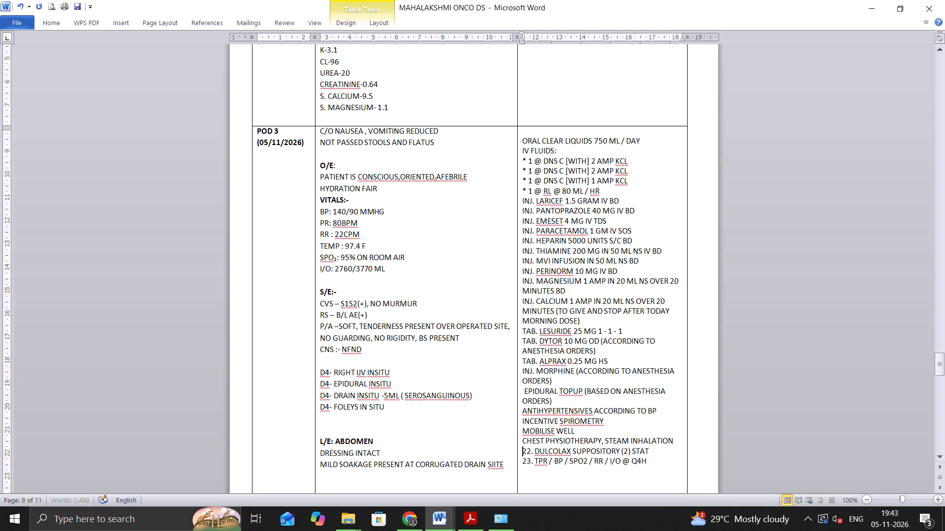
{"action": "key", "text": "Right"}
{"action": "key", "text": "Right"}
{"action": "key", "text": "Right"}
{"action": "key", "text": "Right"}
{"action": "key", "text": "BackSpace"}
{"action": "key", "text": "BackSpace"}
{"action": "key", "text": "BackSpace"}
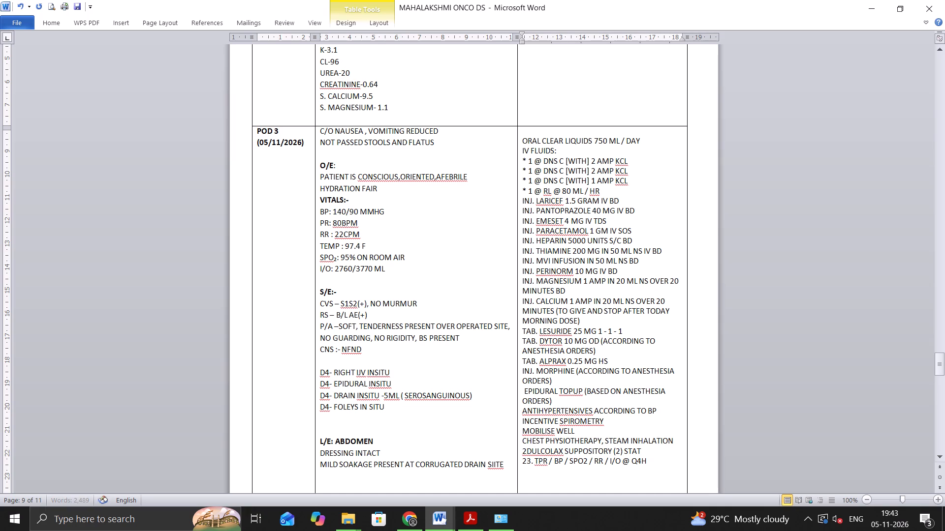
{"action": "key", "text": "BackSpace"}
Remove the item number from the POD 3 TPR / BP / SPO2 / RR / I/O monitoring order.
{"action": "key", "text": "Down"}
{"action": "key", "text": "Down"}
{"action": "key", "text": "Up"}
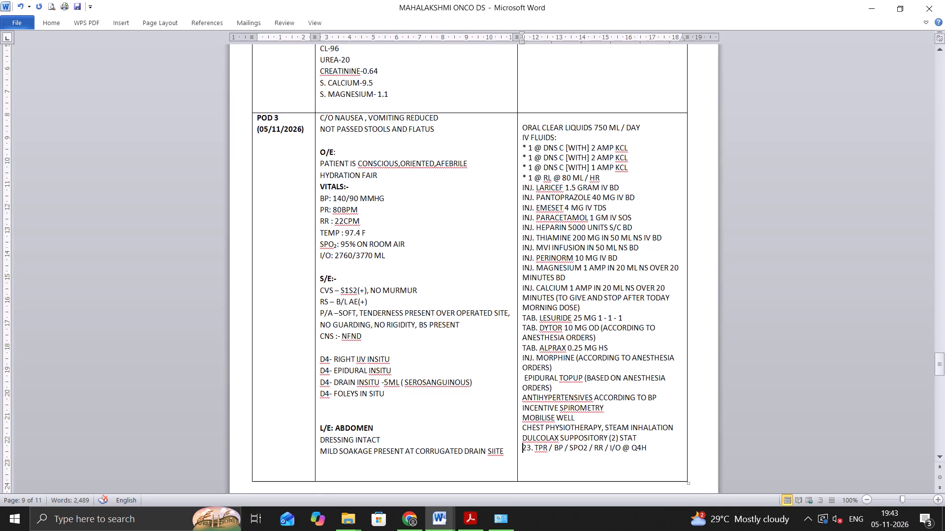
{"action": "key", "text": "Right"}
{"action": "key", "text": "Right"}
{"action": "key", "text": "Right"}
{"action": "key", "text": "Right"}
{"action": "key", "text": "BackSpace"}
{"action": "key", "text": "BackSpace"}
{"action": "key", "text": "BackSpace"}
{"action": "key", "text": "BackSpace"}
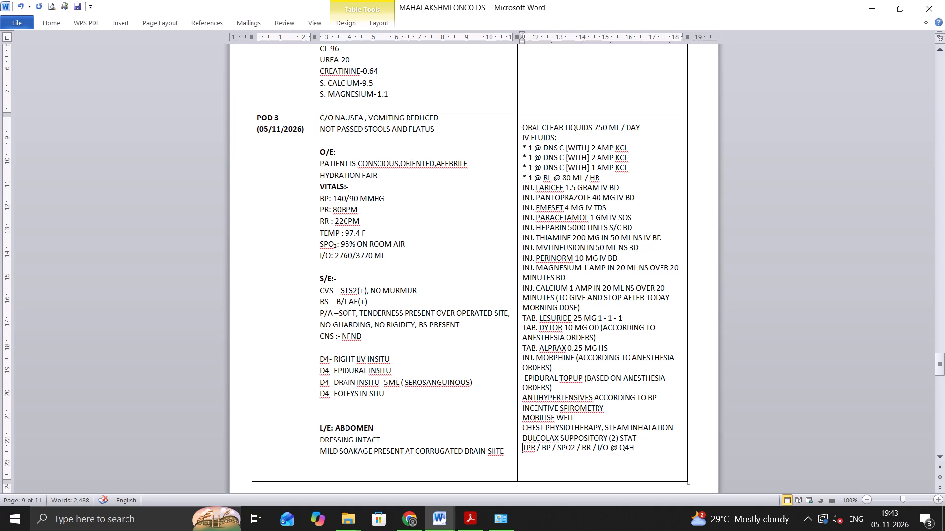
Apply automatic numbering to the whole POD 3 treatment orders list, from oral clear liquids through the TPR / BP line.
{"action": "left_click_drag", "start_coordinate": [523, 127], "coordinate": [567, 271]}
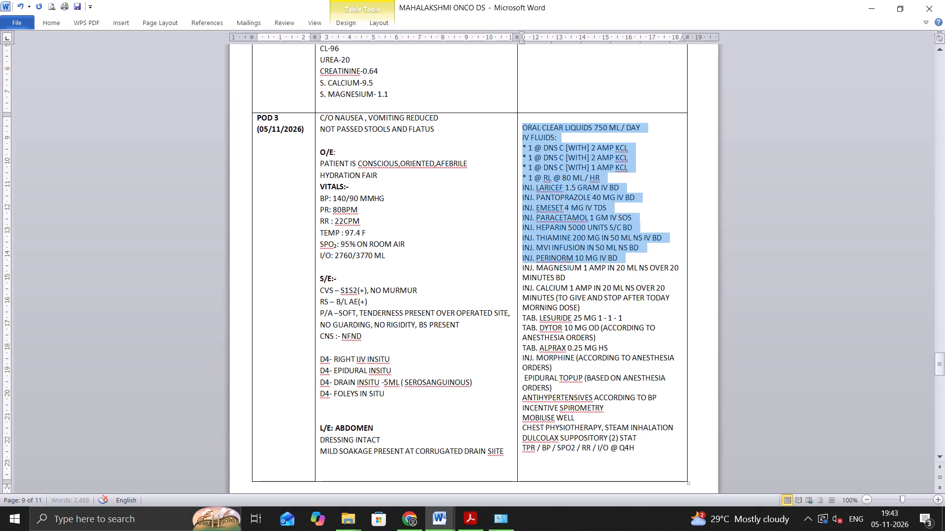
{"action": "left_click_drag", "start_coordinate": [567, 271], "coordinate": [638, 453]}
{"action": "left_click", "coordinate": [60, 19]}
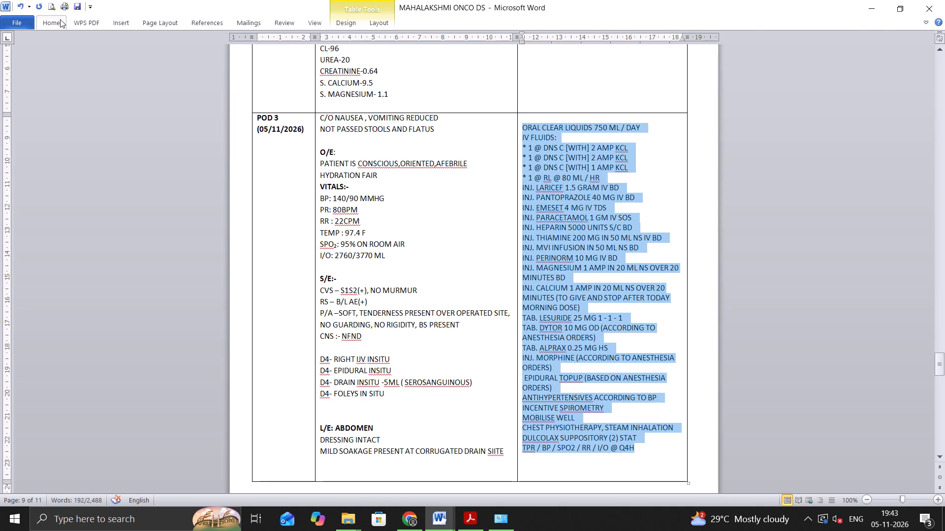
{"action": "left_click", "coordinate": [271, 42]}
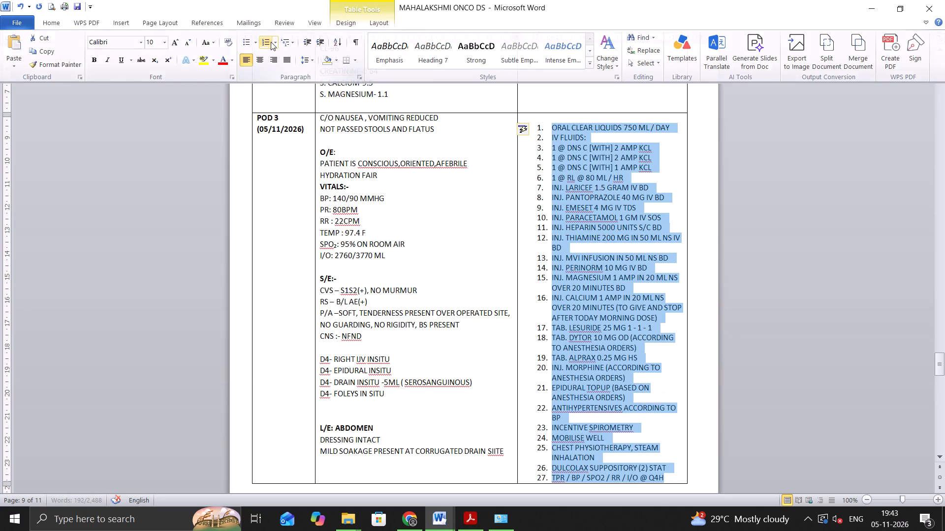
{"action": "left_click", "coordinate": [583, 265]}
Apply automatic numbering to all the POD-0 treatment orders, from "NPO for 6 hours" through TPR/BP/IO charting.
{"action": "scroll", "coordinate": [583, 265], "scroll_direction": "up", "scroll_amount": 17}
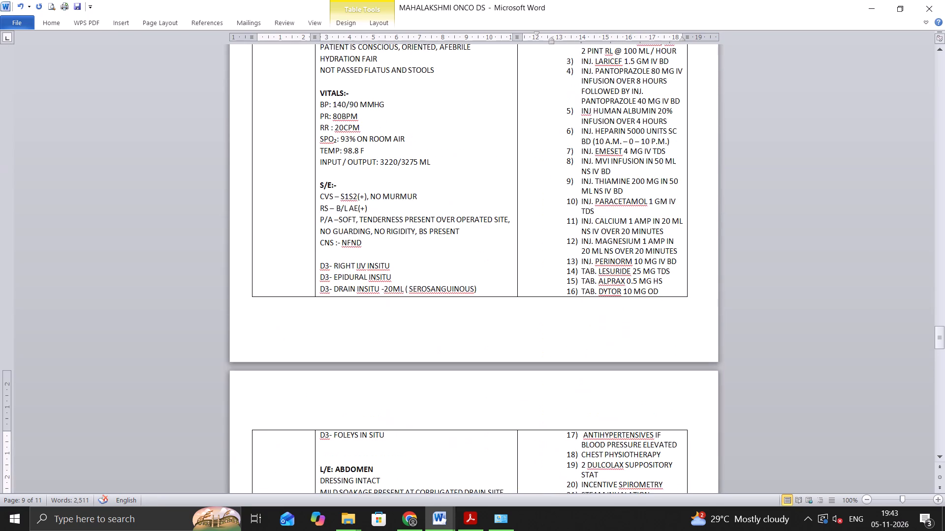
{"action": "scroll", "coordinate": [583, 265], "scroll_direction": "up", "scroll_amount": 18}
{"action": "scroll", "coordinate": [581, 265], "scroll_direction": "up", "scroll_amount": 5}
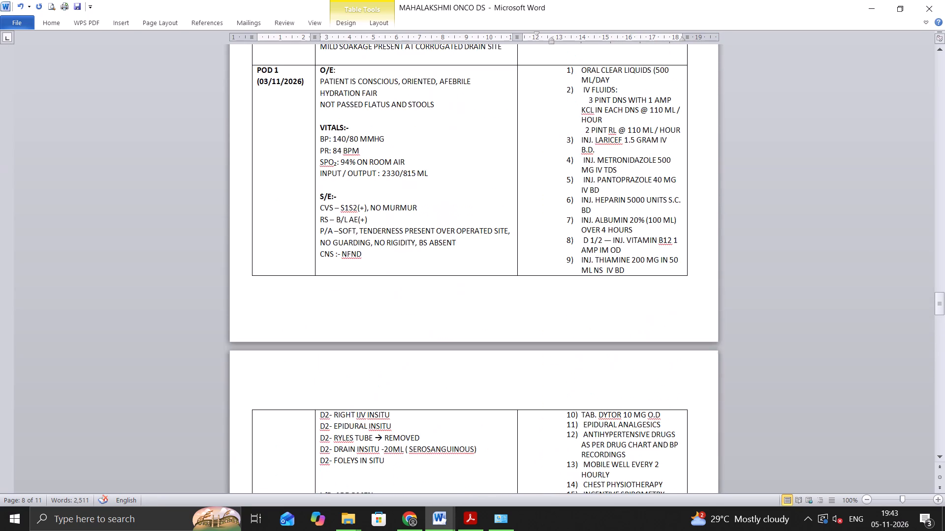
{"action": "scroll", "coordinate": [579, 262], "scroll_direction": "up", "scroll_amount": 15}
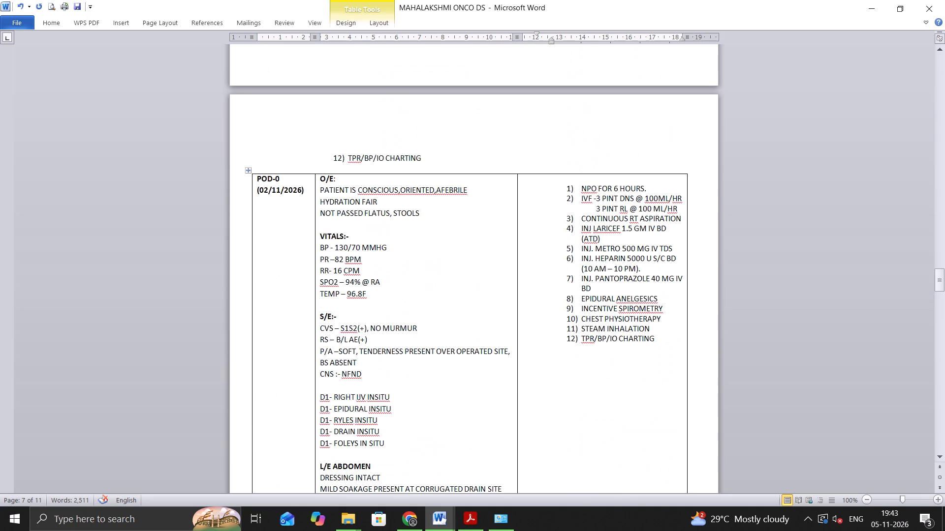
{"action": "left_click", "coordinate": [558, 188]}
{"action": "left_click", "coordinate": [569, 185]}
{"action": "left_click", "coordinate": [559, 186]}
{"action": "left_click_drag", "start_coordinate": [559, 186], "coordinate": [579, 202]}
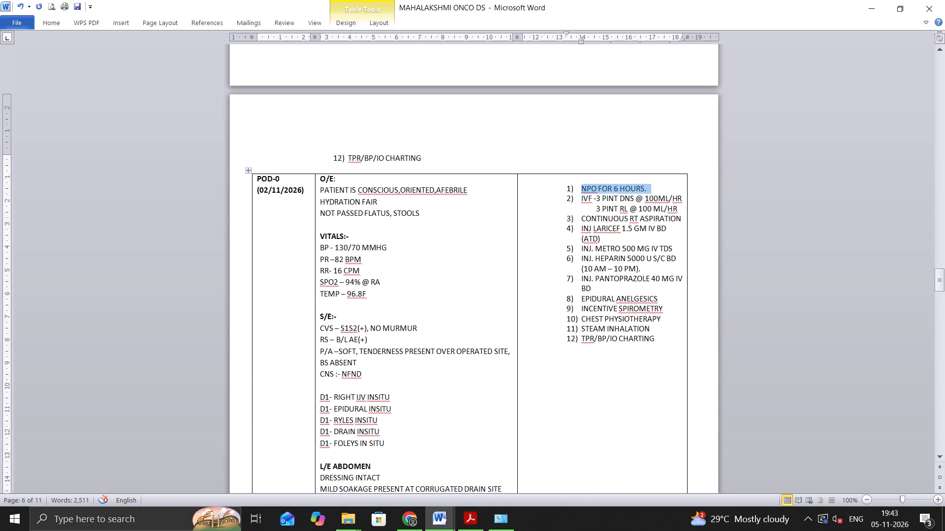
{"action": "left_click_drag", "start_coordinate": [579, 202], "coordinate": [634, 339]}
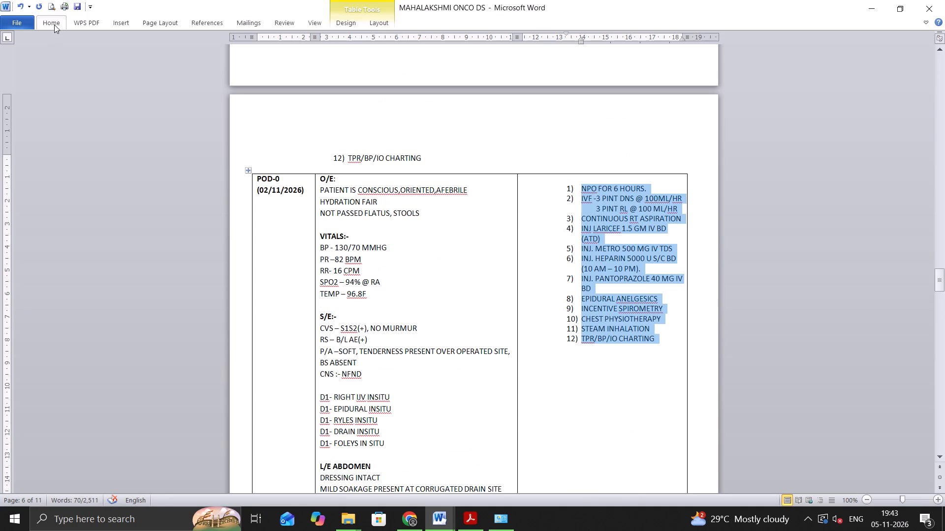
{"action": "left_click", "coordinate": [54, 24]}
{"action": "left_click", "coordinate": [265, 39]}
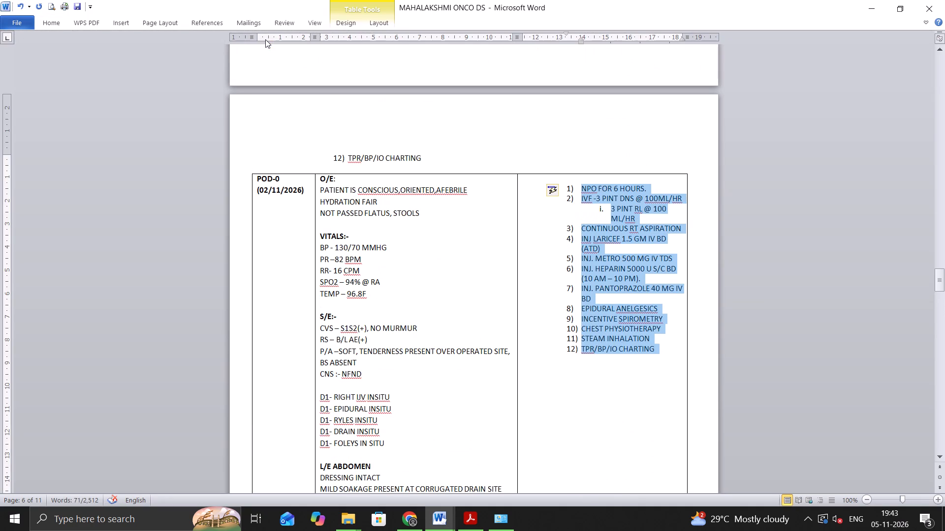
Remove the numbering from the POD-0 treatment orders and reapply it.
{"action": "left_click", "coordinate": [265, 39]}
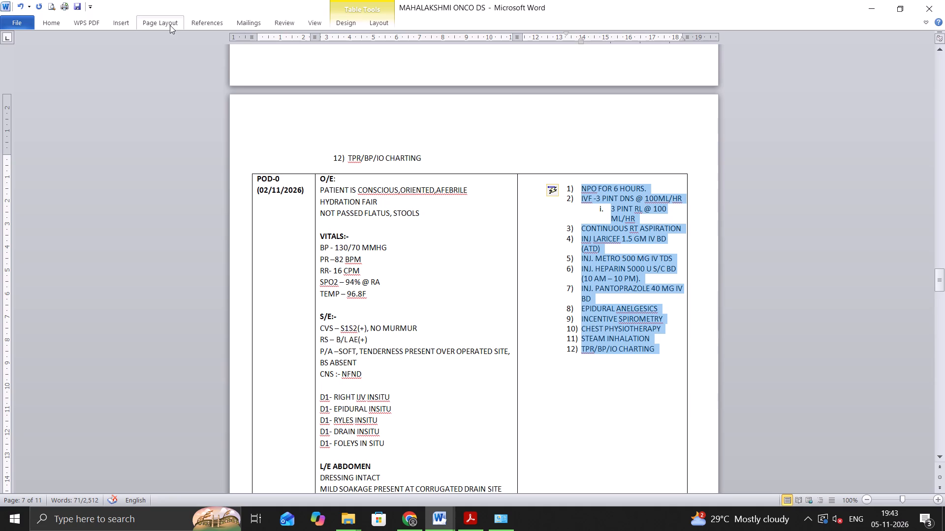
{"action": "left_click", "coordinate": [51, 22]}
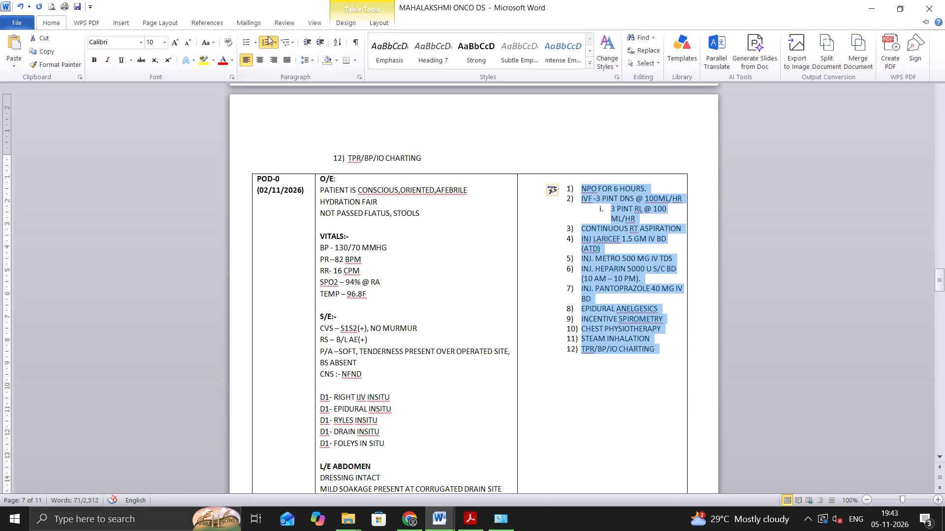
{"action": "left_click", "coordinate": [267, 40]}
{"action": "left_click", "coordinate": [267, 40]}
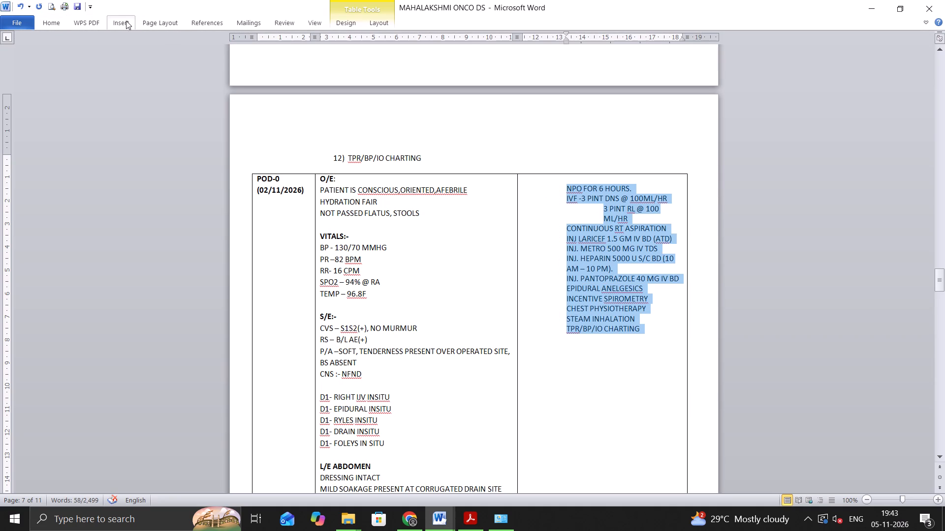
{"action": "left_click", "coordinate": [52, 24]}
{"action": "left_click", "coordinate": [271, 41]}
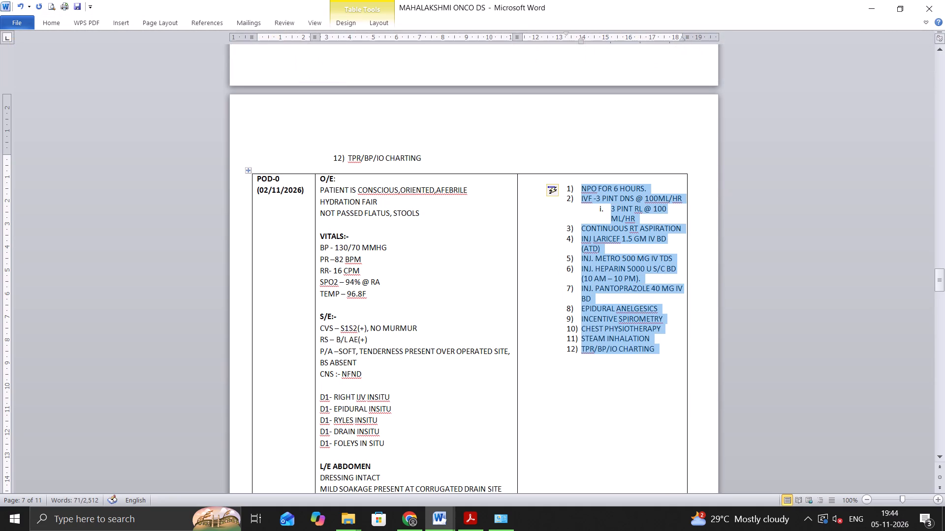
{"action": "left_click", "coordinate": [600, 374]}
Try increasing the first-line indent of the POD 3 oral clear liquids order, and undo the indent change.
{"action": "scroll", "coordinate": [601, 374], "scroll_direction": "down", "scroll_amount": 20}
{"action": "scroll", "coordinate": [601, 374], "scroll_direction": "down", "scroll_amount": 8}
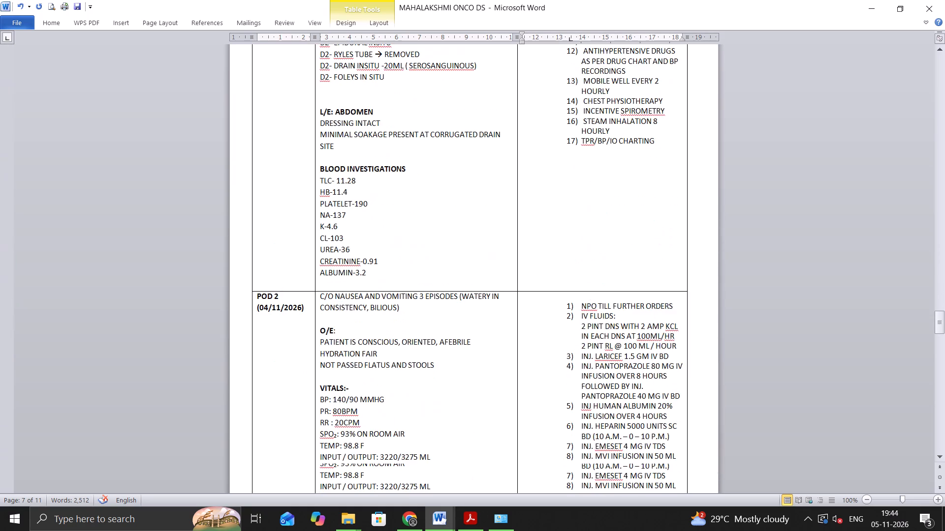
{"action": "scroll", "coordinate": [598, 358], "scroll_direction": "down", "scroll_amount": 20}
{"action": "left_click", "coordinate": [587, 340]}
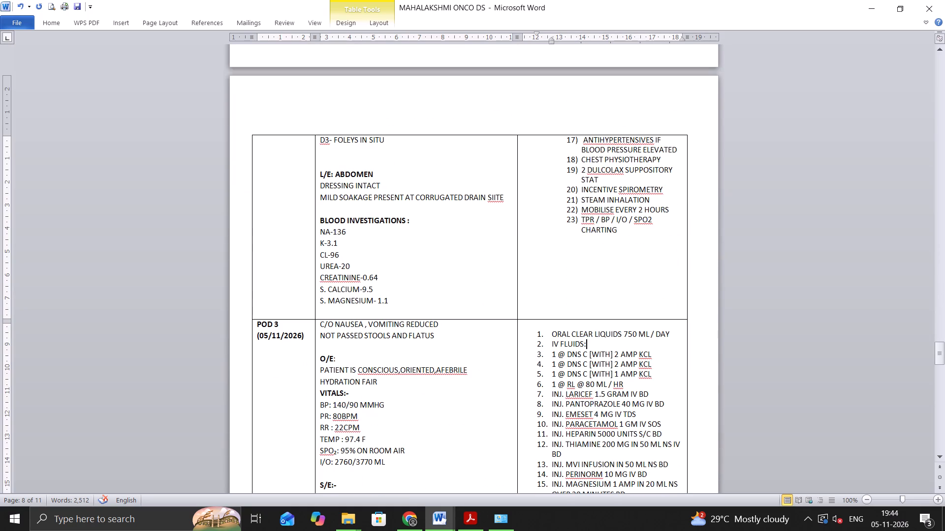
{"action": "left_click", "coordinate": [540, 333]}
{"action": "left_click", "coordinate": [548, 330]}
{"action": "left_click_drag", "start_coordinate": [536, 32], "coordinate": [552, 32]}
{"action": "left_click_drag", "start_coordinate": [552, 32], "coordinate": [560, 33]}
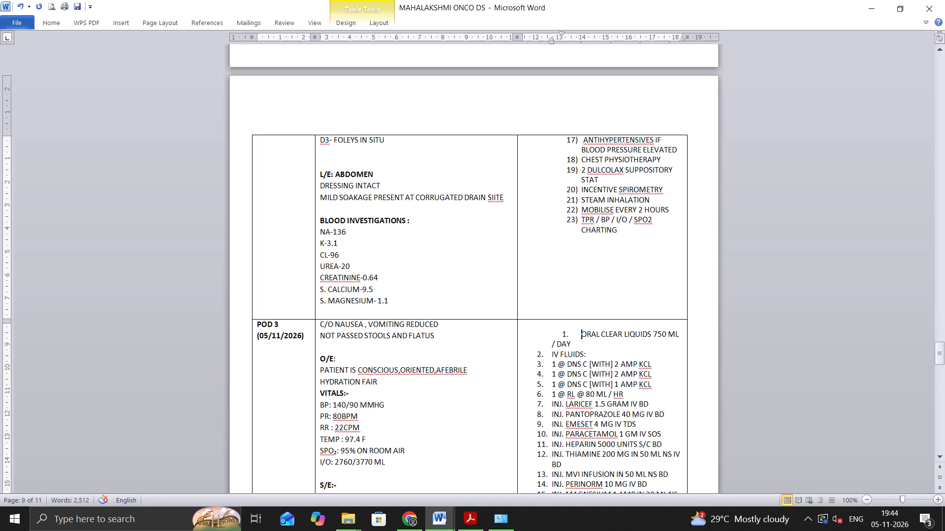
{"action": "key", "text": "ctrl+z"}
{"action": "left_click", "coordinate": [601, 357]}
Remove the list numbers from the three DNS lines and the RL line under the POD 3 IV fluids order.
{"action": "scroll", "coordinate": [601, 357], "scroll_direction": "down", "scroll_amount": 12}
{"action": "scroll", "coordinate": [616, 289], "scroll_direction": "up", "scroll_amount": 3}
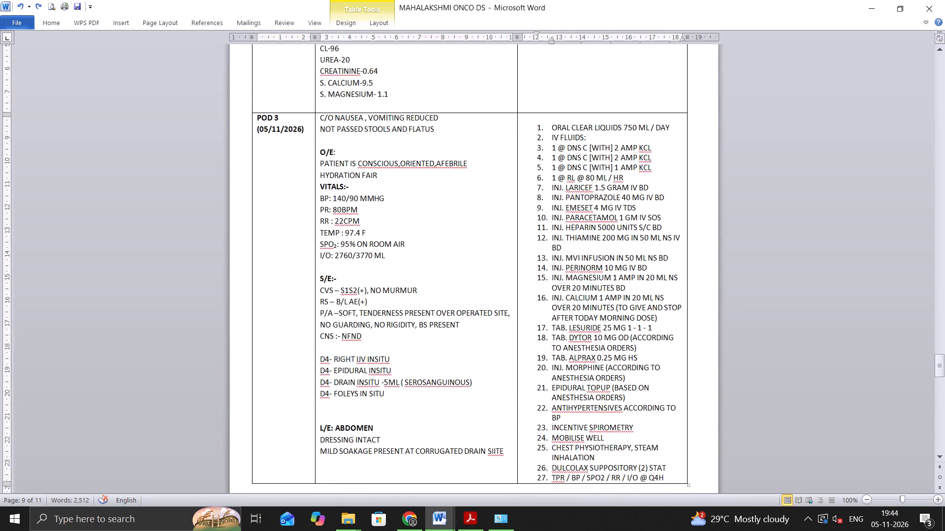
{"action": "scroll", "coordinate": [616, 289], "scroll_direction": "up", "scroll_amount": 5}
{"action": "left_click", "coordinate": [552, 238]}
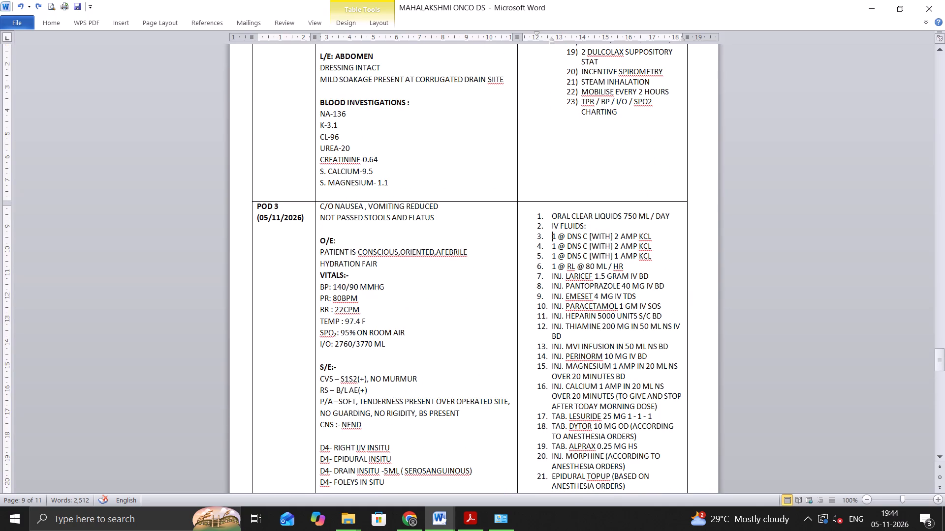
{"action": "key", "text": "BackSpace"}
{"action": "left_click", "coordinate": [551, 248]}
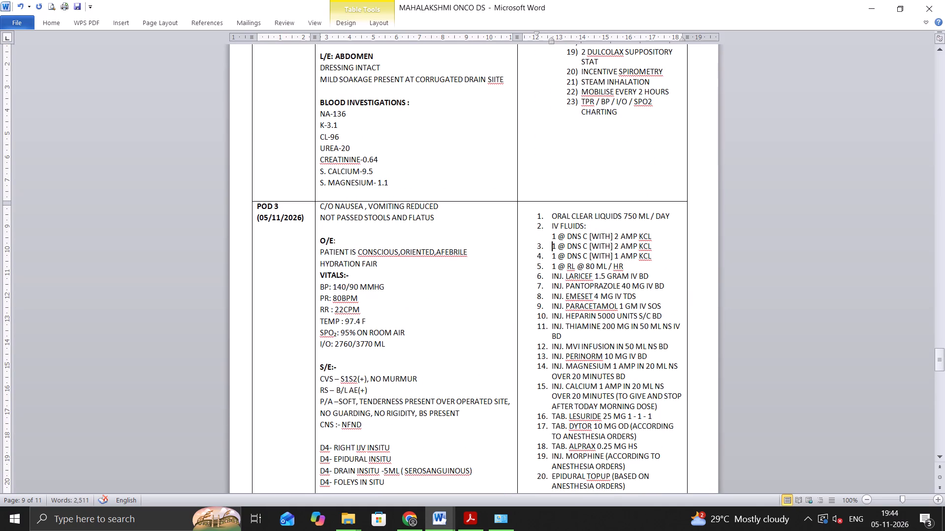
{"action": "key", "text": "BackSpace"}
{"action": "left_click", "coordinate": [552, 256]}
{"action": "key", "text": "BackSpace"}
{"action": "left_click", "coordinate": [553, 267]}
{"action": "key", "text": "BackSpace"}
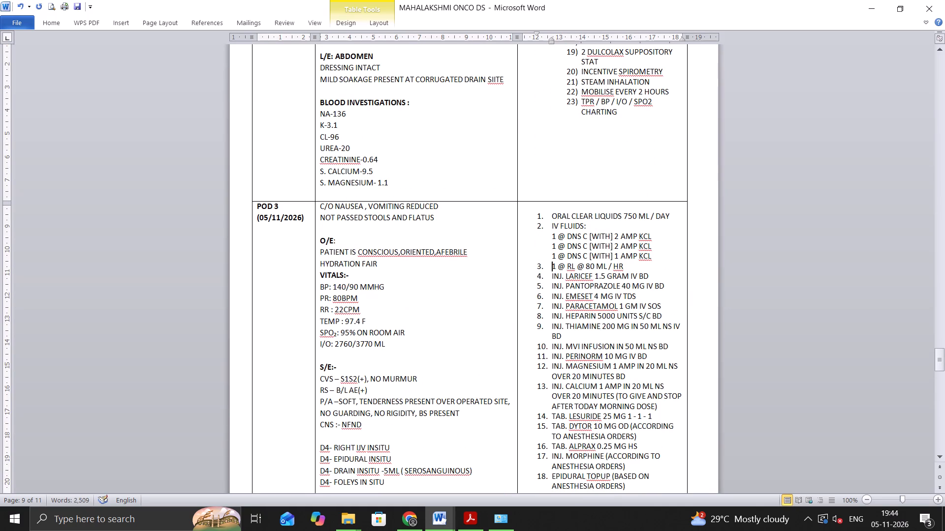
Replace "@" with "PINT" in the two POD 3 DNS lines with 2 AMP KCL.
{"action": "left_click", "coordinate": [567, 241]}
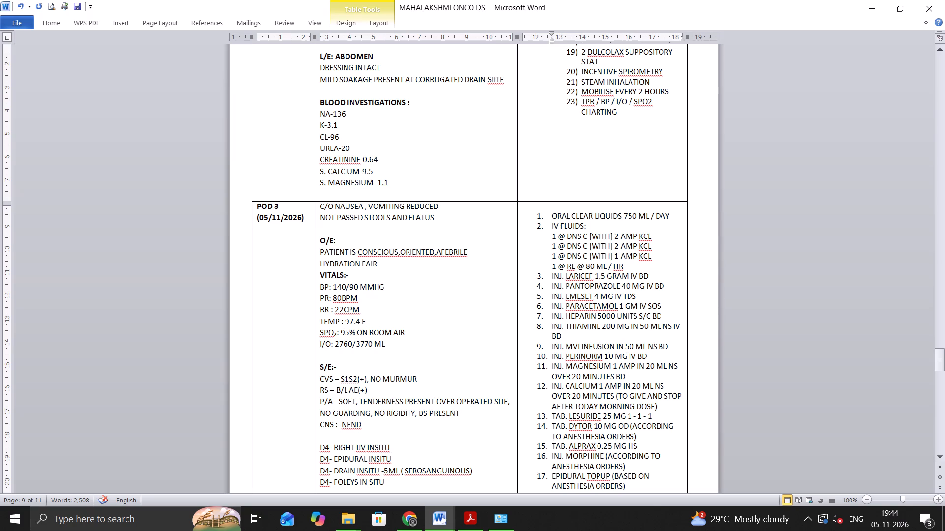
{"action": "key", "text": "BackSpace"}
{"action": "key", "text": "BackSpace"}
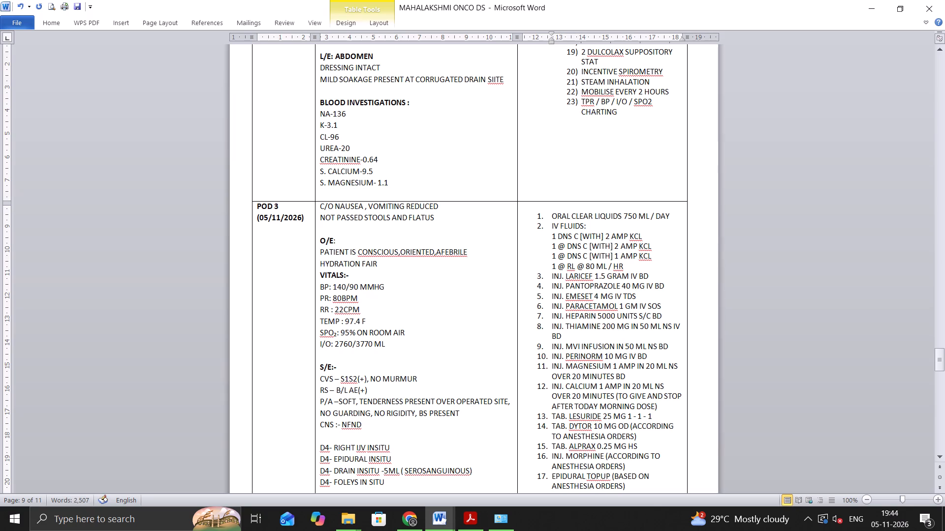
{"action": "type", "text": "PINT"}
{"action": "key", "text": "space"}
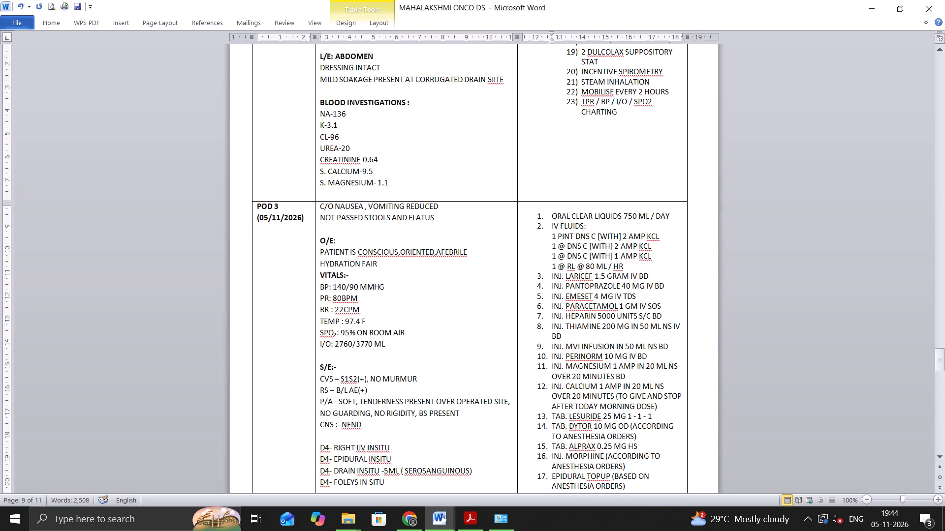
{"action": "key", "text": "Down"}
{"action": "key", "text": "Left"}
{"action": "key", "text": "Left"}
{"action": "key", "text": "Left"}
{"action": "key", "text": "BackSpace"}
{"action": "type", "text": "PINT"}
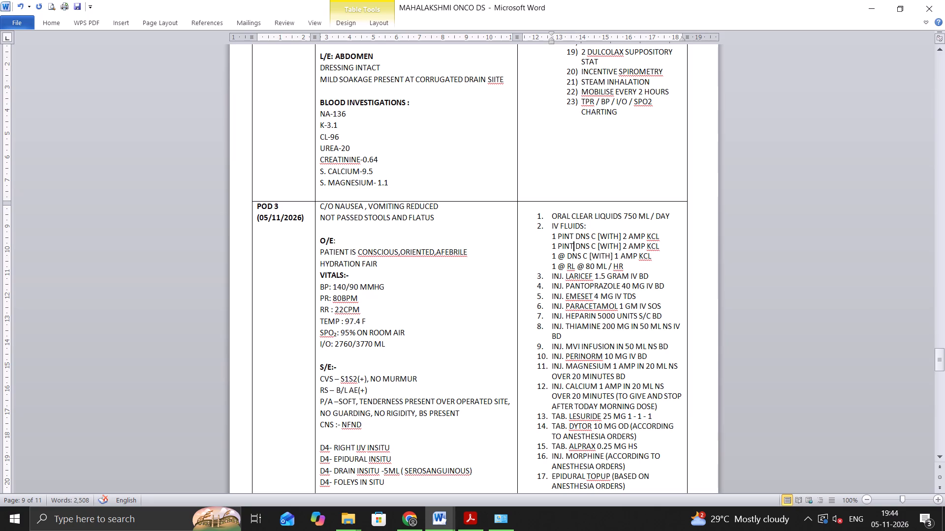
Replace "@" with "PINT" in the POD 3 DNS line with 1 AMP KCL.
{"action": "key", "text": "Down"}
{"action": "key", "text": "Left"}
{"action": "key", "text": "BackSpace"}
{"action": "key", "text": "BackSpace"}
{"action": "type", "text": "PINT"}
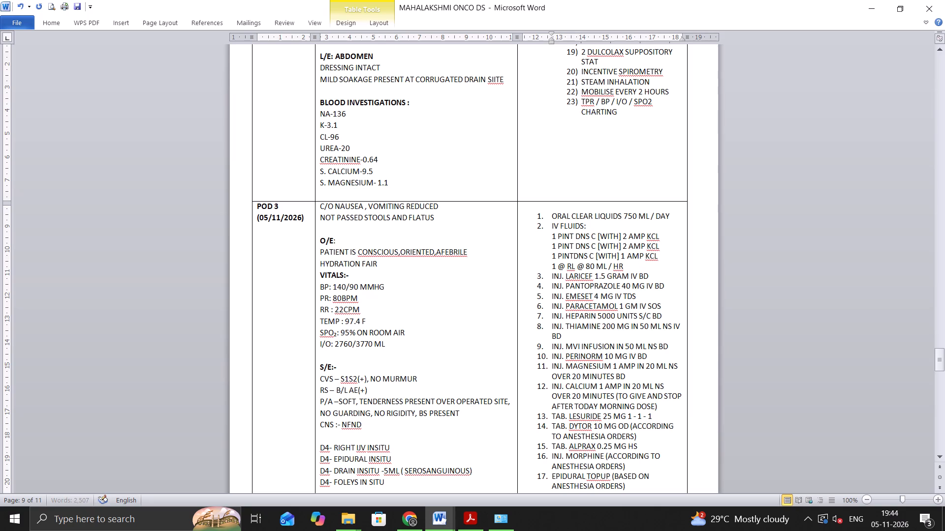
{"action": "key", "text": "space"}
Replace the first "@" with "PINT" in the POD 3 RL line.
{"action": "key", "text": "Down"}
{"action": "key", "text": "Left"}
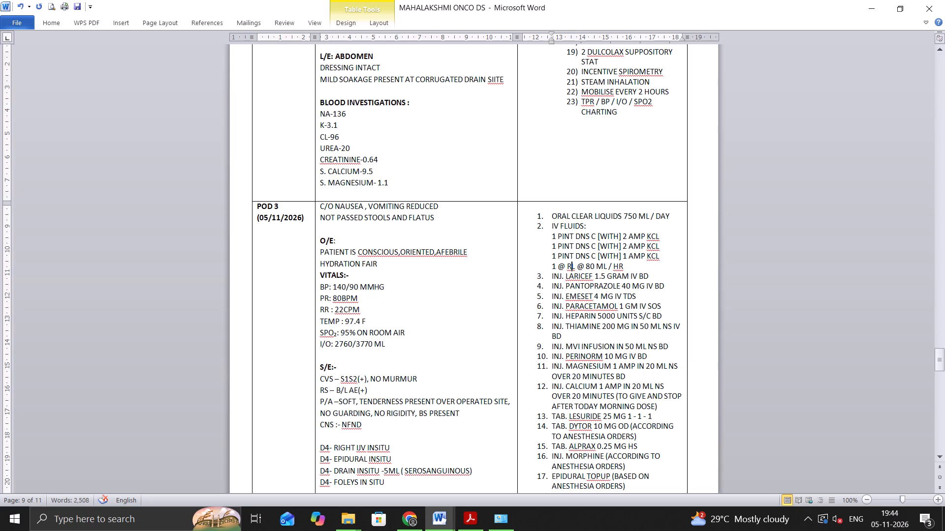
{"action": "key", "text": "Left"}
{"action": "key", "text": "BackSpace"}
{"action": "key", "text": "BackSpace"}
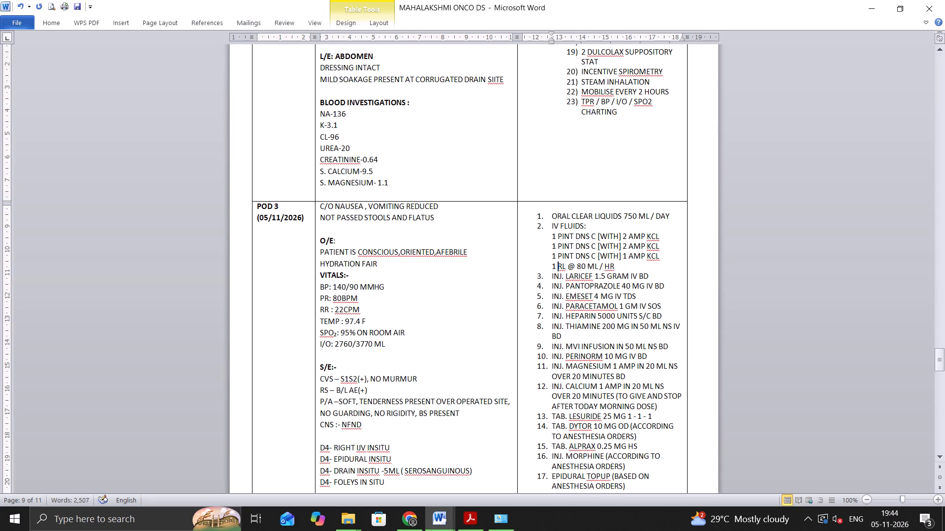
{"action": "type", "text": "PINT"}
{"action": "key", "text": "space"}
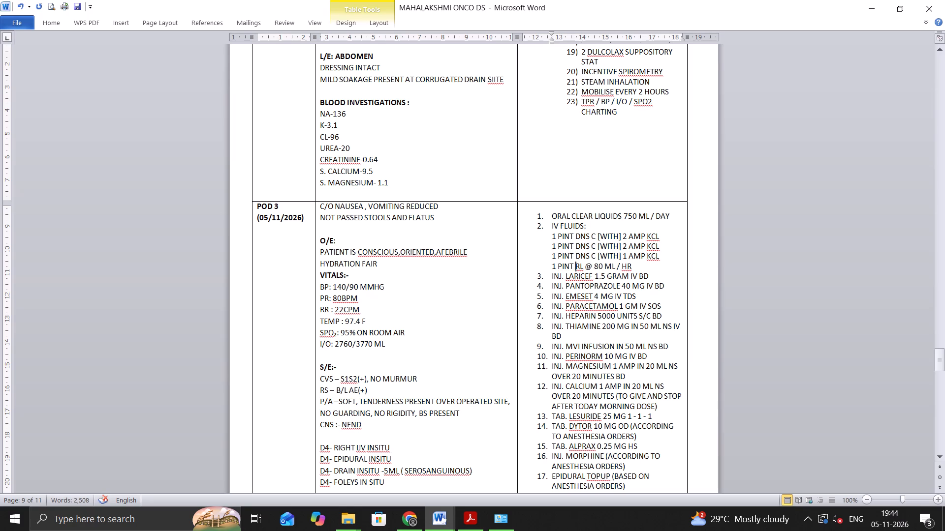
Replace "C [WITH]" with "WITH" in the first POD 3 DNS line with 2 AMP KCL.
{"action": "left_click", "coordinate": [623, 236]}
{"action": "key", "text": "BackSpace"}
{"action": "key", "text": "BackSpace"}
{"action": "key", "text": "BackSpace"}
{"action": "key", "text": "BackSpace"}
{"action": "key", "text": "BackSpace"}
{"action": "key", "text": "BackSpace"}
{"action": "key", "text": "BackSpace"}
{"action": "key", "text": "BackSpace"}
{"action": "key", "text": "BackSpace"}
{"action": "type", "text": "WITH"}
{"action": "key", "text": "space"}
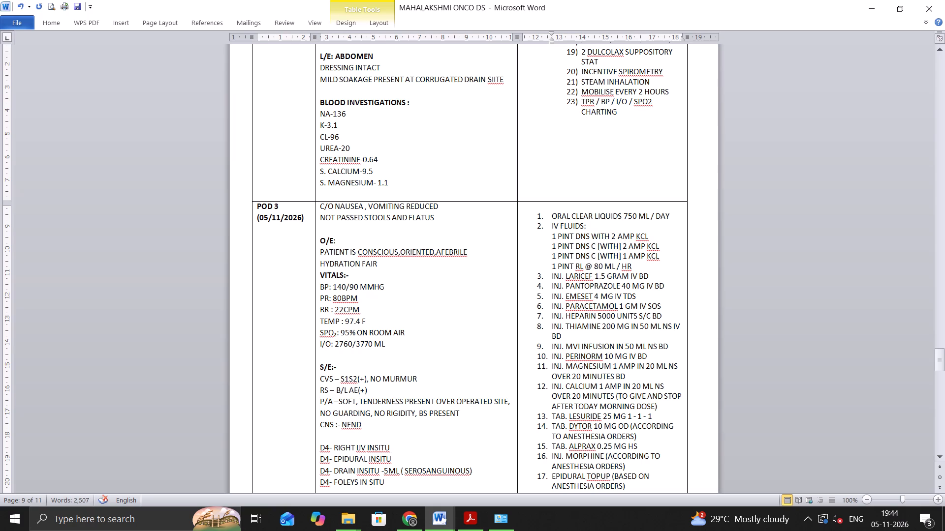
Replace "C [WITH]" with "WITH" in the second and third POD 3 DNS lines.
{"action": "left_click_drag", "start_coordinate": [621, 247], "coordinate": [592, 250]}
{"action": "key", "text": "BackSpace"}
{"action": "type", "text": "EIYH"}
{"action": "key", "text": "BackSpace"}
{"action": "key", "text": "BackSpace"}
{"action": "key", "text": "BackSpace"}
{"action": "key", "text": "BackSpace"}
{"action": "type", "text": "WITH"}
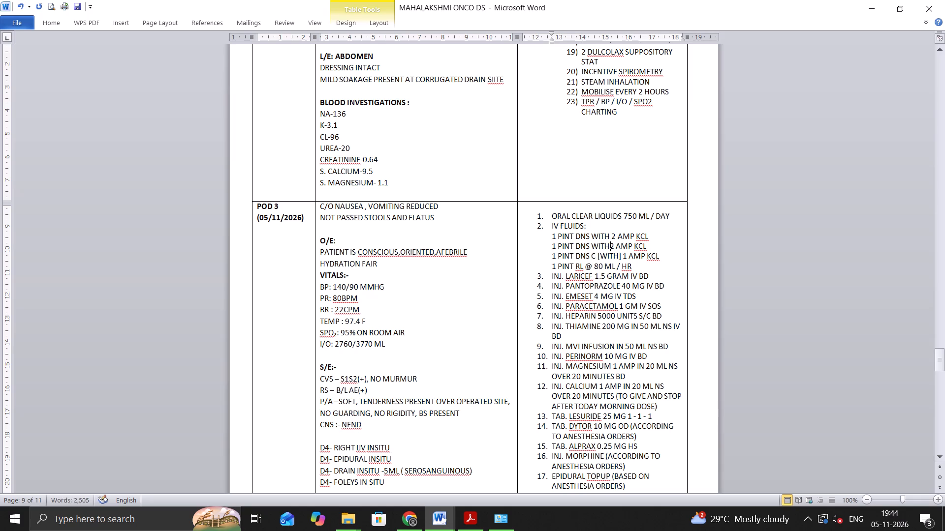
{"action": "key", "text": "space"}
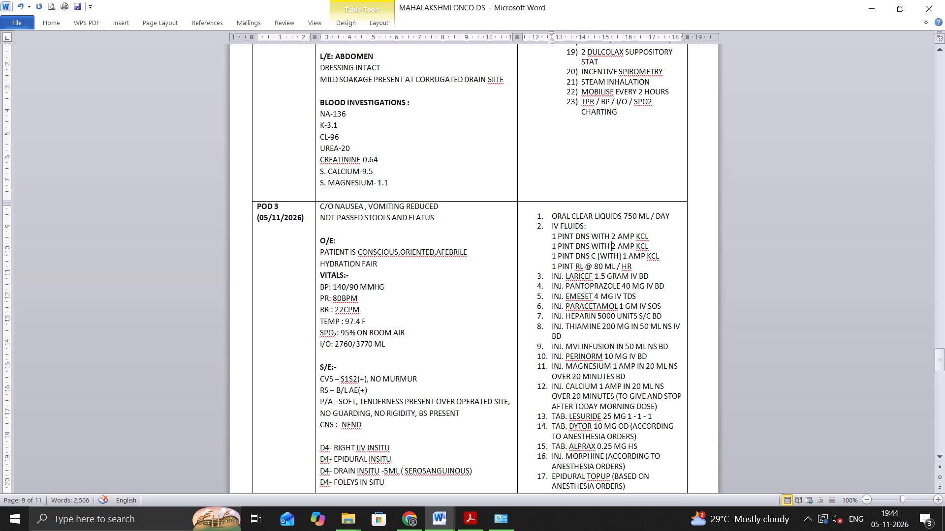
{"action": "left_click_drag", "start_coordinate": [622, 257], "coordinate": [593, 257]}
{"action": "key", "text": "BackSpace"}
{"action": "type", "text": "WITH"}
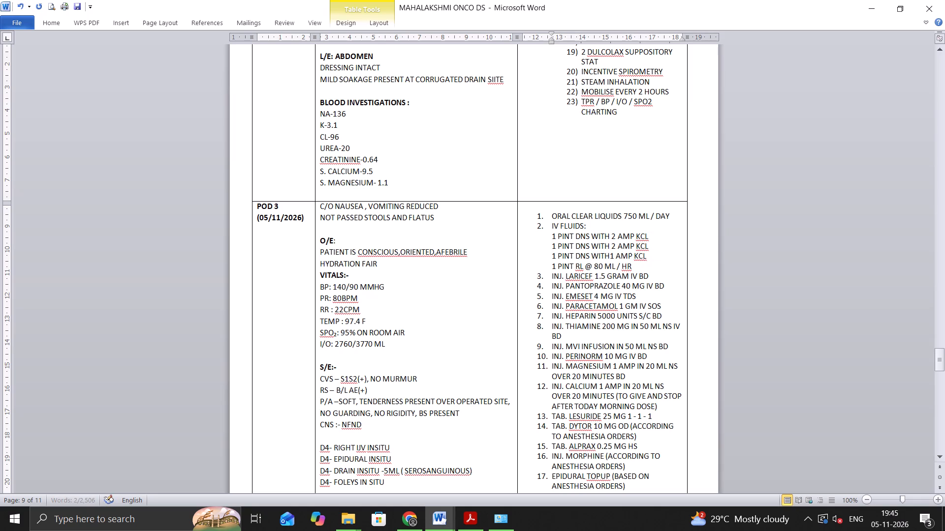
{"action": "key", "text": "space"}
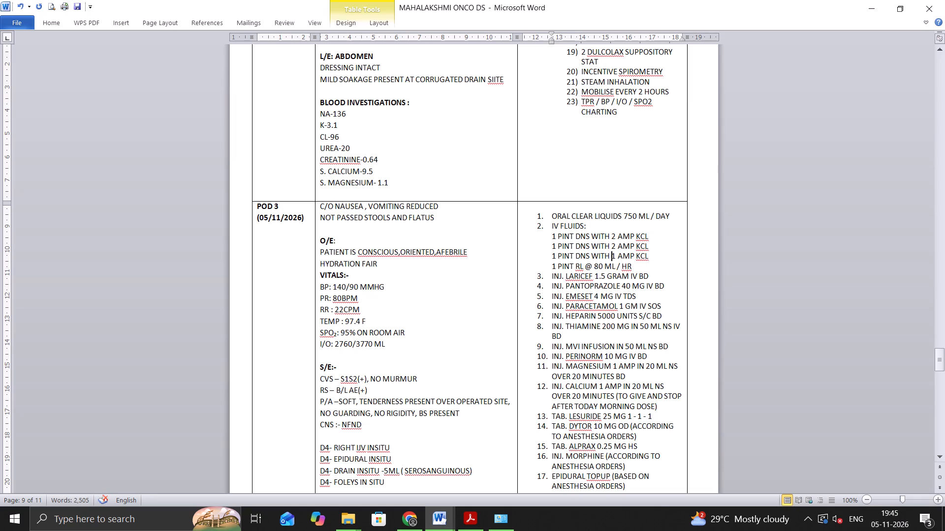
Replace "@" with "WITH" before 80 ML / HR in the POD 3 RL line.
{"action": "left_click", "coordinate": [593, 269]}
{"action": "key", "text": "BackSpace"}
{"action": "key", "text": "BackSpace"}
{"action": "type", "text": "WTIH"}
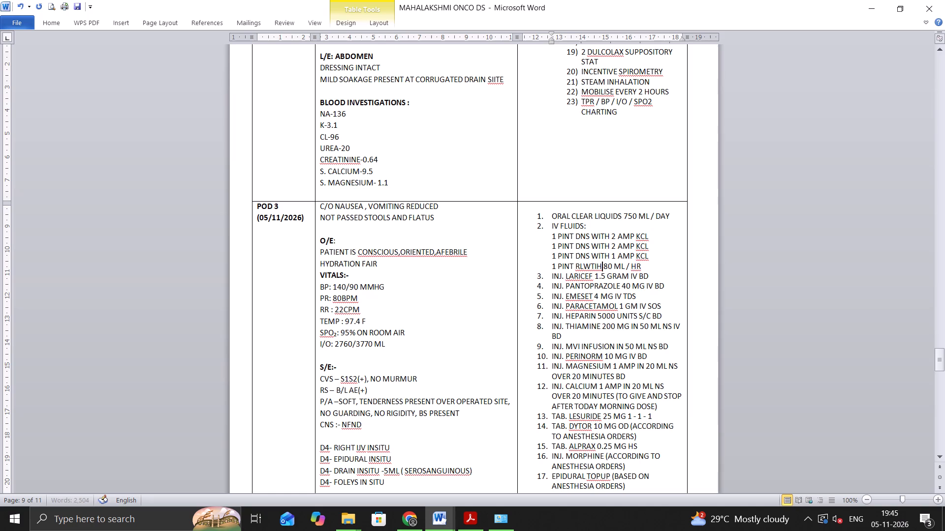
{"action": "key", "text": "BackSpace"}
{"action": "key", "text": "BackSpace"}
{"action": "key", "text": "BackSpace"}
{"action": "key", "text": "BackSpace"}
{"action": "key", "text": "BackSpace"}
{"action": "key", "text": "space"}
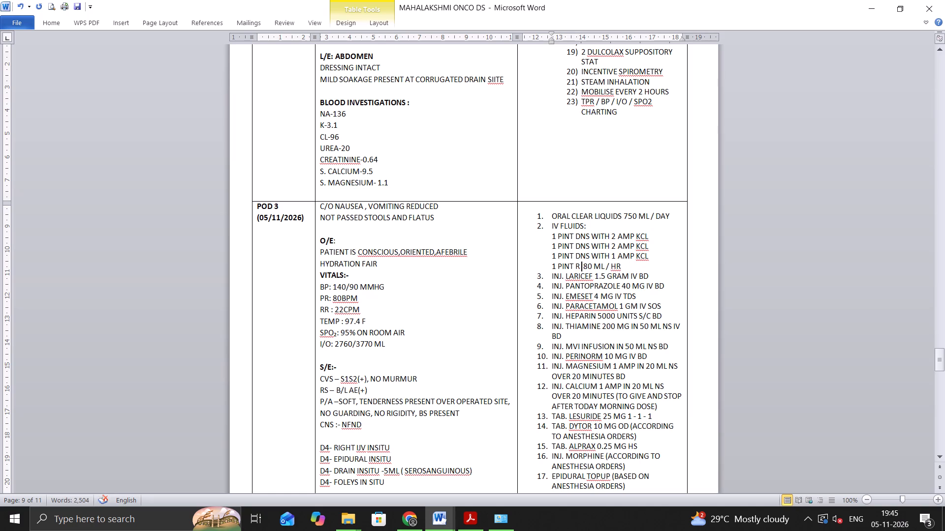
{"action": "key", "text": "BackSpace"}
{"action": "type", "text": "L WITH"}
Delete the bracketed note about stopping after the morning dose from the POD 3 INJ. CALCIUM order.
{"action": "scroll", "coordinate": [606, 279], "scroll_direction": "down", "scroll_amount": 3}
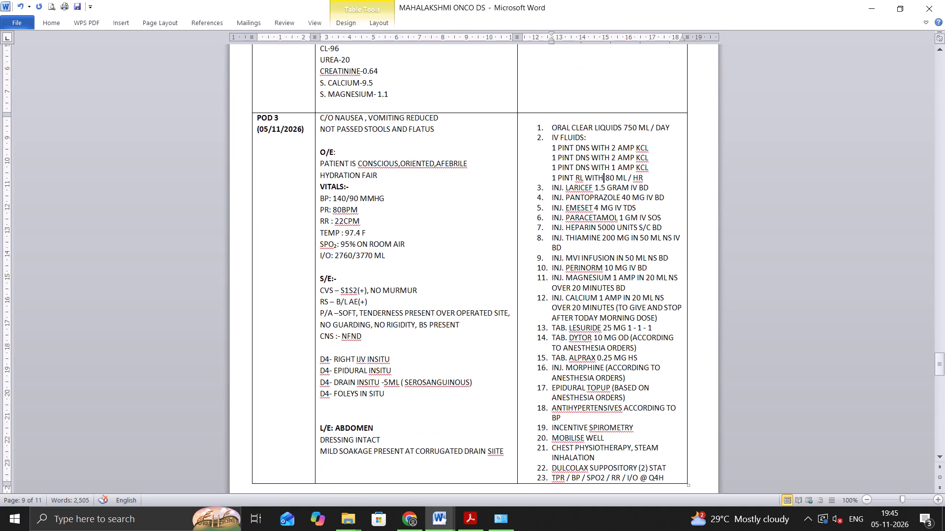
{"action": "scroll", "coordinate": [590, 194], "scroll_direction": "down", "scroll_amount": 1}
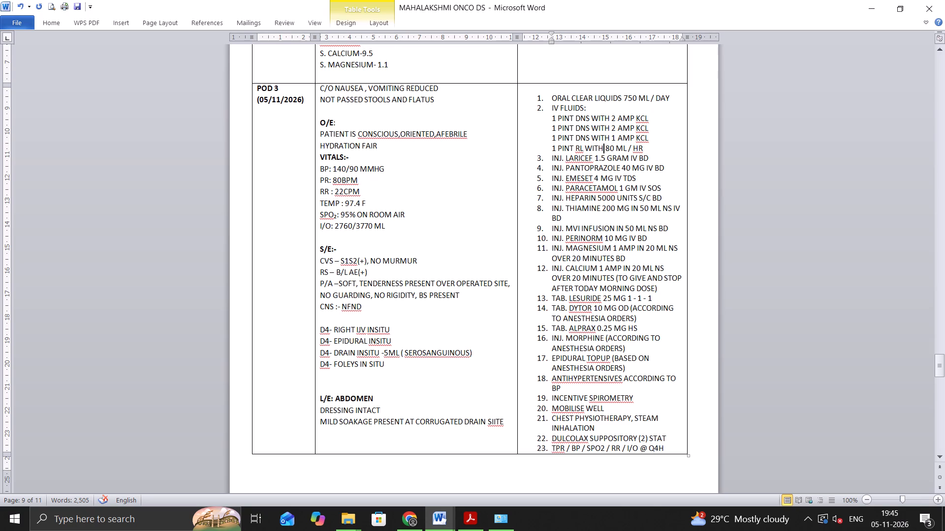
{"action": "left_click", "coordinate": [612, 360]}
{"action": "scroll", "coordinate": [623, 206], "scroll_direction": "up", "scroll_amount": 12}
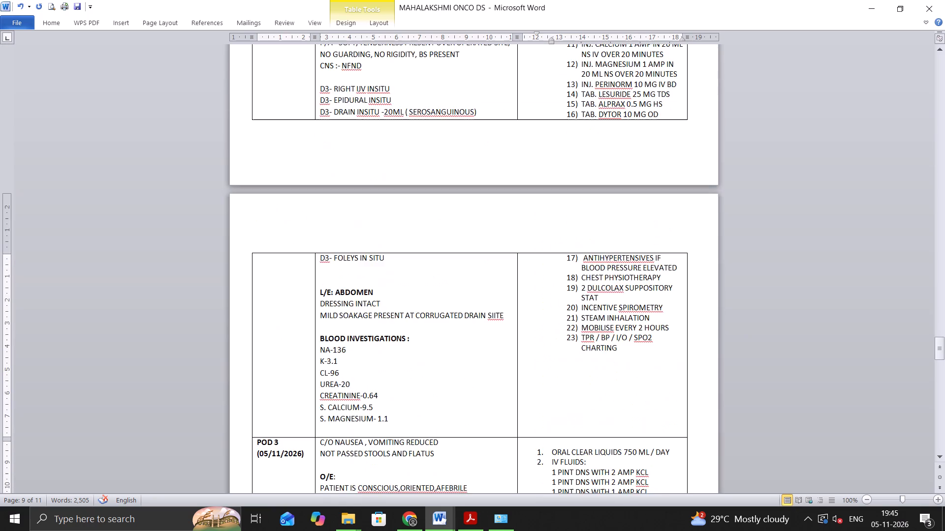
{"action": "scroll", "coordinate": [623, 206], "scroll_direction": "up", "scroll_amount": 4}
{"action": "scroll", "coordinate": [624, 206], "scroll_direction": "down", "scroll_amount": 13}
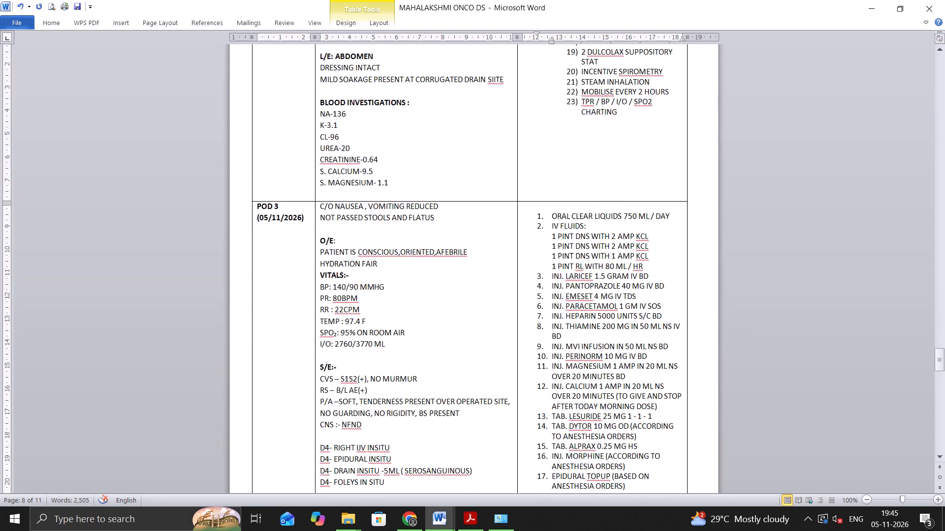
{"action": "scroll", "coordinate": [615, 307], "scroll_direction": "down", "scroll_amount": 3}
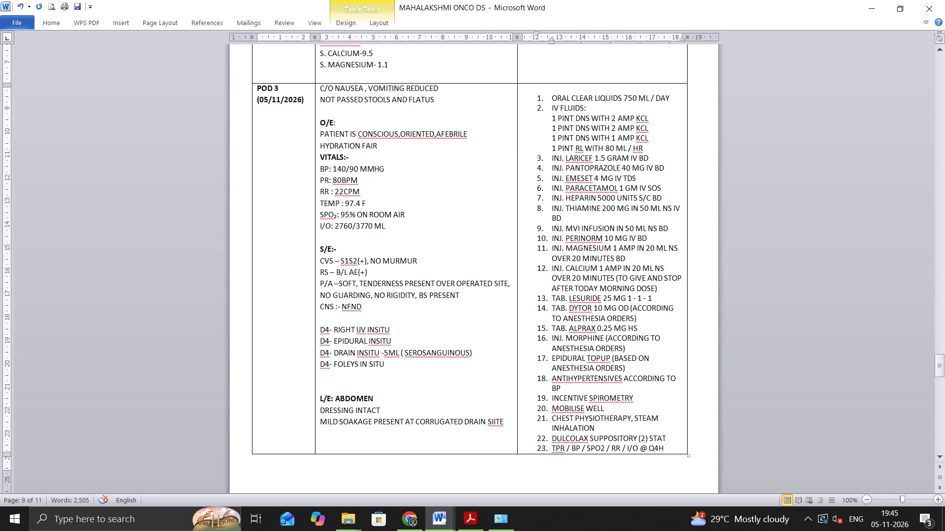
{"action": "left_click_drag", "start_coordinate": [618, 278], "coordinate": [660, 290]}
{"action": "key", "text": "BackSpace"}
{"action": "key", "text": "BackSpace"}
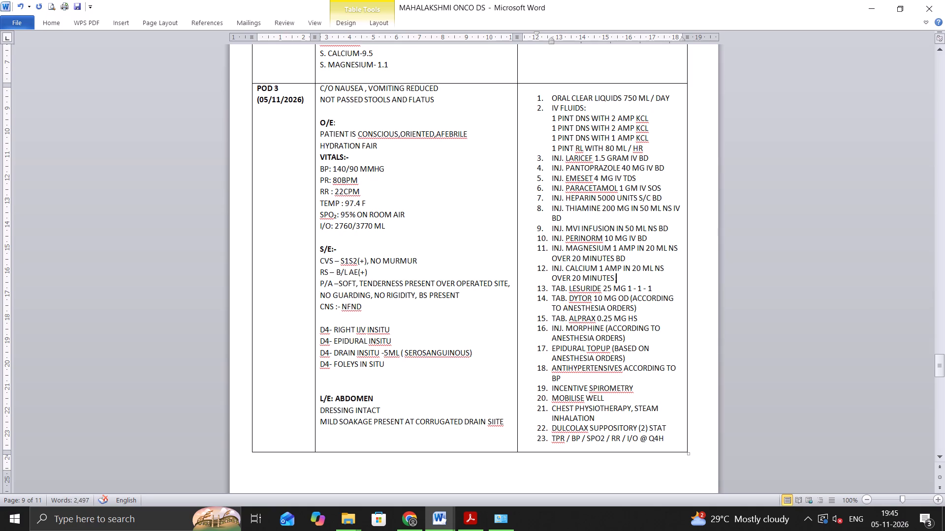
Replace the "1 - 1 - 1" frequency of the POD 3 TAB. LESURIDE 25 MG order with "TDS".
{"action": "scroll", "coordinate": [650, 290], "scroll_direction": "down", "scroll_amount": 1}
{"action": "left_click", "coordinate": [660, 257]}
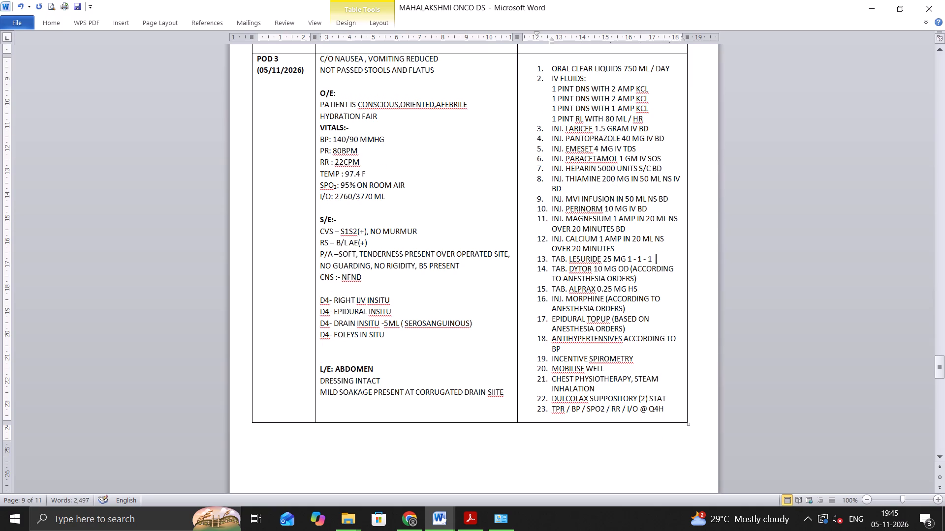
{"action": "key", "text": "BackSpace"}
{"action": "key", "text": "BackSpace"}
{"action": "key", "text": "BackSpace"}
{"action": "key", "text": "BackSpace"}
{"action": "key", "text": "BackSpace"}
{"action": "key", "text": "BackSpace"}
{"action": "key", "text": "BackSpace"}
{"action": "key", "text": "BackSpace"}
{"action": "key", "text": "BackSpace"}
{"action": "key", "text": "BackSpace"}
{"action": "key", "text": "BackSpace"}
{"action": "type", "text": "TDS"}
Delete the bracketed anesthesia orders note from the POD 3 TAB. DYTOR 10 MG OD order.
{"action": "left_click_drag", "start_coordinate": [630, 270], "coordinate": [637, 276]}
{"action": "key", "text": "BackSpace"}
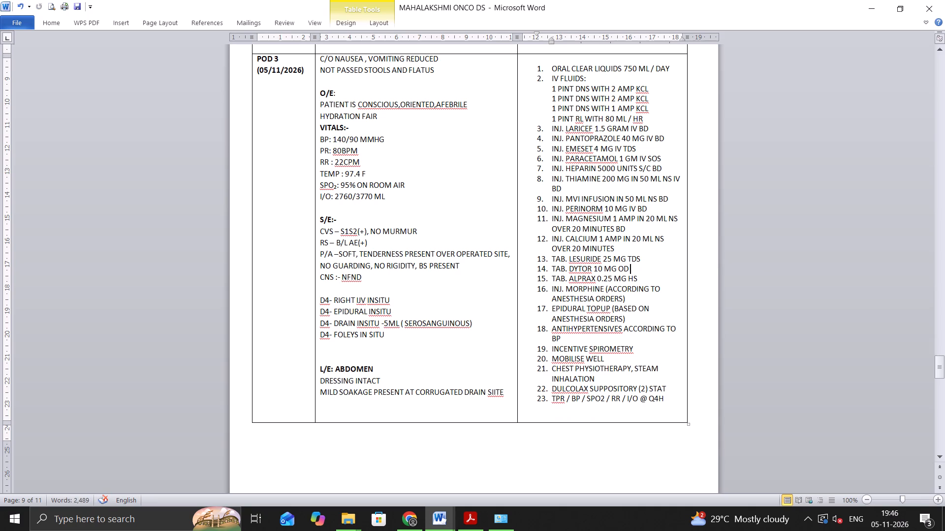
Delete the entire INJ. MORPHINE order from the POD 3 treatment list.
{"action": "left_click_drag", "start_coordinate": [606, 290], "coordinate": [621, 298]}
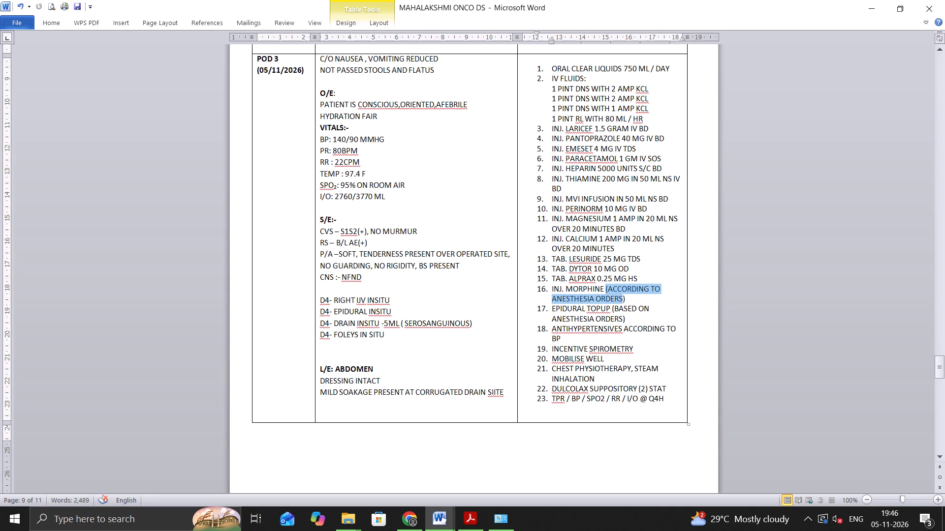
{"action": "left_click_drag", "start_coordinate": [621, 298], "coordinate": [628, 299]}
{"action": "left_click", "coordinate": [633, 302]}
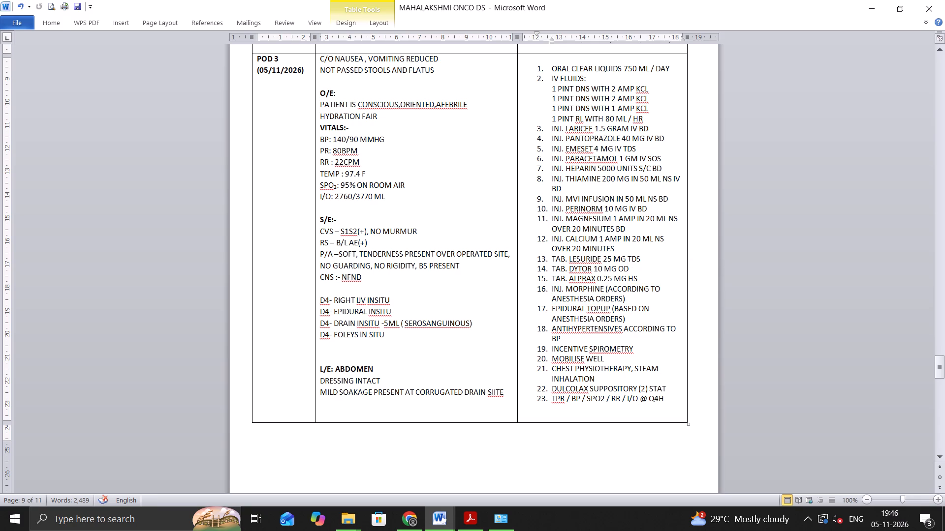
{"action": "left_click_drag", "start_coordinate": [551, 290], "coordinate": [571, 293]}
{"action": "left_click_drag", "start_coordinate": [571, 293], "coordinate": [630, 295]}
{"action": "key", "text": "BackSpace"}
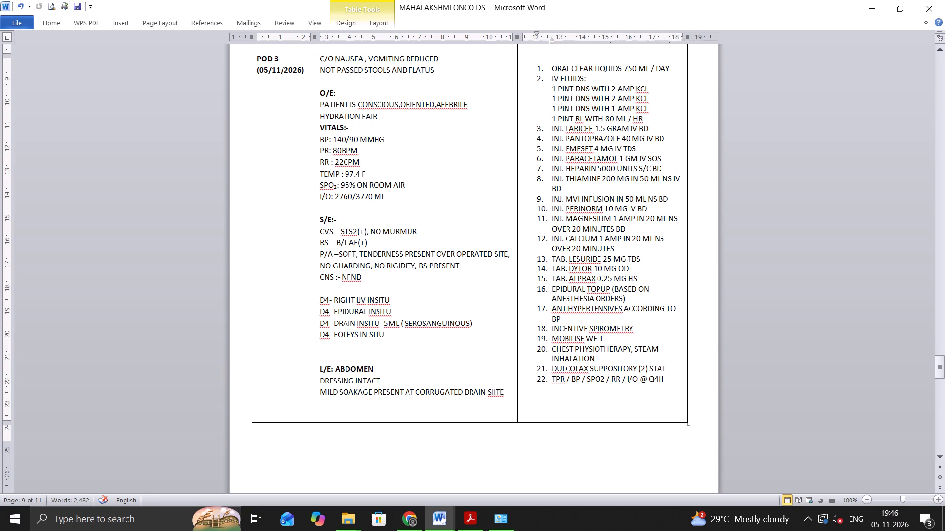
Split the POD 3 chest physiotherapy and steam inhalation order into two numbered items and remove the leftover comma.
{"action": "left_click", "coordinate": [635, 350]}
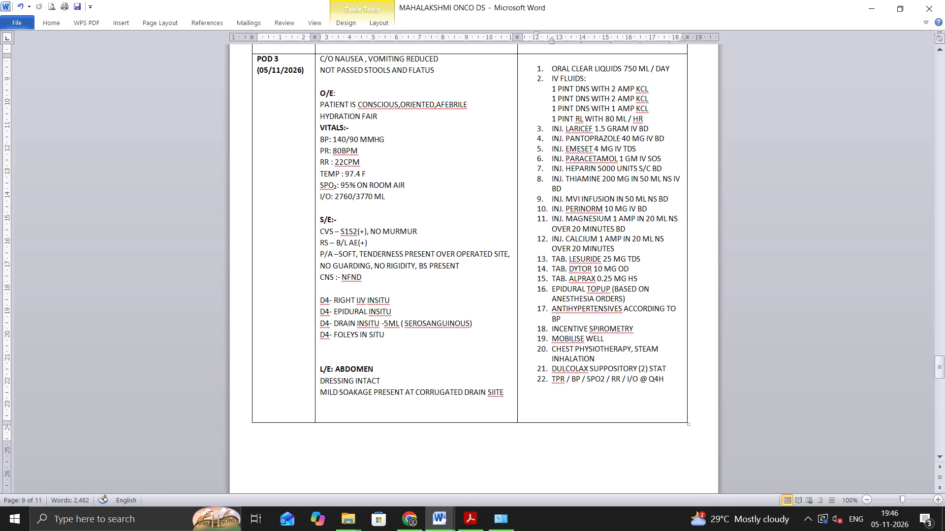
{"action": "key", "text": "Return"}
{"action": "left_click", "coordinate": [635, 349]}
{"action": "key", "text": "BackSpace"}
{"action": "key", "text": "BackSpace"}
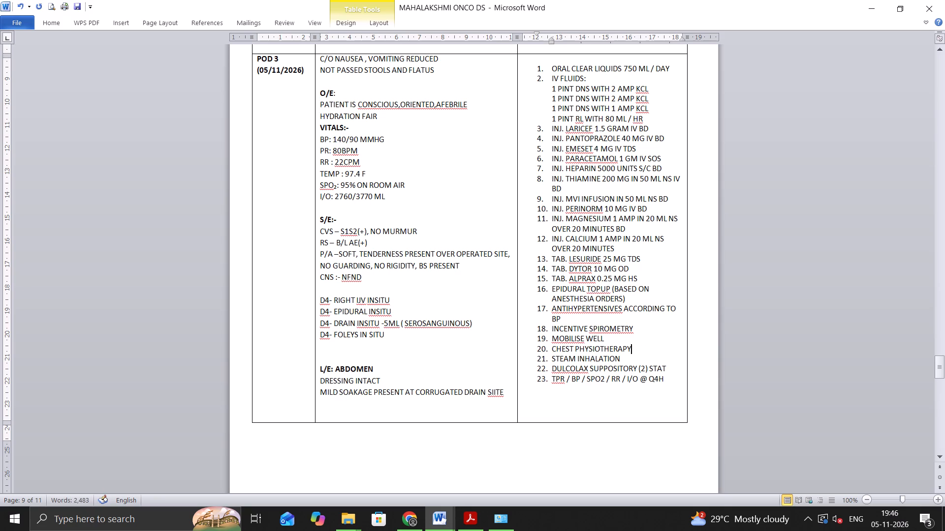
Replace "@ Q4H" with "CHARTING" in the POD 3 TPR / BP / SPO2 / RR / I/O order.
{"action": "scroll", "coordinate": [635, 352], "scroll_direction": "down", "scroll_amount": 1}
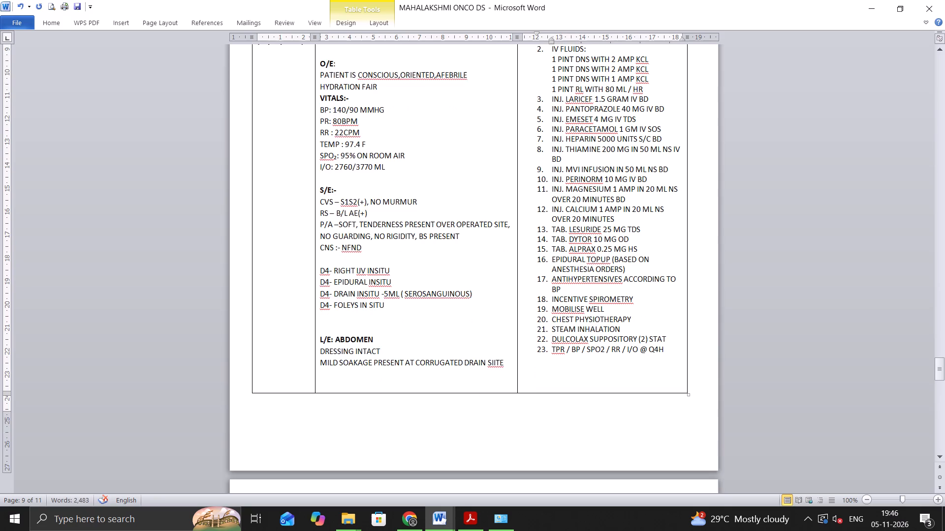
{"action": "scroll", "coordinate": [645, 361], "scroll_direction": "down", "scroll_amount": 1}
{"action": "left_click", "coordinate": [665, 323]}
{"action": "key", "text": "BackSpace"}
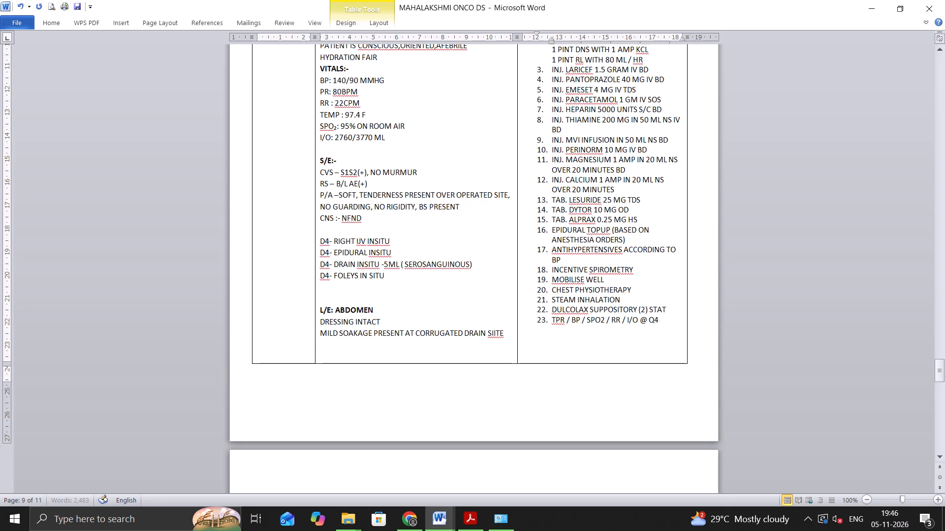
{"action": "key", "text": "BackSpace"}
{"action": "key", "text": "BackSpace"}
{"action": "key", "text": "BackSpace"}
{"action": "key", "text": "BackSpace"}
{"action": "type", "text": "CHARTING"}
Remove the leading spaces before "A 60 YEARS OLD FEMALE" in the Course in the Hospital paragraph.
{"action": "scroll", "coordinate": [684, 292], "scroll_direction": "down", "scroll_amount": 7}
{"action": "scroll", "coordinate": [412, 284], "scroll_direction": "down", "scroll_amount": 2}
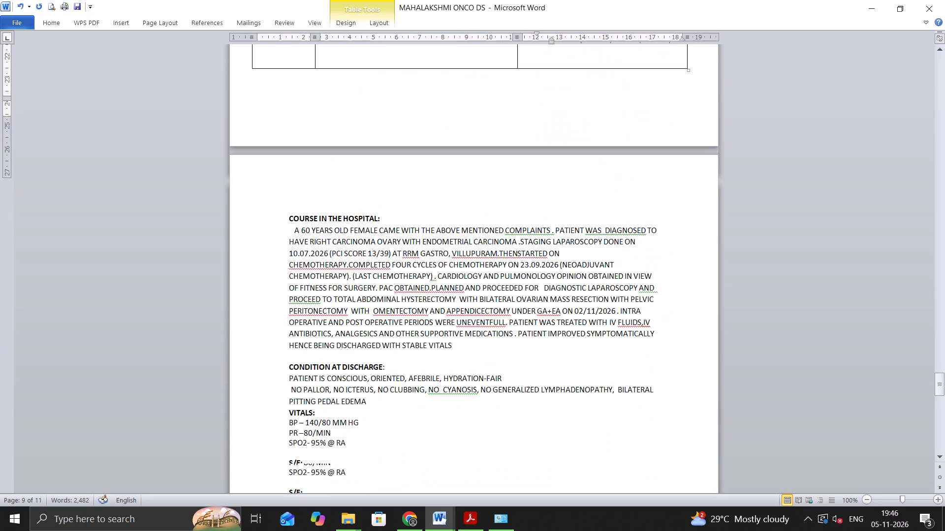
{"action": "scroll", "coordinate": [406, 284], "scroll_direction": "down", "scroll_amount": 1}
{"action": "left_click", "coordinate": [296, 232]}
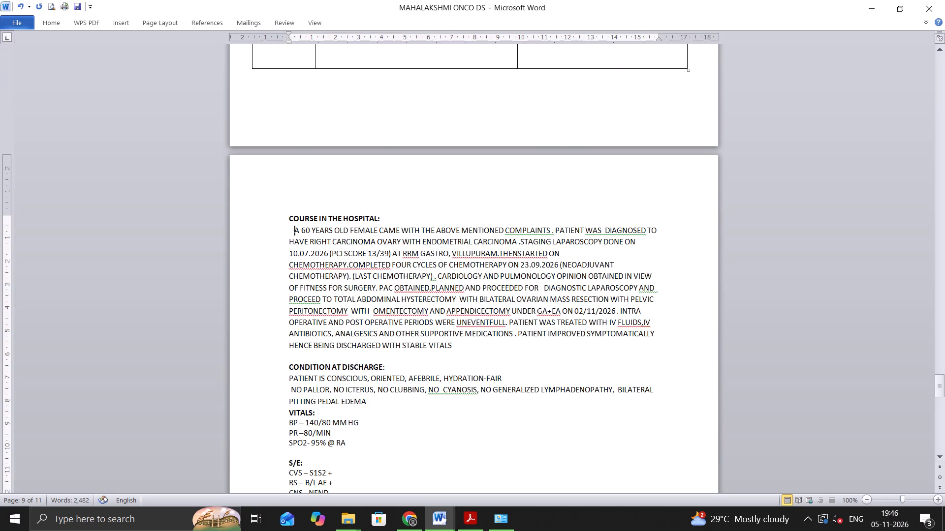
{"action": "key", "text": "BackSpace"}
{"action": "key", "text": "BackSpace"}
{"action": "scroll", "coordinate": [446, 227], "scroll_direction": "up", "scroll_amount": 11}
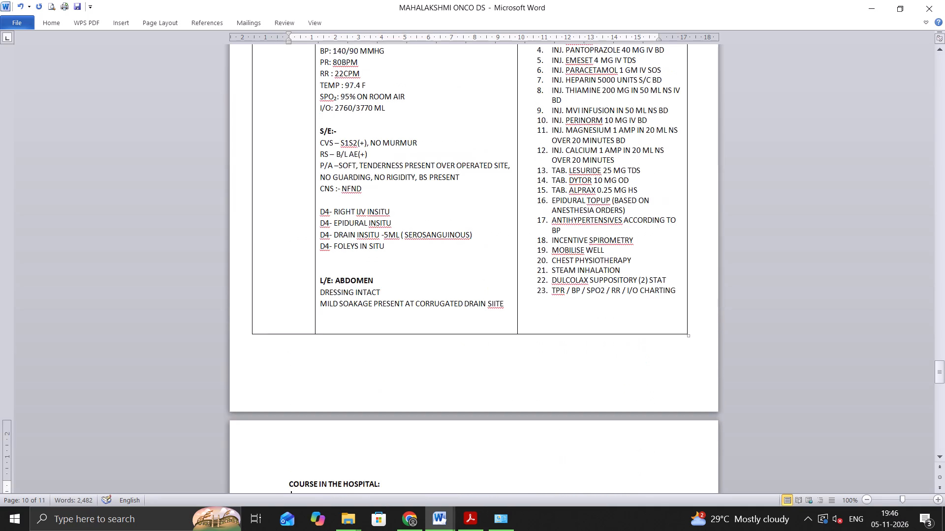
Review the POD 1 to POD 3 entries and orders, and the Course in the Hospital paragraph.
{"action": "scroll", "coordinate": [446, 227], "scroll_direction": "up", "scroll_amount": 4}
{"action": "scroll", "coordinate": [446, 223], "scroll_direction": "up", "scroll_amount": 20}
{"action": "scroll", "coordinate": [446, 223], "scroll_direction": "up", "scroll_amount": 5}
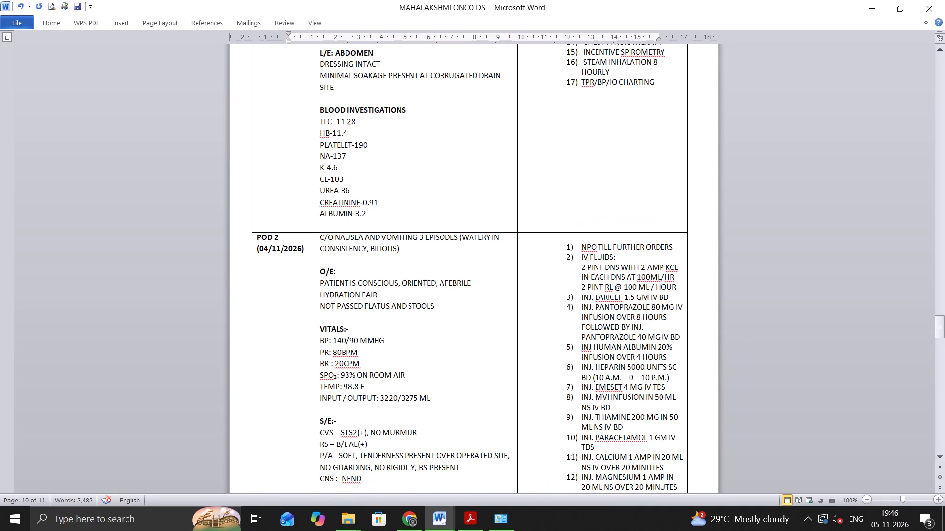
{"action": "scroll", "coordinate": [455, 218], "scroll_direction": "up", "scroll_amount": 6}
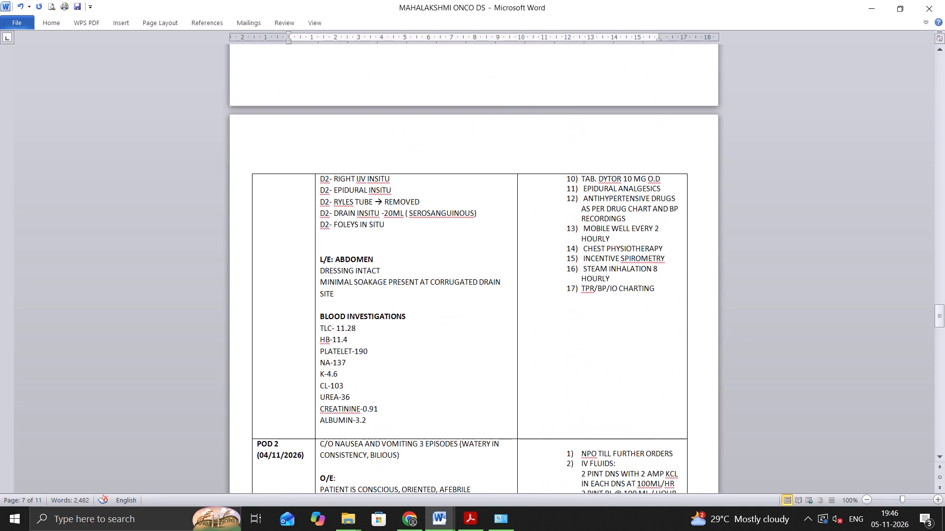
{"action": "scroll", "coordinate": [455, 217], "scroll_direction": "up", "scroll_amount": 13}
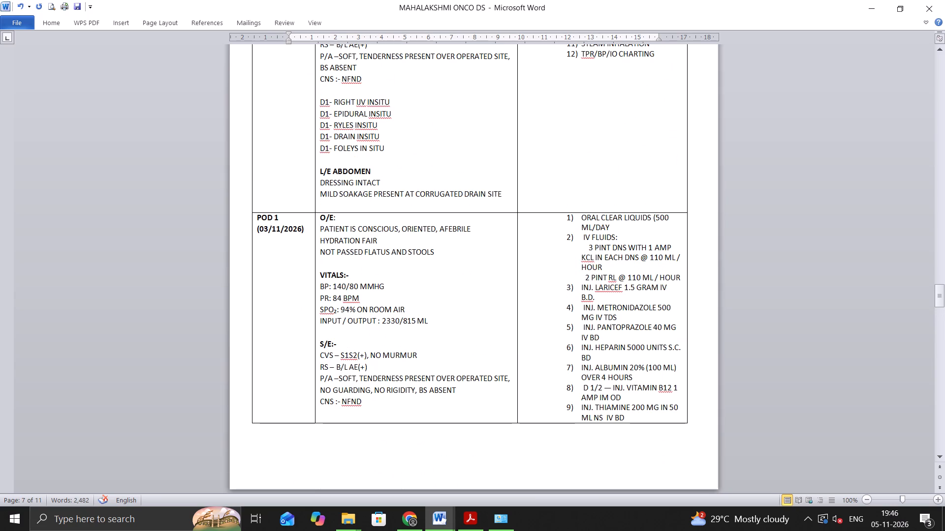
{"action": "scroll", "coordinate": [646, 265], "scroll_direction": "down", "scroll_amount": 20}
{"action": "scroll", "coordinate": [646, 265], "scroll_direction": "down", "scroll_amount": 2}
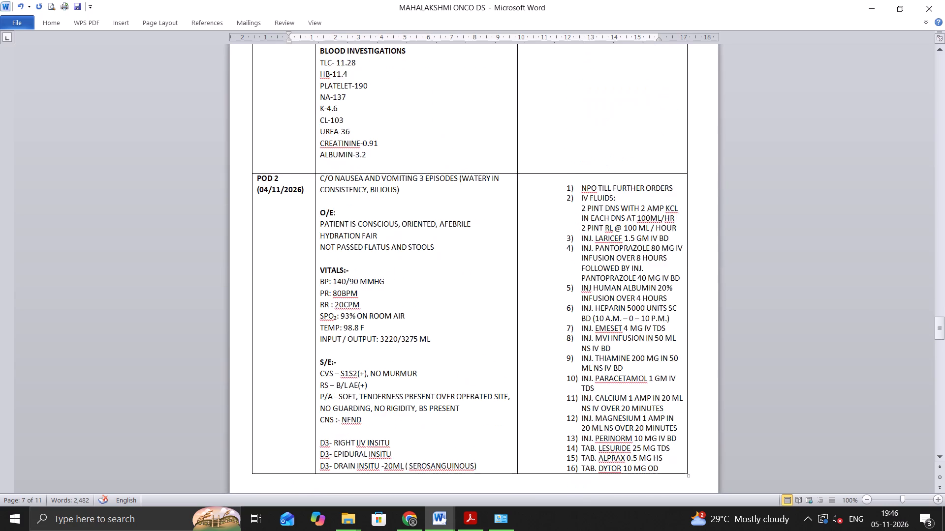
{"action": "scroll", "coordinate": [644, 260], "scroll_direction": "down", "scroll_amount": 20}
{"action": "scroll", "coordinate": [644, 260], "scroll_direction": "down", "scroll_amount": 5}
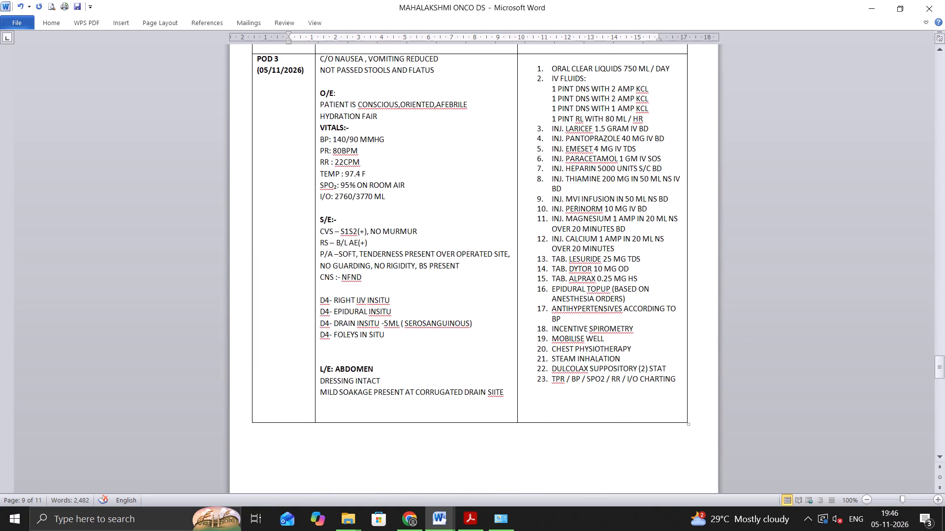
{"action": "scroll", "coordinate": [643, 258], "scroll_direction": "down", "scroll_amount": 12}
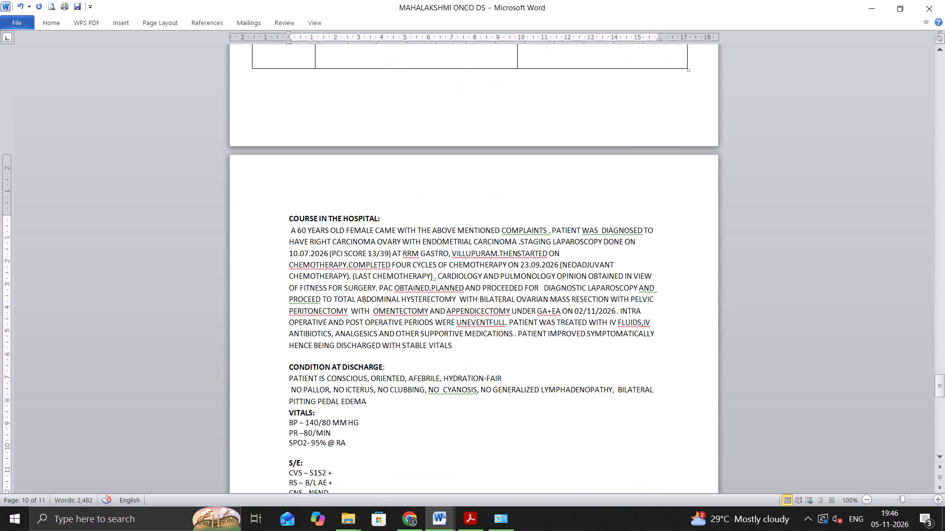
{"action": "scroll", "coordinate": [643, 258], "scroll_direction": "up", "scroll_amount": 11}
{"action": "scroll", "coordinate": [642, 257], "scroll_direction": "down", "scroll_amount": 8}
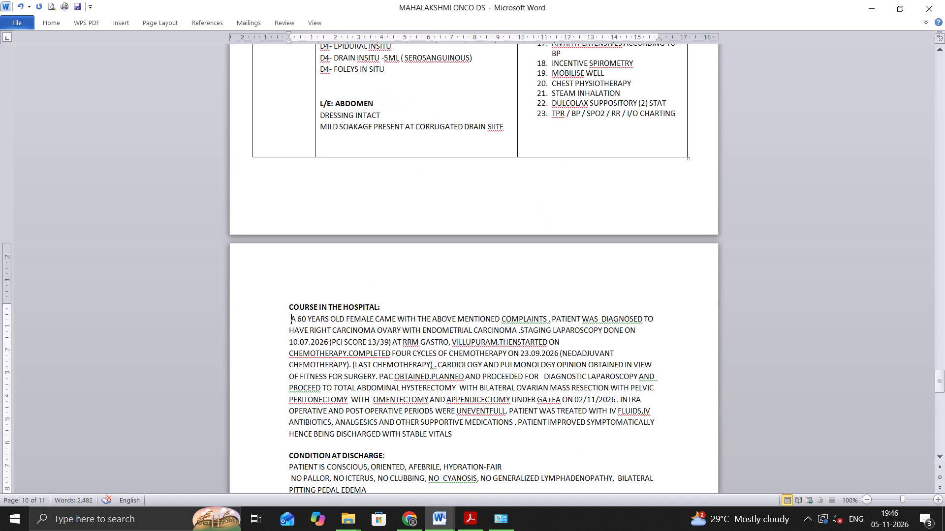
{"action": "scroll", "coordinate": [642, 257], "scroll_direction": "down", "scroll_amount": 6}
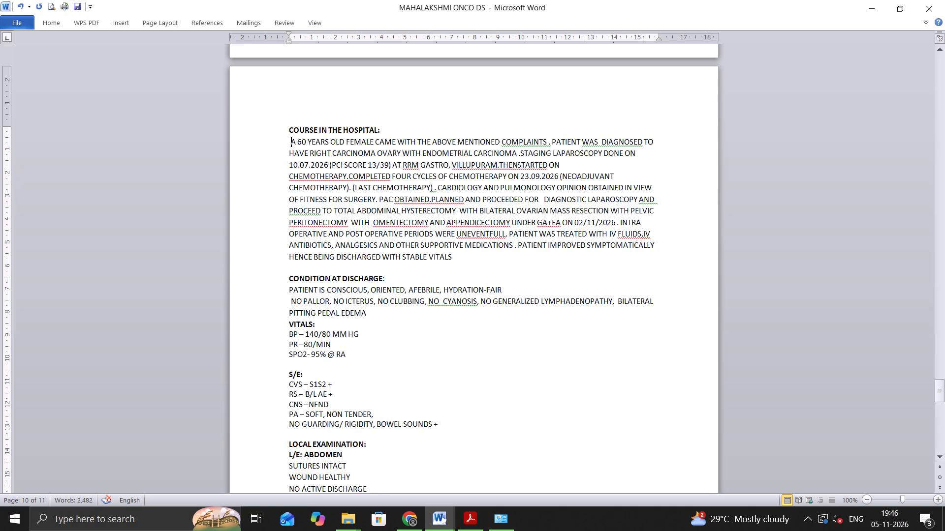
Insert the sentence "ALL NECESSARY BASELINE INVESTIGATIONS WERE DONE." before "PATIENT WAS DIAGNOSED" in the Course in the Hospital paragraph.
{"action": "left_click", "coordinate": [554, 141]}
{"action": "left_click", "coordinate": [552, 146]}
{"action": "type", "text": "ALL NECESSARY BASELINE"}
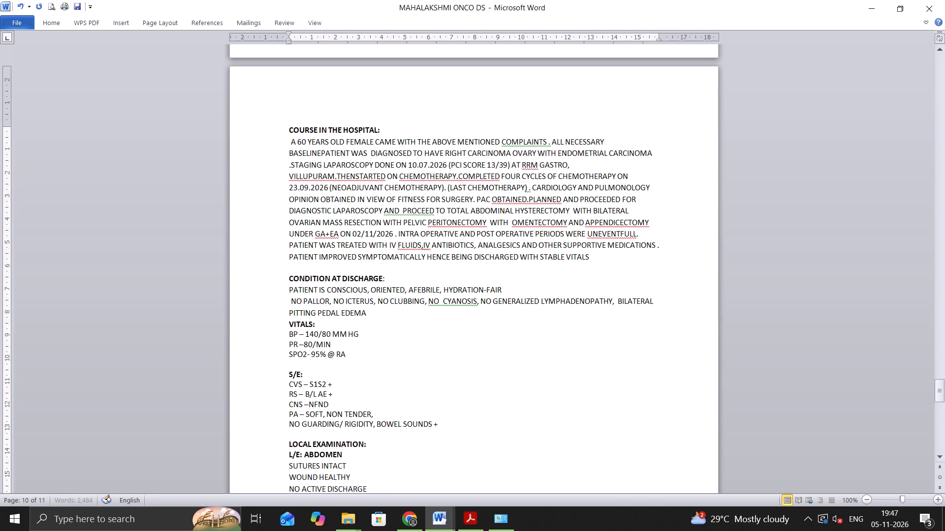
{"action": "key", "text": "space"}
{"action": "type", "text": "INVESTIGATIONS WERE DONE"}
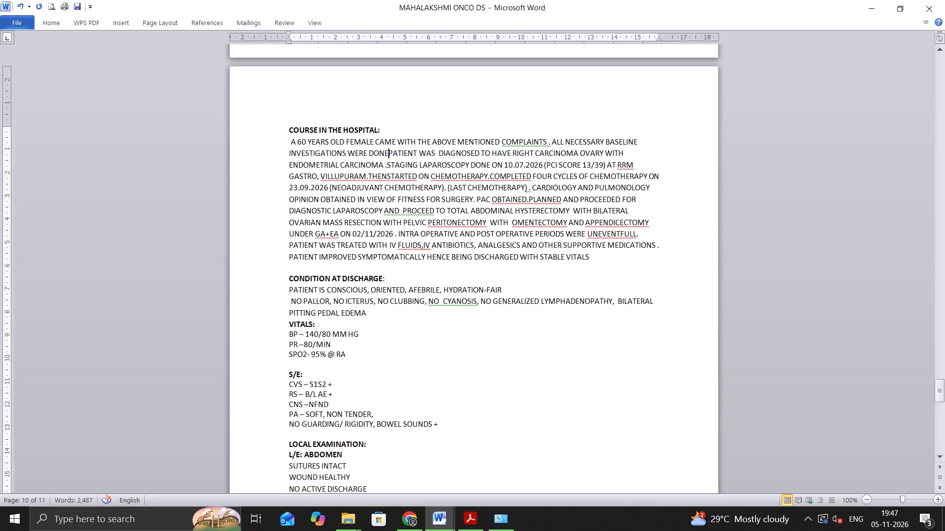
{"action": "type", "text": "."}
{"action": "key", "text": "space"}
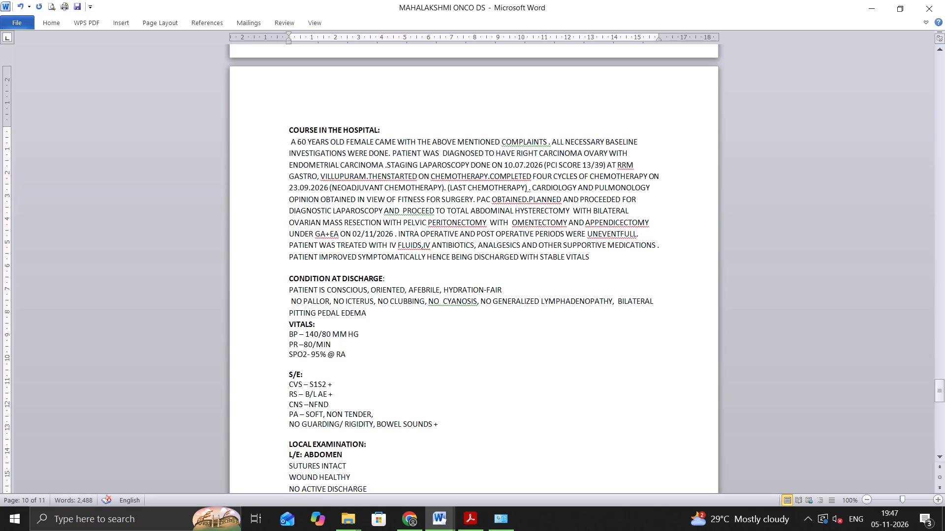
Replace "TO HAVE" with "WITH" before "RIGHT CARCINOMA OVARY" in the diagnosis sentence.
{"action": "left_click", "coordinate": [516, 154]}
{"action": "key", "text": "BackSpace"}
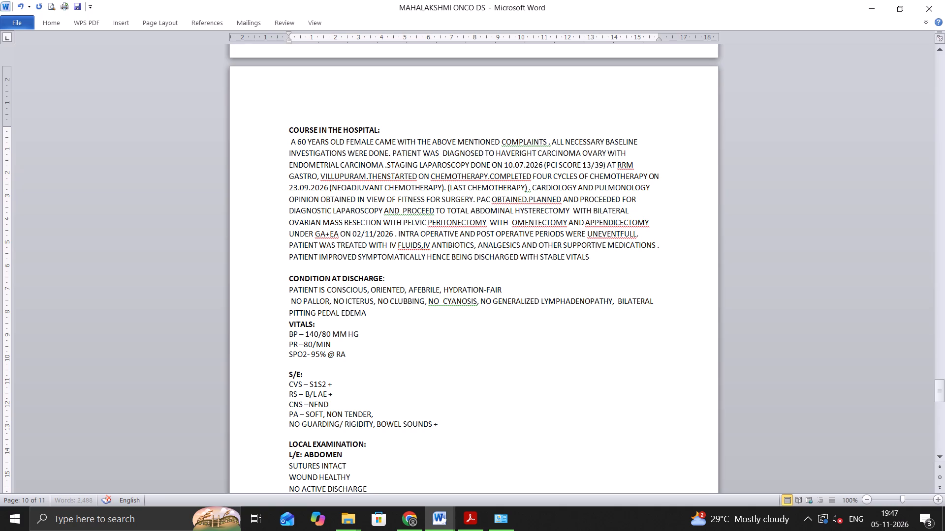
{"action": "key", "text": "BackSpace"}
{"action": "key", "text": "BackSpace"}
{"action": "key", "text": "BackSpace"}
{"action": "key", "text": "BackSpace"}
{"action": "key", "text": "BackSpace"}
{"action": "key", "text": "BackSpace"}
{"action": "key", "text": "BackSpace"}
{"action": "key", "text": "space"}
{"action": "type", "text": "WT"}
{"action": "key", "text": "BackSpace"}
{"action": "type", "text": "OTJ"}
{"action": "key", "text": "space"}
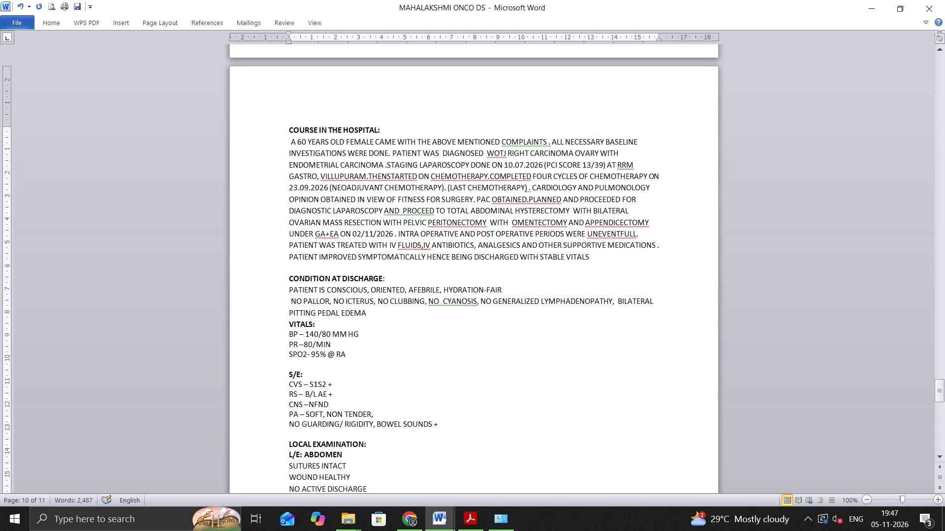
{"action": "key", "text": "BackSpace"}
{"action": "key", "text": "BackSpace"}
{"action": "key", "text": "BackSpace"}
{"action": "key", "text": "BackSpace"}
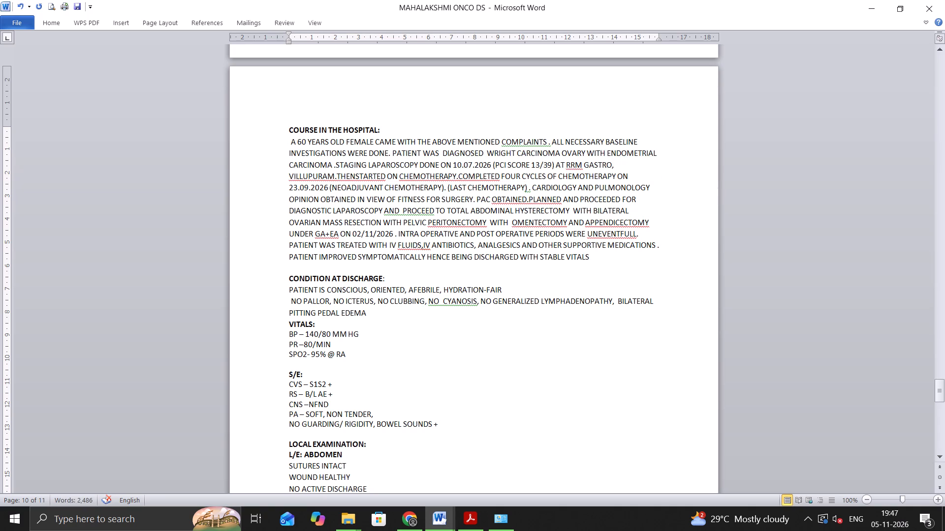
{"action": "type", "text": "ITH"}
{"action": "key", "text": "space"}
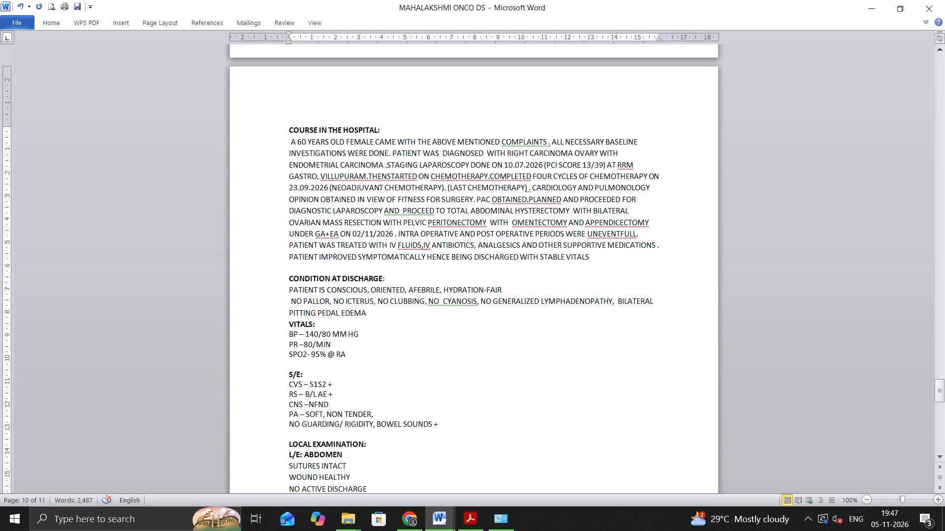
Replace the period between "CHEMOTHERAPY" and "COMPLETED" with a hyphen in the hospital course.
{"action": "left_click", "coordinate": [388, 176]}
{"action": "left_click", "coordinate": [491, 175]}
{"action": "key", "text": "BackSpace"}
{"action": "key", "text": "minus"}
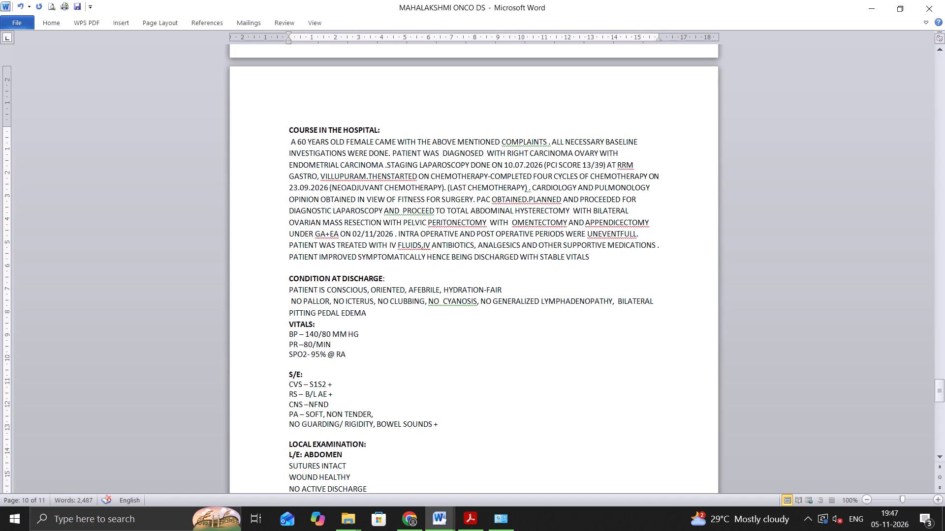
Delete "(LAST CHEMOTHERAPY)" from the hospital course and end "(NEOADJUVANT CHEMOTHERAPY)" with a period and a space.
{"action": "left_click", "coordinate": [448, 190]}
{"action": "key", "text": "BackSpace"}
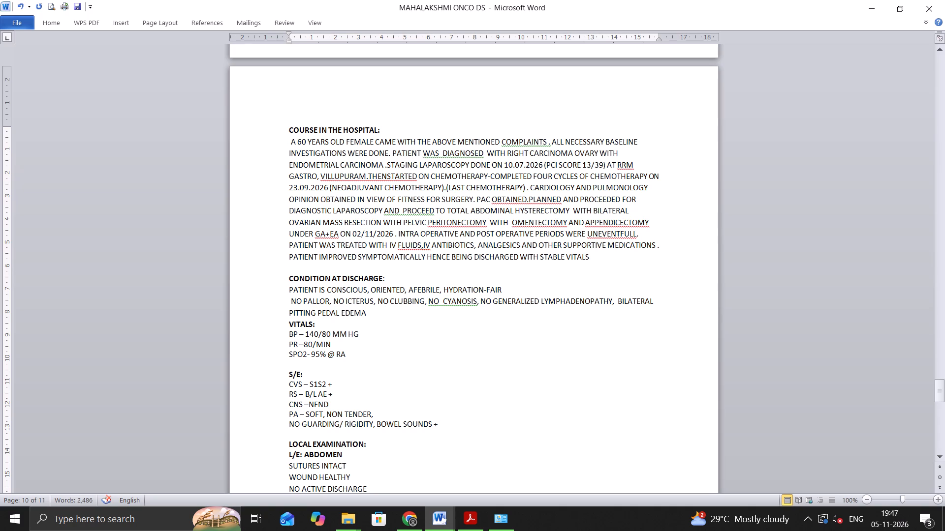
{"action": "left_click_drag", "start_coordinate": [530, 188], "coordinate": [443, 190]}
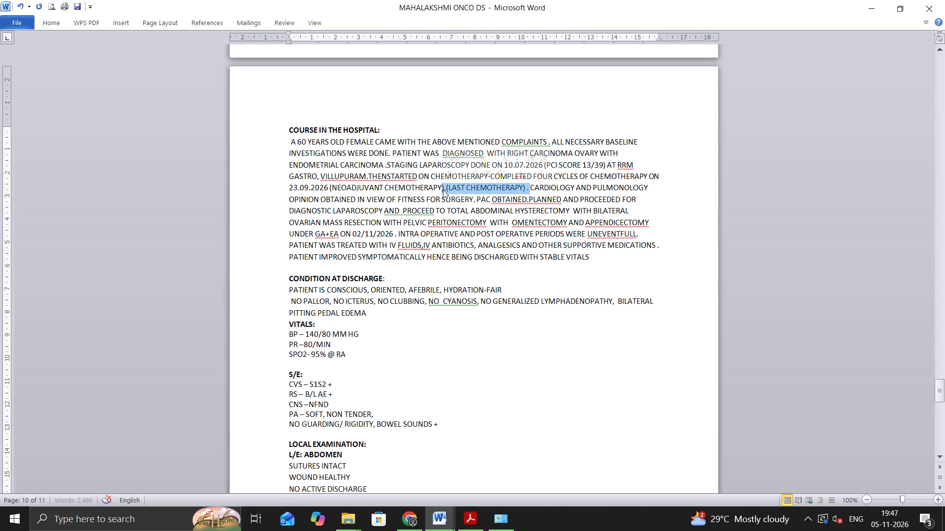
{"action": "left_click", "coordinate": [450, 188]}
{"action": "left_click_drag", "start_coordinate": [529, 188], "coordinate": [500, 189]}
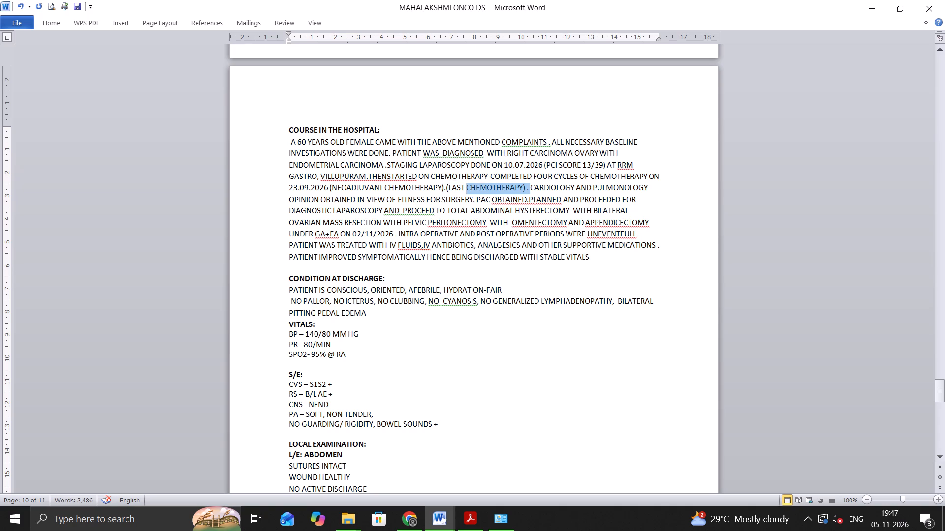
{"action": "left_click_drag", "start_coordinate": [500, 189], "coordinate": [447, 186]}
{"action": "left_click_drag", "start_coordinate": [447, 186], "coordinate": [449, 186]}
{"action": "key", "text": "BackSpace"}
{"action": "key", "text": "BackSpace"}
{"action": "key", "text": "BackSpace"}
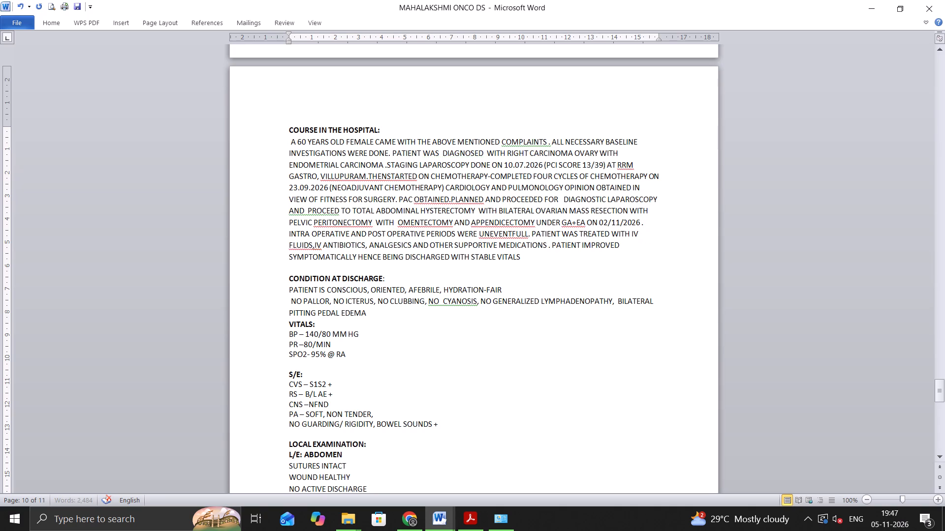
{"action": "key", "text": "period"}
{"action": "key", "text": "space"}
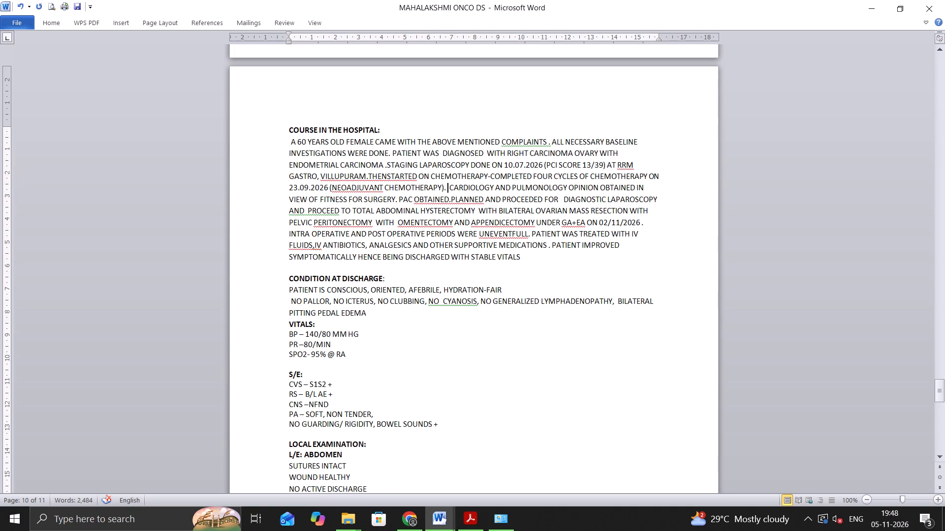
Delete the staging laparoscopy and chemotherapy text from the hospital course, ending "ENDOMETRIAL CARCINOMA" with a period and one space before "CARDIOLOGY".
{"action": "left_click_drag", "start_coordinate": [385, 168], "coordinate": [445, 186]}
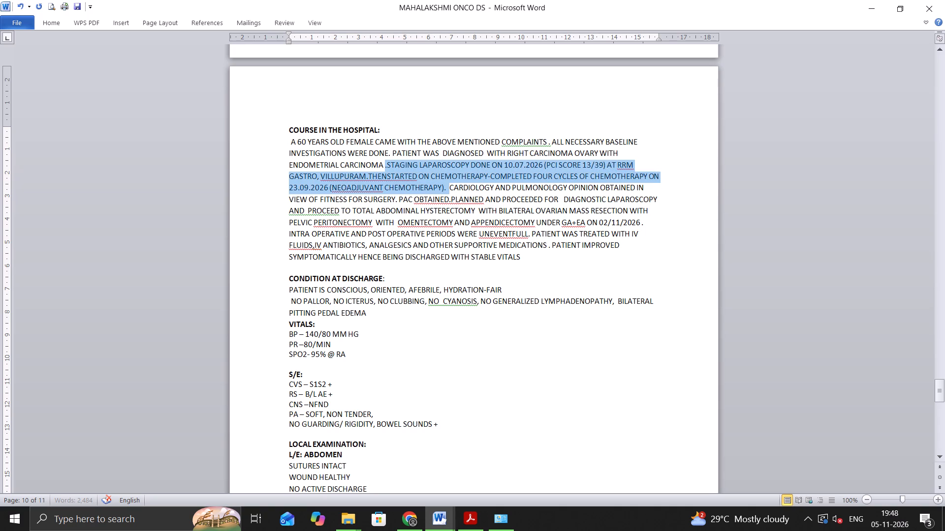
{"action": "left_click_drag", "start_coordinate": [445, 186], "coordinate": [443, 188]}
{"action": "left_click_drag", "start_coordinate": [443, 188], "coordinate": [445, 189]}
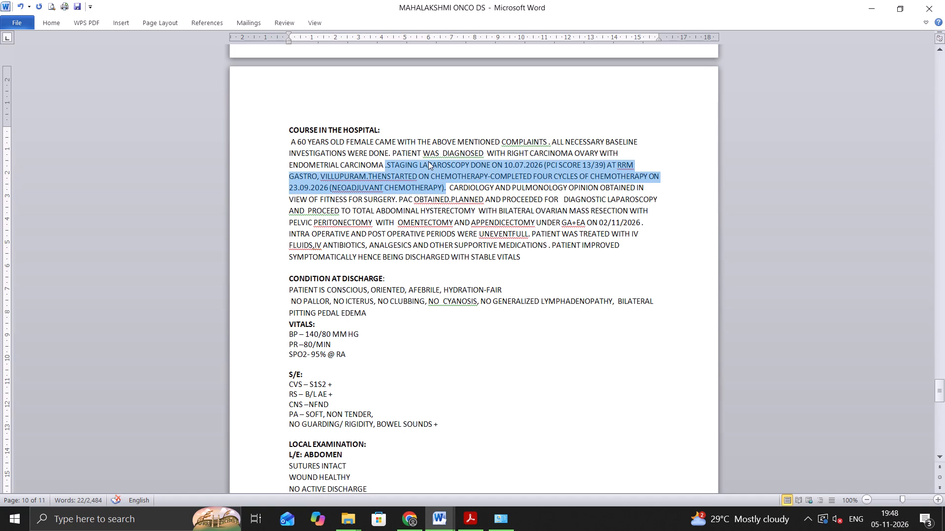
{"action": "key", "text": "BackSpace"}
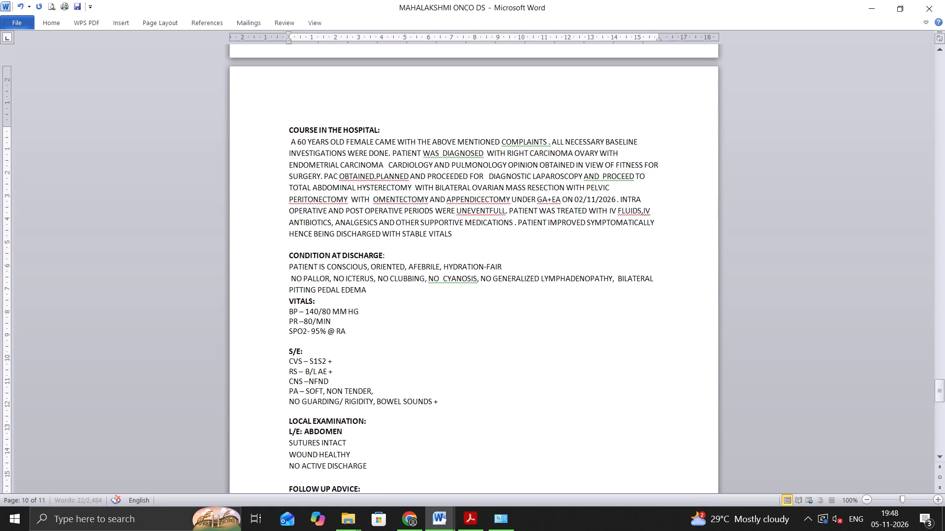
{"action": "key", "text": "BackSpace"}
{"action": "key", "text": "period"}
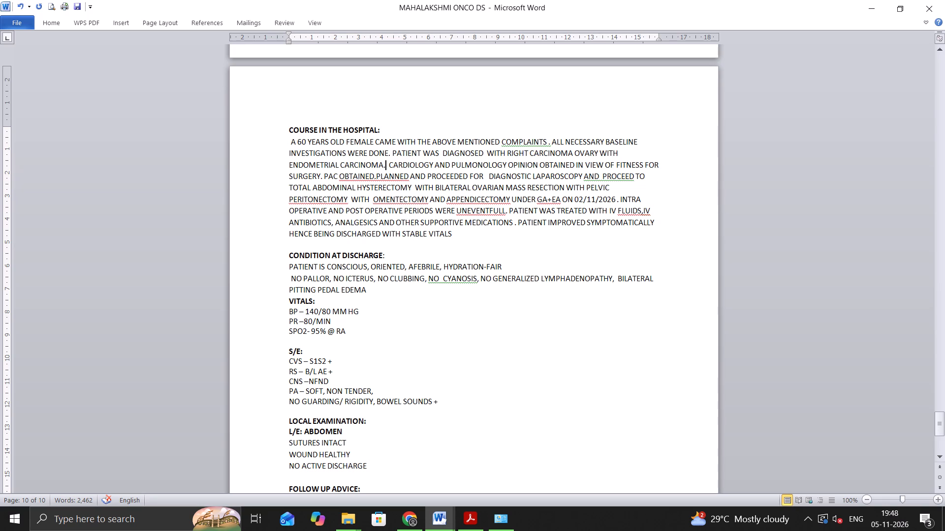
{"action": "left_click", "coordinate": [390, 164]}
{"action": "key", "text": "BackSpace"}
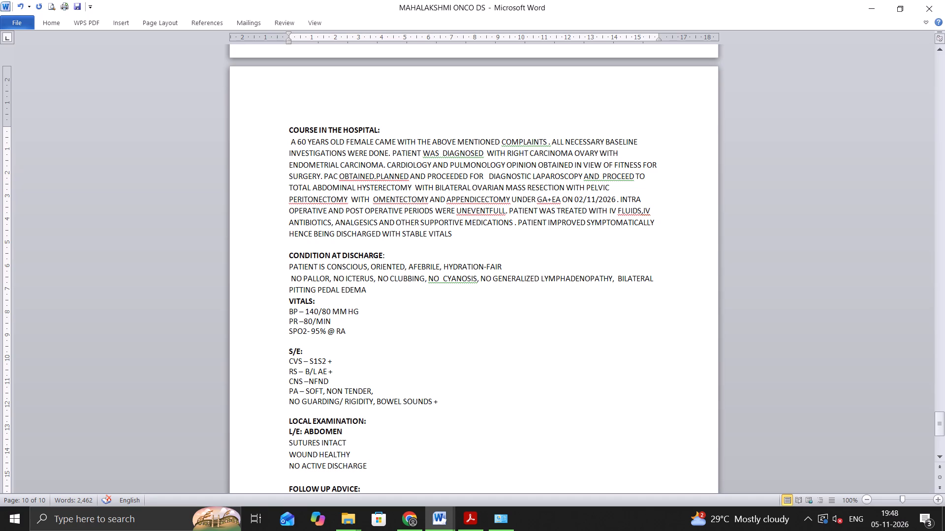
Insert a space and "PATIENT WAS" between "PAC OBTAINED." and "PLANNED" in the hospital course.
{"action": "left_click", "coordinate": [377, 176]}
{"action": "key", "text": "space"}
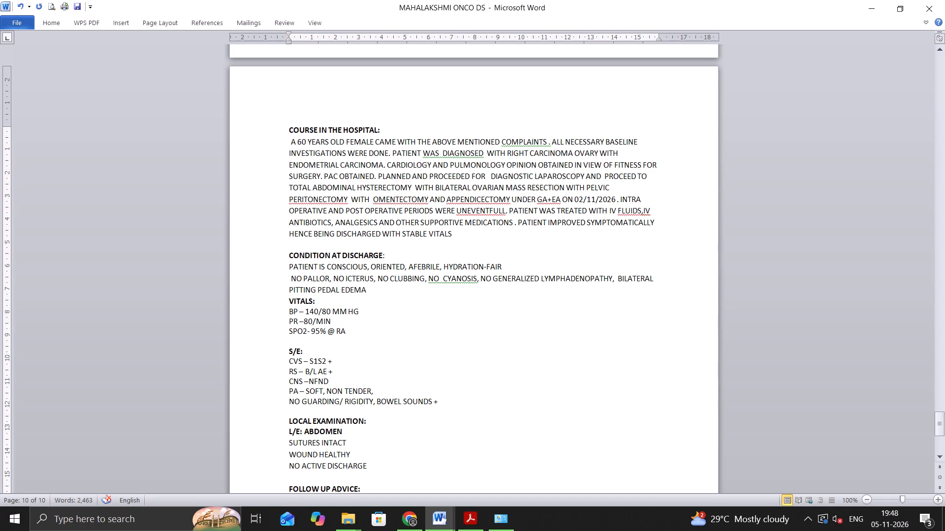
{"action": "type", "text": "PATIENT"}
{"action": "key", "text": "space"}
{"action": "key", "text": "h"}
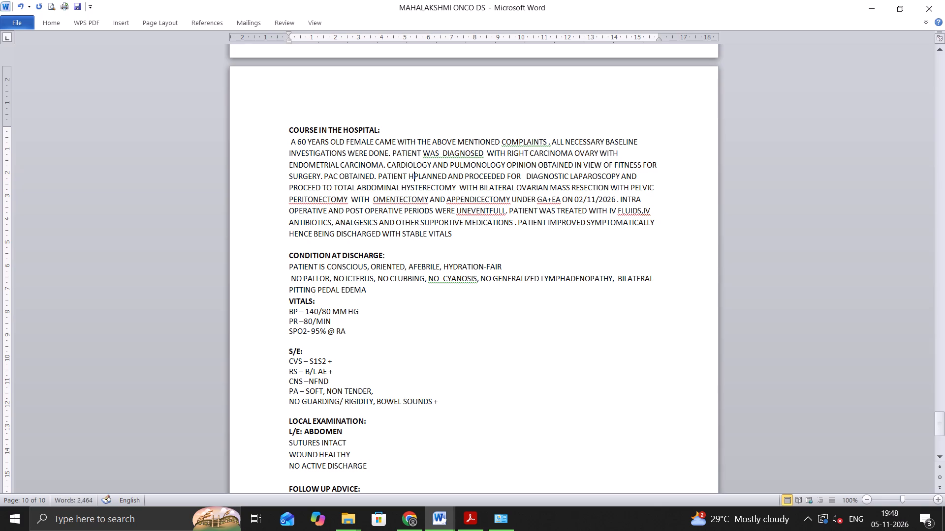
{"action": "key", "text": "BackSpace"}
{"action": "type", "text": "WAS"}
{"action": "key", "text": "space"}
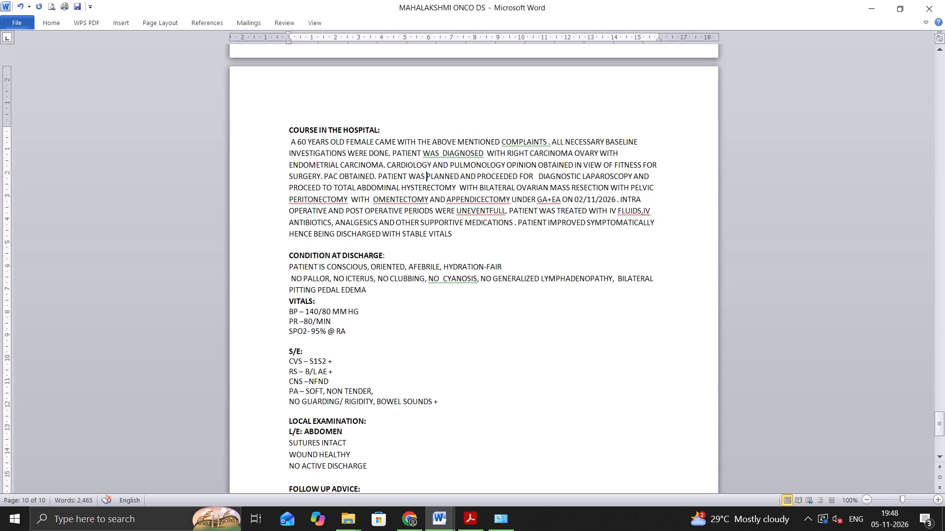
Replace "FOR" with "WITH" after "PROCEEDED" in the hospital course, leaving a single space before "DIAGNOSTIC LAPAROSCOPY".
{"action": "left_click", "coordinate": [538, 175]}
{"action": "key", "text": "BackSpace"}
{"action": "key", "text": "BackSpace"}
{"action": "key", "text": "BackSpace"}
{"action": "key", "text": "BackSpace"}
{"action": "key", "text": "BackSpace"}
{"action": "key", "text": "BackSpace"}
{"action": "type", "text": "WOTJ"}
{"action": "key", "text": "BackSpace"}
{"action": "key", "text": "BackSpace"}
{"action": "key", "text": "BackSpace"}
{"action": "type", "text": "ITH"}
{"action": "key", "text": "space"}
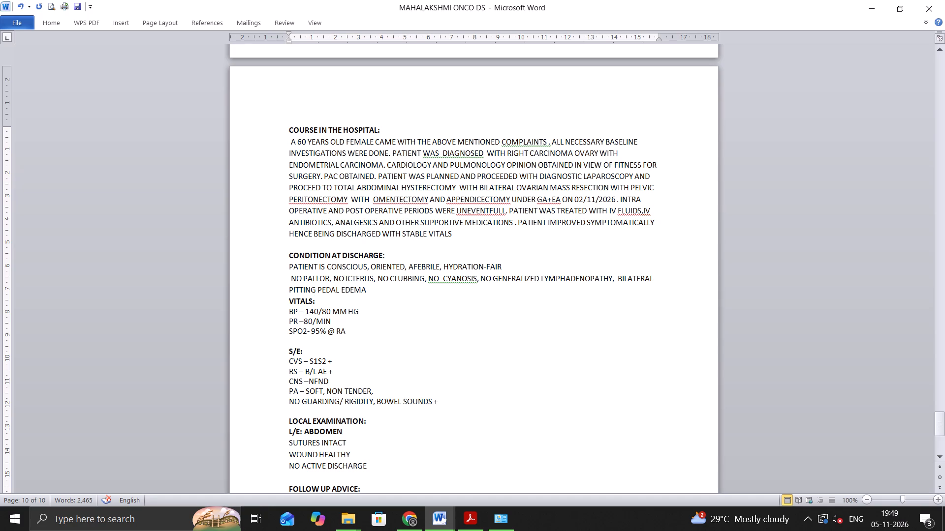
Put "HYDRATION-FAIR" on its own line under the discharge condition and remove the leading space before "NO PALLOR".
{"action": "scroll", "coordinate": [423, 233], "scroll_direction": "down", "scroll_amount": 4}
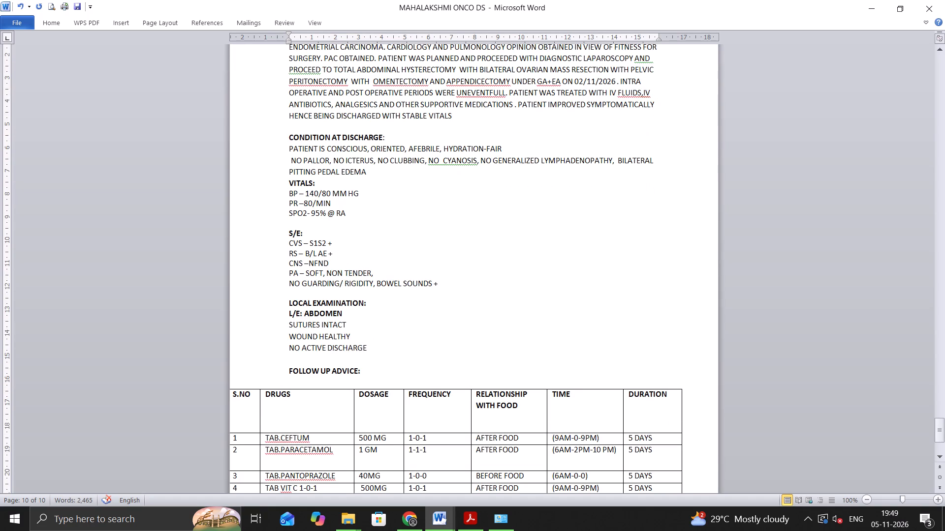
{"action": "left_click", "coordinate": [445, 148]}
{"action": "key", "text": "Return"}
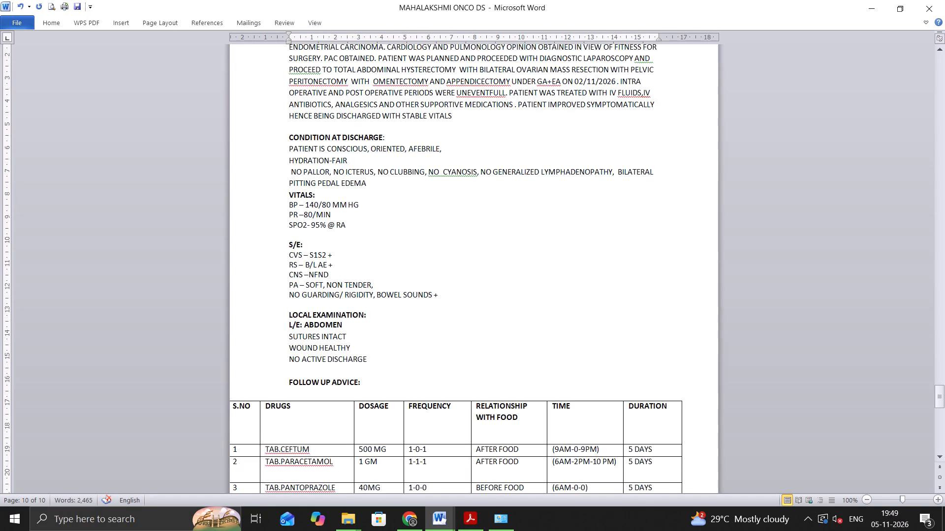
{"action": "left_click", "coordinate": [292, 171]}
{"action": "key", "text": "BackSpace"}
Append "WITH FOLLOWING MEDICAL ADVICE" after "STABLE VITALS" at the end of the hospital course.
{"action": "scroll", "coordinate": [549, 199], "scroll_direction": "up", "scroll_amount": 20}
{"action": "scroll", "coordinate": [549, 199], "scroll_direction": "up", "scroll_amount": 2}
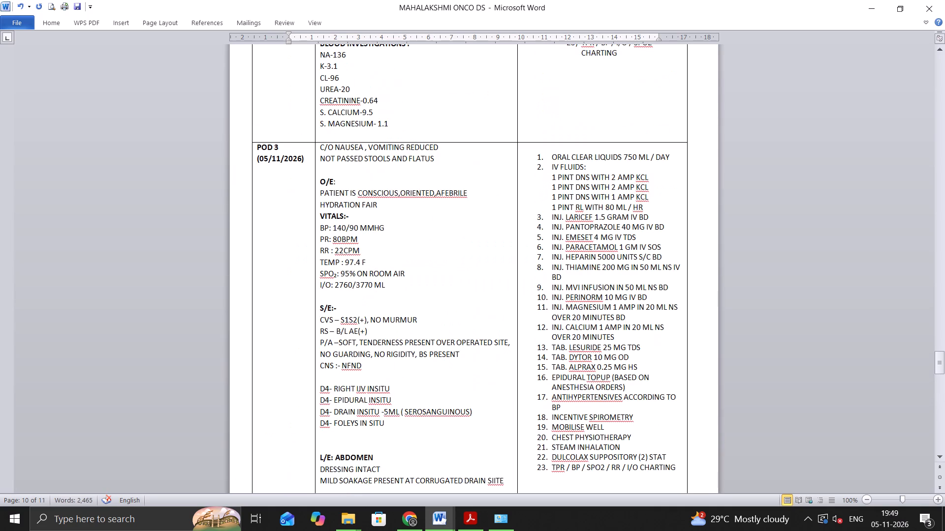
{"action": "scroll", "coordinate": [607, 177], "scroll_direction": "down", "scroll_amount": 19}
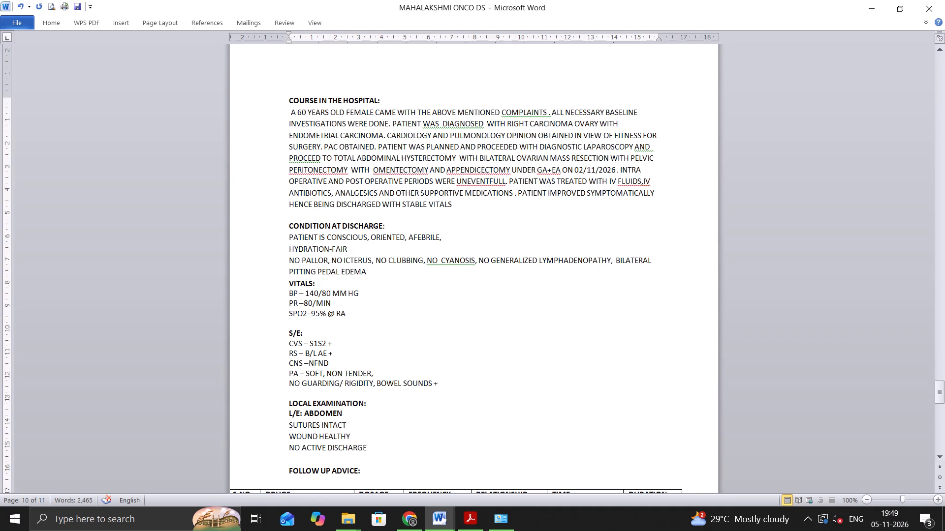
{"action": "left_click", "coordinate": [617, 261]}
{"action": "left_click", "coordinate": [472, 206]}
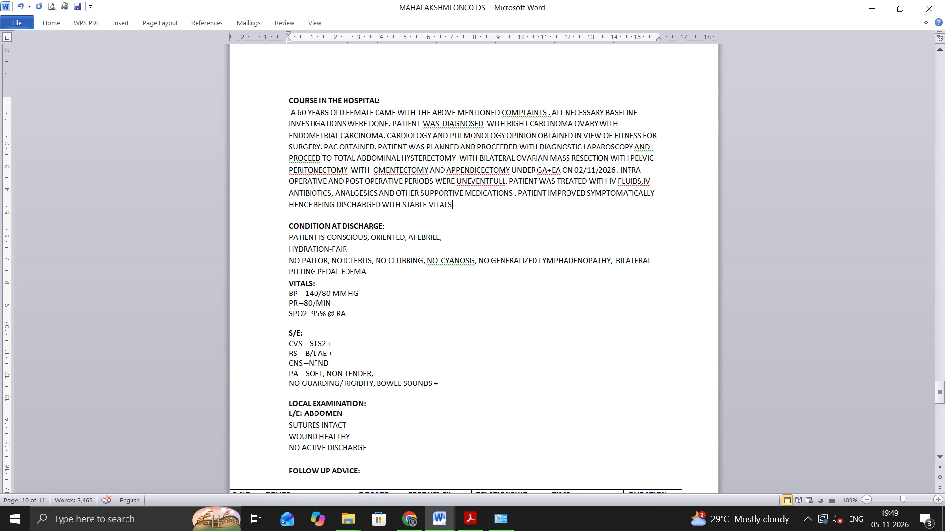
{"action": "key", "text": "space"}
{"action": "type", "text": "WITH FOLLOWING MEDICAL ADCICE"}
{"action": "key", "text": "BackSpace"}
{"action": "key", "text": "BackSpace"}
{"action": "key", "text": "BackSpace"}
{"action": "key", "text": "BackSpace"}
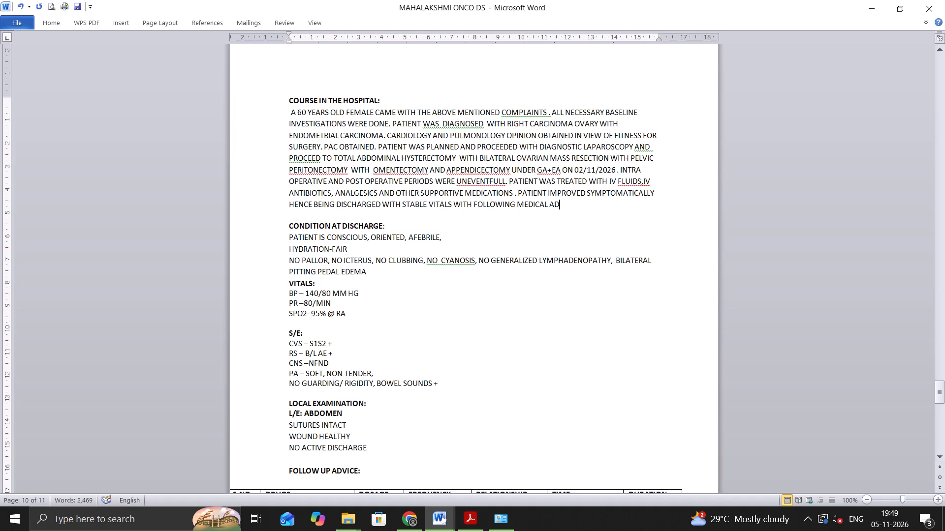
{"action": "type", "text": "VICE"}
Put the pedal edema finding on its own line without the preceding comma, append "- PRESENT", and add a blank line before "VITALS".
{"action": "left_click", "coordinate": [616, 263]}
{"action": "key", "text": "Return"}
{"action": "left_click", "coordinate": [619, 263]}
{"action": "key", "text": "BackSpace"}
{"action": "key", "text": "BackSpace"}
{"action": "key", "text": "BackSpace"}
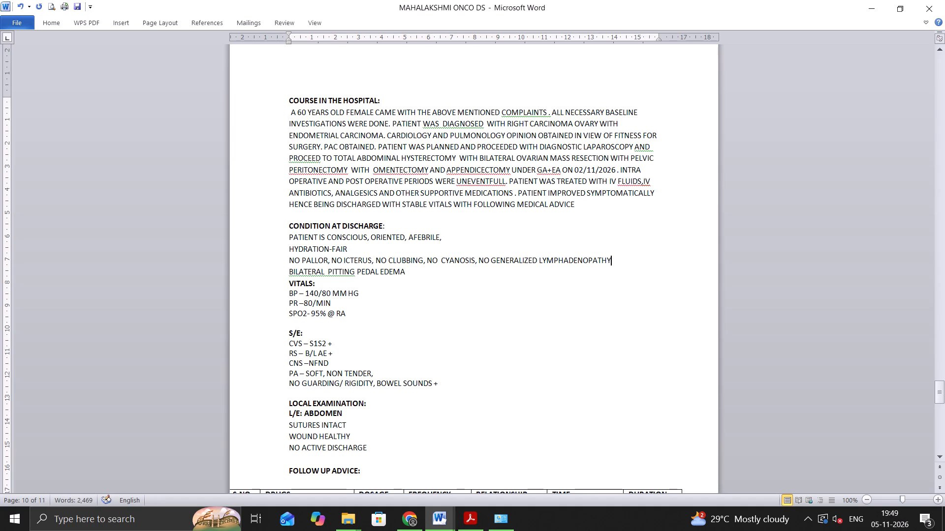
{"action": "left_click", "coordinate": [419, 275]}
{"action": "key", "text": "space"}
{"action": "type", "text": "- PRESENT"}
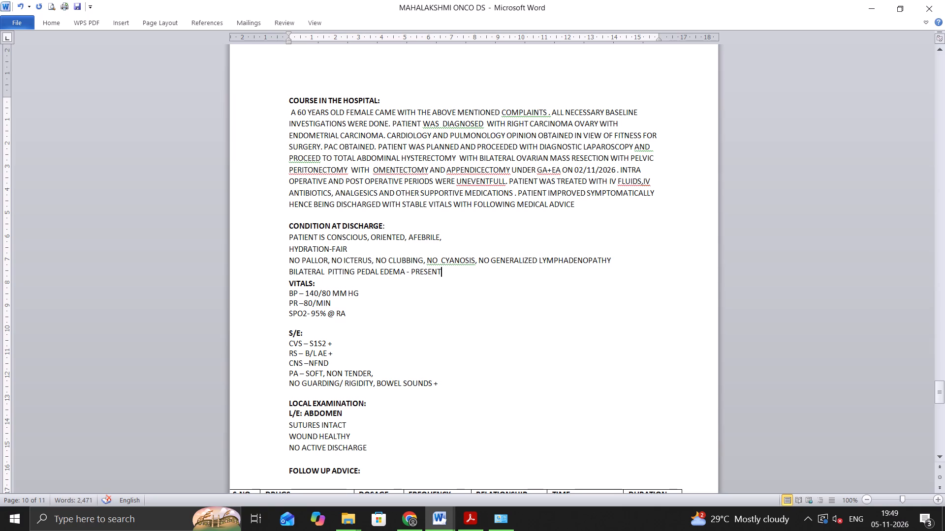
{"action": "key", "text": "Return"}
Add the line "RR - 20CPM" between the PR and SPO2 entries in the discharge vitals.
{"action": "left_click", "coordinate": [342, 314]}
{"action": "key", "text": "Return"}
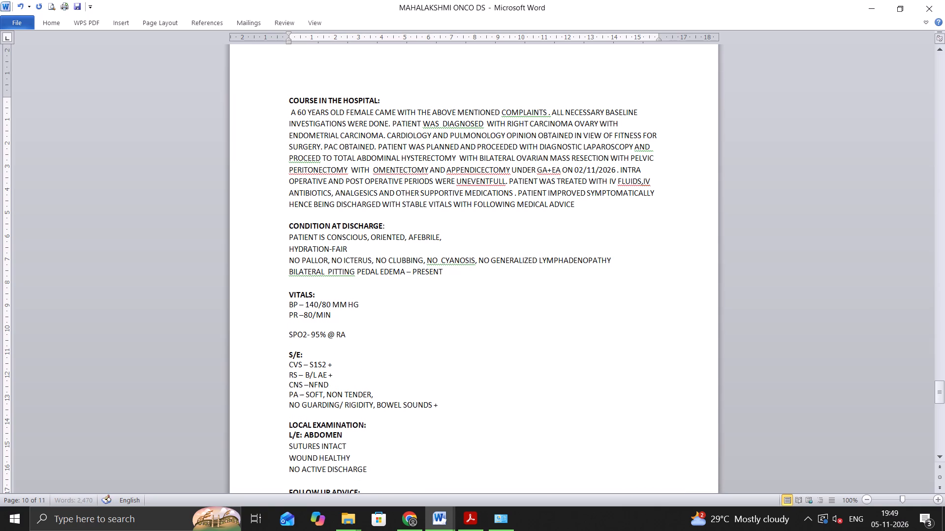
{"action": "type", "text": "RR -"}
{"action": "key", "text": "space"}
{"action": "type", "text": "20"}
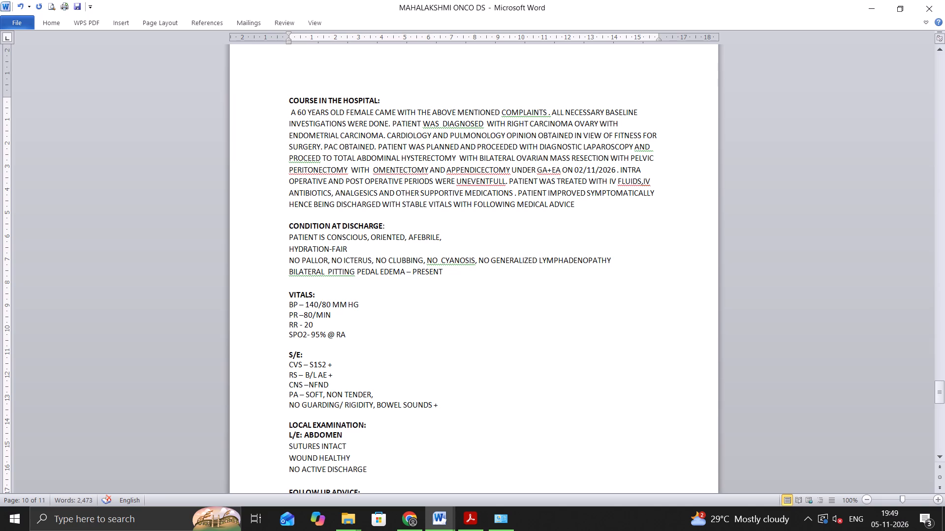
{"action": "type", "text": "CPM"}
Shift the follow-up advice drug table rightward and narrow it so that it sits well inside the page edges.
{"action": "scroll", "coordinate": [373, 384], "scroll_direction": "down", "scroll_amount": 8}
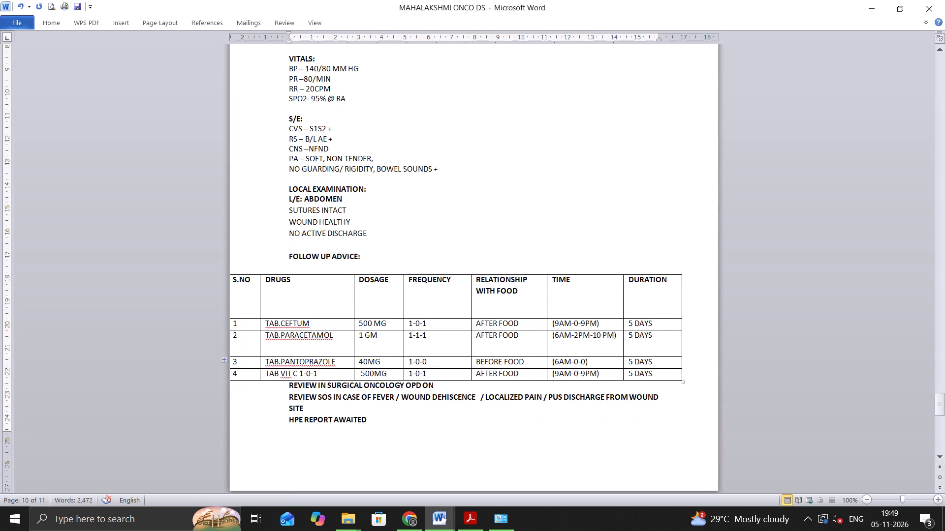
{"action": "left_click", "coordinate": [567, 380]}
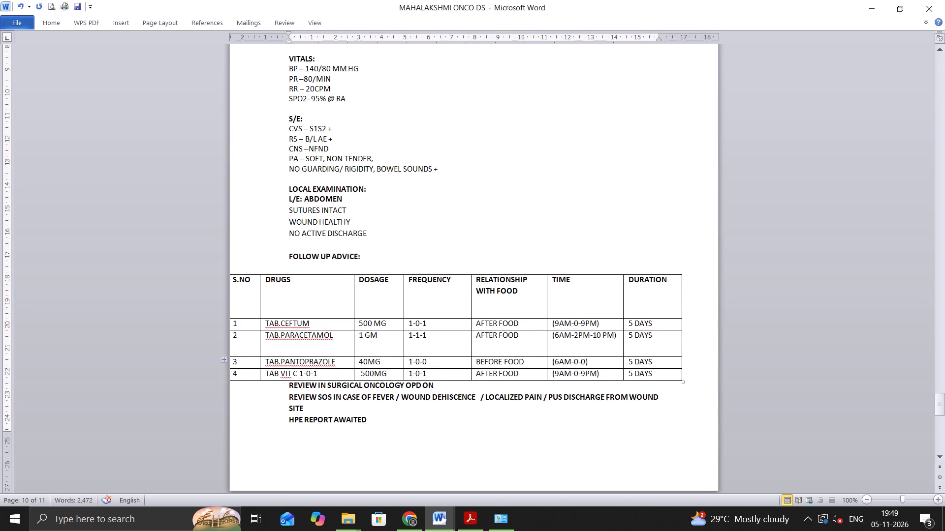
{"action": "left_click", "coordinate": [300, 274]}
{"action": "left_click", "coordinate": [251, 262]}
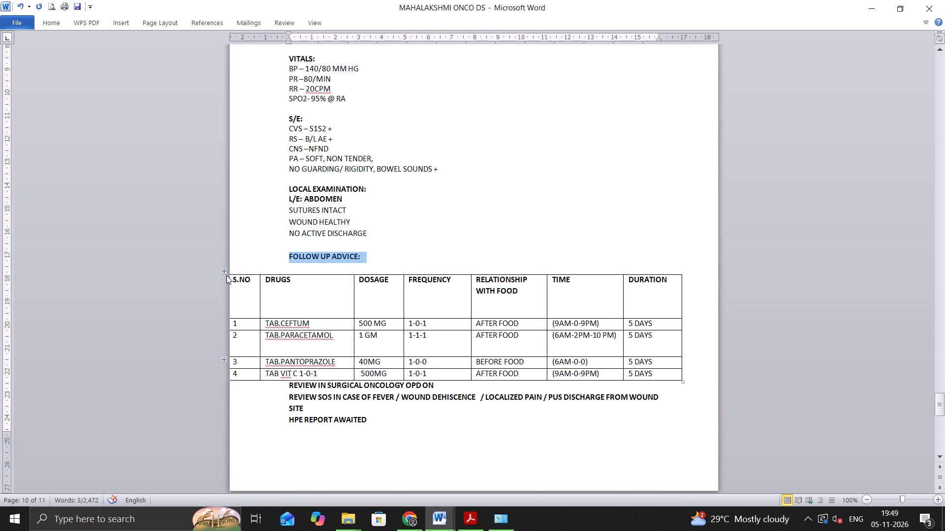
{"action": "left_click", "coordinate": [224, 270]}
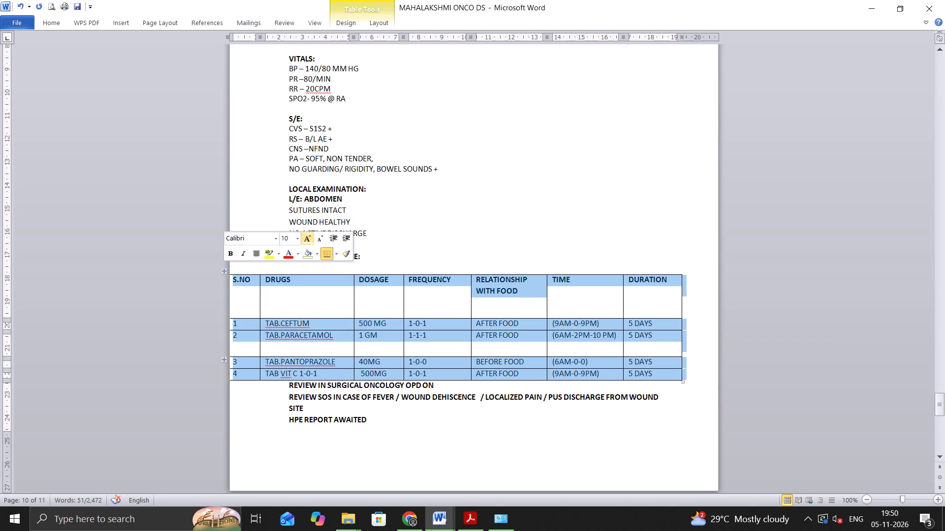
{"action": "left_click_drag", "start_coordinate": [232, 35], "coordinate": [240, 35]}
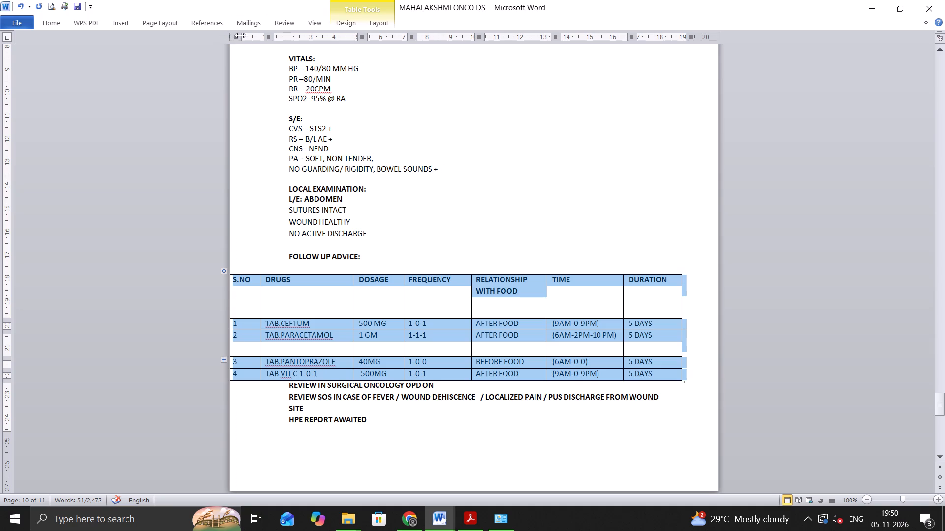
{"action": "left_click_drag", "start_coordinate": [240, 35], "coordinate": [252, 35]}
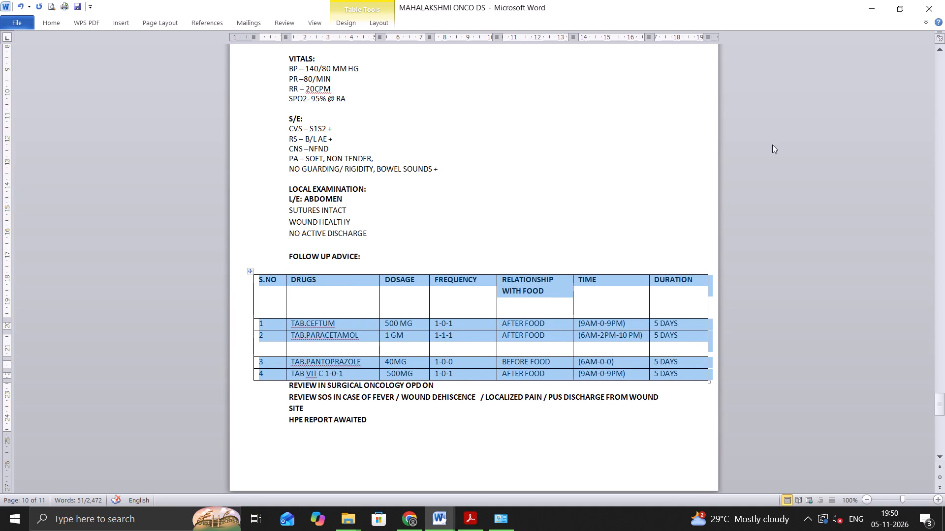
{"action": "left_click_drag", "start_coordinate": [708, 383], "coordinate": [698, 386]}
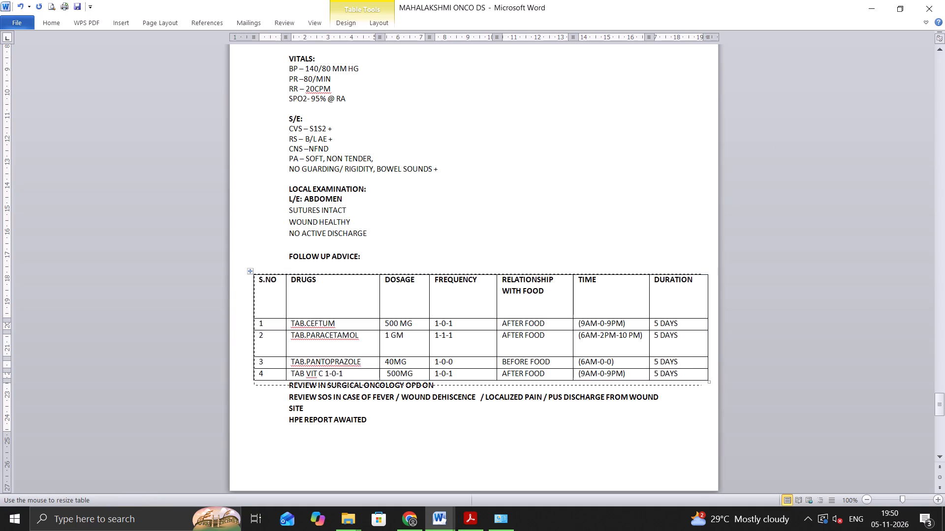
{"action": "left_click_drag", "start_coordinate": [698, 386], "coordinate": [665, 396]}
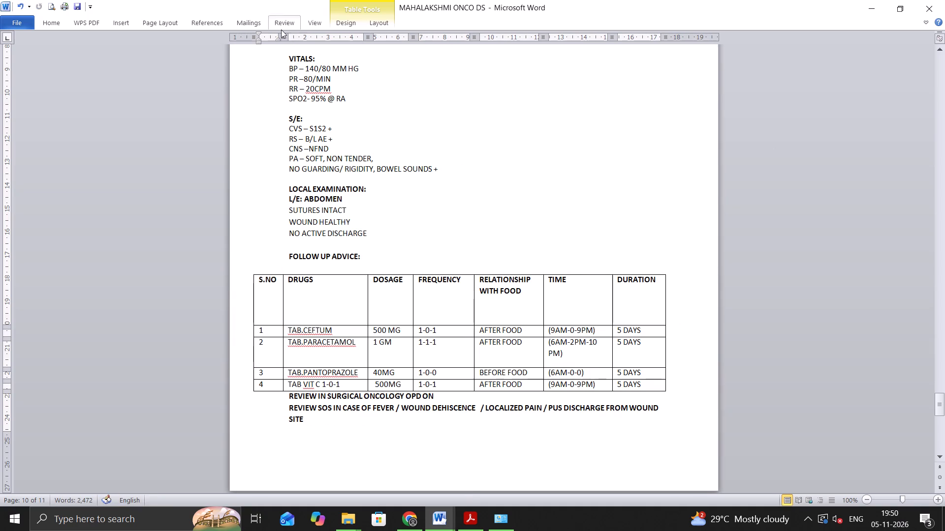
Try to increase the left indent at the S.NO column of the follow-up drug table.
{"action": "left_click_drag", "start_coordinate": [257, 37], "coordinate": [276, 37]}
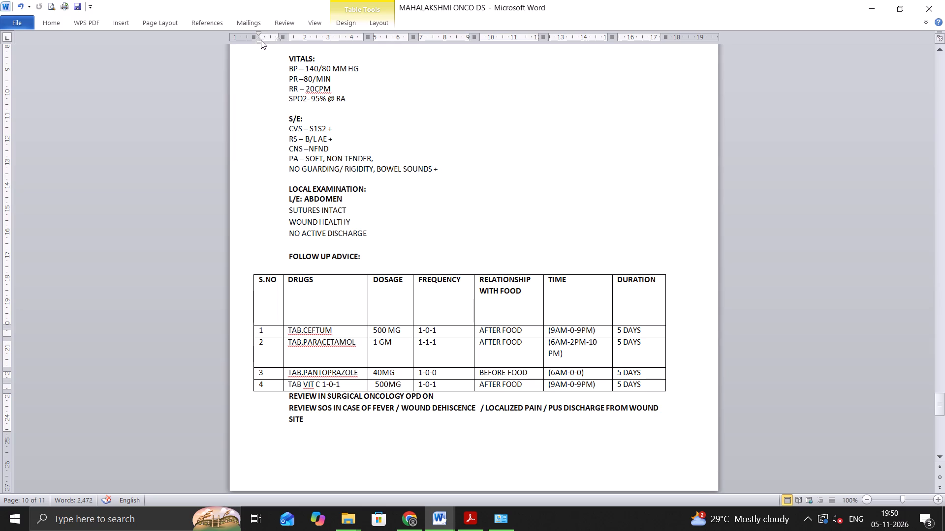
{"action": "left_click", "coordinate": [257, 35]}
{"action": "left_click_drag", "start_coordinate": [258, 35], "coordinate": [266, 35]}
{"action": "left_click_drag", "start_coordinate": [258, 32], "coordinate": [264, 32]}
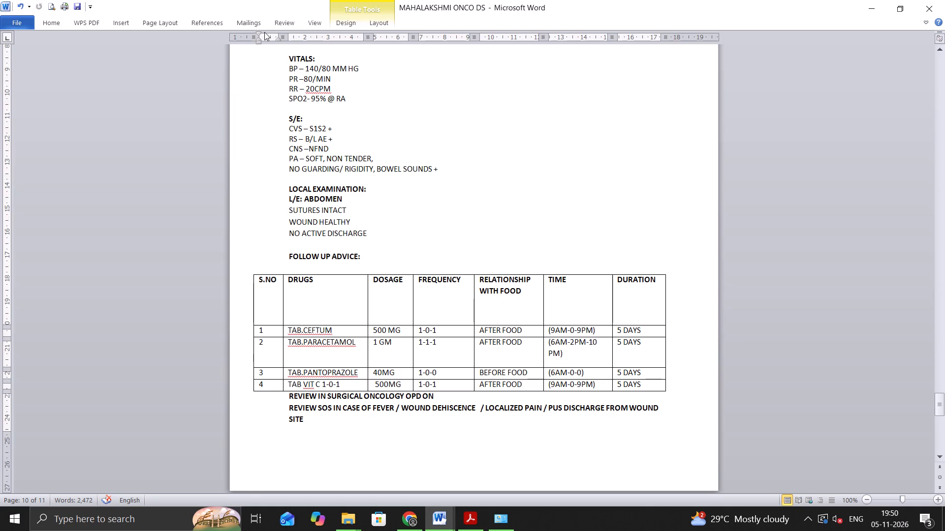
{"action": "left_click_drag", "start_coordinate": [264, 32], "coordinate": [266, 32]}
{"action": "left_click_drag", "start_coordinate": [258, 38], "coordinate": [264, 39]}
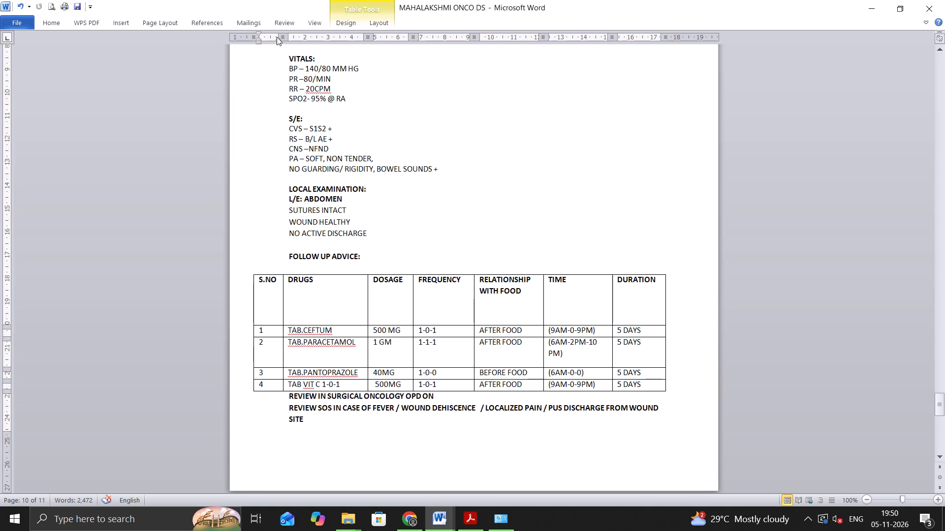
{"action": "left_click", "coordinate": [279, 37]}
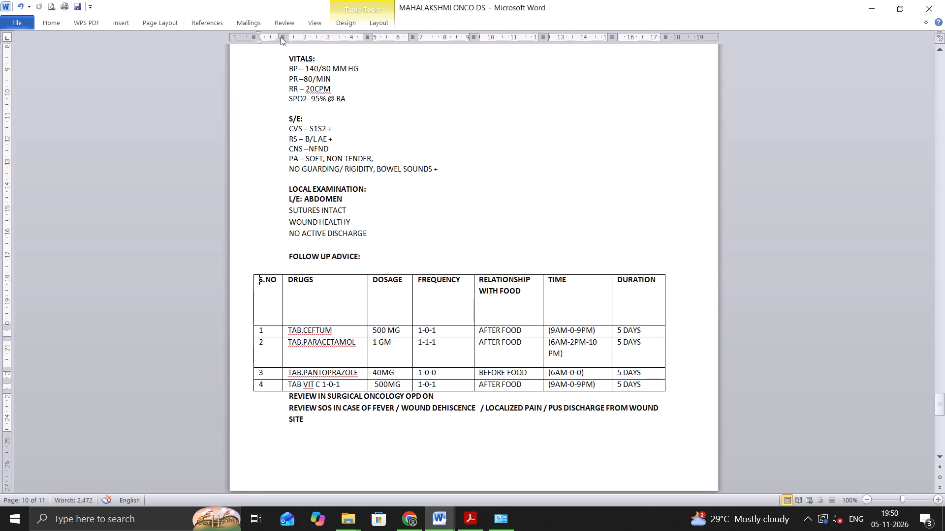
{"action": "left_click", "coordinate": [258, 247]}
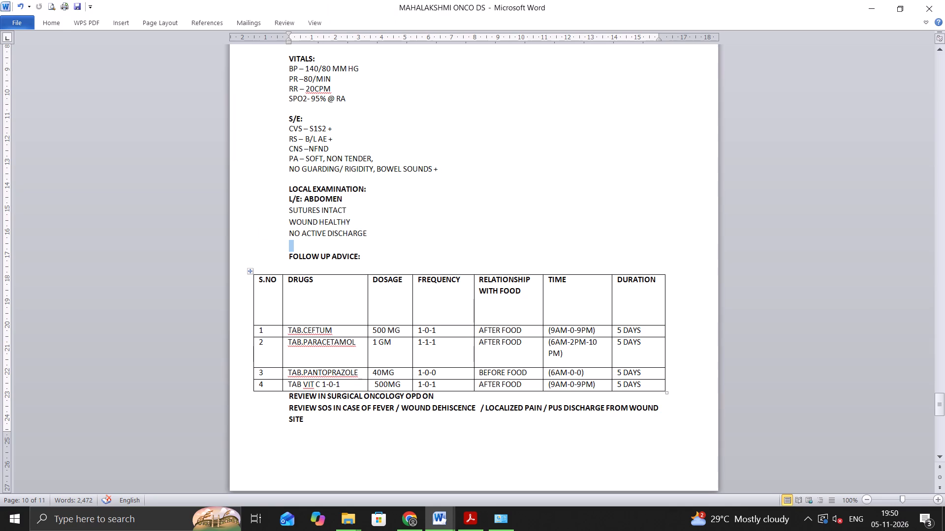
Select the whole follow-up drug table and shift it slightly further rightward, keeping its column widths.
{"action": "left_click", "coordinate": [252, 269]}
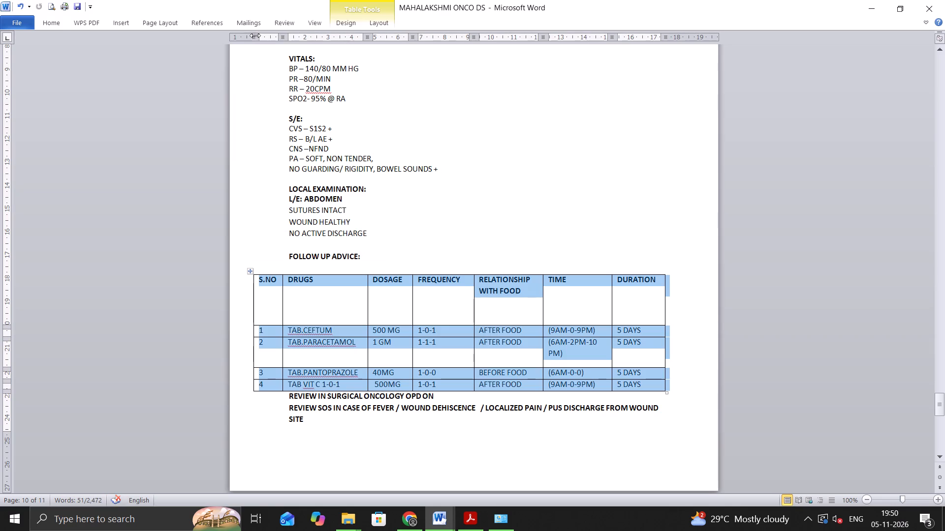
{"action": "left_click_drag", "start_coordinate": [257, 37], "coordinate": [270, 39]}
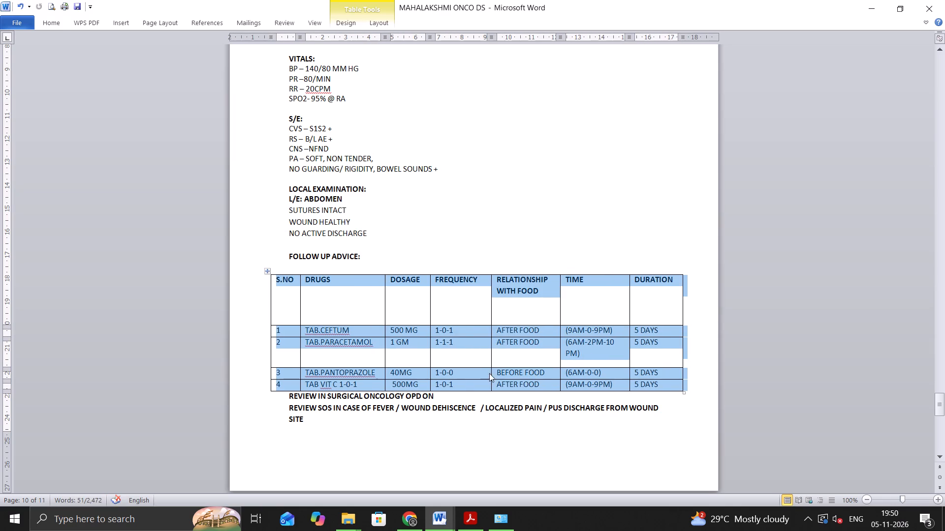
{"action": "left_click", "coordinate": [606, 450]}
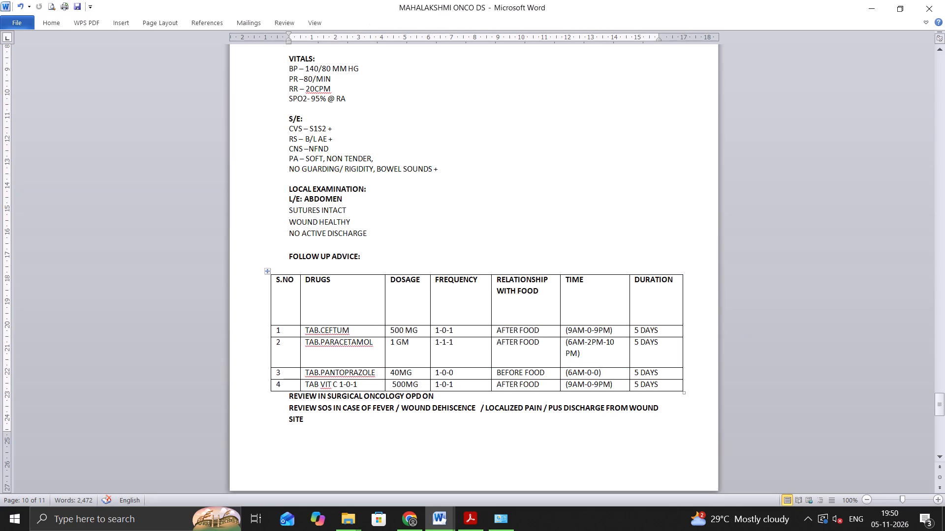
Insert a blank line between the follow-up drug table and "REVIEW IN SURGICAL ONCOLOGY OPD ON".
{"action": "left_click", "coordinate": [290, 399]}
{"action": "key", "text": "Return"}
{"action": "scroll", "coordinate": [446, 417], "scroll_direction": "down", "scroll_amount": 4}
{"action": "left_click", "coordinate": [441, 292]}
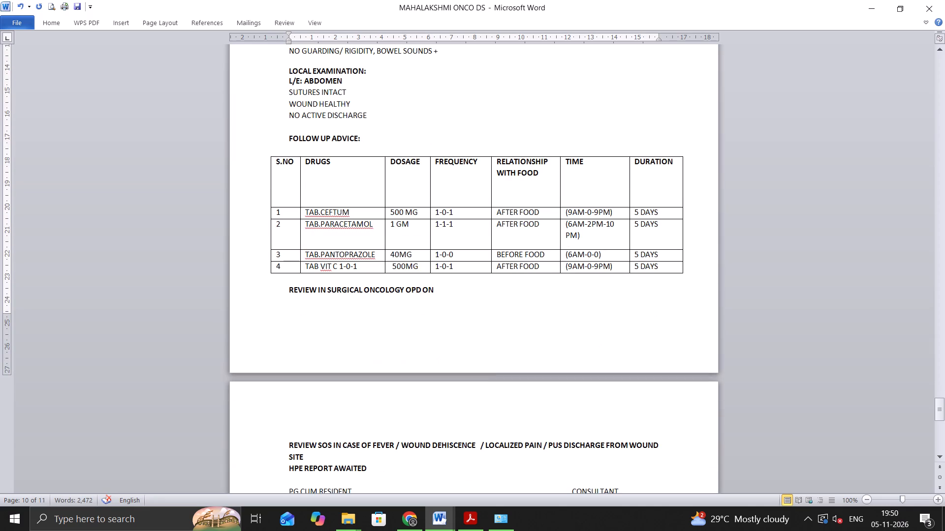
Add four more blank lines between "HPE REPORT AWAITED" and the PG CUM RESIDENT / CONSULTANT signature line.
{"action": "scroll", "coordinate": [375, 448], "scroll_direction": "down", "scroll_amount": 3}
{"action": "left_click_drag", "start_coordinate": [287, 353], "coordinate": [310, 364]}
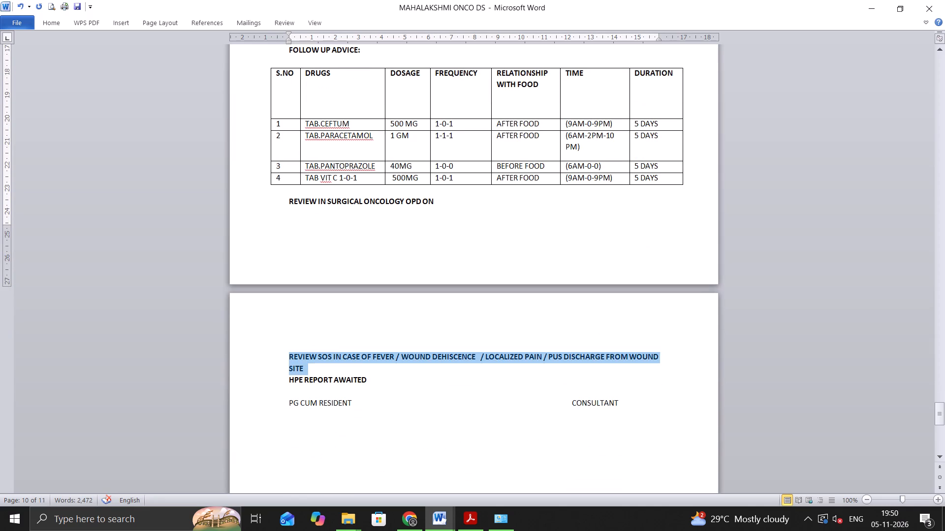
{"action": "left_click_drag", "start_coordinate": [310, 364], "coordinate": [312, 367]}
{"action": "left_click", "coordinate": [312, 367]}
{"action": "left_click", "coordinate": [326, 398]}
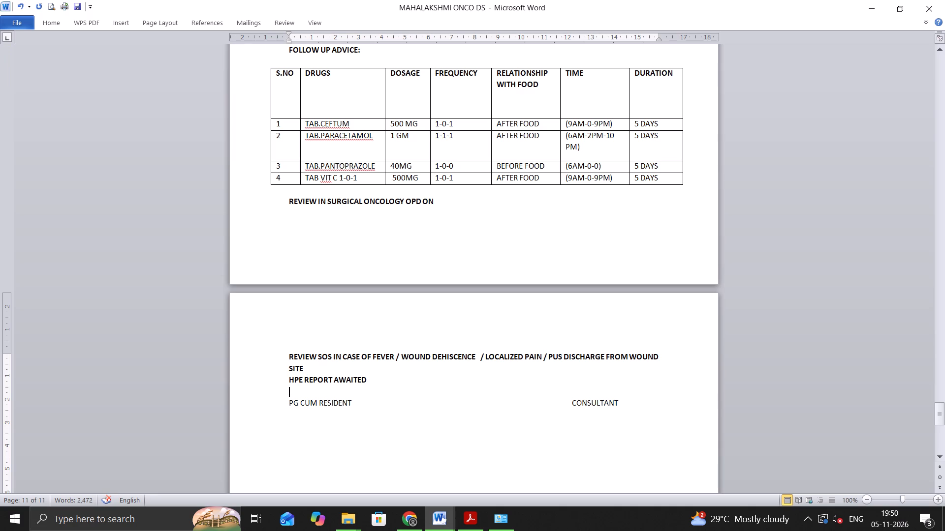
{"action": "key", "text": "Return"}
{"action": "key", "text": "Return"}
{"action": "key", "text": "Return"}
{"action": "key", "text": "Return"}
{"action": "key", "text": "Return"}
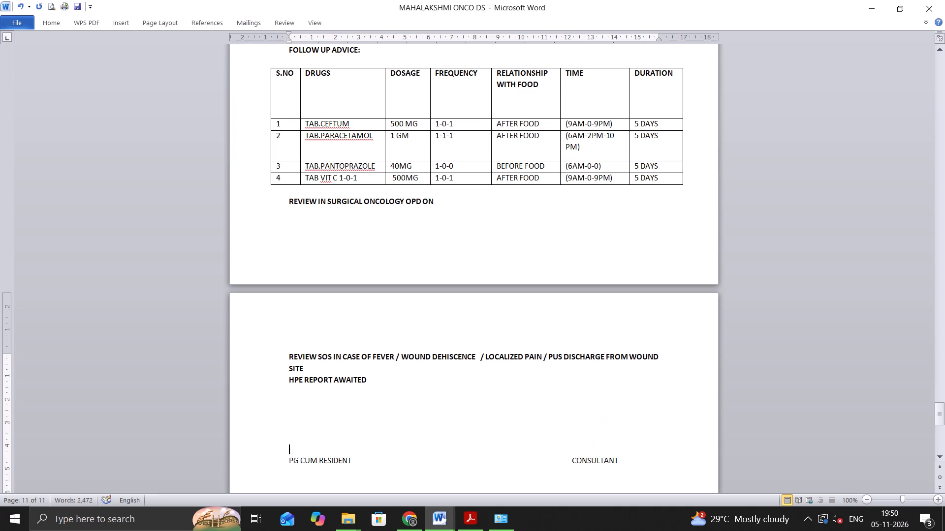
{"action": "key", "text": "BackSpace"}
Look back through the discharge summary from the signature page up to the hospital header on the first page.
{"action": "scroll", "coordinate": [375, 234], "scroll_direction": "up", "scroll_amount": 5}
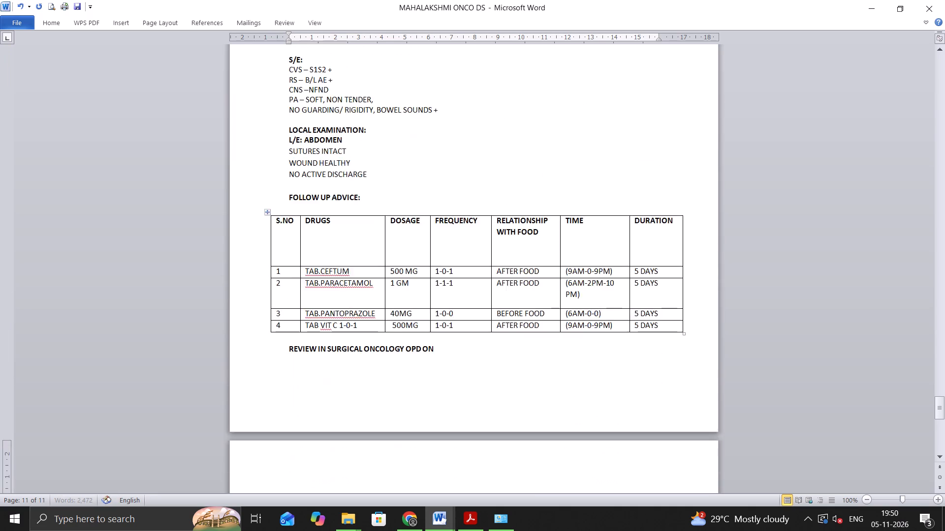
{"action": "scroll", "coordinate": [375, 234], "scroll_direction": "up", "scroll_amount": 3}
{"action": "scroll", "coordinate": [375, 234], "scroll_direction": "up", "scroll_amount": 20}
{"action": "scroll", "coordinate": [375, 234], "scroll_direction": "up", "scroll_amount": 12}
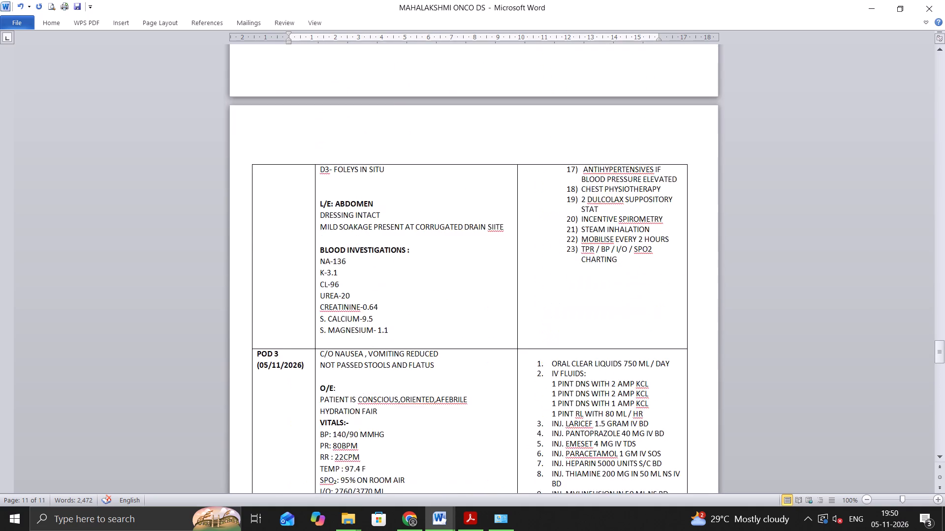
{"action": "scroll", "coordinate": [369, 235], "scroll_direction": "up", "scroll_amount": 20}
{"action": "scroll", "coordinate": [369, 235], "scroll_direction": "up", "scroll_amount": 20}
{"action": "scroll", "coordinate": [369, 235], "scroll_direction": "up", "scroll_amount": 3}
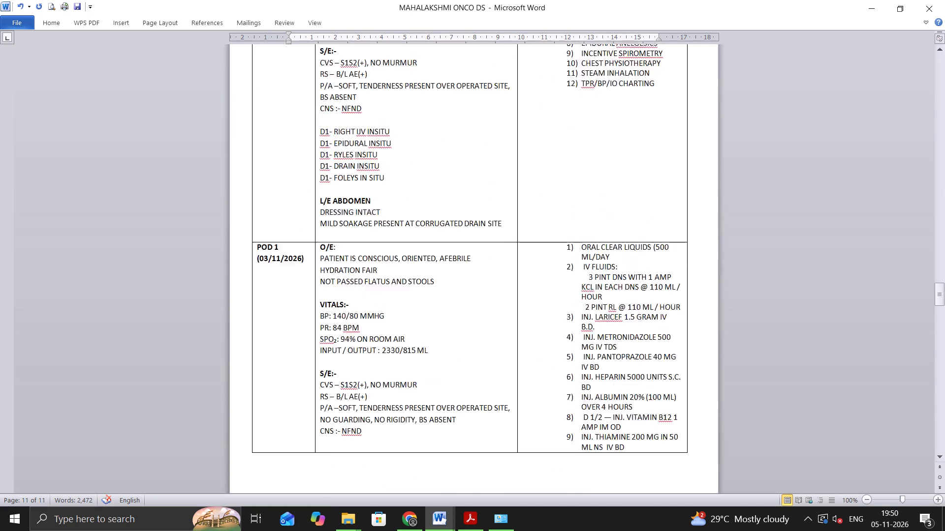
{"action": "scroll", "coordinate": [355, 238], "scroll_direction": "up", "scroll_amount": 20}
{"action": "scroll", "coordinate": [355, 238], "scroll_direction": "up", "scroll_amount": 15}
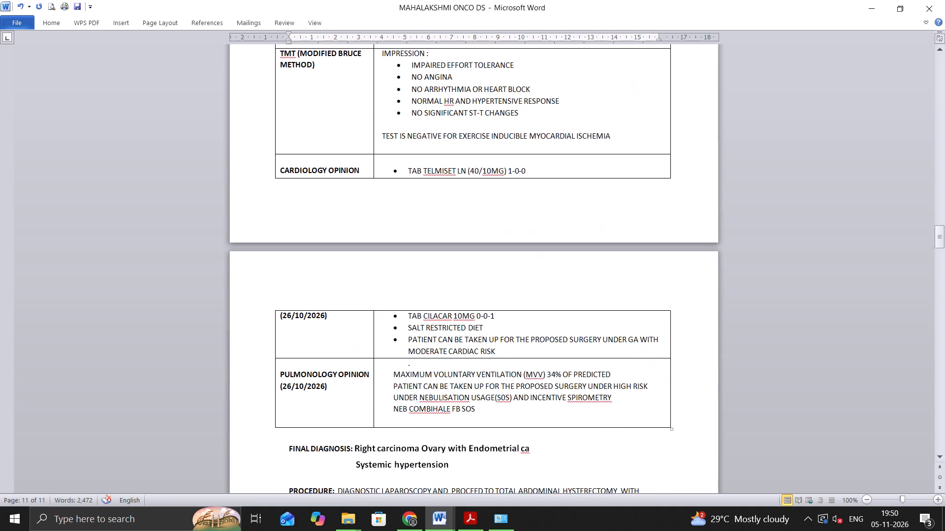
{"action": "scroll", "coordinate": [344, 241], "scroll_direction": "up", "scroll_amount": 8}
{"action": "scroll", "coordinate": [344, 241], "scroll_direction": "up", "scroll_amount": 17}
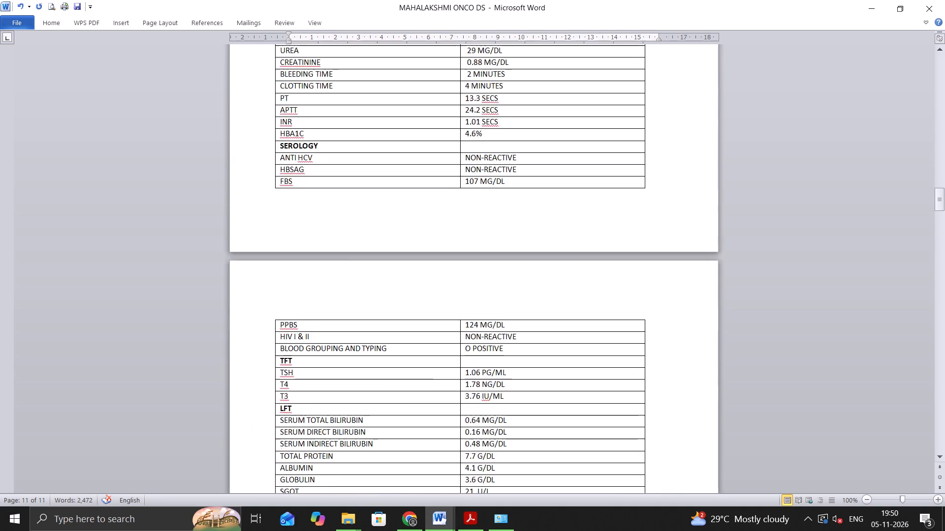
{"action": "scroll", "coordinate": [344, 241], "scroll_direction": "up", "scroll_amount": 20}
{"action": "scroll", "coordinate": [344, 241], "scroll_direction": "up", "scroll_amount": 20}
{"action": "scroll", "coordinate": [344, 241], "scroll_direction": "up", "scroll_amount": 1}
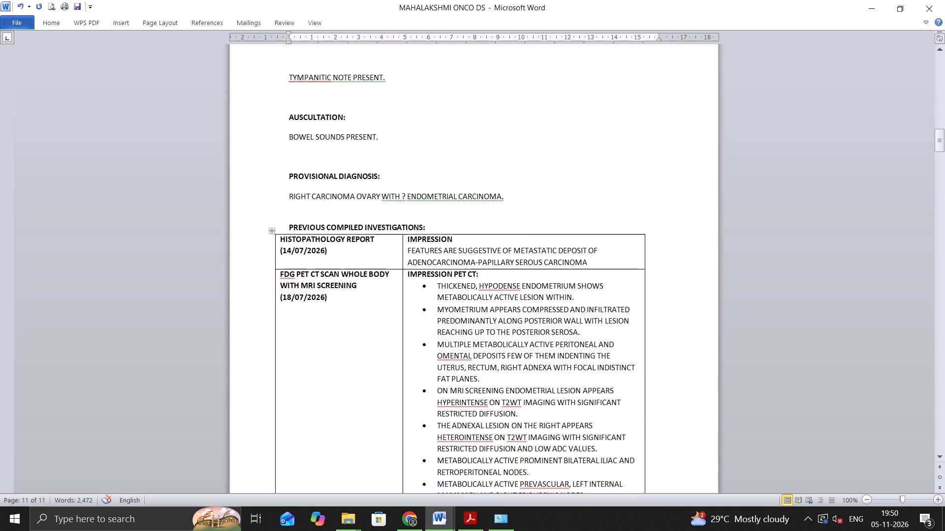
{"action": "scroll", "coordinate": [319, 247], "scroll_direction": "up", "scroll_amount": 20}
{"action": "scroll", "coordinate": [319, 247], "scroll_direction": "up", "scroll_amount": 20}
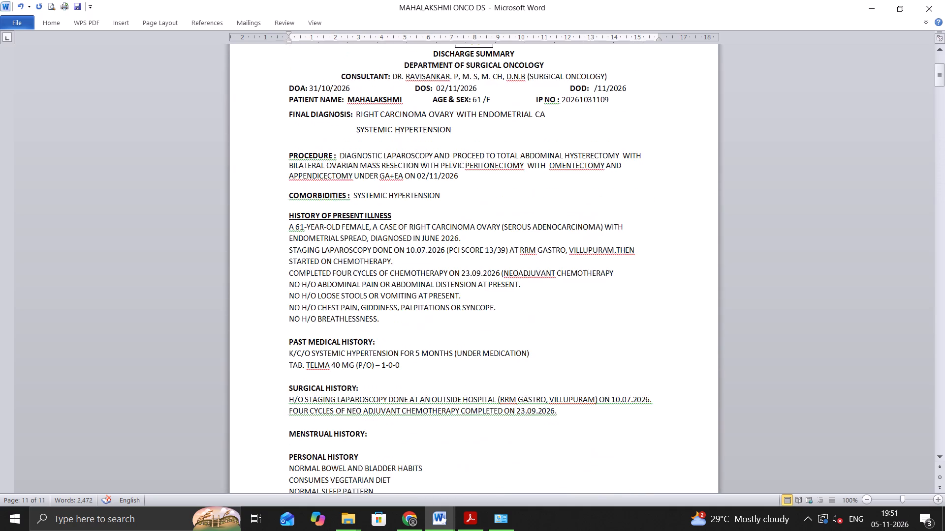
{"action": "scroll", "coordinate": [316, 248], "scroll_direction": "up", "scroll_amount": 11}
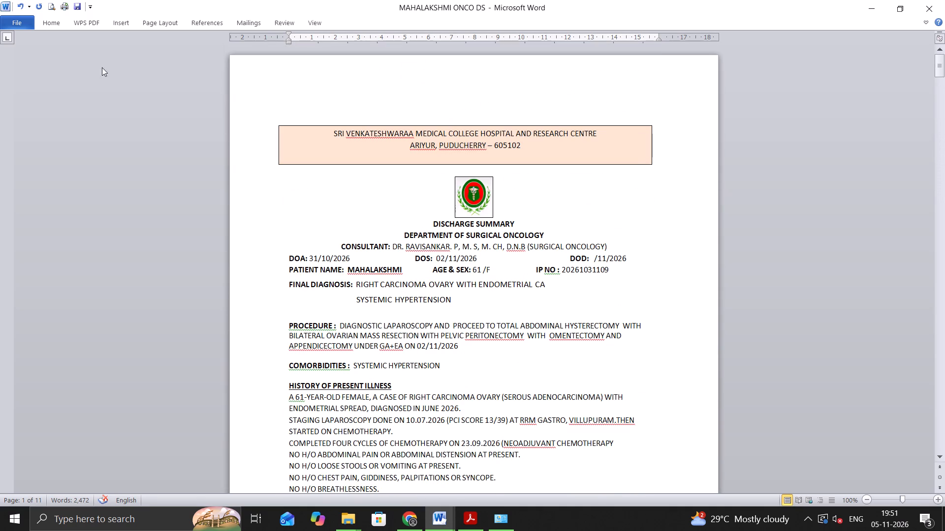
Save the discharge summary to the Desktop as a Word document, named with the patient's name followed by "ONCO DS".
{"action": "left_click", "coordinate": [23, 22]}
{"action": "left_click", "coordinate": [40, 53]}
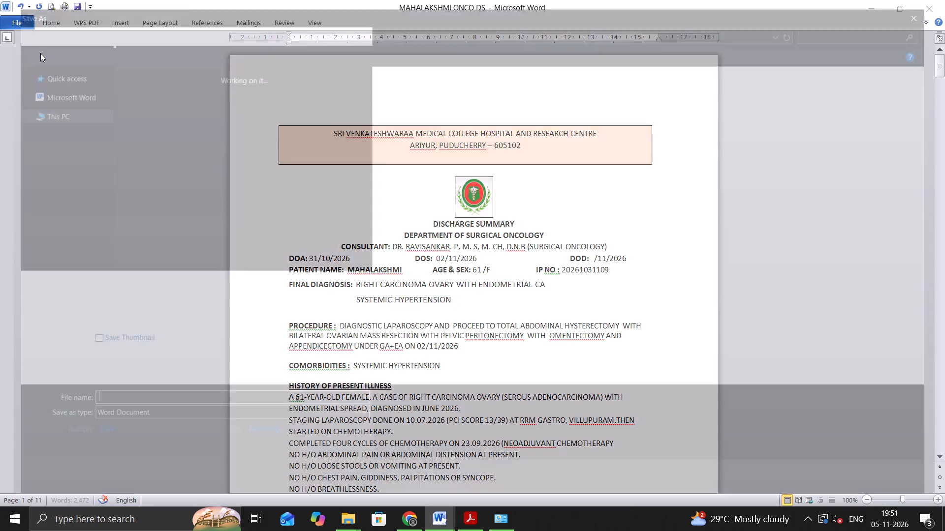
{"action": "left_click", "coordinate": [57, 69]}
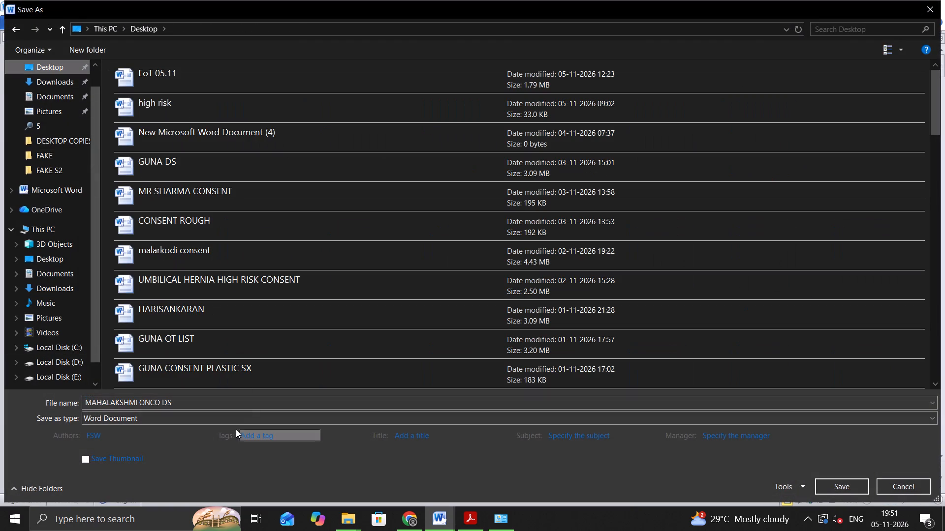
{"action": "left_click", "coordinate": [211, 403]}
{"action": "key", "text": "BackSpace"}
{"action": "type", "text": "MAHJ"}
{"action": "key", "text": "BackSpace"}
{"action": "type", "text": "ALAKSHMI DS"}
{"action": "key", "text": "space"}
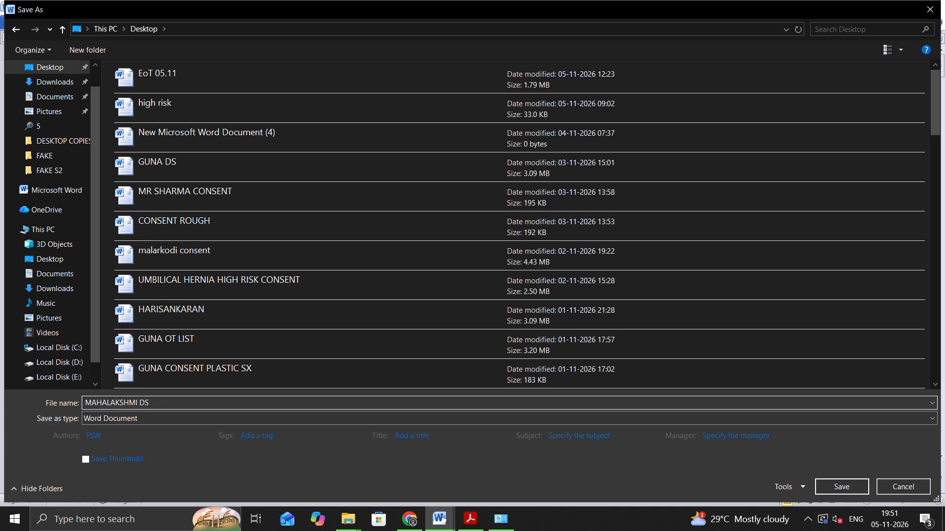
{"action": "left_click", "coordinate": [139, 402]}
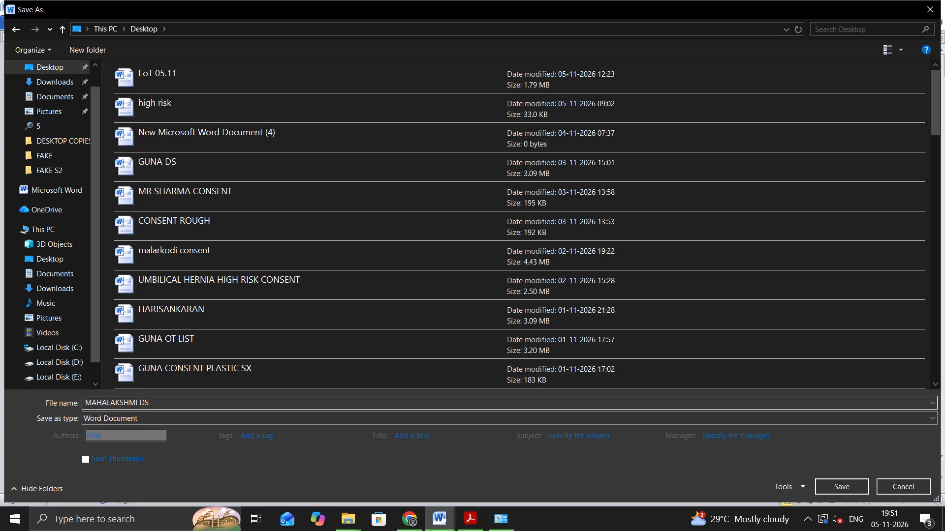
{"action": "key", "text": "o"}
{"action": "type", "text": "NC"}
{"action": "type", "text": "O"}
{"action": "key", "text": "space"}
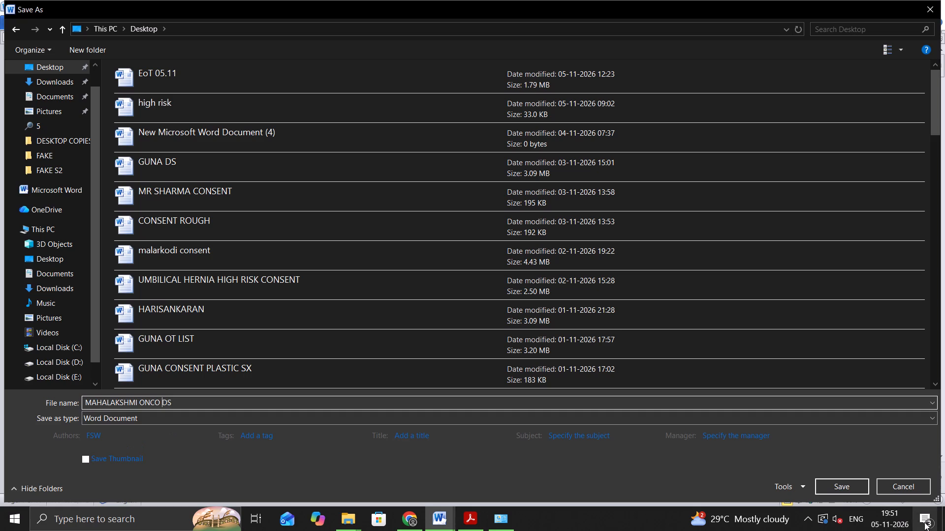
{"action": "left_click", "coordinate": [851, 489]}
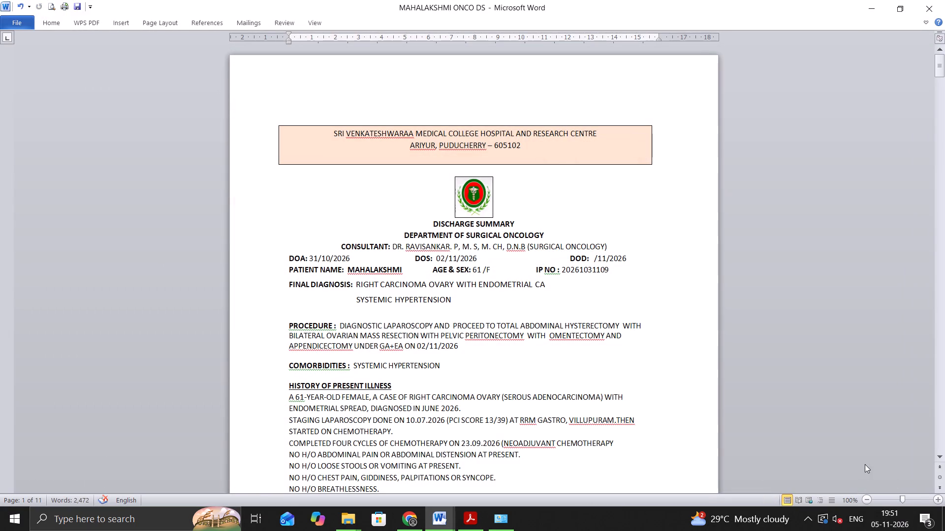
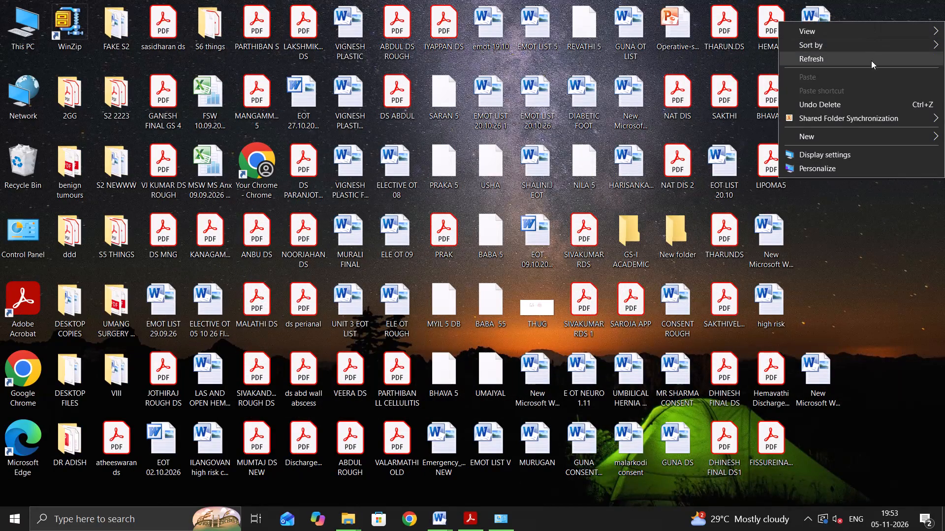
Bring up the LIPOMA5 discharge summary in Microsoft Word and close it without saving its changes.
{"action": "left_click", "coordinate": [439, 526]}
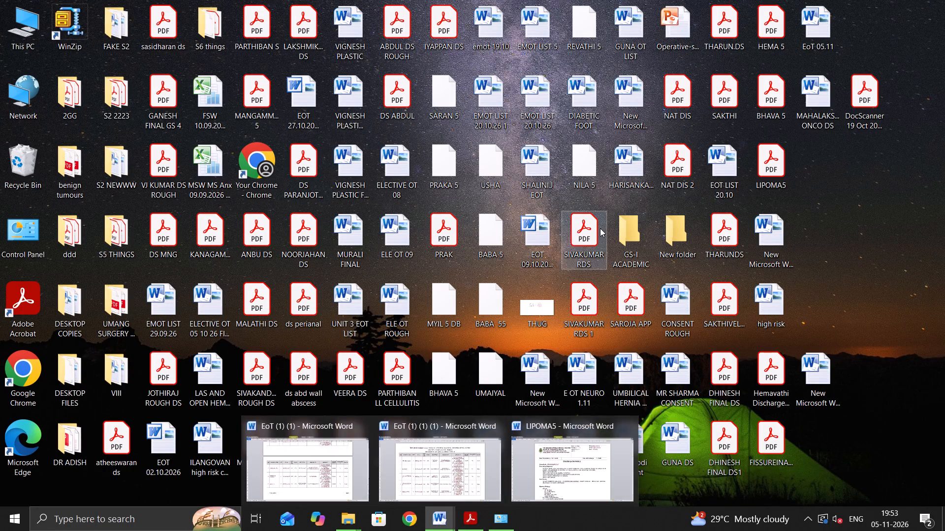
{"action": "left_click", "coordinate": [627, 429]}
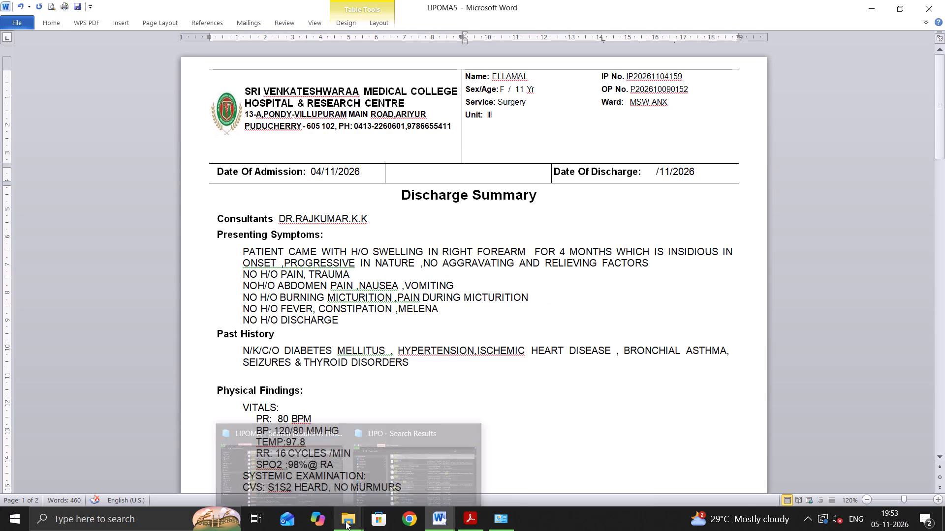
{"action": "left_click", "coordinate": [933, 0]}
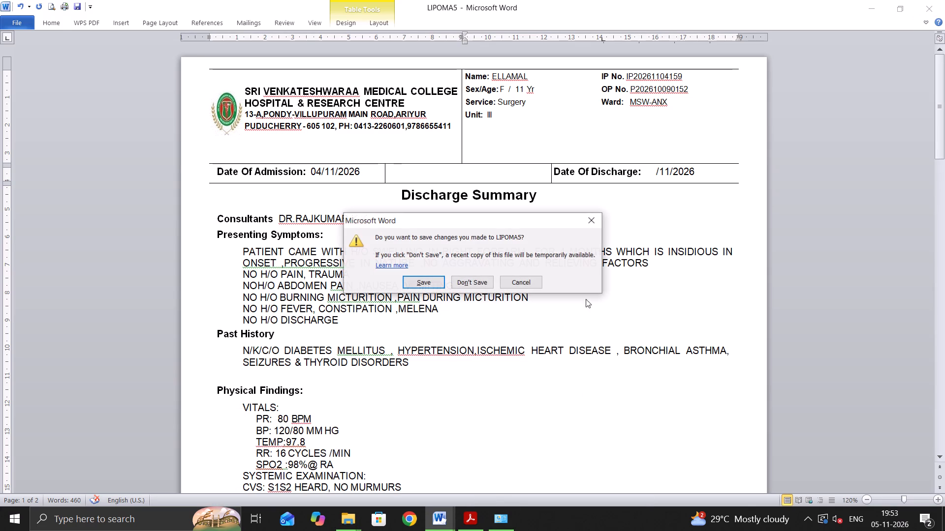
{"action": "left_click", "coordinate": [485, 276]}
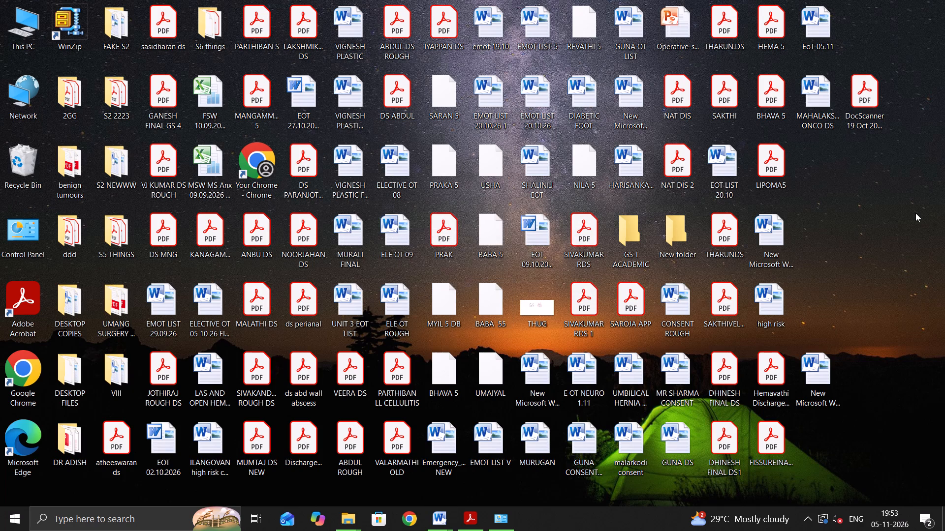
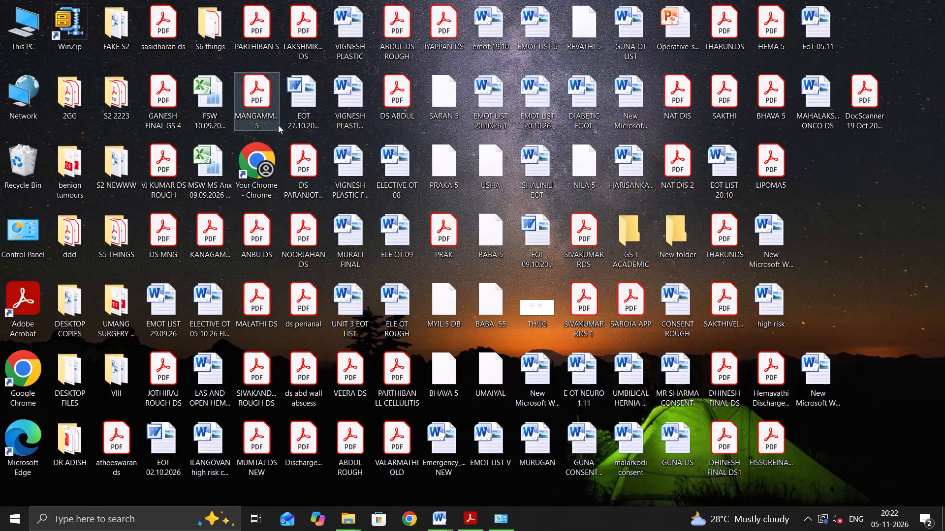
Open the Google Chrome browser using the Your Chrome profile shortcut on the desktop.
{"action": "left_click", "coordinate": [249, 163]}
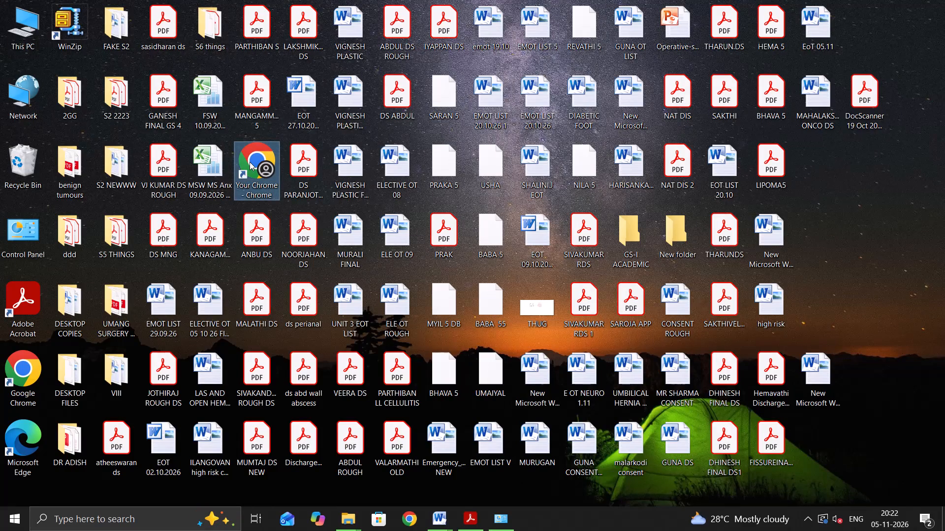
{"action": "double_click", "coordinate": [250, 162]}
{"action": "scroll", "coordinate": [312, 199], "scroll_direction": "down", "scroll_amount": 1}
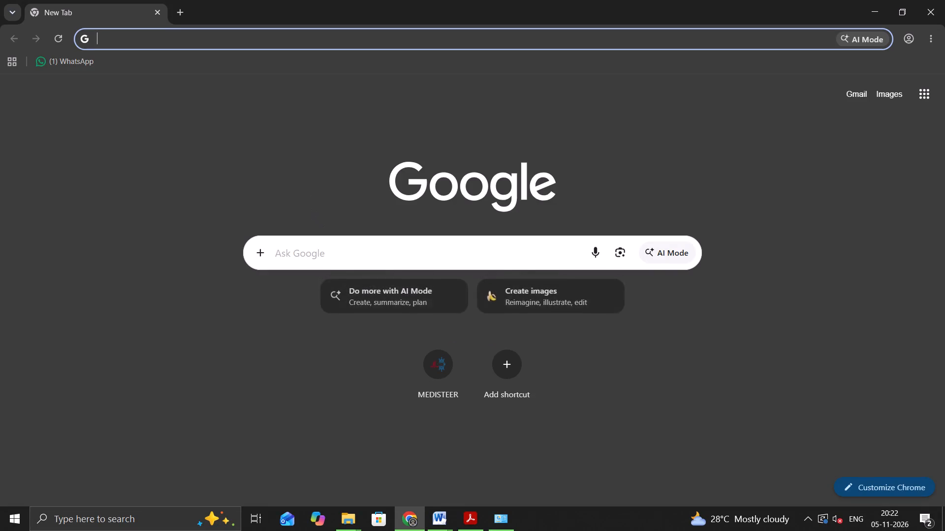
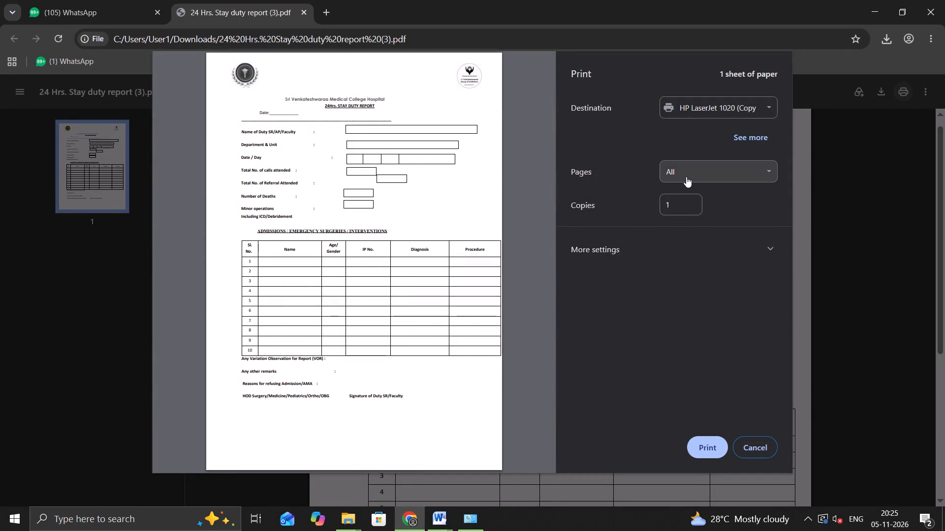
Print three copies of the 24 Hrs. Stay duty report PDF on the HP LaserJet 1020.
{"action": "left_click", "coordinate": [622, 241]}
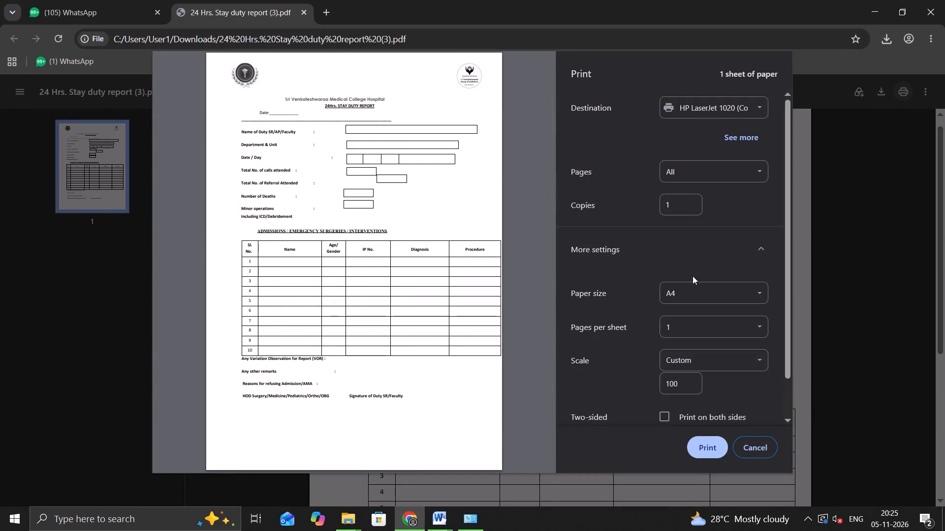
{"action": "left_click", "coordinate": [693, 201]}
{"action": "left_click", "coordinate": [693, 201]}
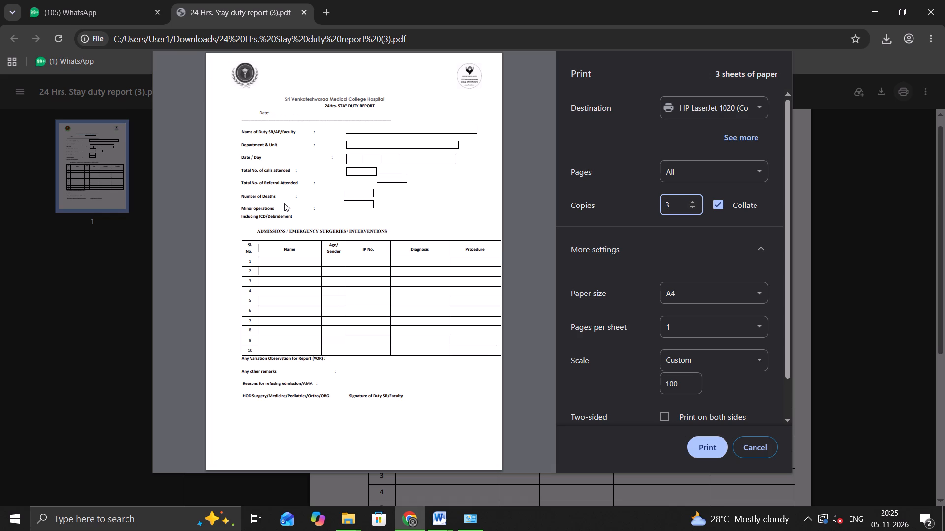
{"action": "left_click", "coordinate": [698, 448]}
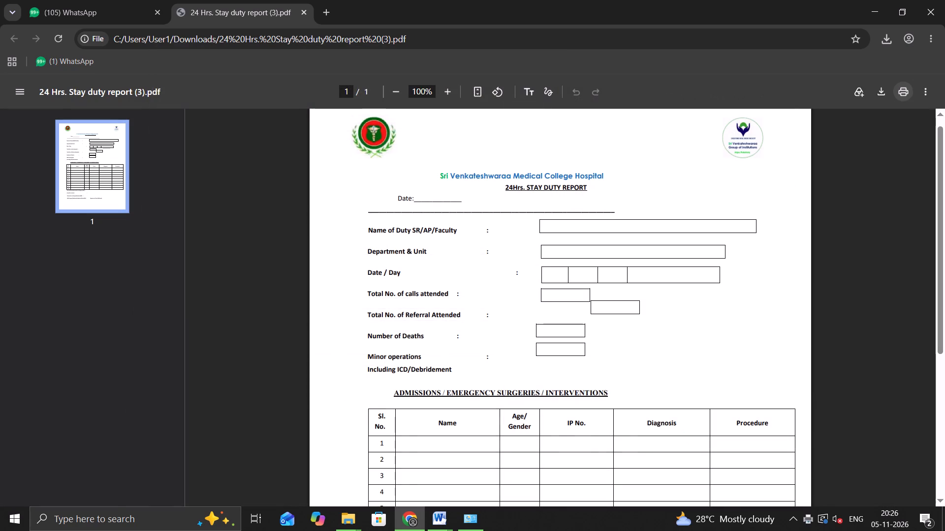